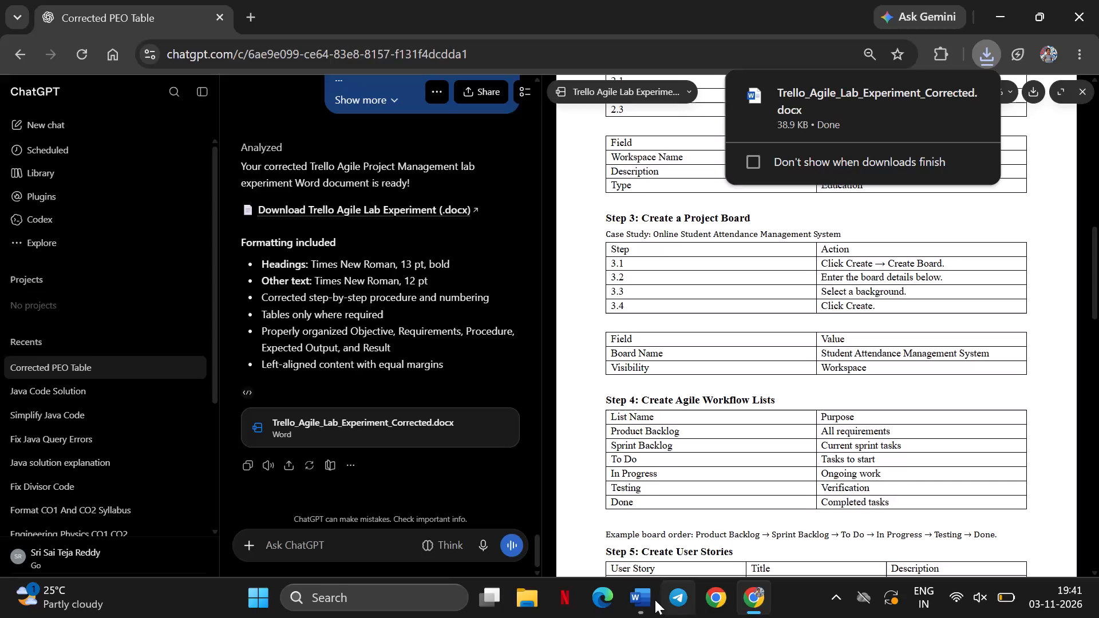
# Switch to the ASE workbook in Word, review the start of the Lab2 section and clear the Trello table selection.
pyautogui.click(576, 534)
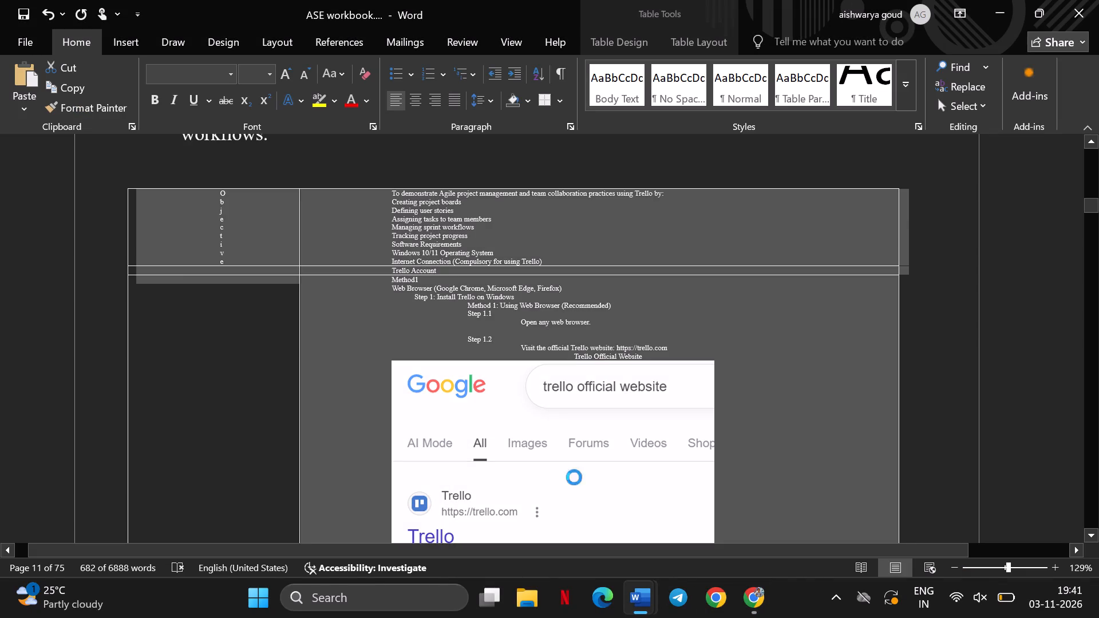
pyautogui.scroll(3, 593, 359)
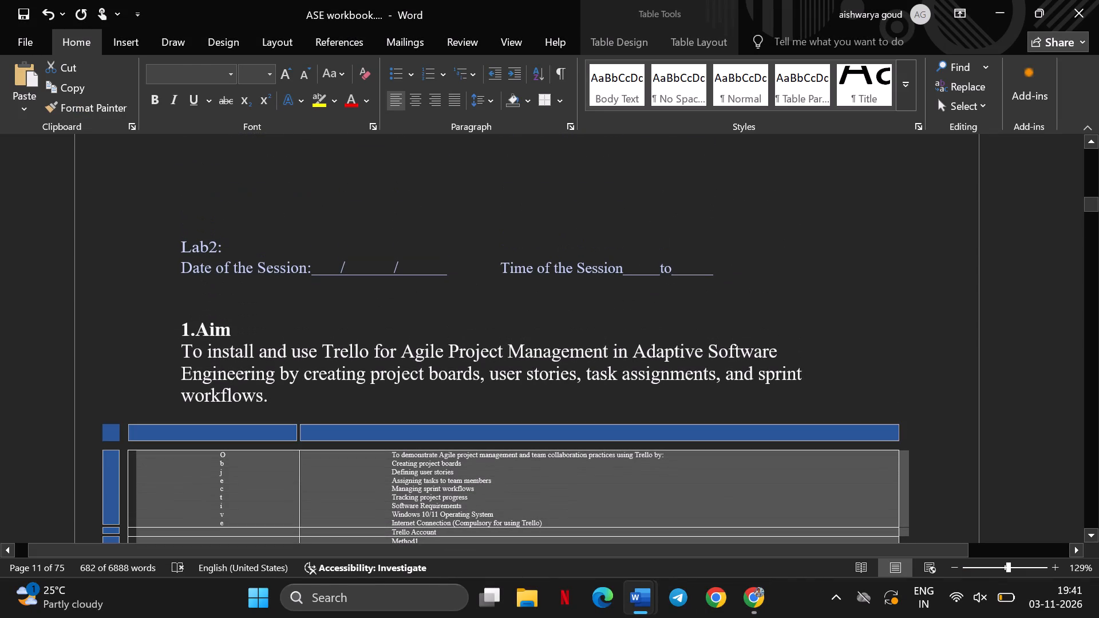
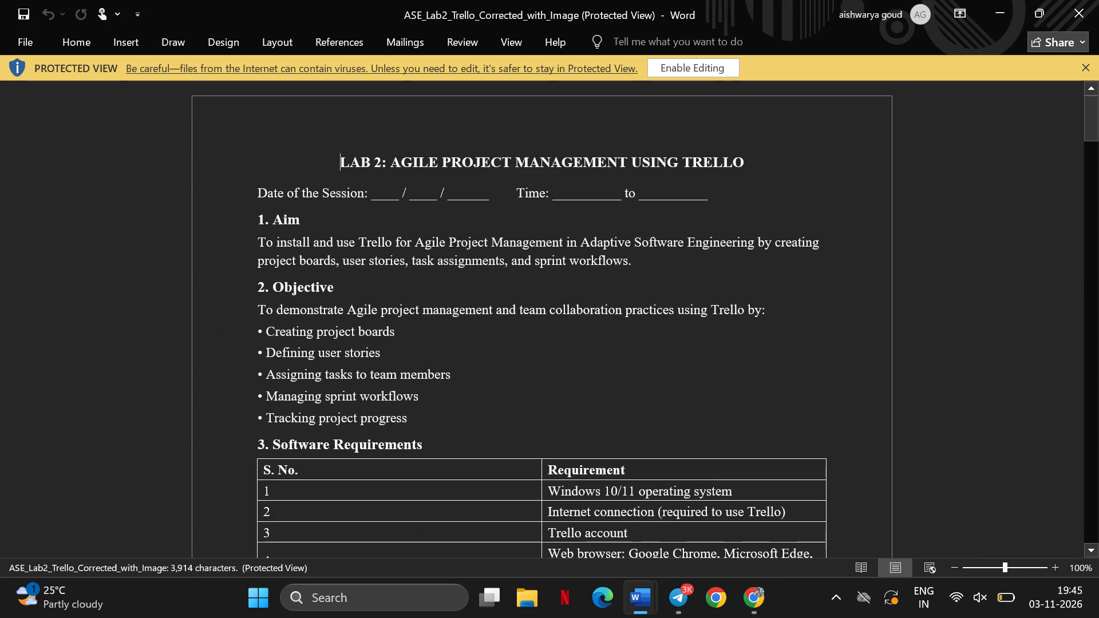
# Examine the corrected Lab 2 document's procedure tables and image section, and return to the ASE workbook document.
pyautogui.scroll(-8, 778, 314)
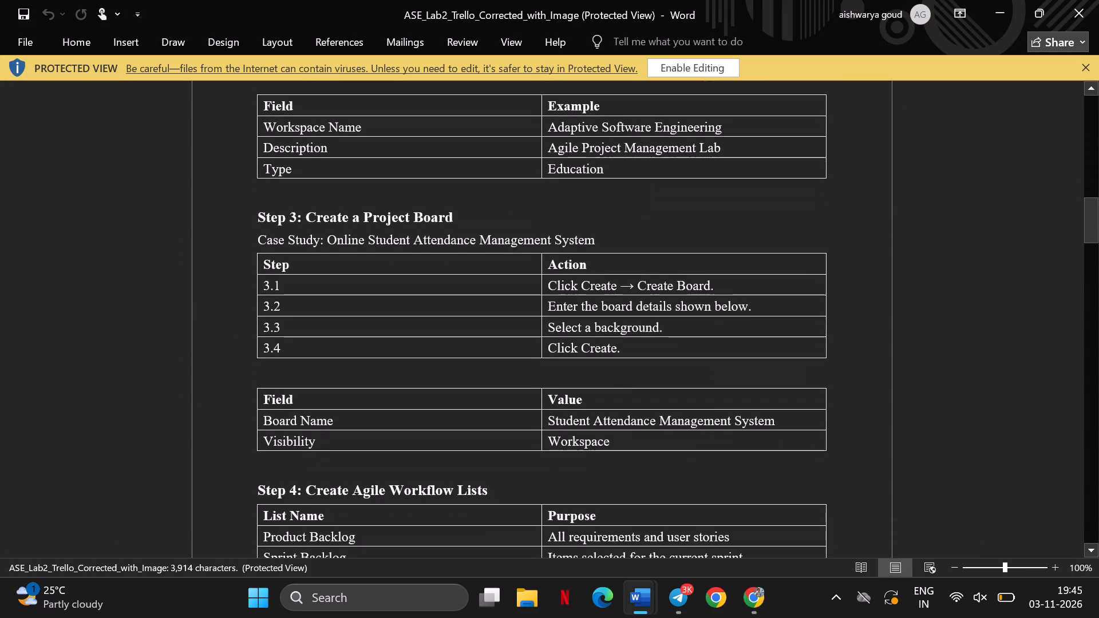
pyautogui.scroll(-8, 778, 314)
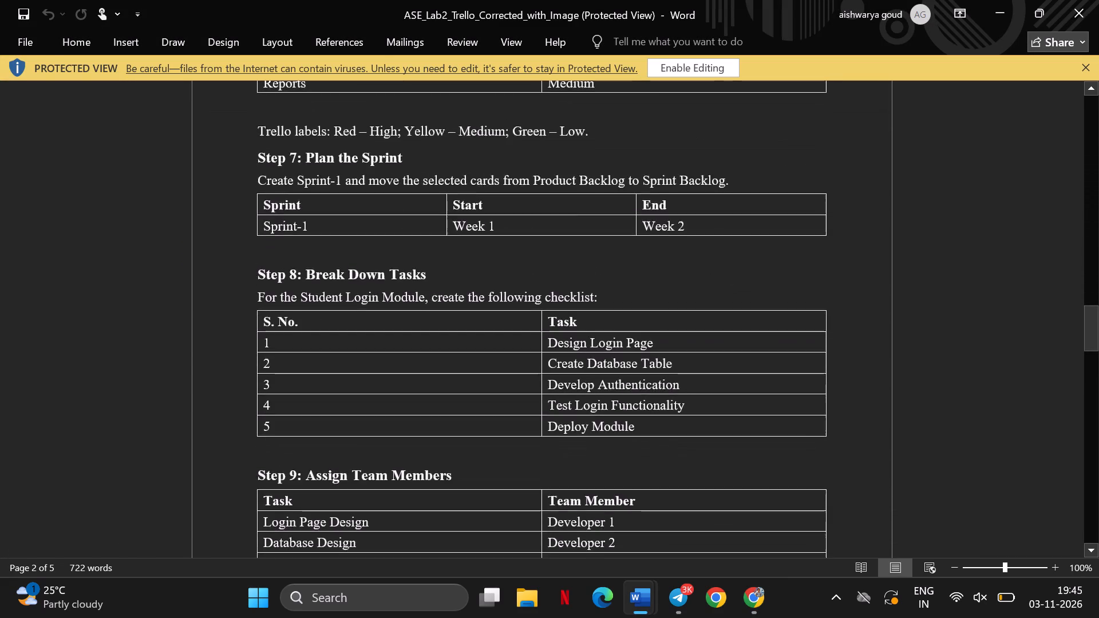
pyautogui.scroll(-10, 778, 314)
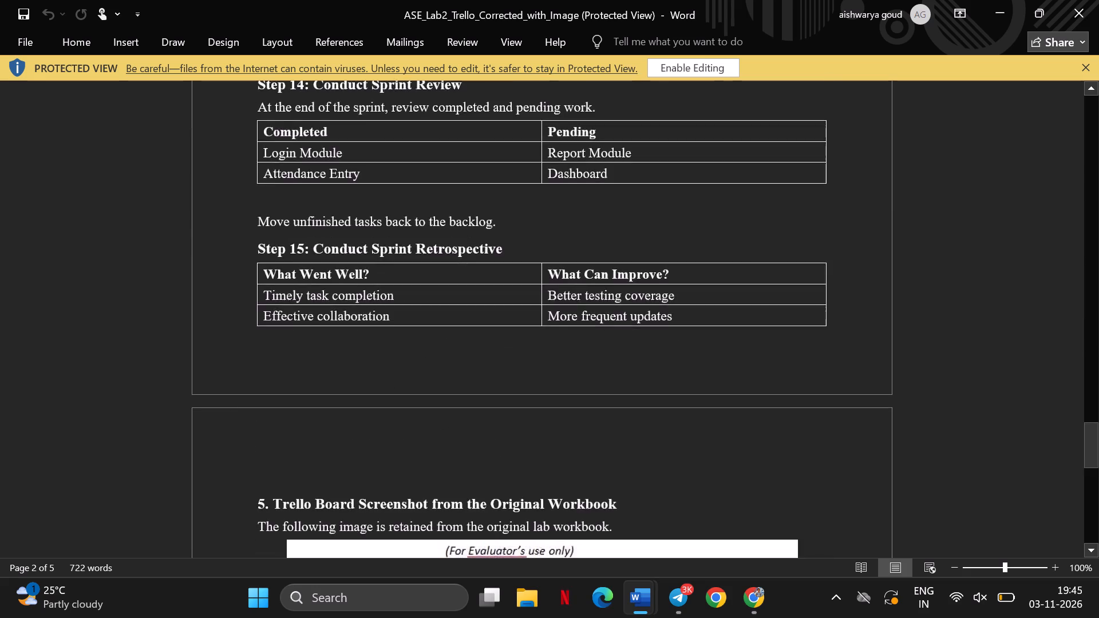
pyautogui.scroll(-4, 778, 314)
pyautogui.scroll(4, 778, 314)
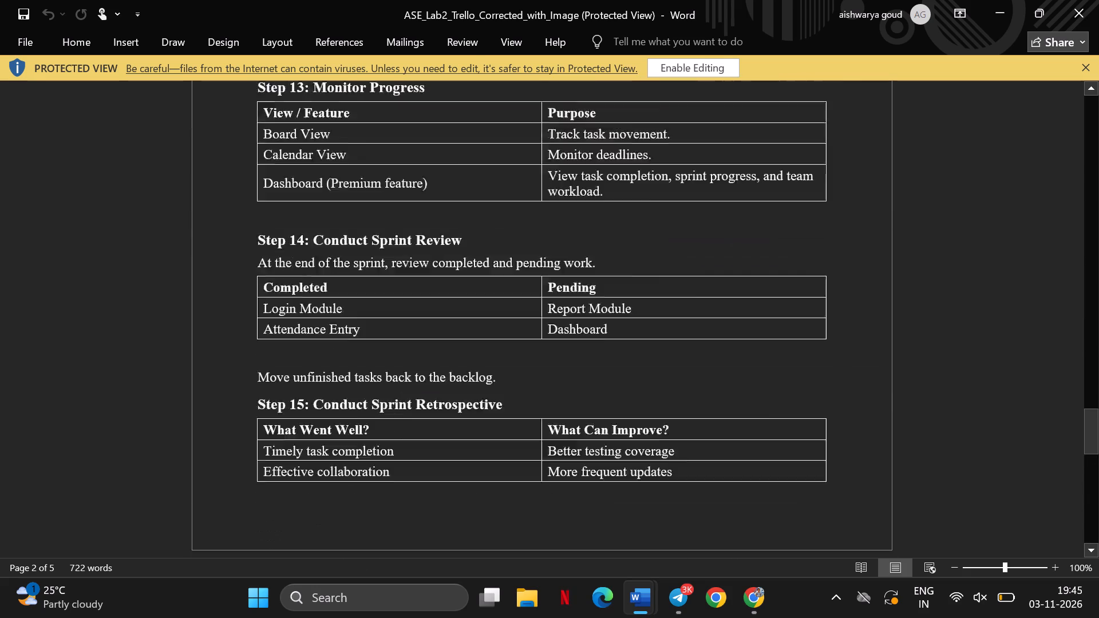
pyautogui.scroll(7, 778, 314)
pyautogui.click(1004, 2)
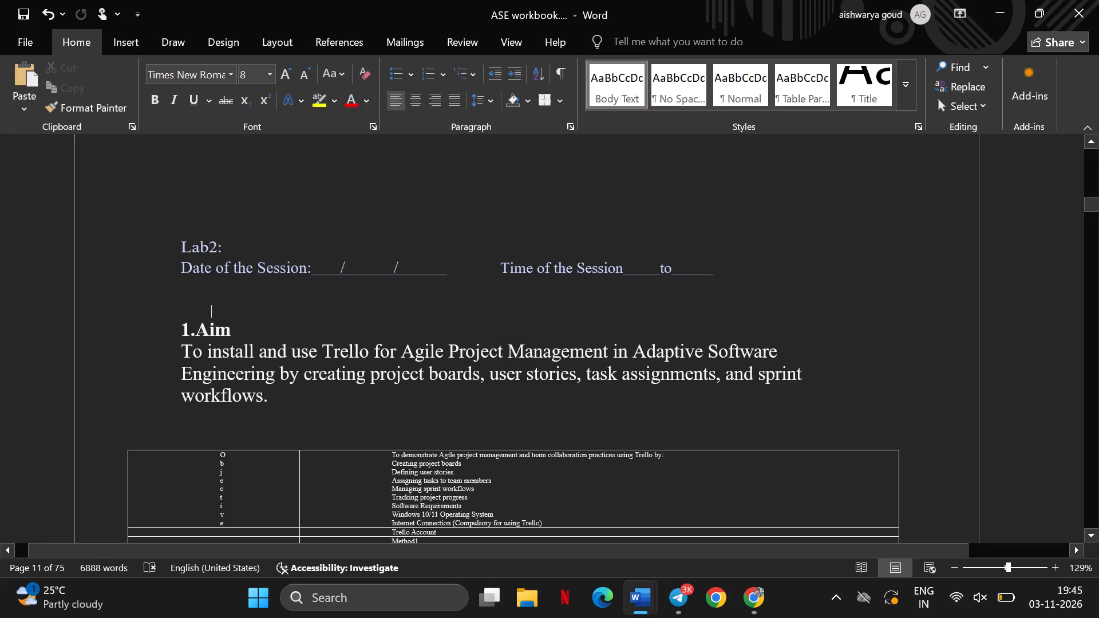
# Apply the Body Text style to the Objective label cell in the Lab2 table.
pyautogui.scroll(-3, 694, 369)
pyautogui.scroll(4, 694, 369)
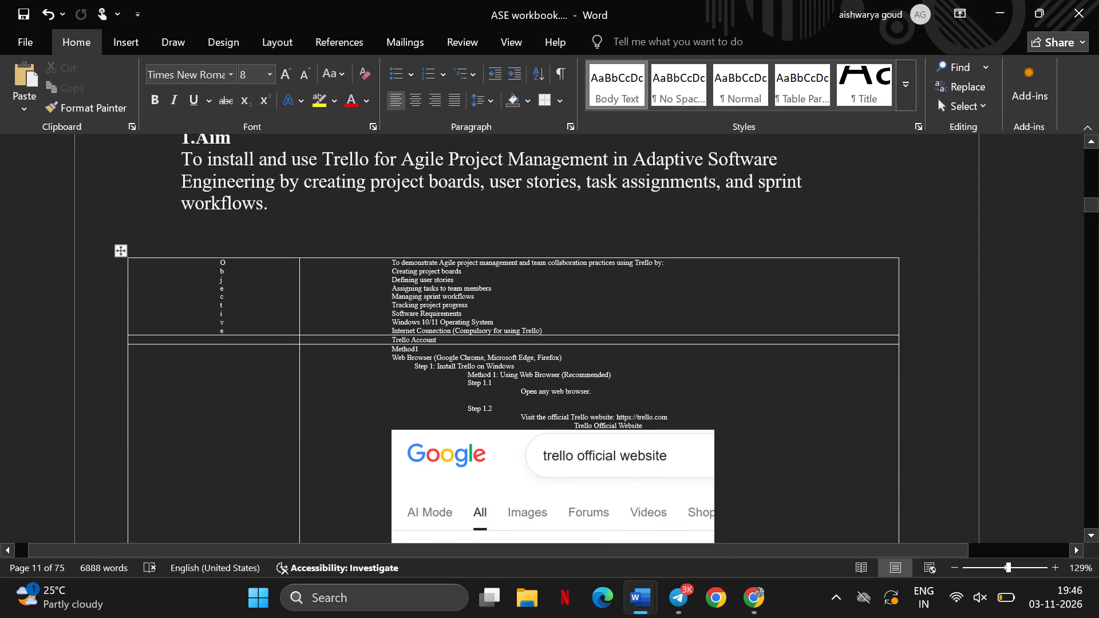
pyautogui.moveTo(215, 268); pyautogui.dragTo(251, 322)
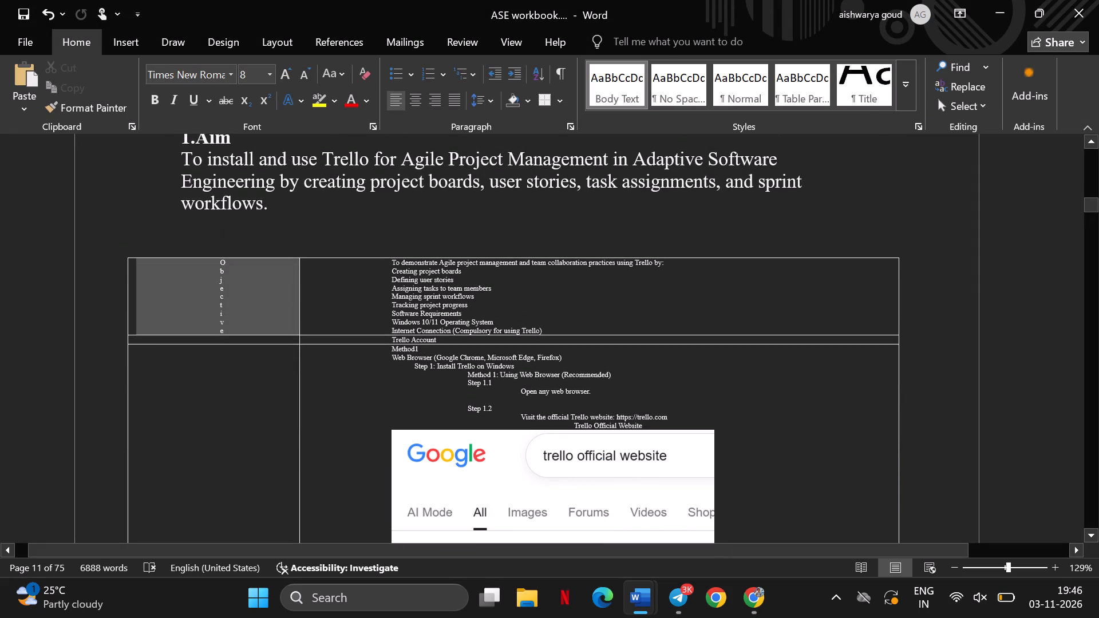
pyautogui.moveTo(251, 322); pyautogui.dragTo(251, 321)
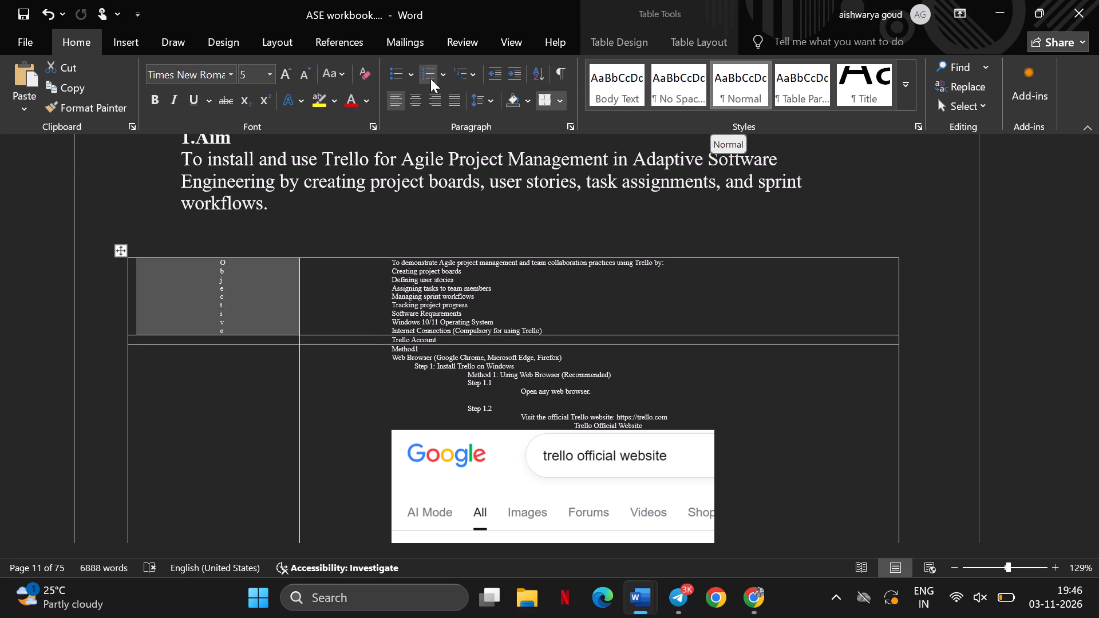
pyautogui.click(615, 84)
# Apply the Body Text style to all the text beside Objective, from "To demonstrate Agile project management" through "Internet Connection (Compulsory for using Trello)".
pyautogui.moveTo(382, 268); pyautogui.dragTo(521, 325)
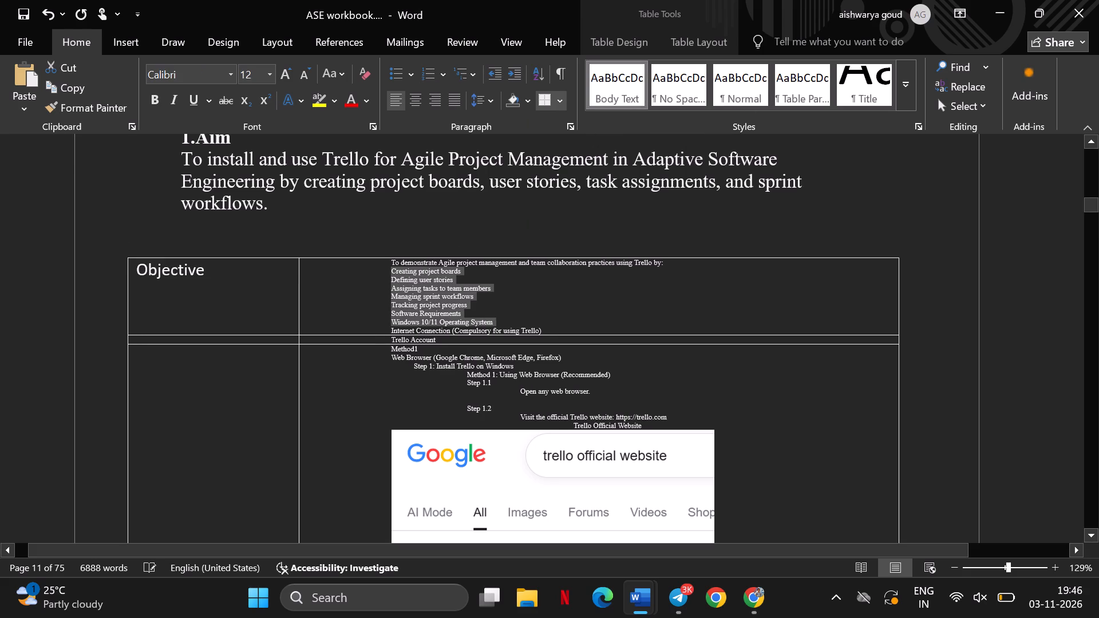
pyautogui.moveTo(521, 325); pyautogui.dragTo(558, 334)
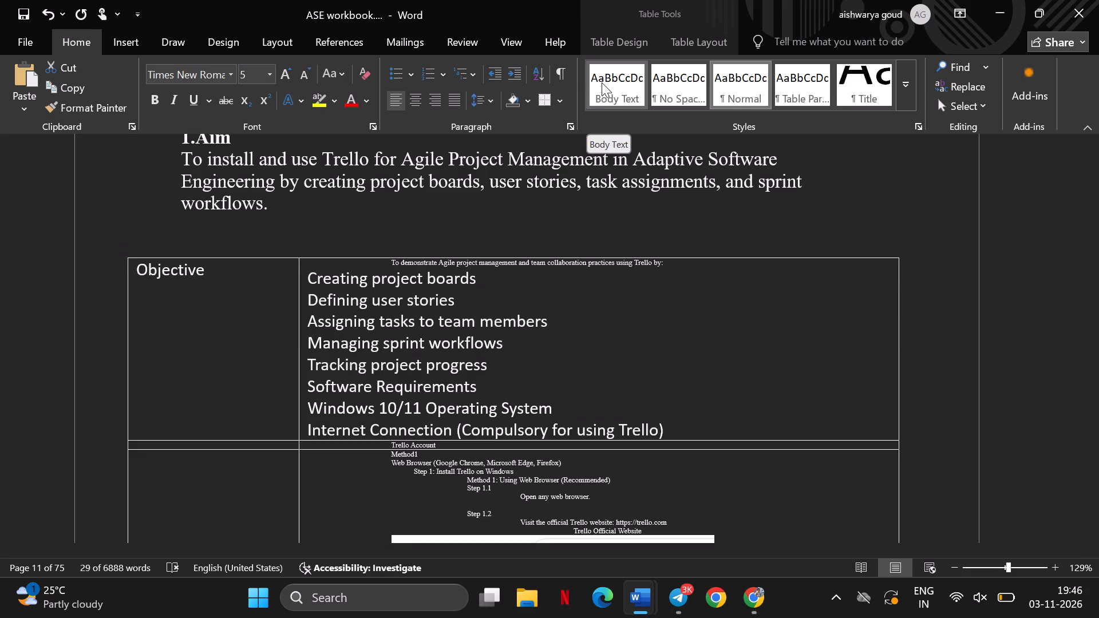
pyautogui.moveTo(389, 260); pyautogui.dragTo(558, 323)
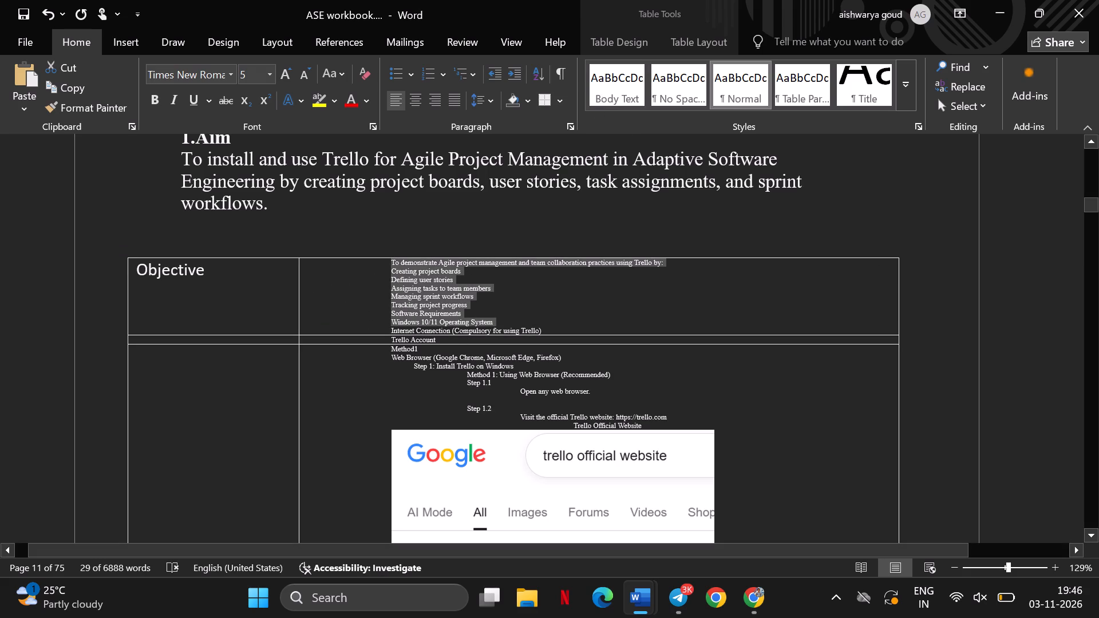
pyautogui.moveTo(558, 323); pyautogui.dragTo(563, 326)
pyautogui.moveTo(563, 331); pyautogui.dragTo(384, 263)
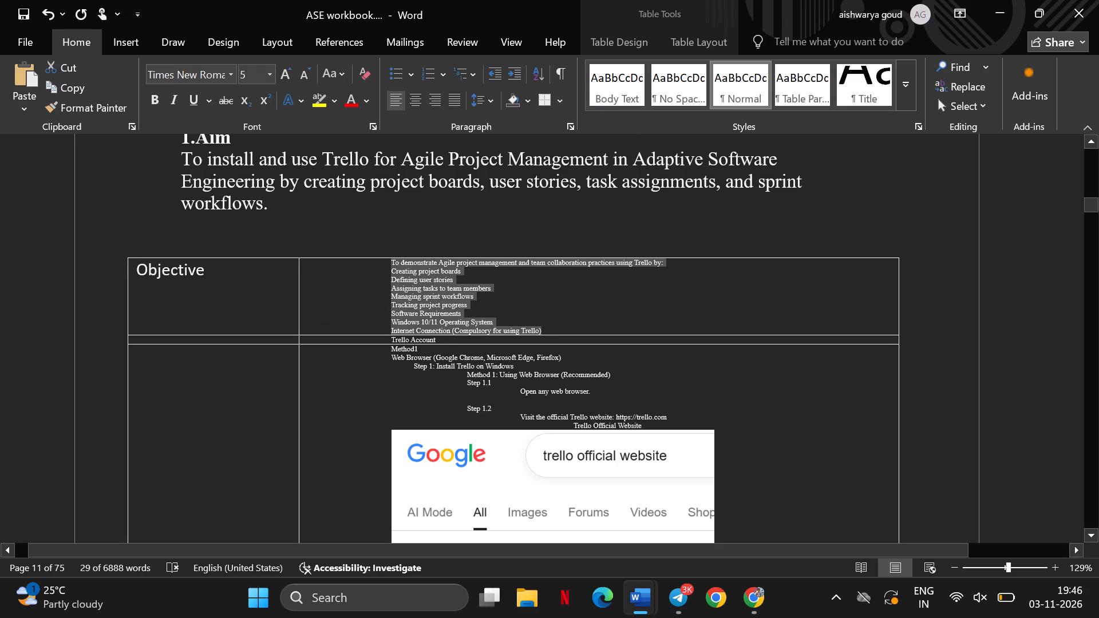
pyautogui.moveTo(384, 263); pyautogui.dragTo(384, 259)
pyautogui.click(625, 81)
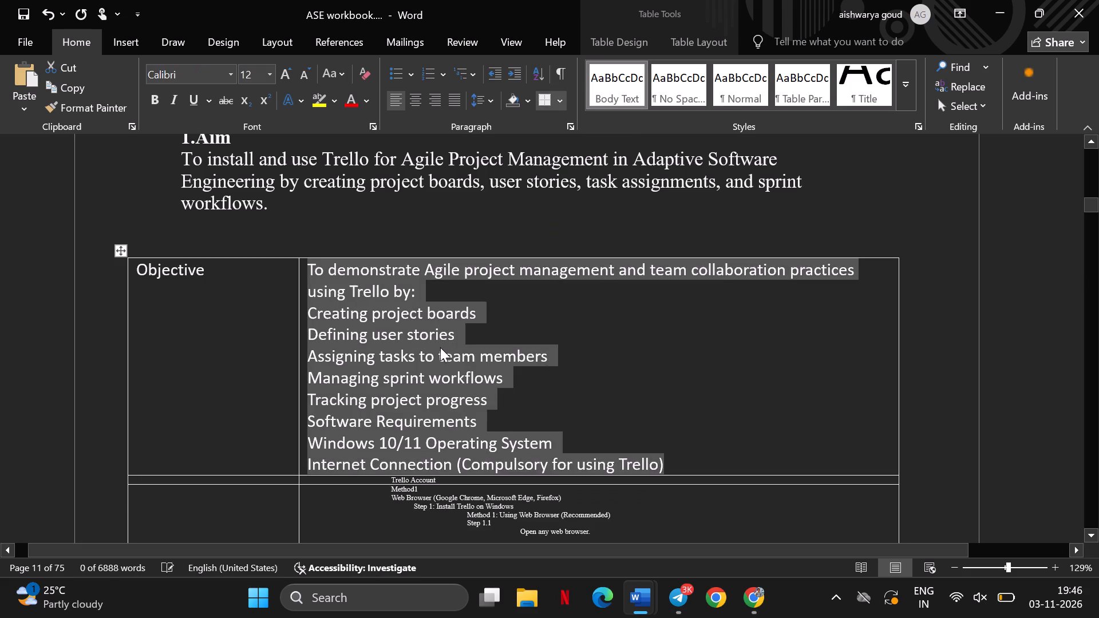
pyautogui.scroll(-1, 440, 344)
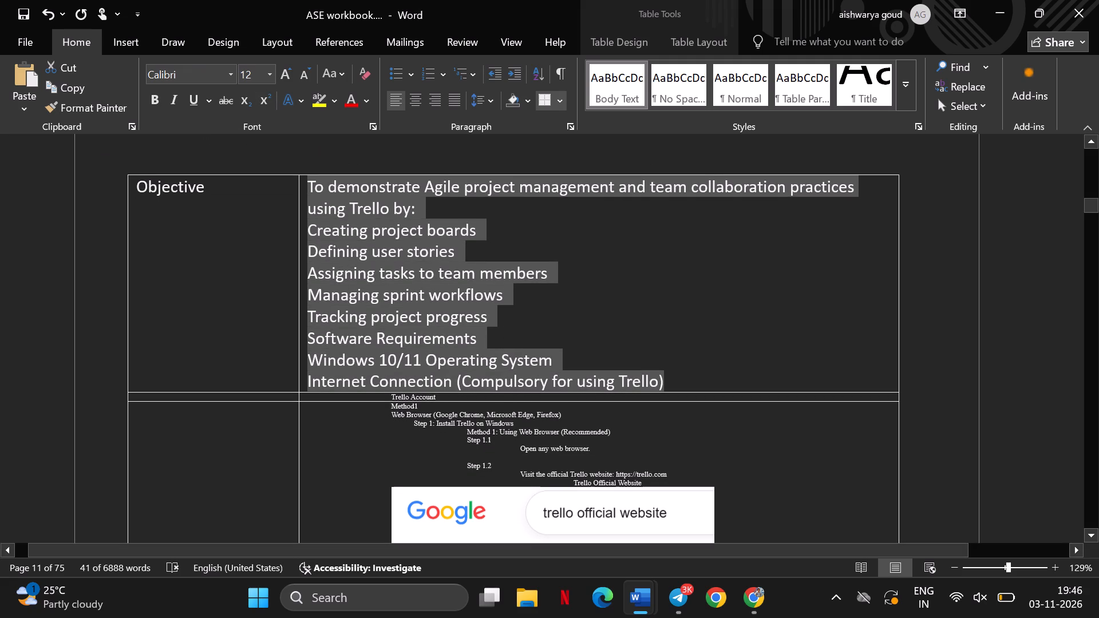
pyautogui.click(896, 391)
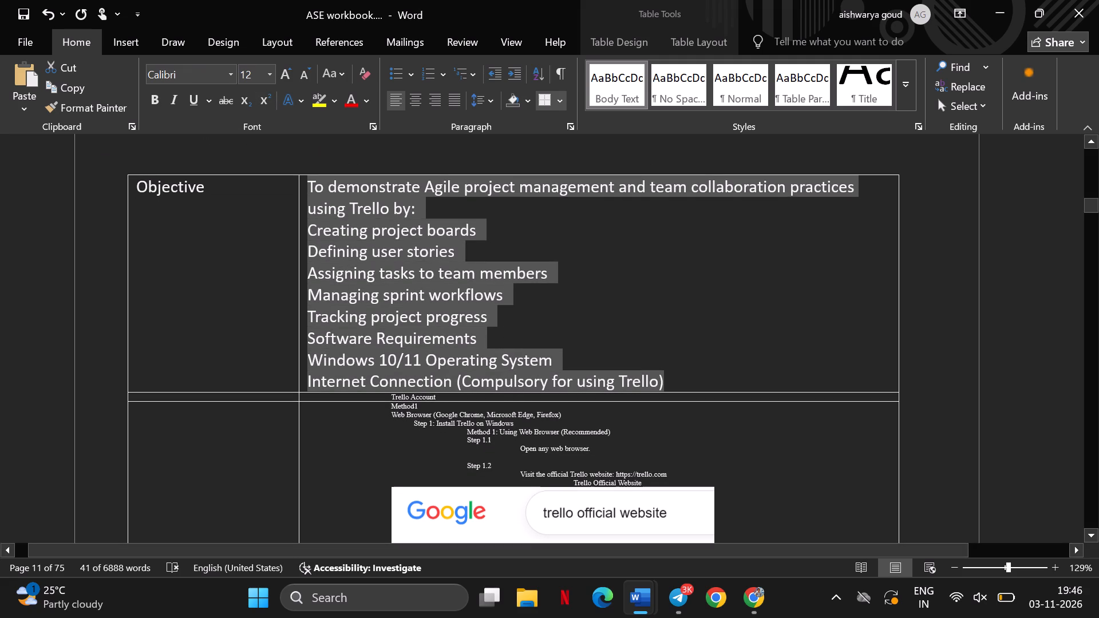
pyautogui.click(896, 391)
pyautogui.moveTo(891, 394); pyautogui.dragTo(895, 318)
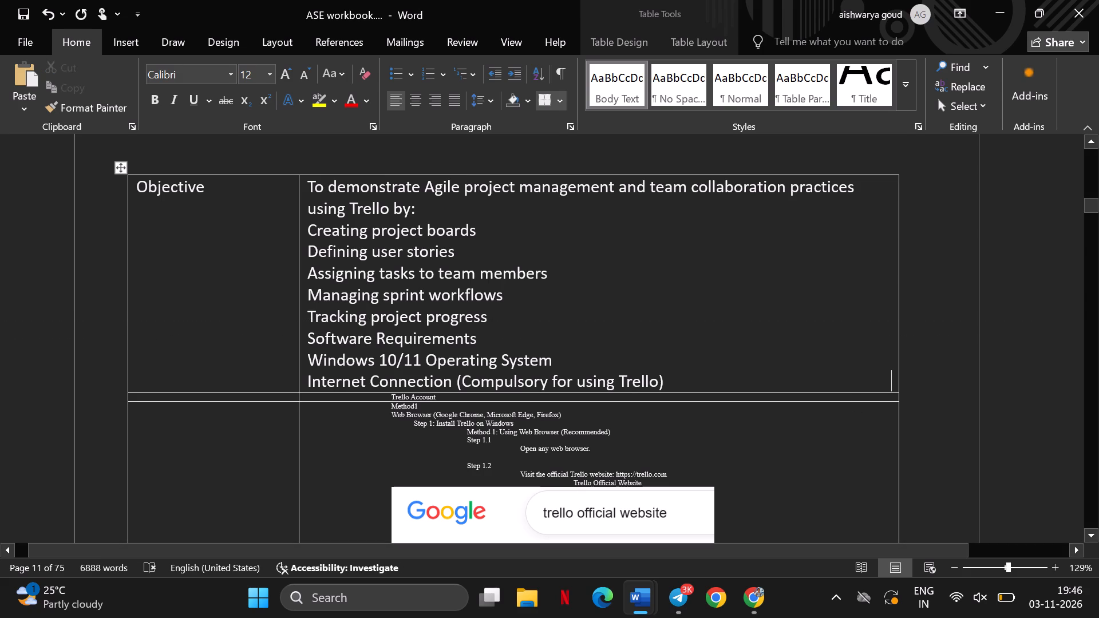
pyautogui.moveTo(852, 402); pyautogui.dragTo(837, 406)
pyautogui.click(836, 402)
pyautogui.moveTo(832, 400); pyautogui.dragTo(835, 440)
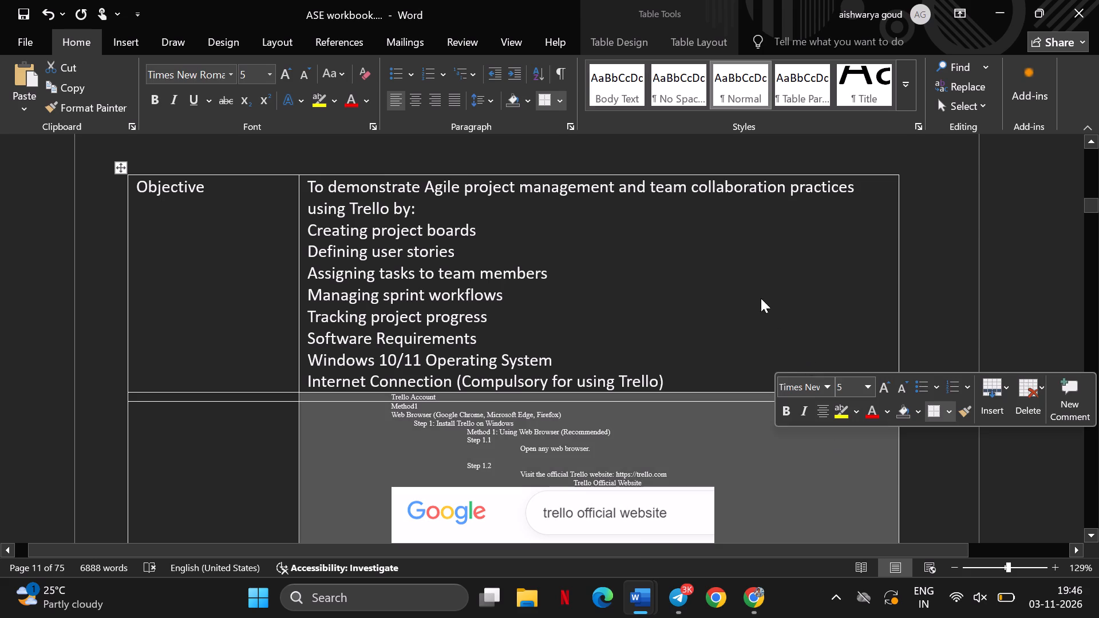
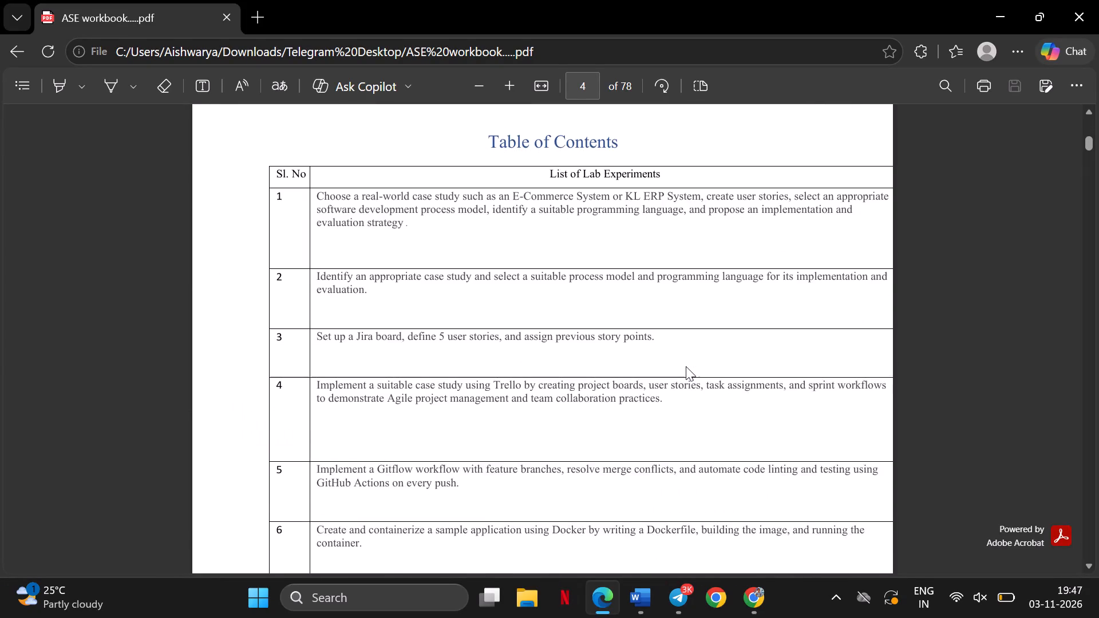
# Review the ASE workbook PDF from the table of contents through the Lab2 Trello table and remaining experiments to the last page.
pyautogui.scroll(-6, 686, 366)
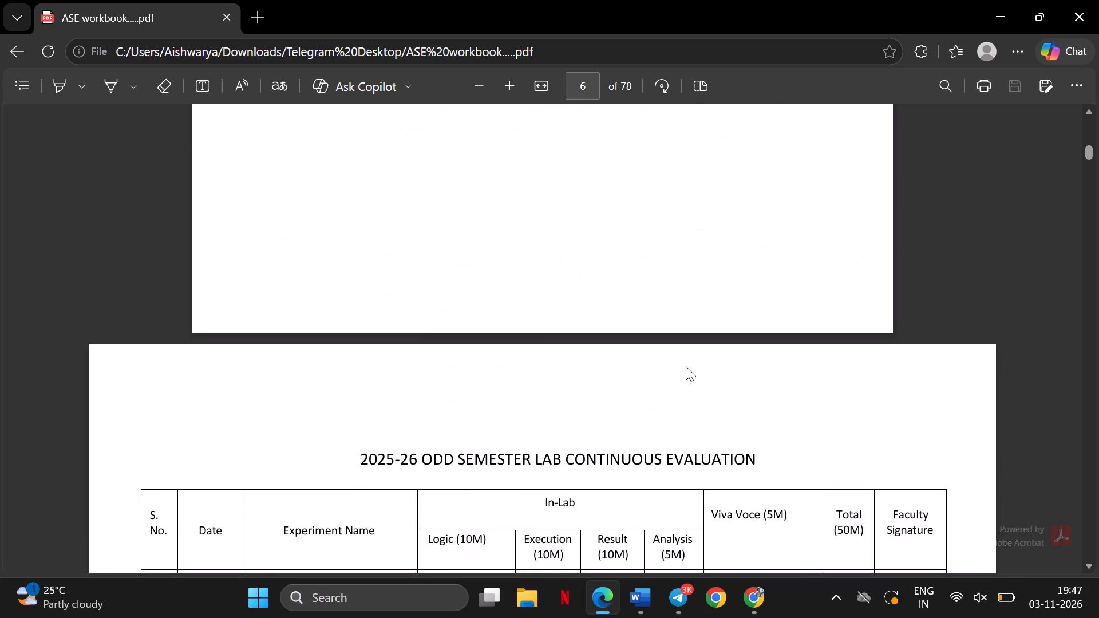
pyautogui.scroll(-14, 686, 366)
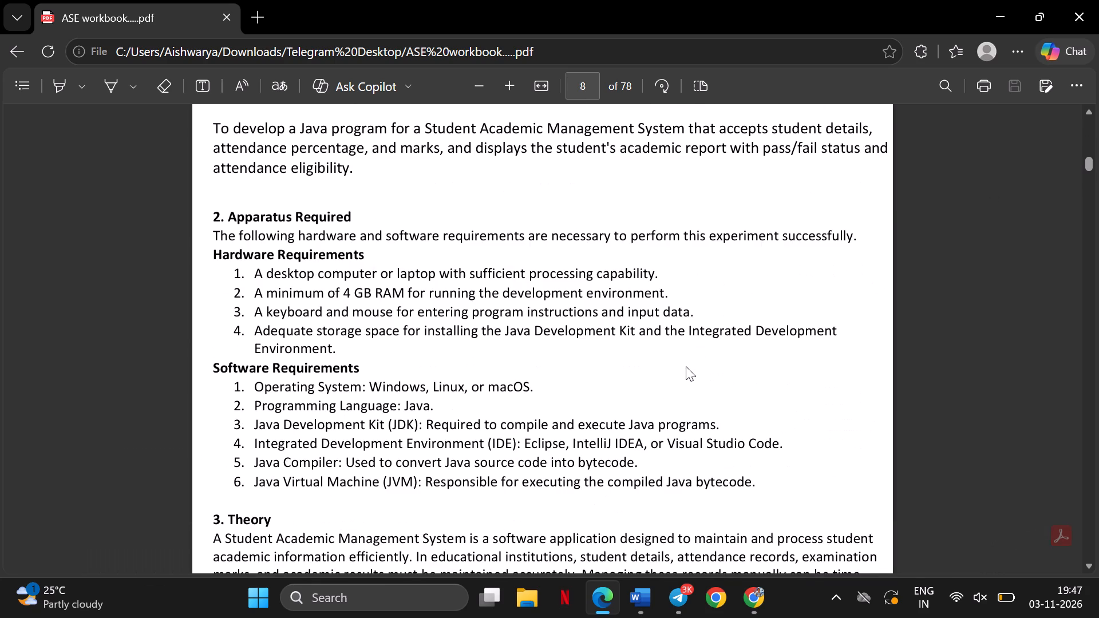
pyautogui.scroll(-12, 686, 366)
pyautogui.scroll(-15, 686, 366)
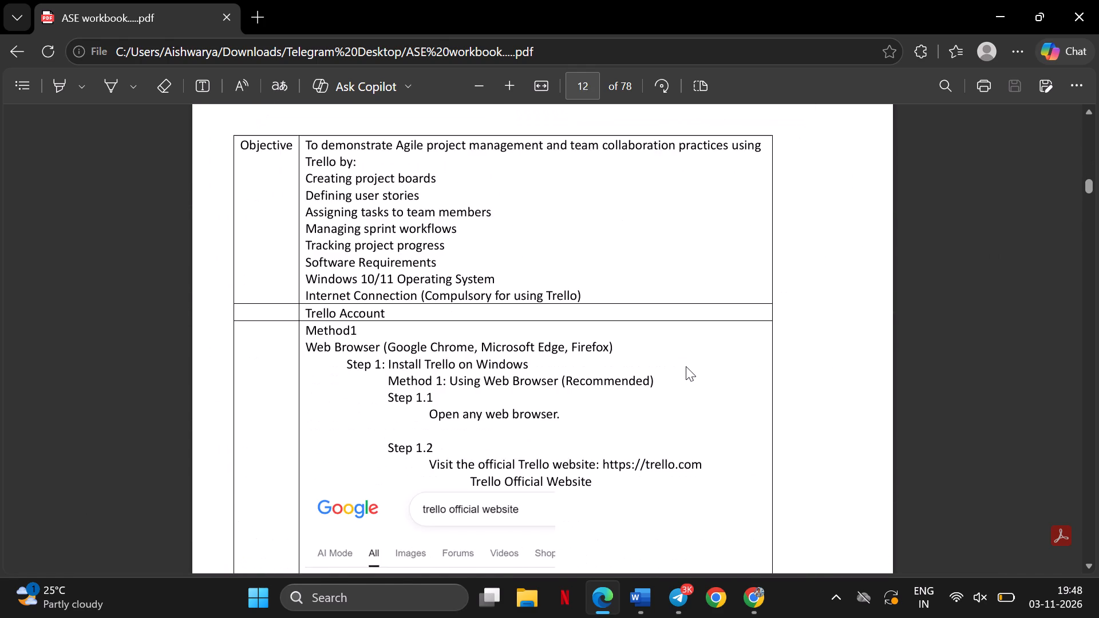
pyautogui.scroll(-4, 686, 366)
pyautogui.scroll(6, 686, 366)
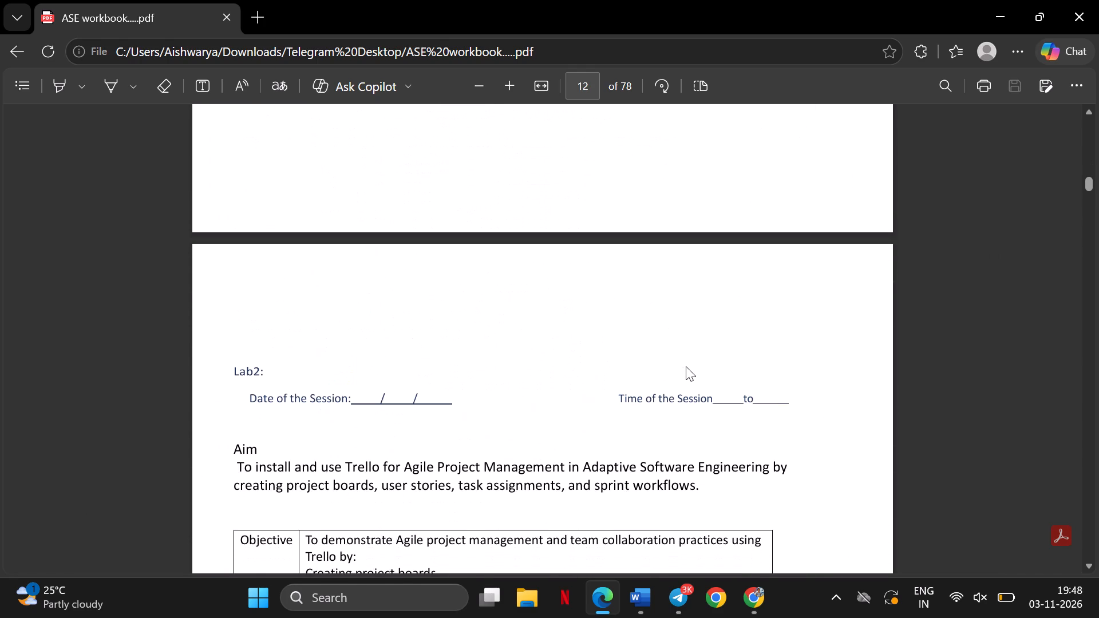
pyautogui.scroll(1, 686, 366)
pyautogui.scroll(-20, 686, 366)
pyautogui.scroll(-15, 686, 366)
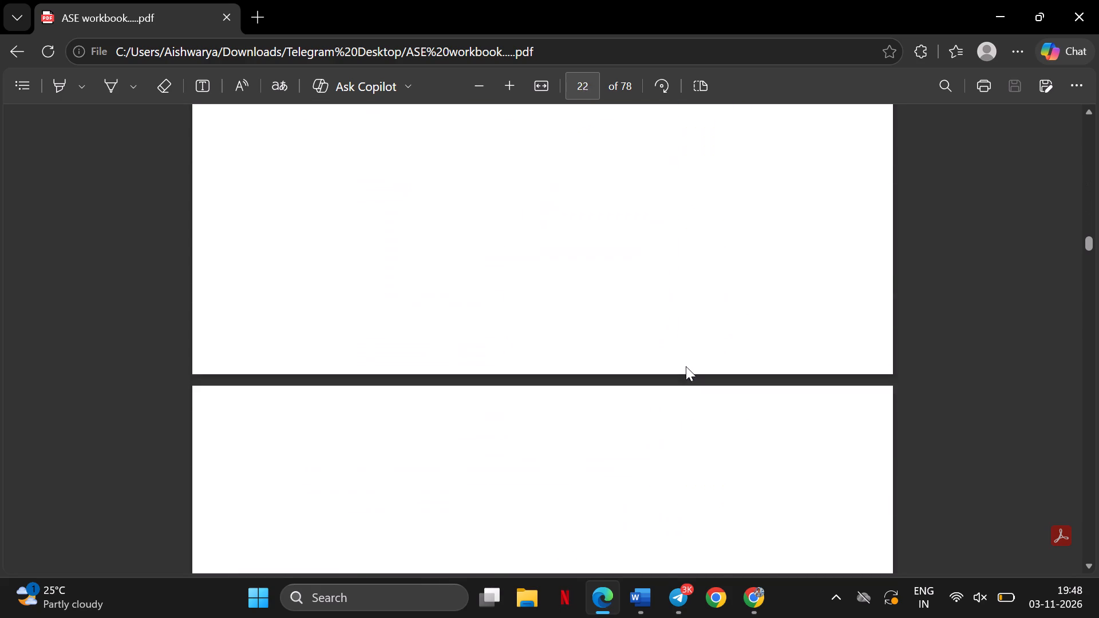
pyautogui.scroll(-20, 686, 366)
pyautogui.scroll(-20, 686, 366)
pyautogui.scroll(-5, 686, 366)
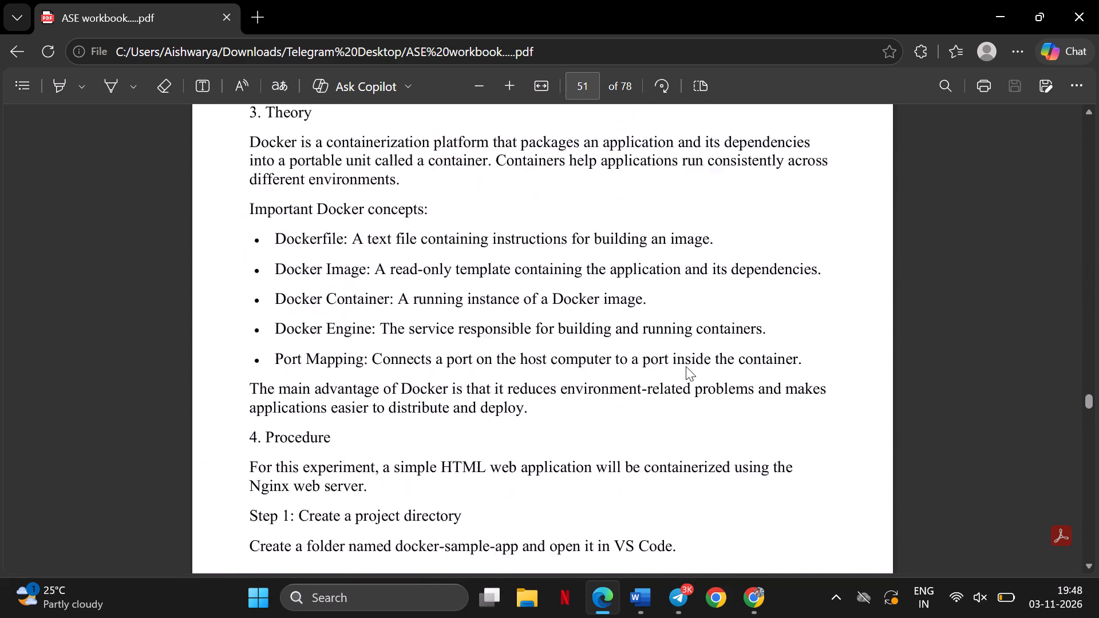
pyautogui.scroll(-20, 686, 366)
pyautogui.scroll(-20, 686, 366)
pyautogui.scroll(-5, 686, 366)
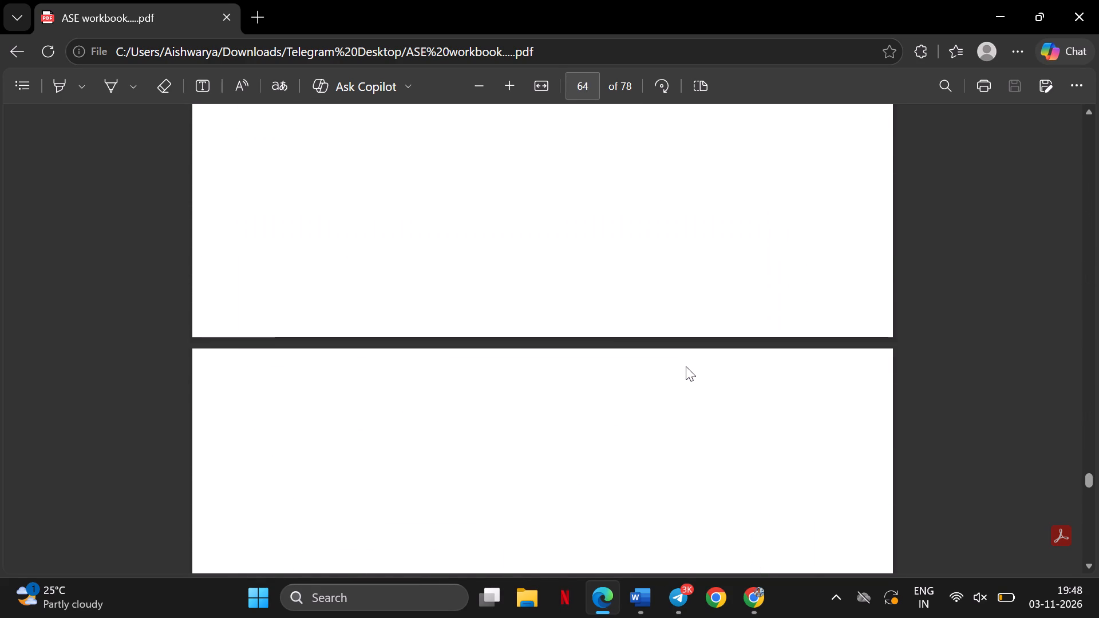
pyautogui.scroll(-20, 686, 366)
pyautogui.scroll(-3, 686, 366)
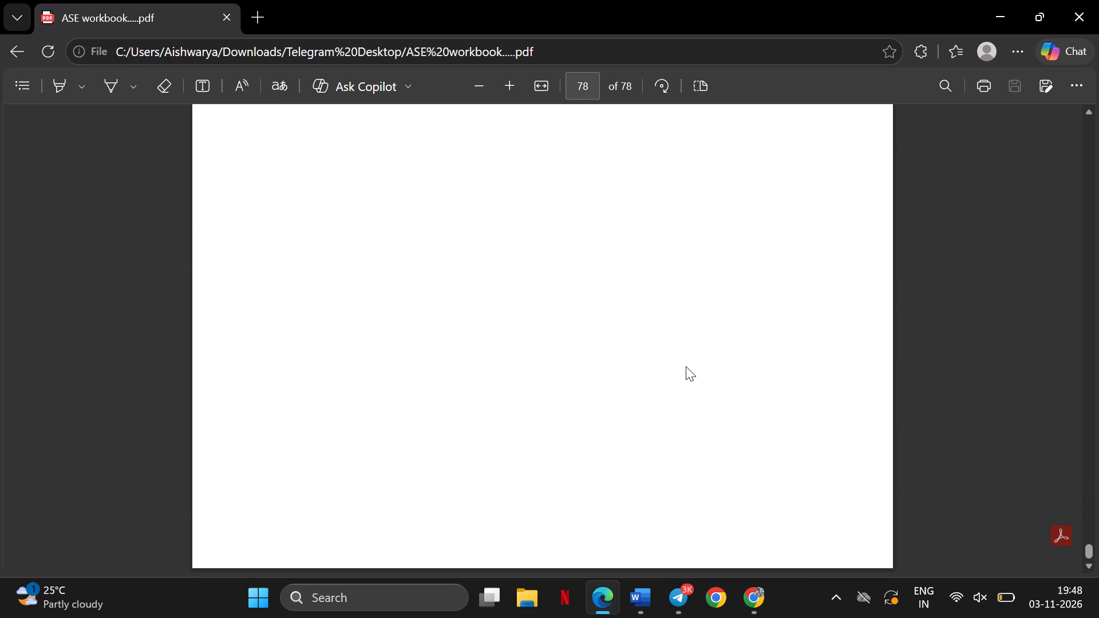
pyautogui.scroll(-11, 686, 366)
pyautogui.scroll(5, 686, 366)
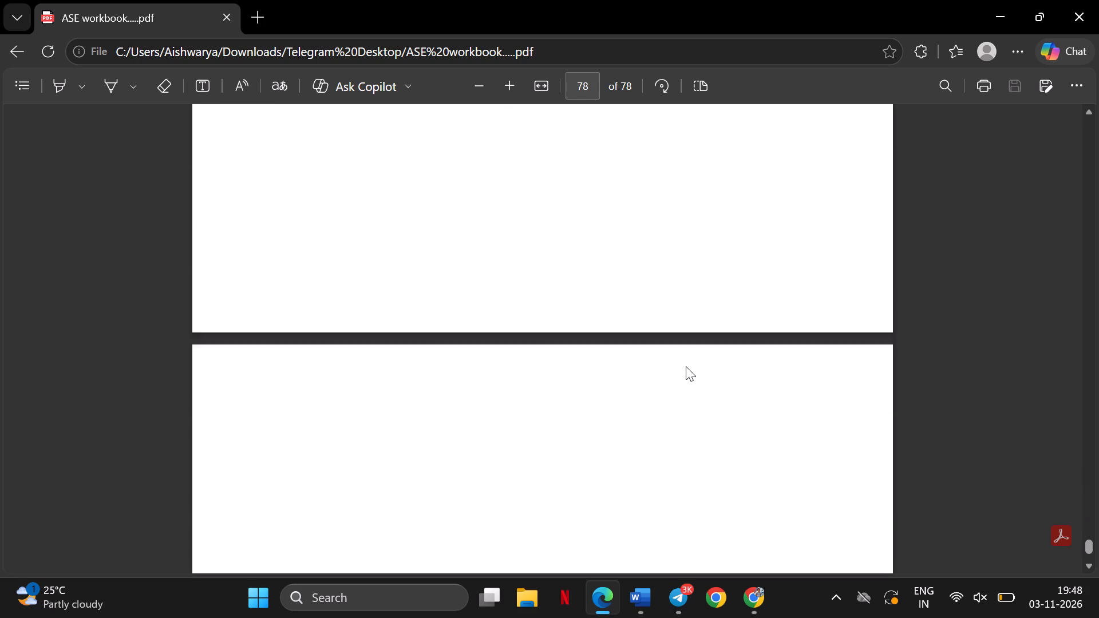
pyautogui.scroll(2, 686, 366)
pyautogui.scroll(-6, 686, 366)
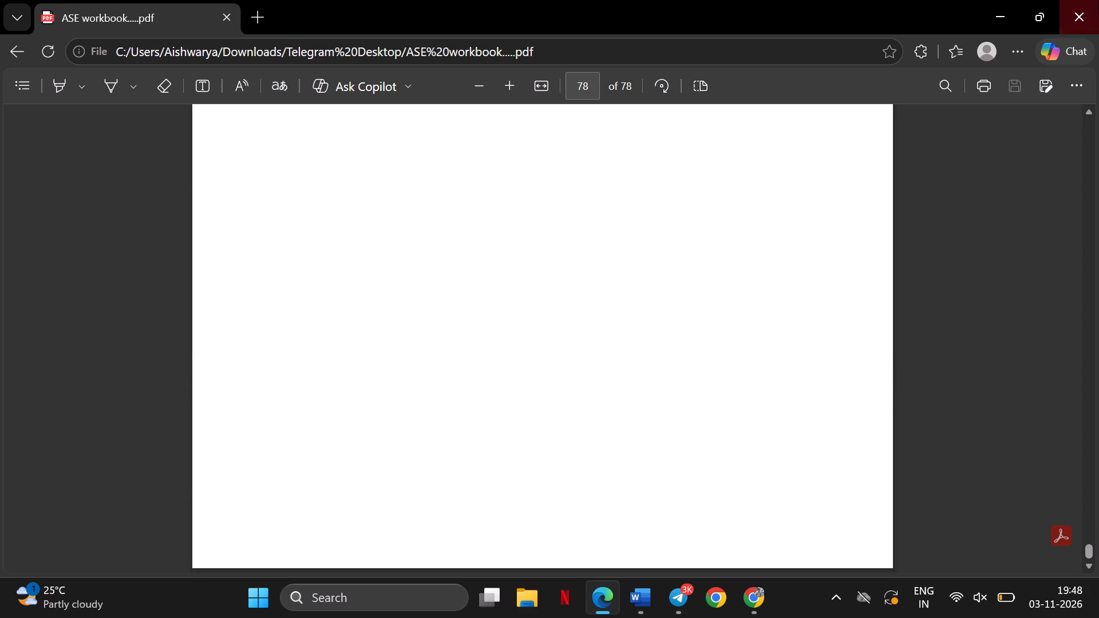
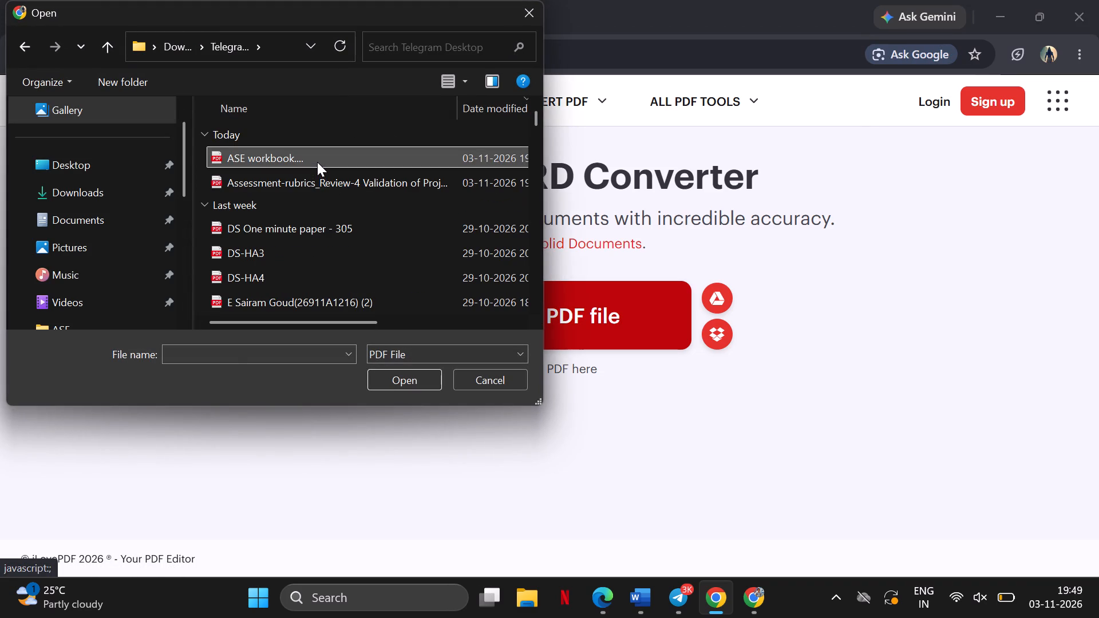
# Upload the ASE workbook PDF to the iLovePDF converter and convert it to Word with the No OCR option.
pyautogui.click(402, 386)
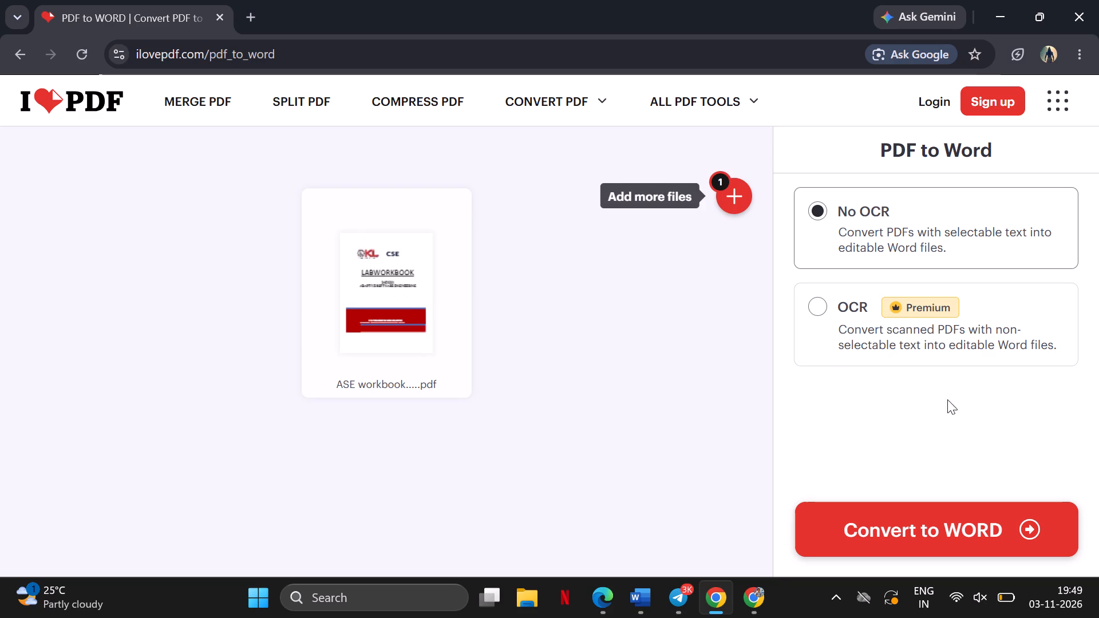
pyautogui.click(938, 518)
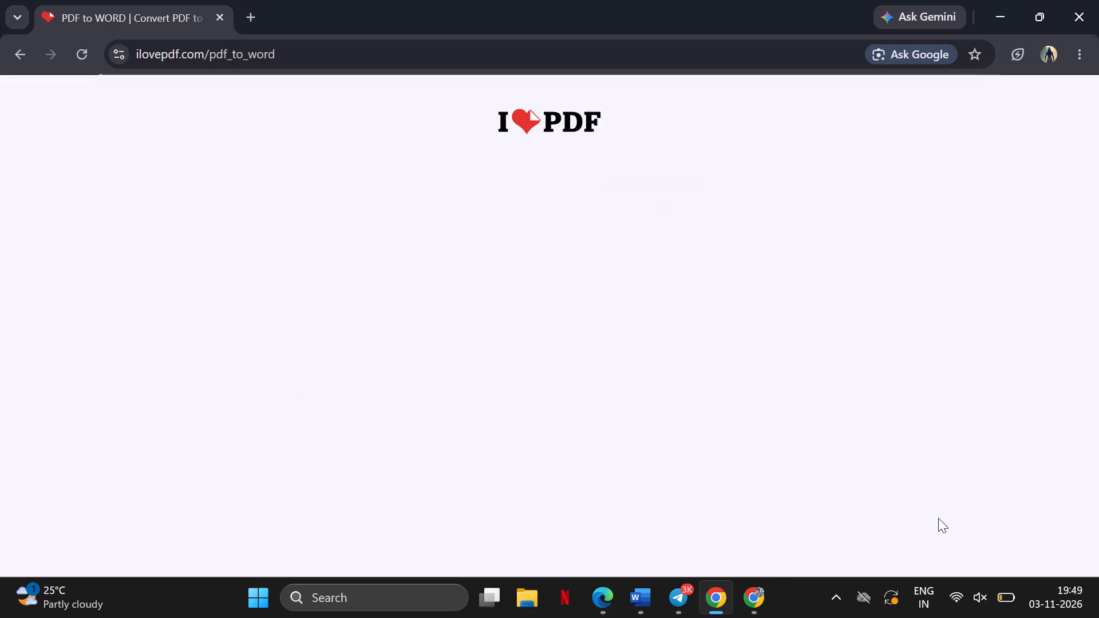
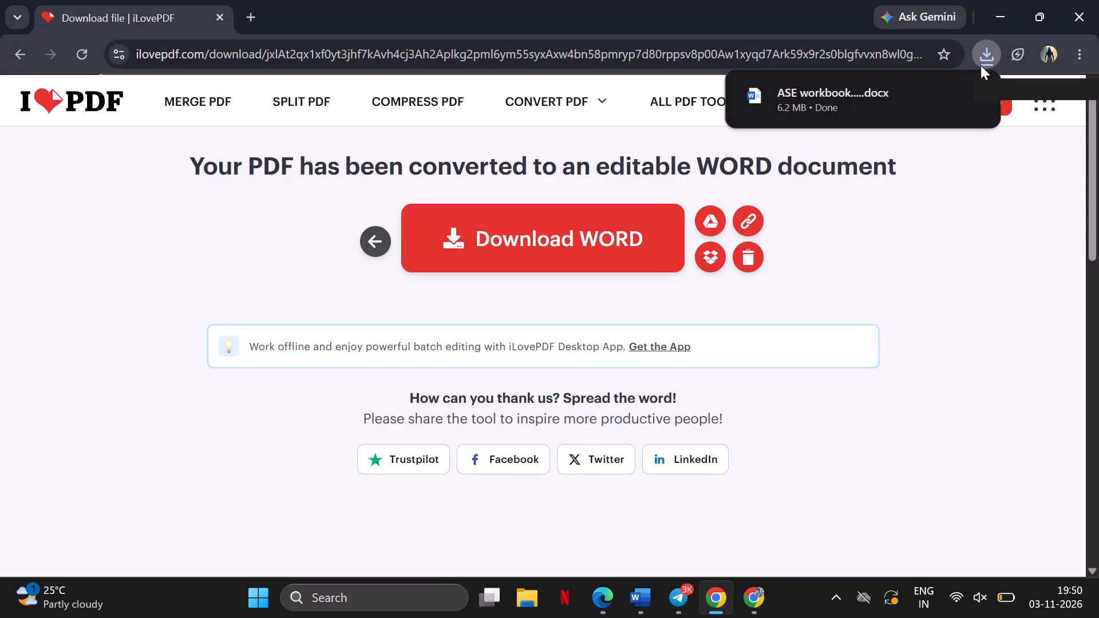
# Open the downloaded, converted ASE workbook .docx in Word, check its pages through the Table of Contents, and enable editing.
pyautogui.click(867, 99)
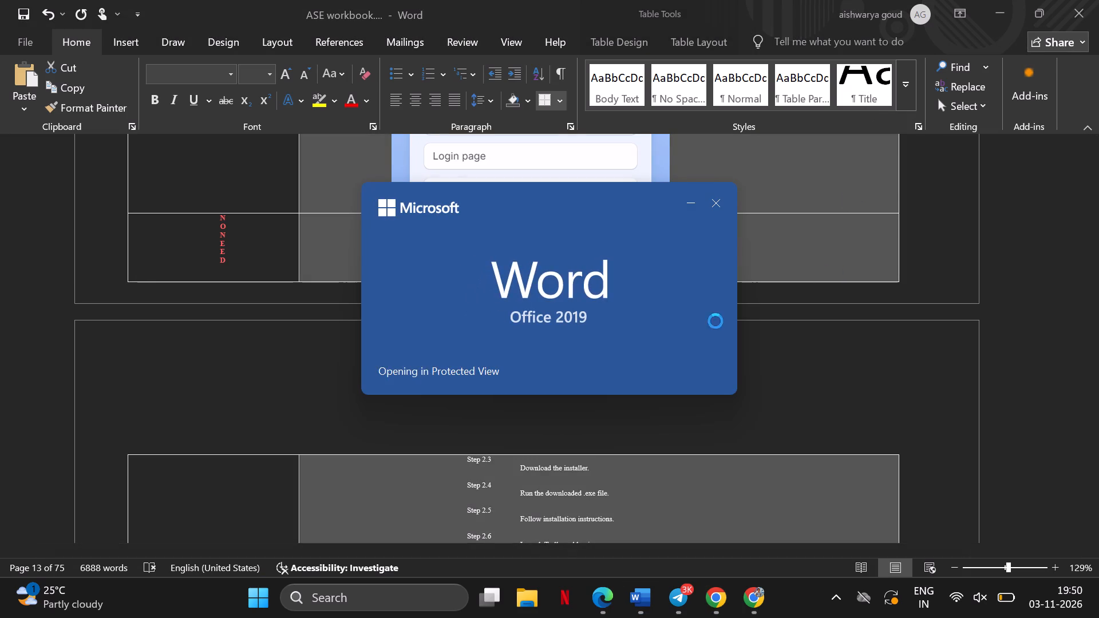
pyautogui.scroll(-8, 603, 229)
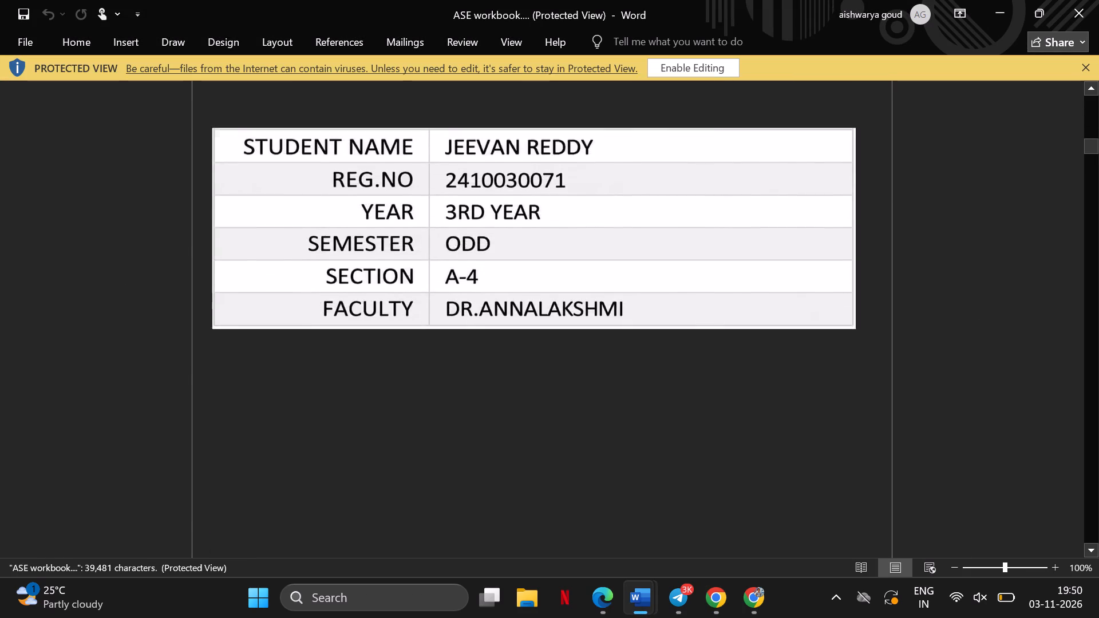
pyautogui.scroll(-3, 603, 229)
pyautogui.scroll(1, 603, 229)
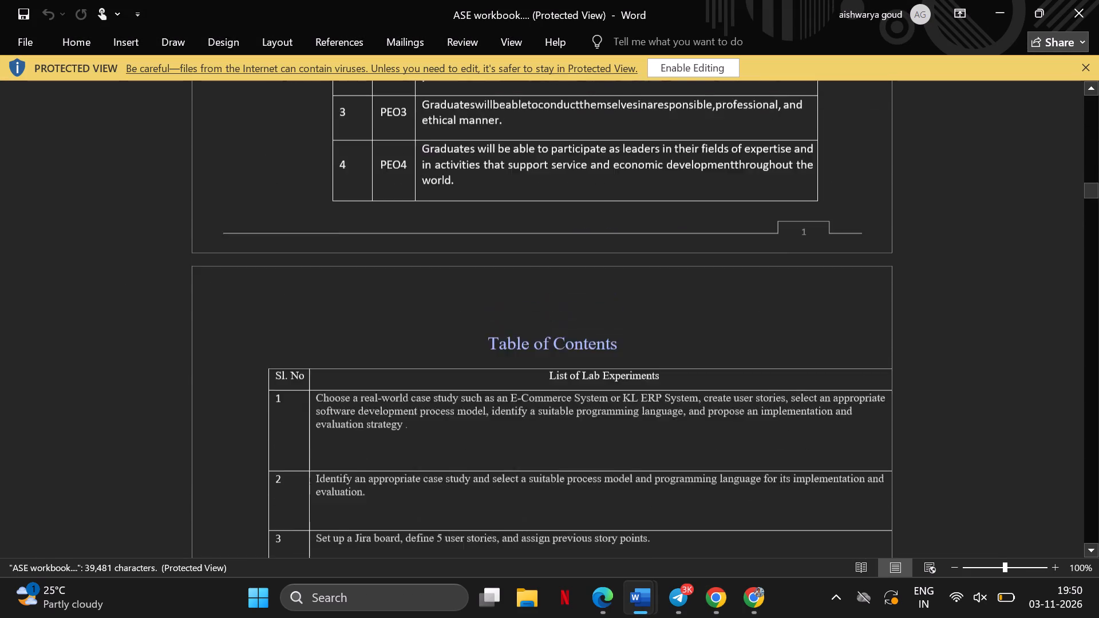
pyautogui.scroll(-1, 499, 389)
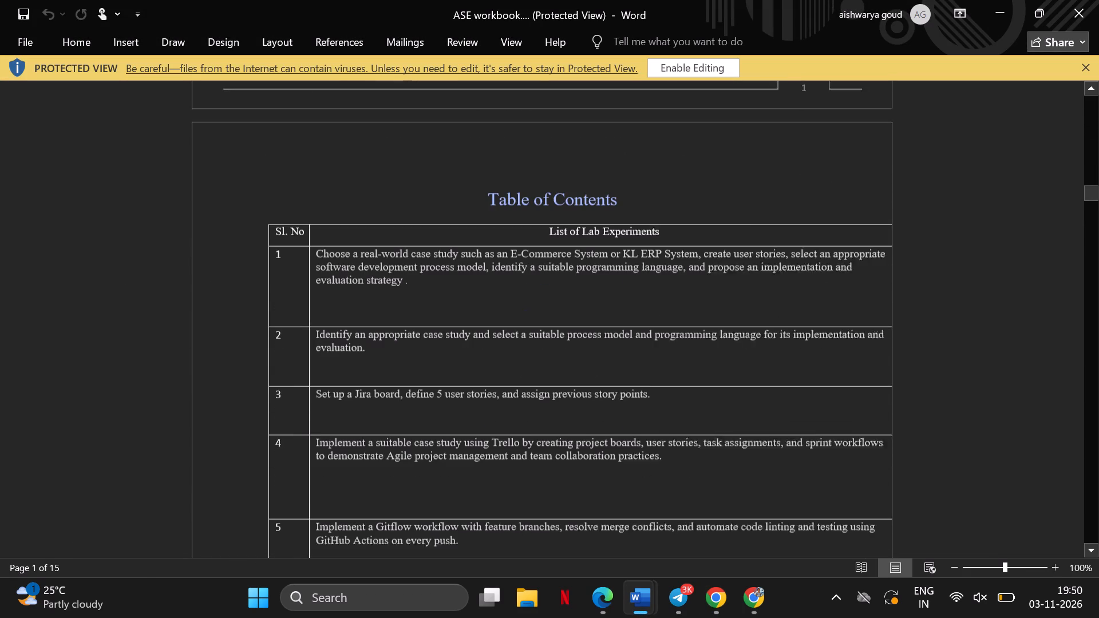
pyautogui.scroll(-1, 499, 389)
pyautogui.click(294, 224)
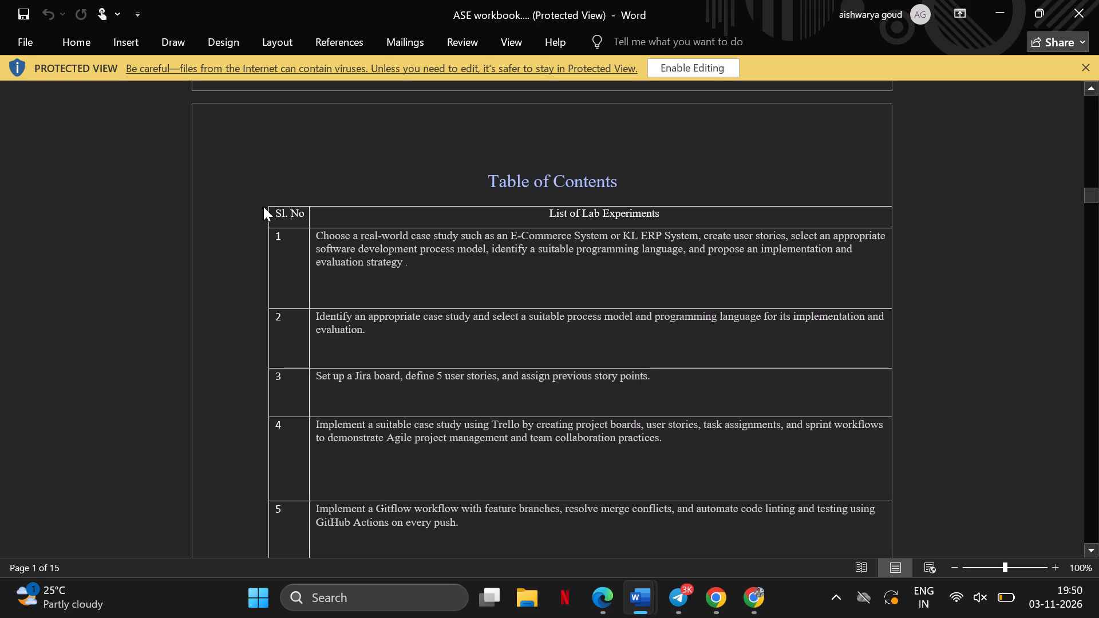
pyautogui.click(690, 72)
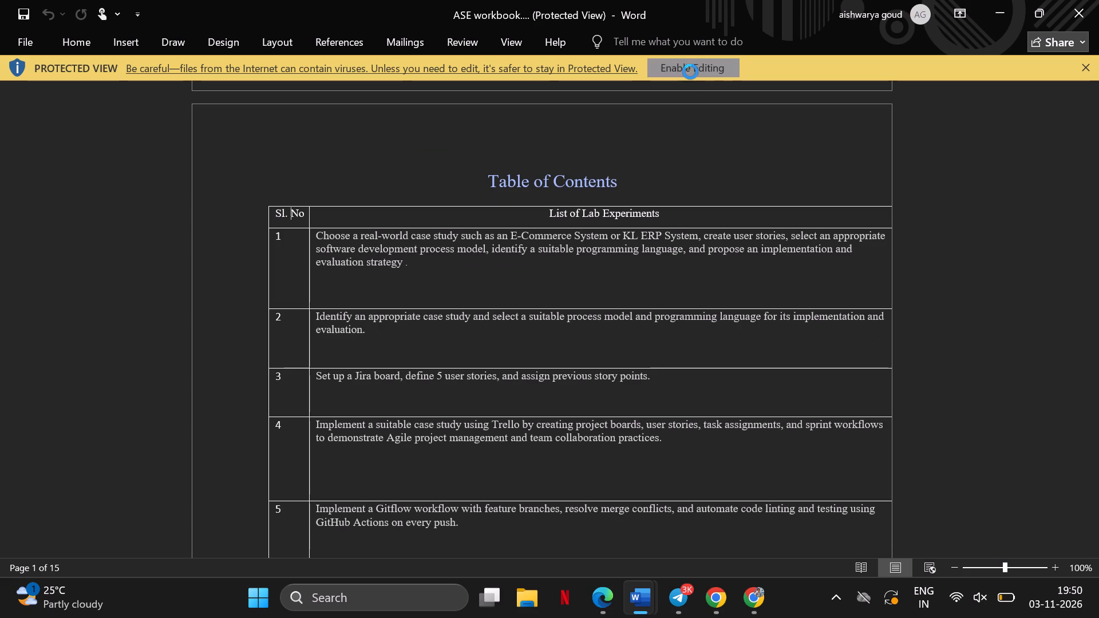
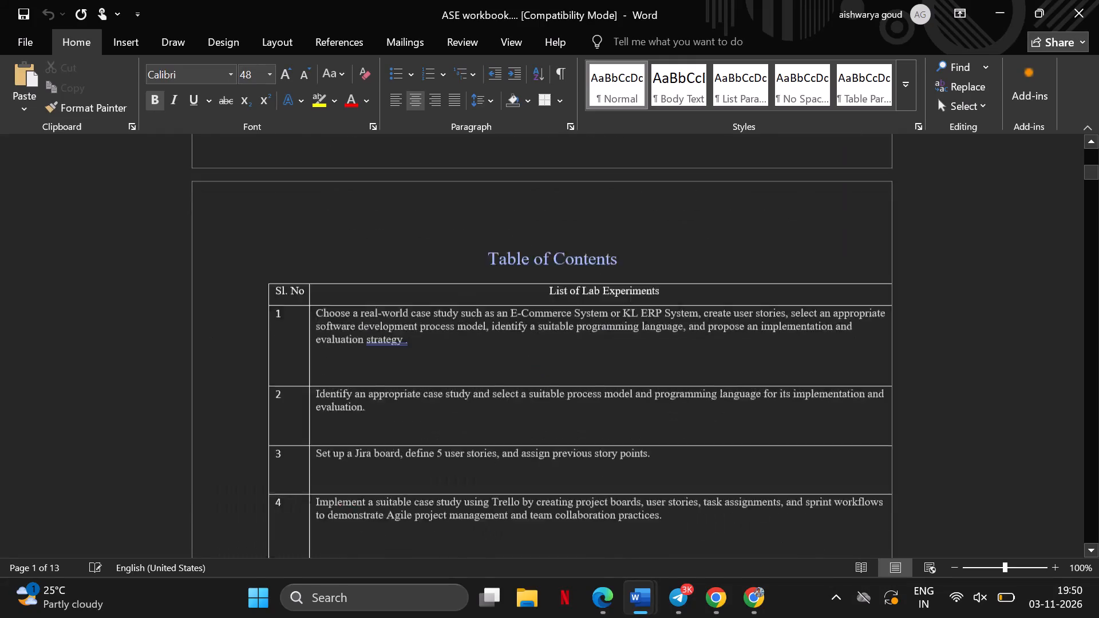
# Narrow the Table of Contents table of lab experiments so its right edge sits well inside the page.
pyautogui.scroll(3, 778, 507)
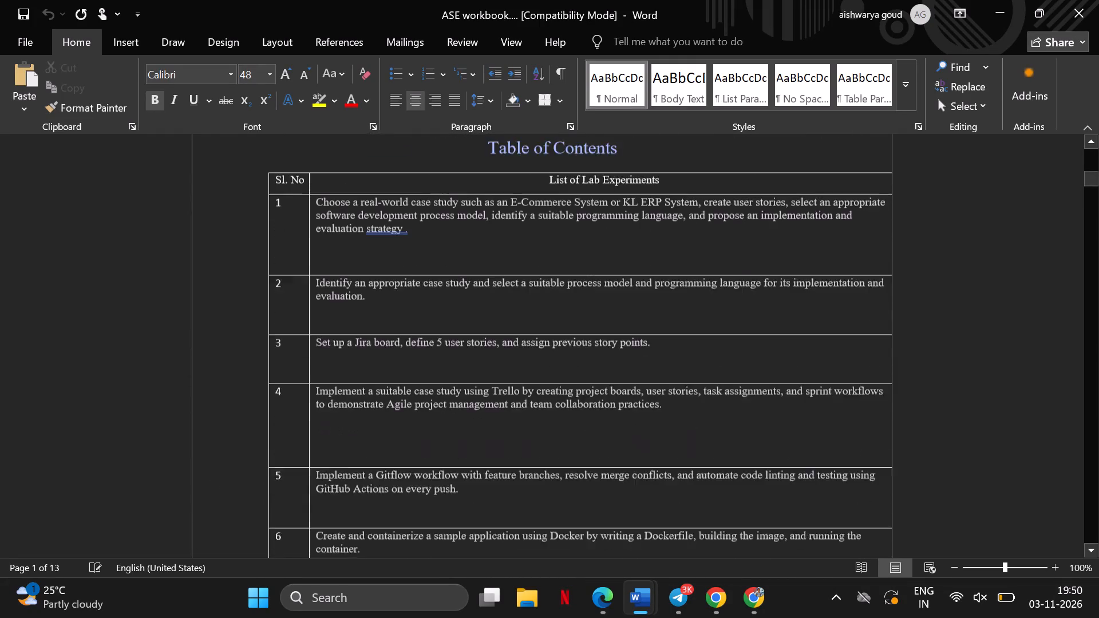
pyautogui.scroll(2, 778, 507)
pyautogui.click(591, 331)
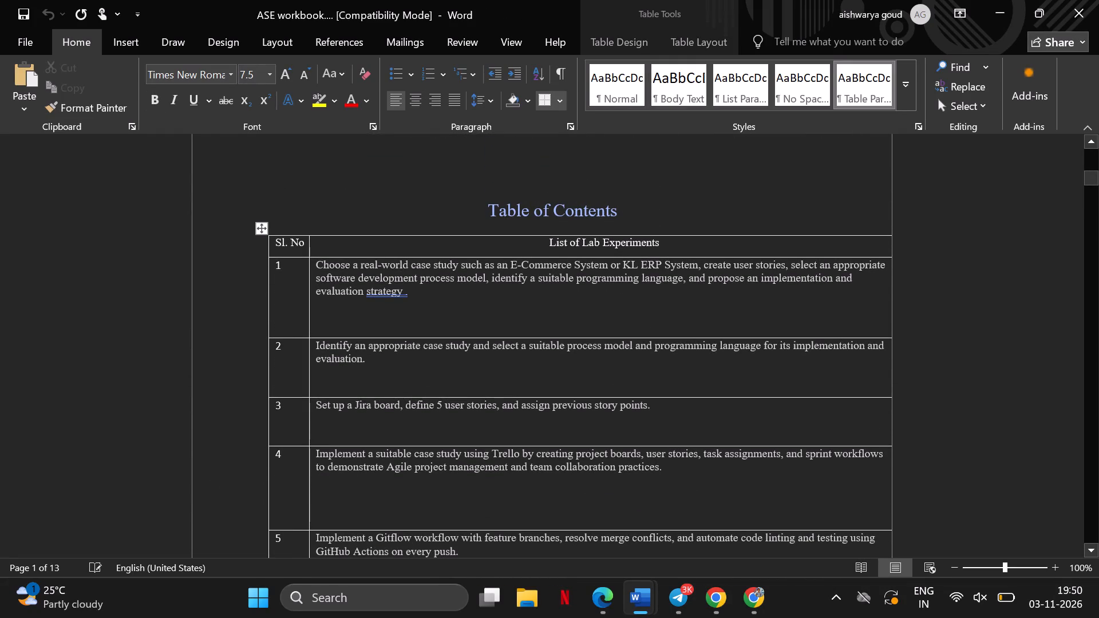
pyautogui.click(267, 224)
pyautogui.scroll(-1, 725, 403)
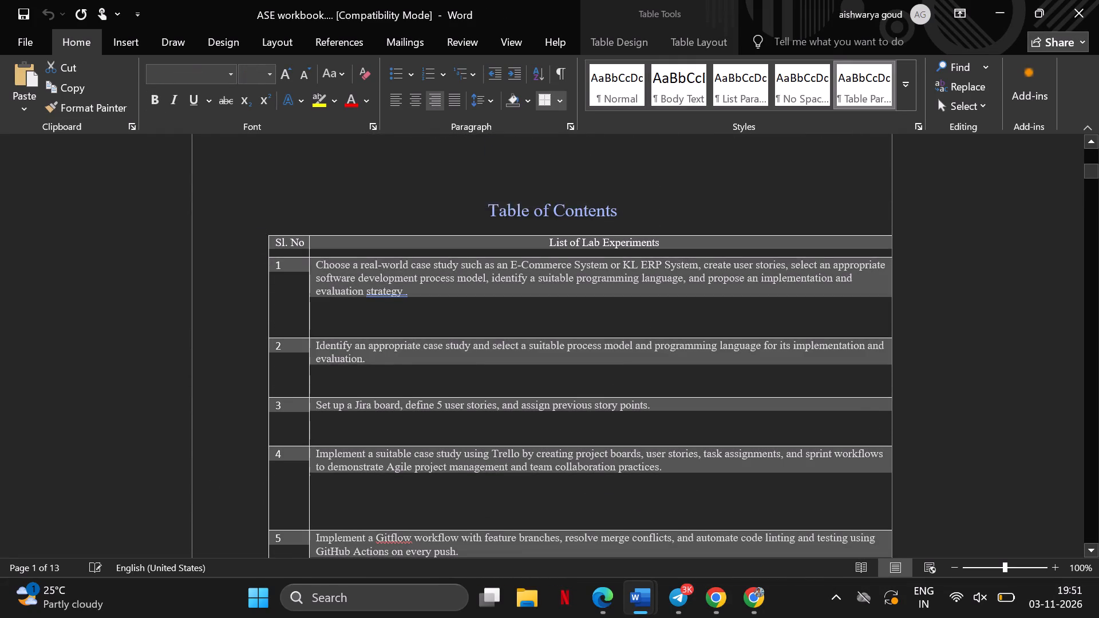
pyautogui.scroll(-1, 725, 403)
pyautogui.scroll(-6, 945, 333)
pyautogui.scroll(1, 945, 333)
pyautogui.scroll(1, 863, 350)
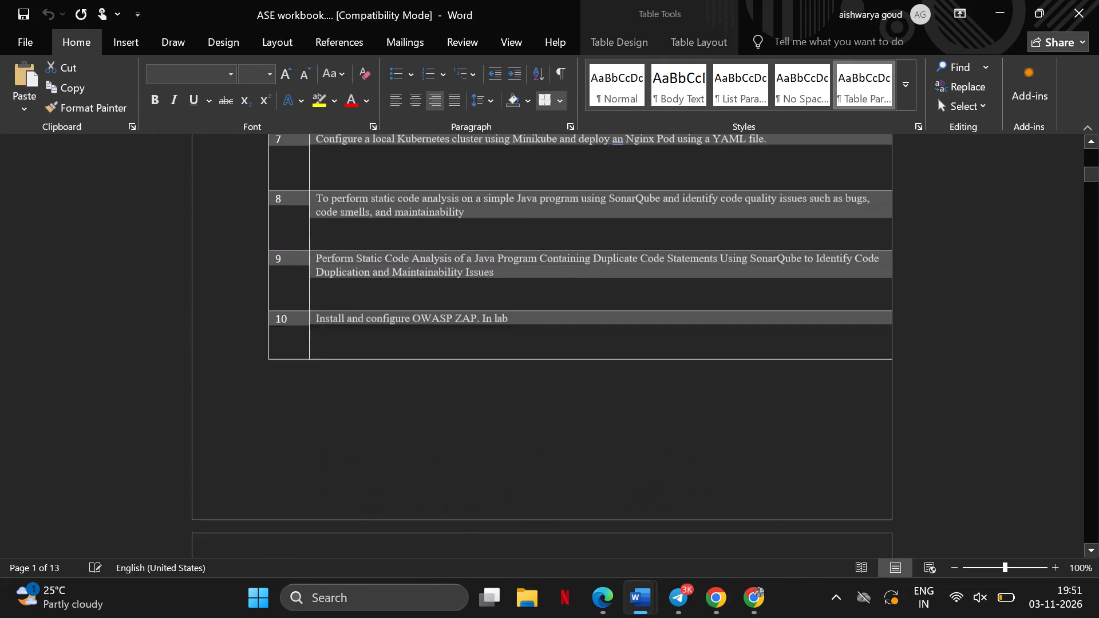
pyautogui.scroll(1, 863, 350)
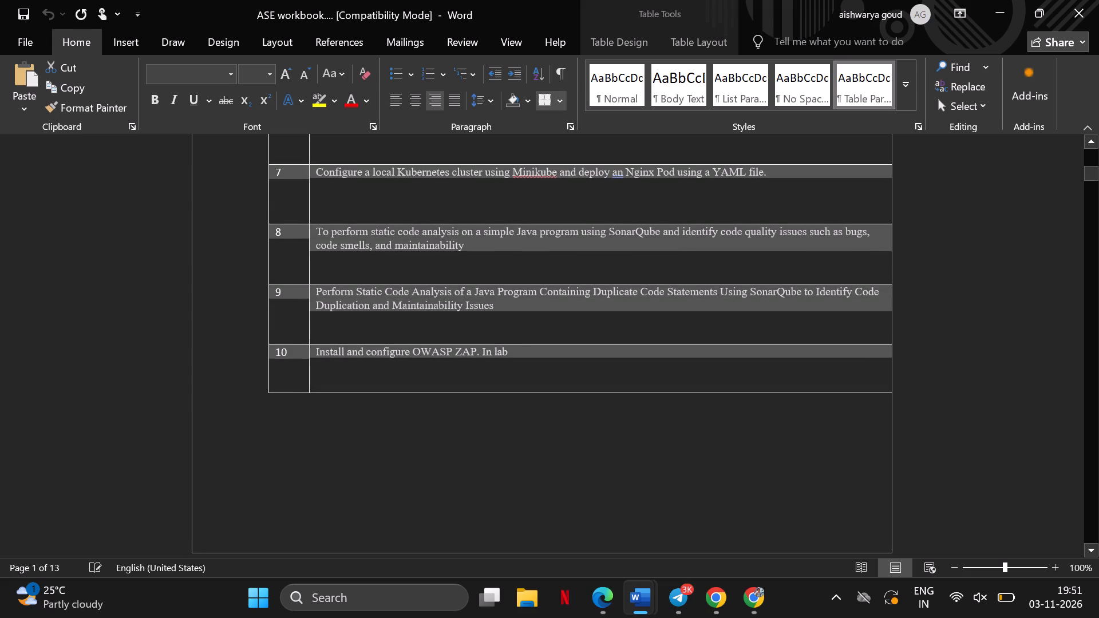
pyautogui.hscroll(-1, 890, 419)
pyautogui.click(890, 397)
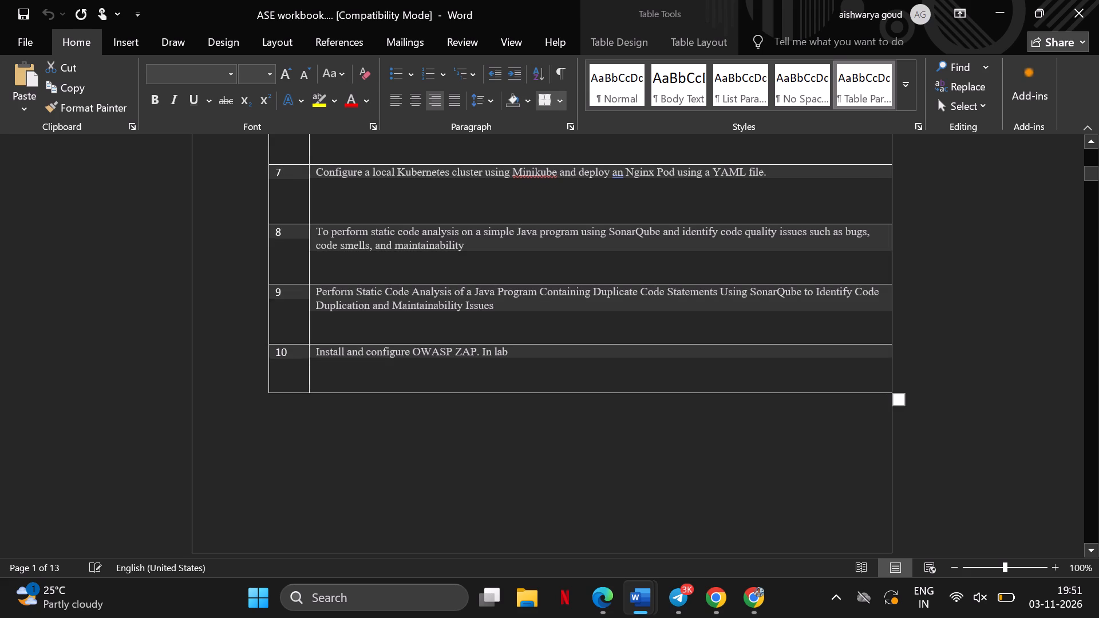
pyautogui.moveTo(902, 402); pyautogui.dragTo(784, 376)
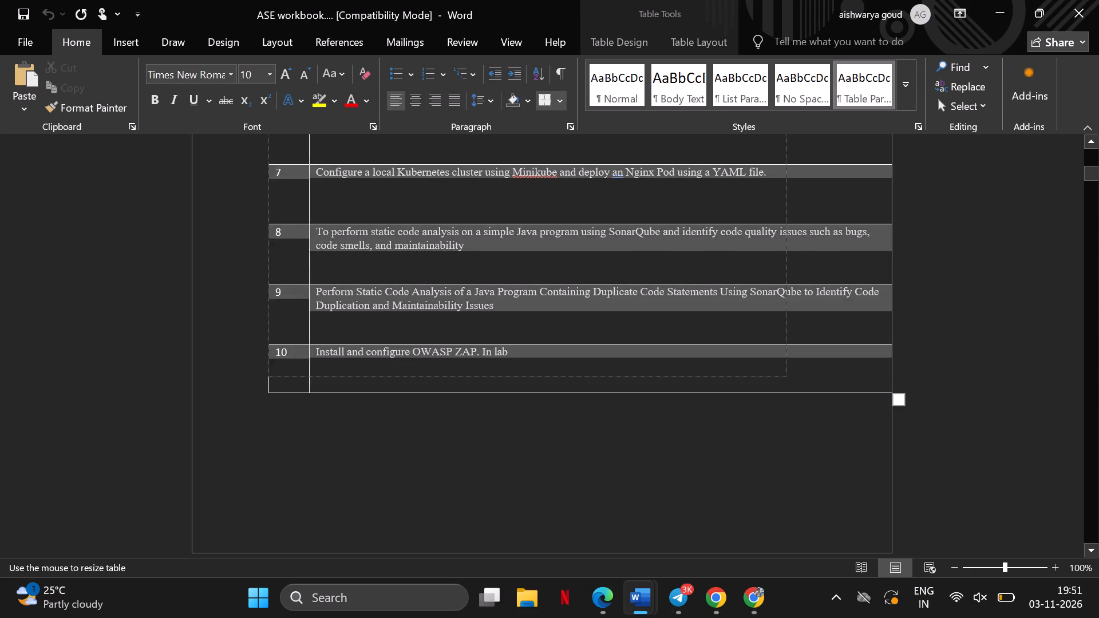
pyautogui.moveTo(784, 376); pyautogui.dragTo(794, 392)
pyautogui.click(811, 284)
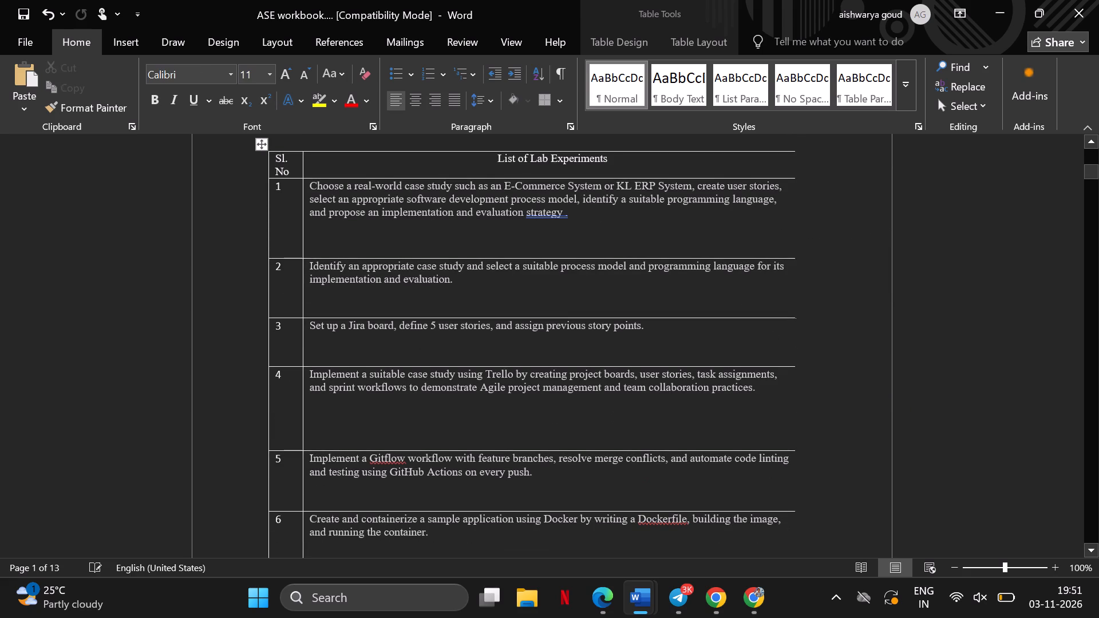
# Apply the plain grid table style with full borders to the whole Table of Contents table.
pyautogui.click(259, 145)
pyautogui.click(628, 39)
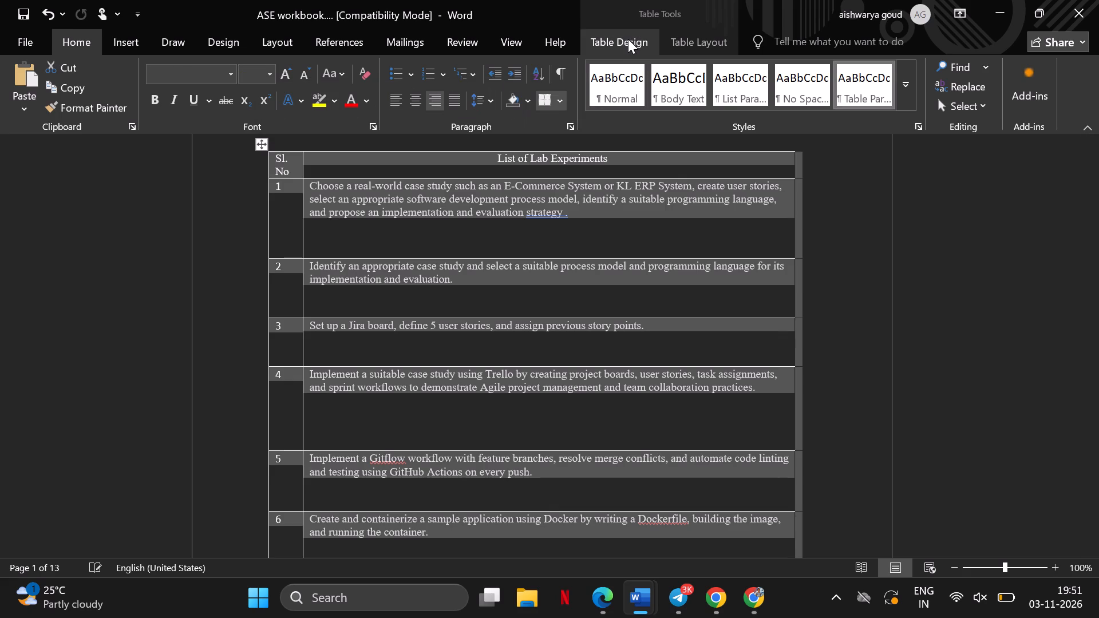
pyautogui.click(232, 96)
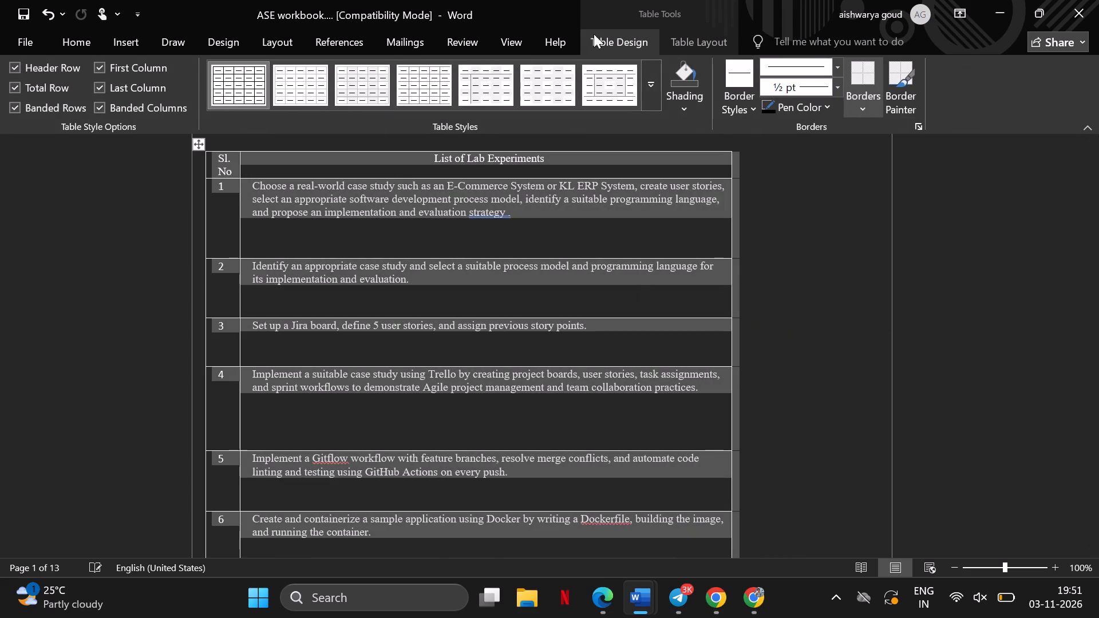
# Centre the whole Table of Contents table horizontally on the page.
pyautogui.click(93, 41)
pyautogui.click(418, 102)
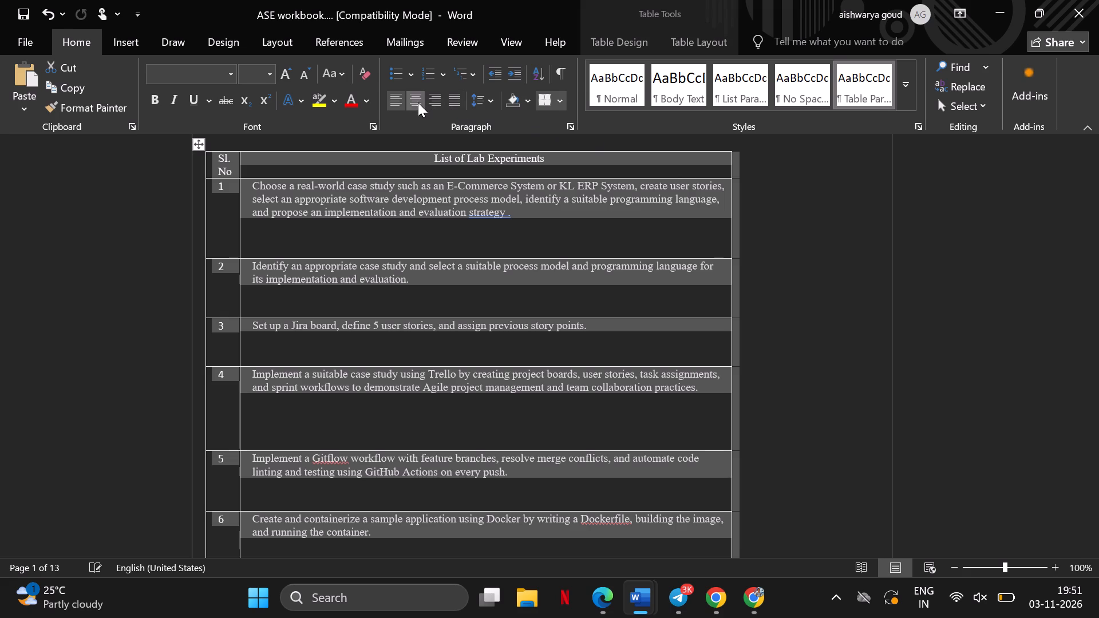
pyautogui.click(851, 254)
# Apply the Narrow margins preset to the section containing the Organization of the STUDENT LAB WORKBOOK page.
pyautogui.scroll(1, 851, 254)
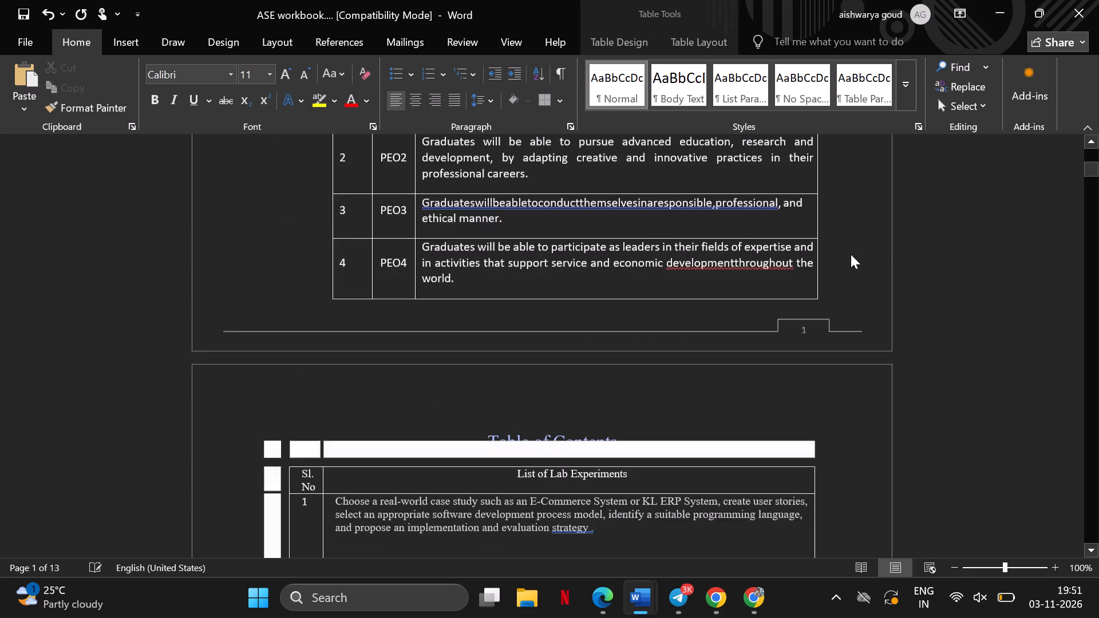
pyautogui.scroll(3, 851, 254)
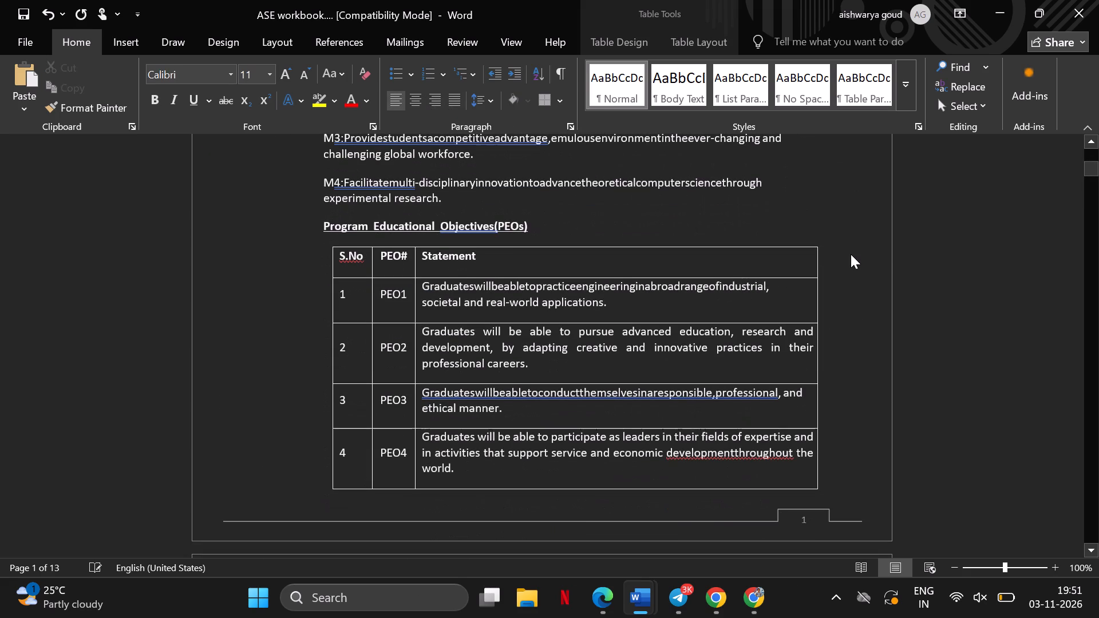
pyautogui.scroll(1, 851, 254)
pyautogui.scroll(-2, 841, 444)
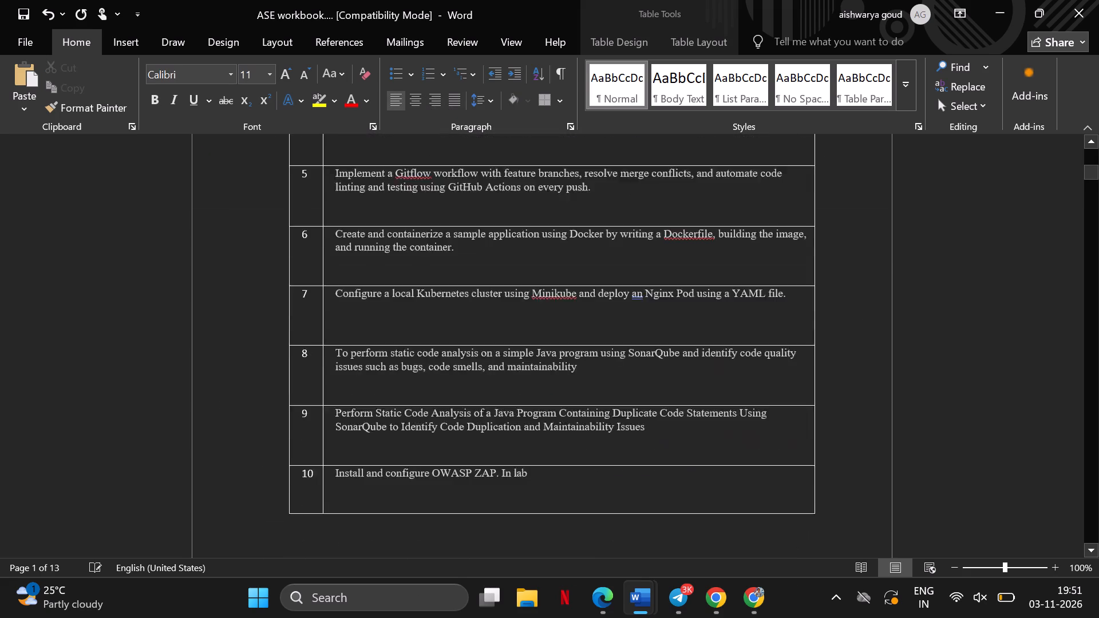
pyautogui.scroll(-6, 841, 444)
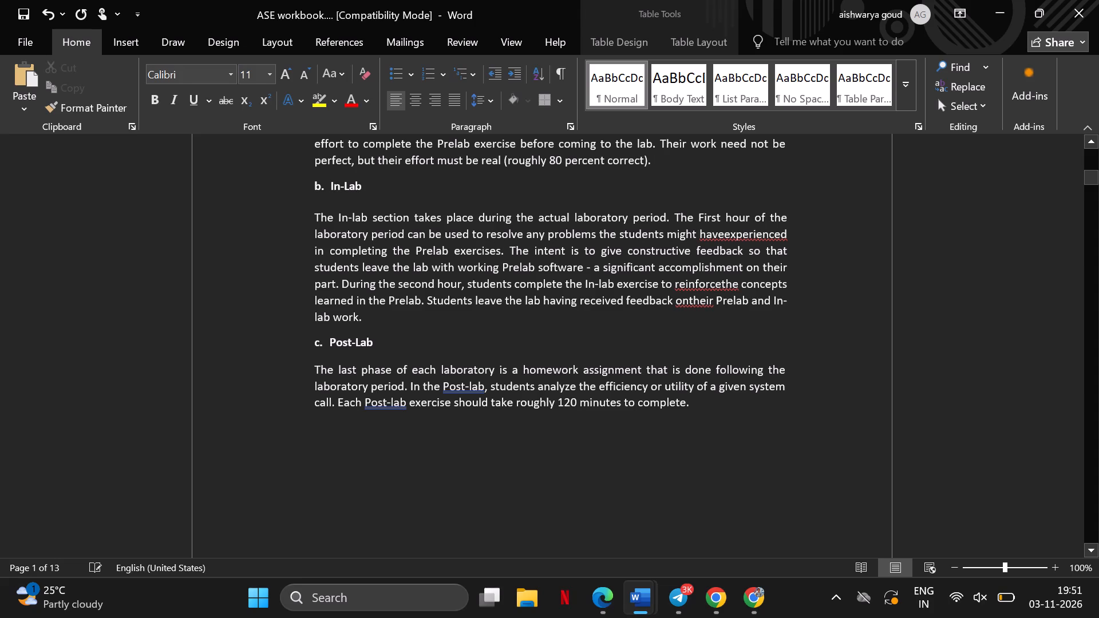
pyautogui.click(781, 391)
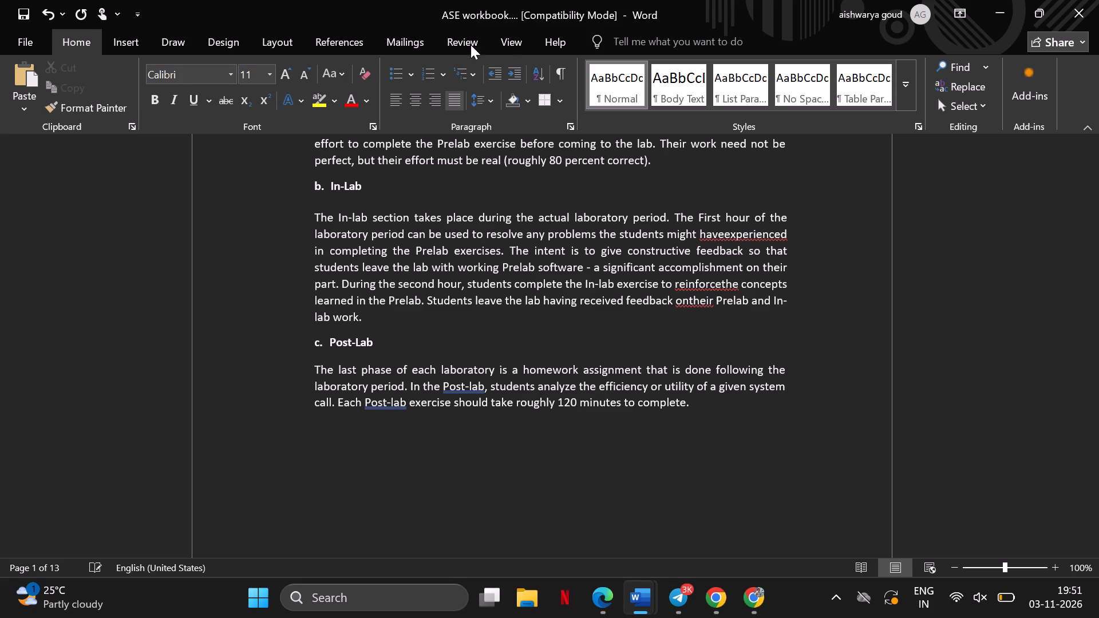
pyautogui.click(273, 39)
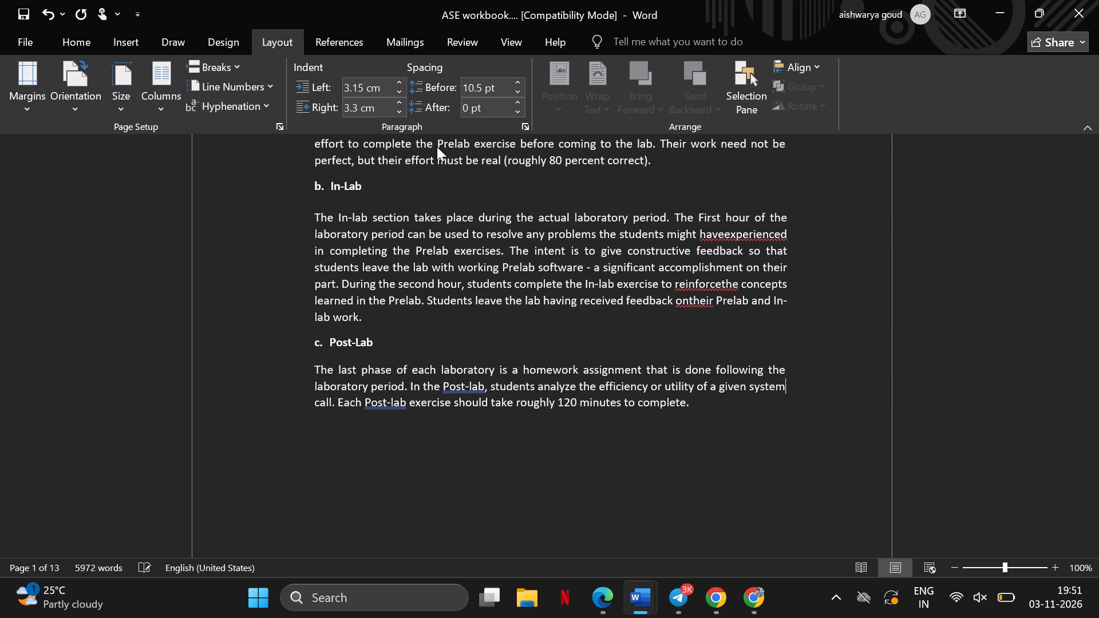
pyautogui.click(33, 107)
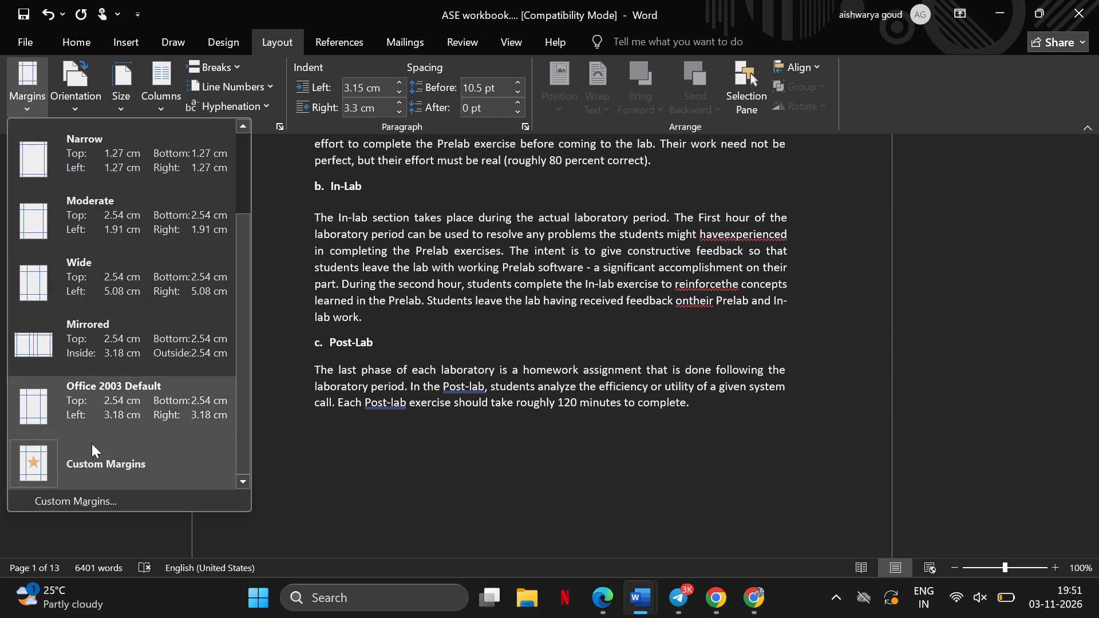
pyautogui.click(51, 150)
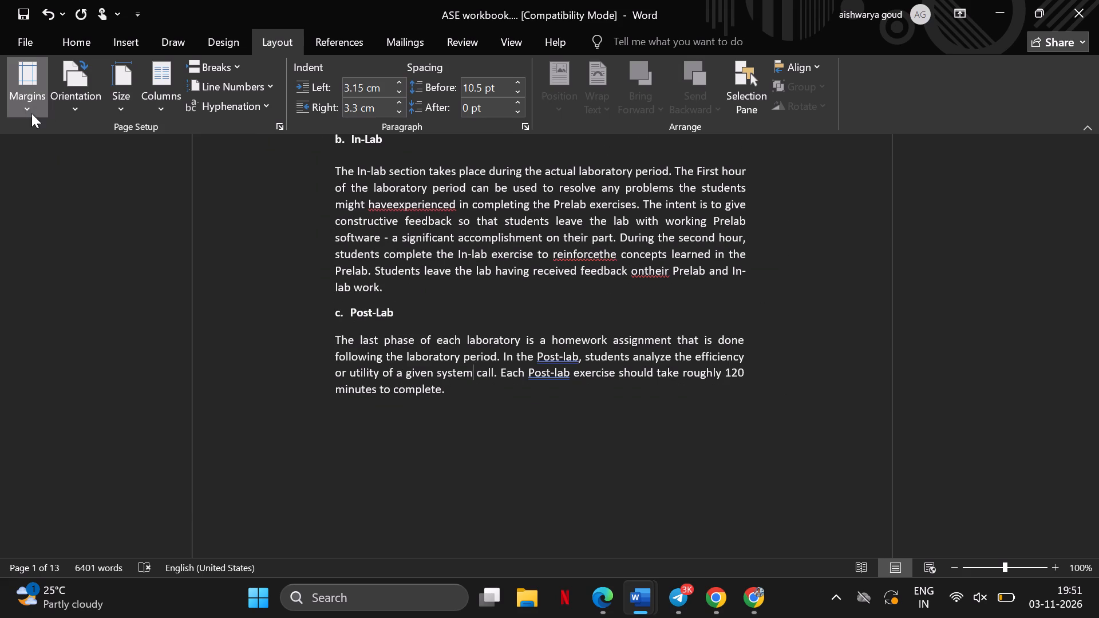
# In the custom page margins for this section, set the top and bottom margins to 1 cm.
pyautogui.click(31, 113)
pyautogui.click(86, 496)
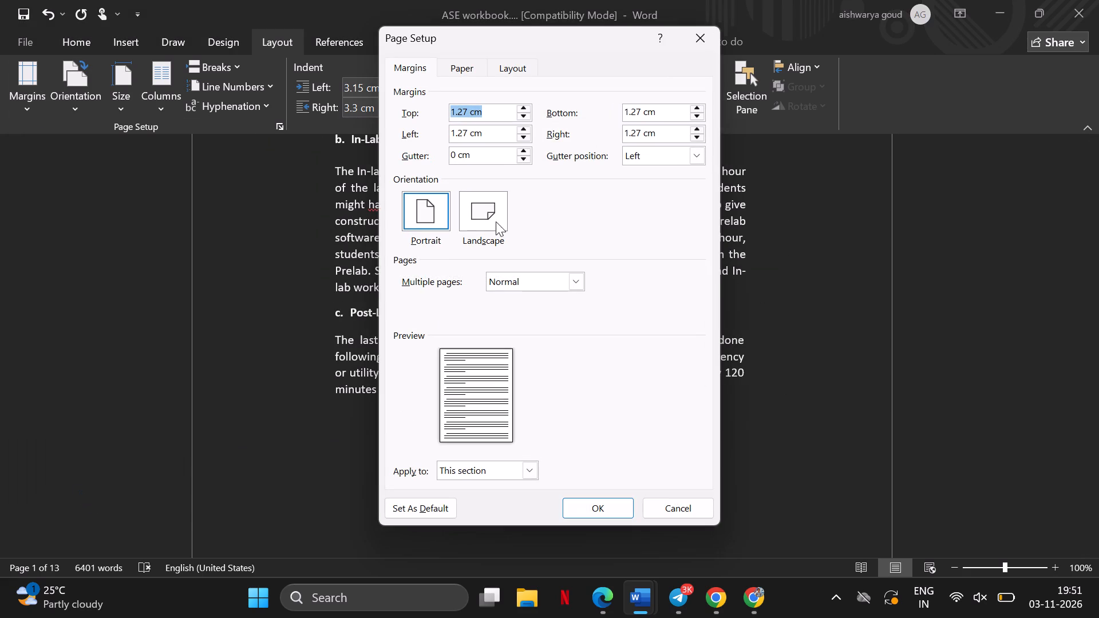
pyautogui.press('BackSpace')
pyautogui.press('1')
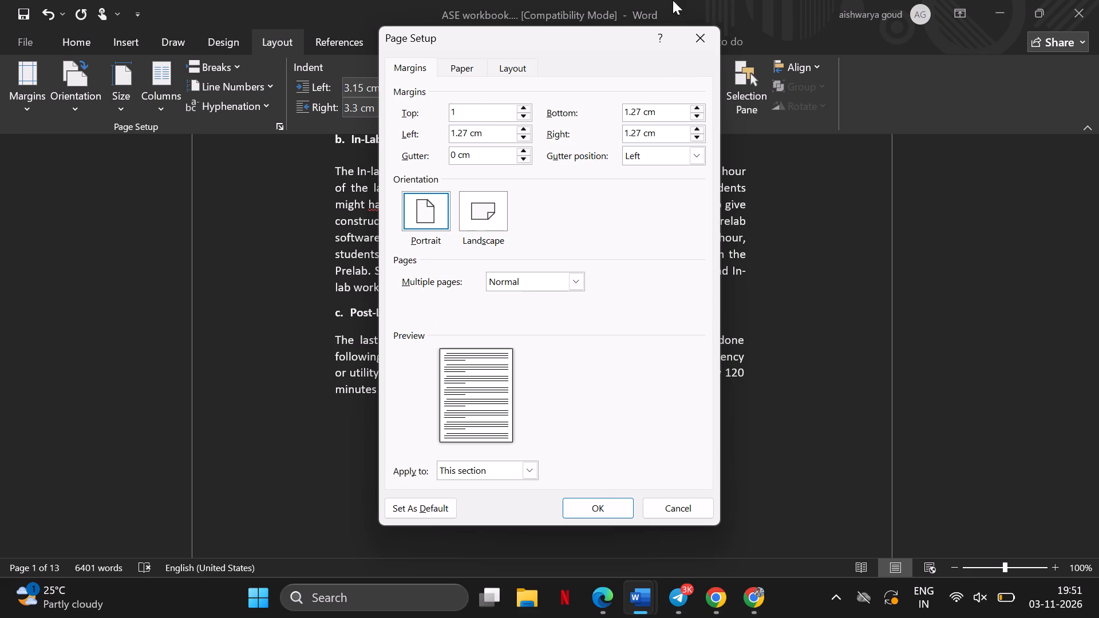
pyautogui.click(665, 113)
pyautogui.press('BackSpace')
pyautogui.press('BackSpace')
pyautogui.press('BackSpace')
pyautogui.press('BackSpace')
pyautogui.press('BackSpace')
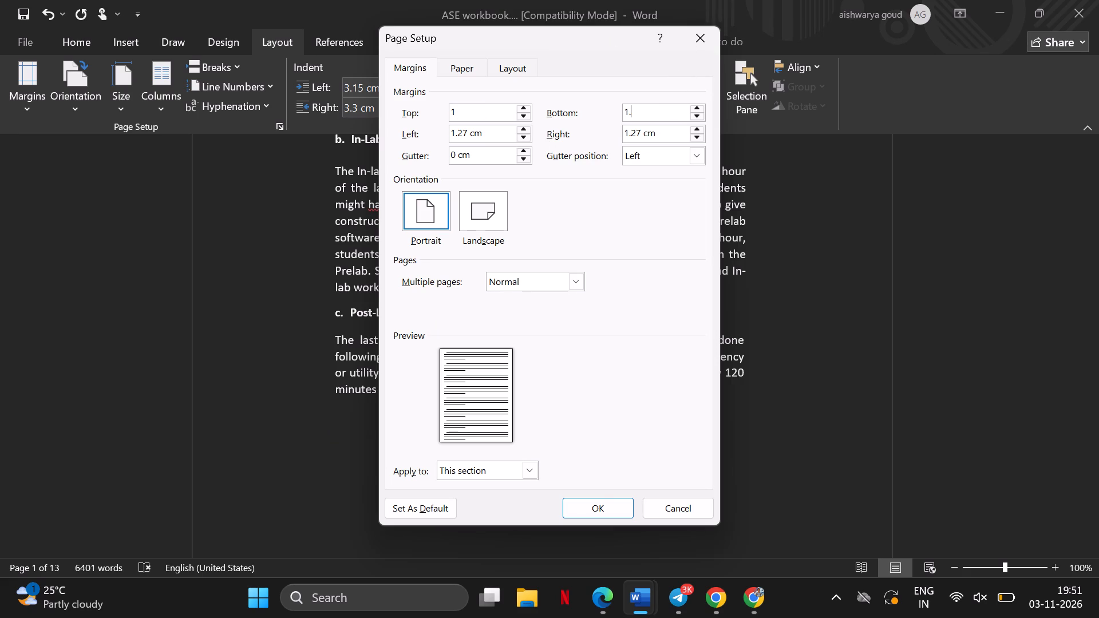
pyautogui.press('BackSpace')
pyautogui.press('1')
pyautogui.press('BackSpace')
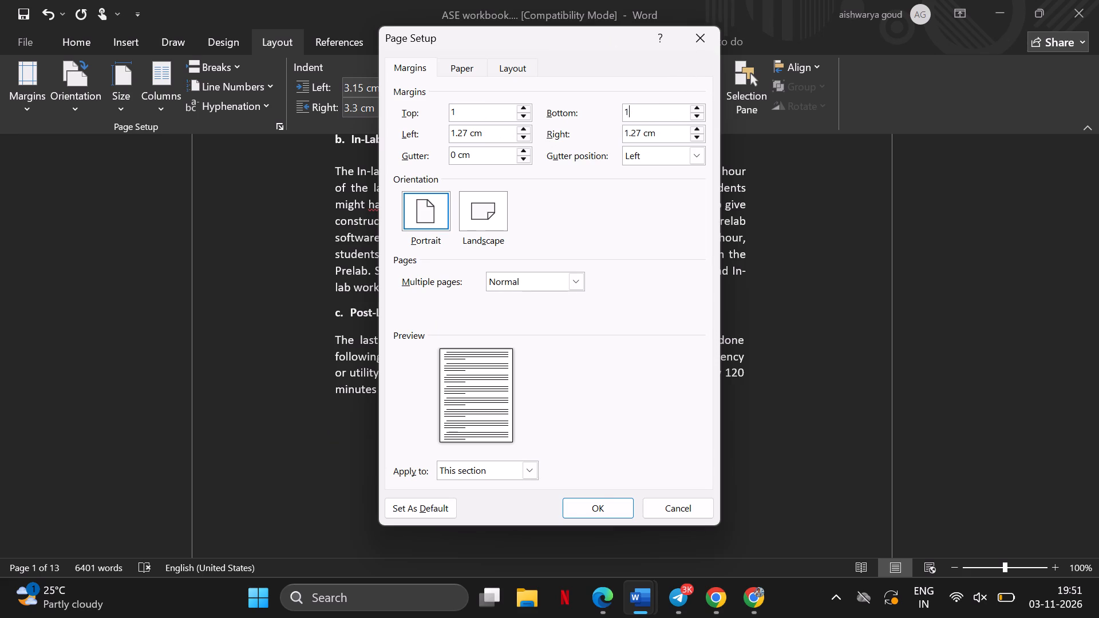
# Set the section's left and right margins to 1 cm and apply the custom margins.
pyautogui.click(473, 136)
pyautogui.press('BackSpace')
pyautogui.press('BackSpace')
pyautogui.press('BackSpace')
pyautogui.press('BackSpace')
pyautogui.press('BackSpace')
pyautogui.press('Right')
pyautogui.press('BackSpace')
pyautogui.press('BackSpace')
pyautogui.press('1')
pyautogui.moveTo(664, 137); pyautogui.dragTo(536, 124)
pyautogui.press('1')
pyautogui.press('Return')
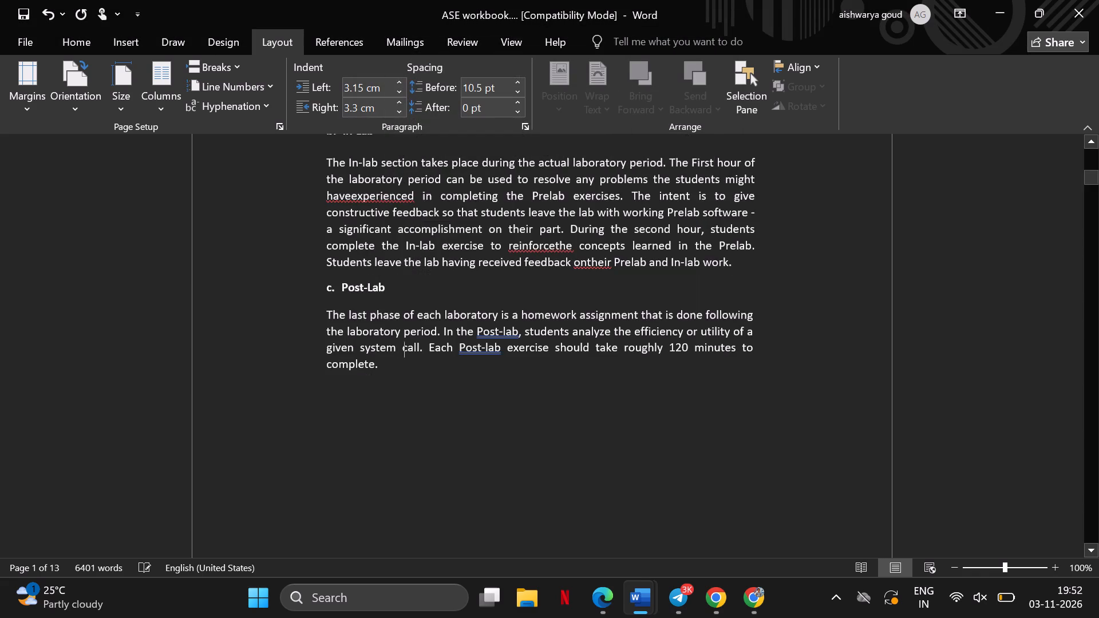
# Check the page layout of the STUDENT LAB WORKBOOK organization page and the odd and even semester Lab Continuous Evaluation tables.
pyautogui.scroll(8, 580, 334)
pyautogui.scroll(-2, 580, 334)
pyautogui.scroll(2, 580, 334)
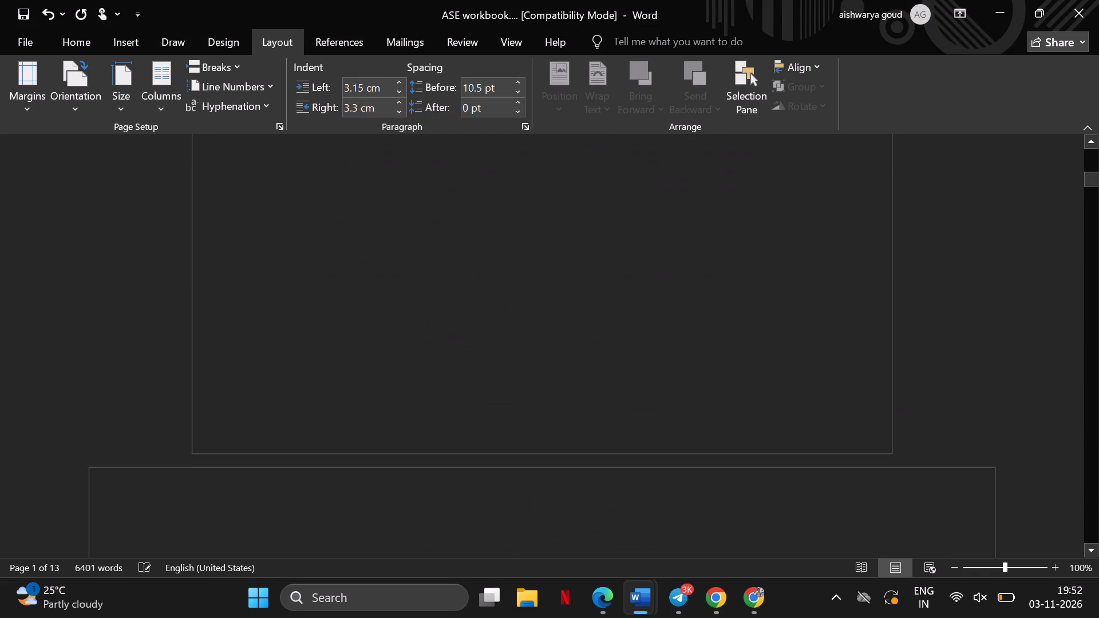
pyautogui.scroll(6, 580, 334)
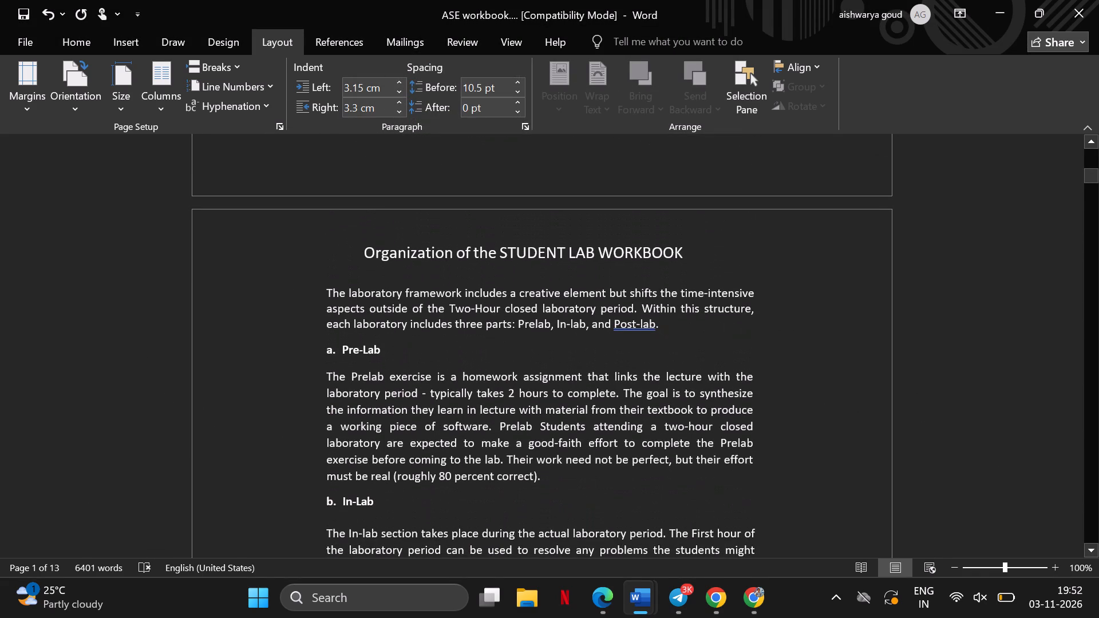
pyautogui.scroll(-9, 422, 348)
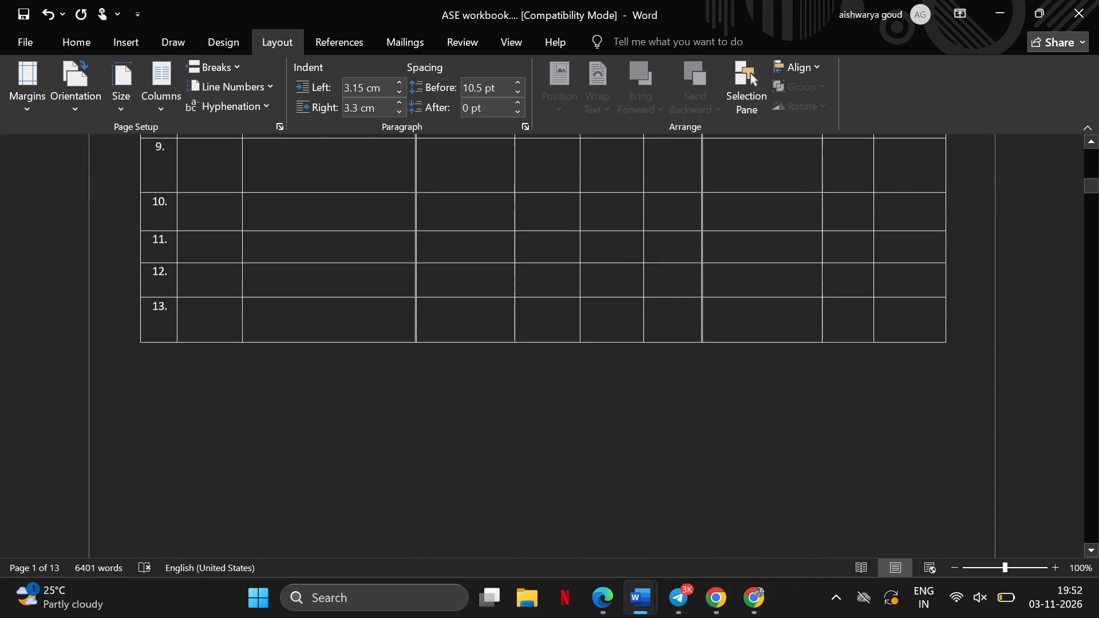
pyautogui.scroll(-2, 422, 348)
pyautogui.scroll(4, 422, 348)
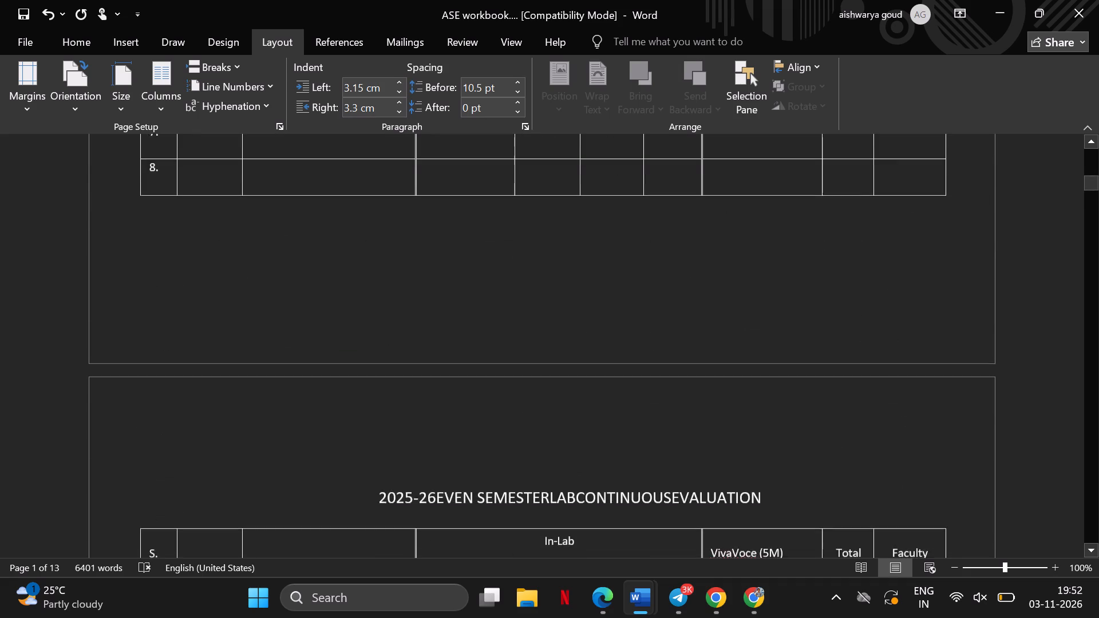
pyautogui.scroll(3, 422, 348)
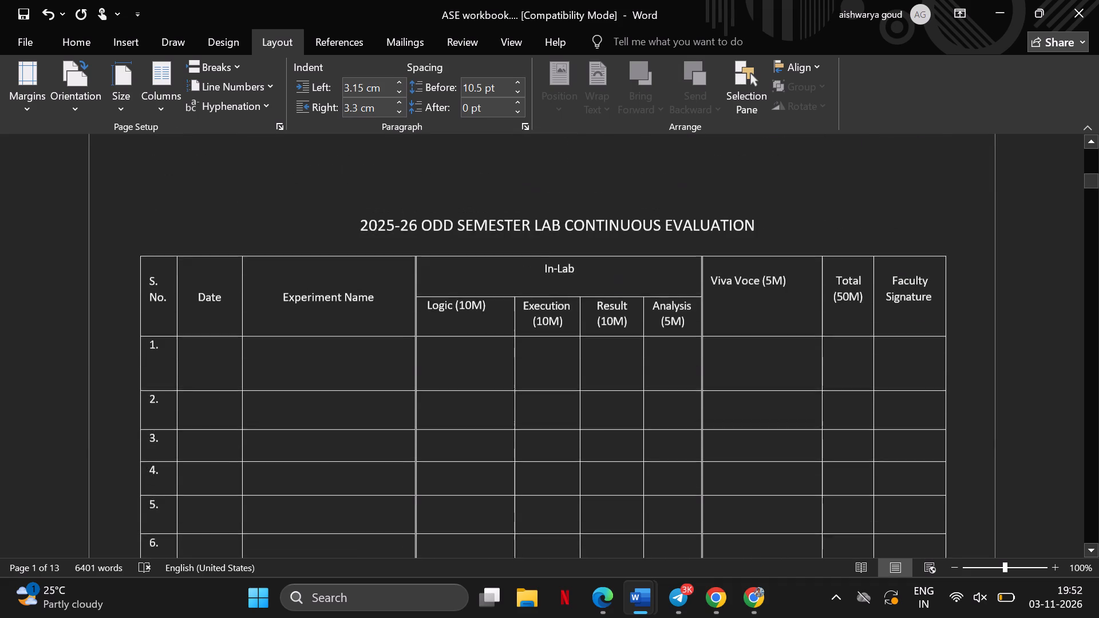
pyautogui.scroll(1, 422, 348)
pyautogui.click(765, 386)
pyautogui.scroll(-2, 972, 430)
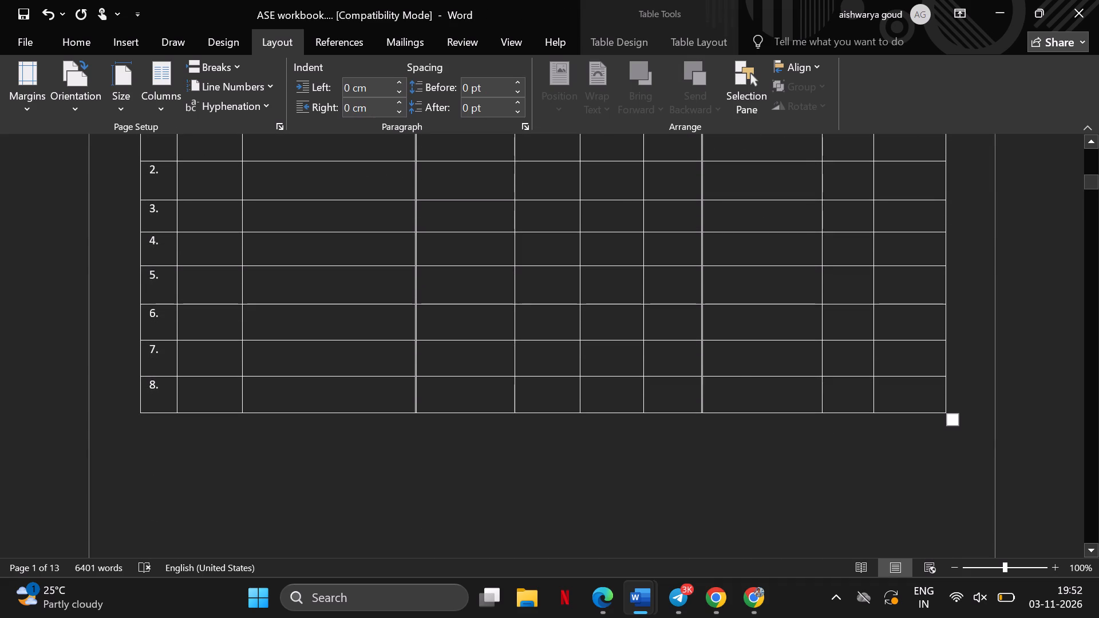
pyautogui.scroll(-6, 972, 430)
pyautogui.scroll(1, 972, 430)
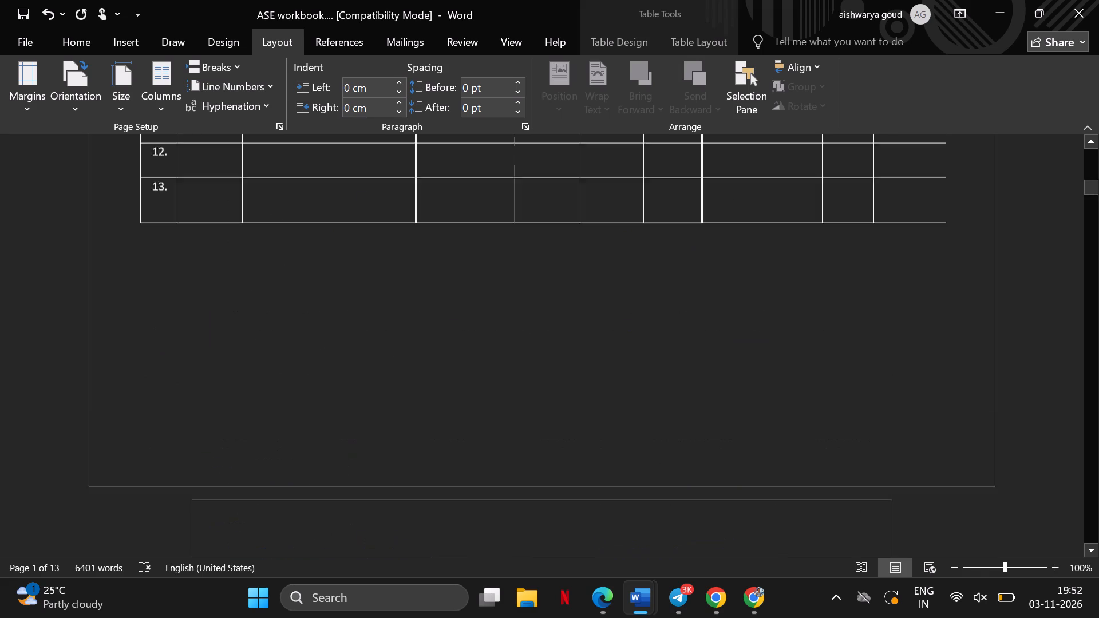
pyautogui.scroll(1, 972, 430)
pyautogui.click(918, 377)
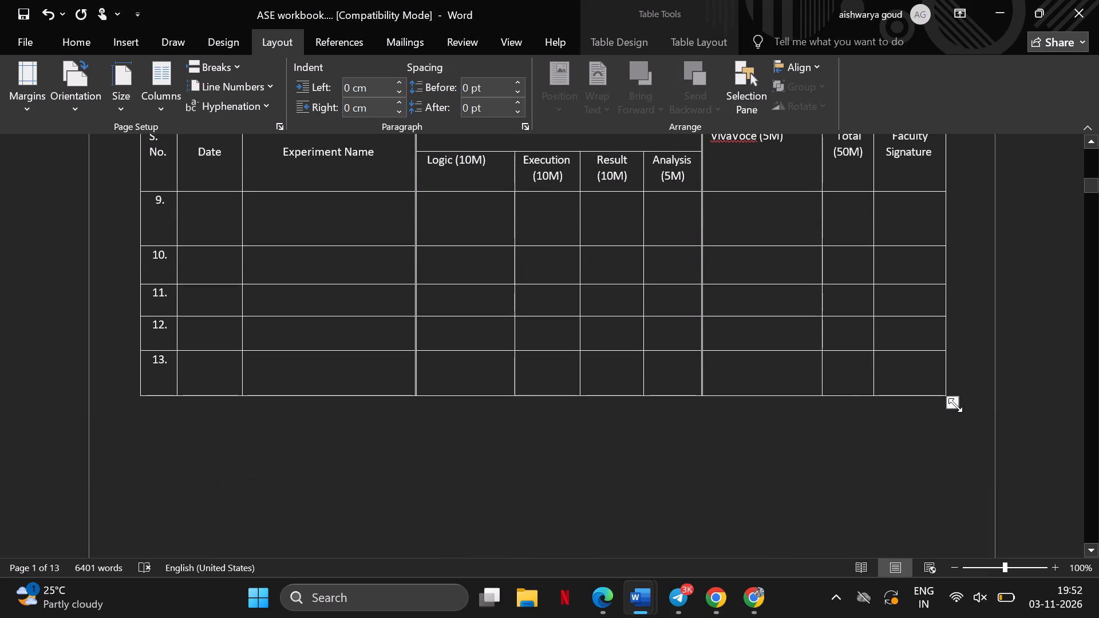
pyautogui.click(955, 405)
pyautogui.scroll(12, 786, 429)
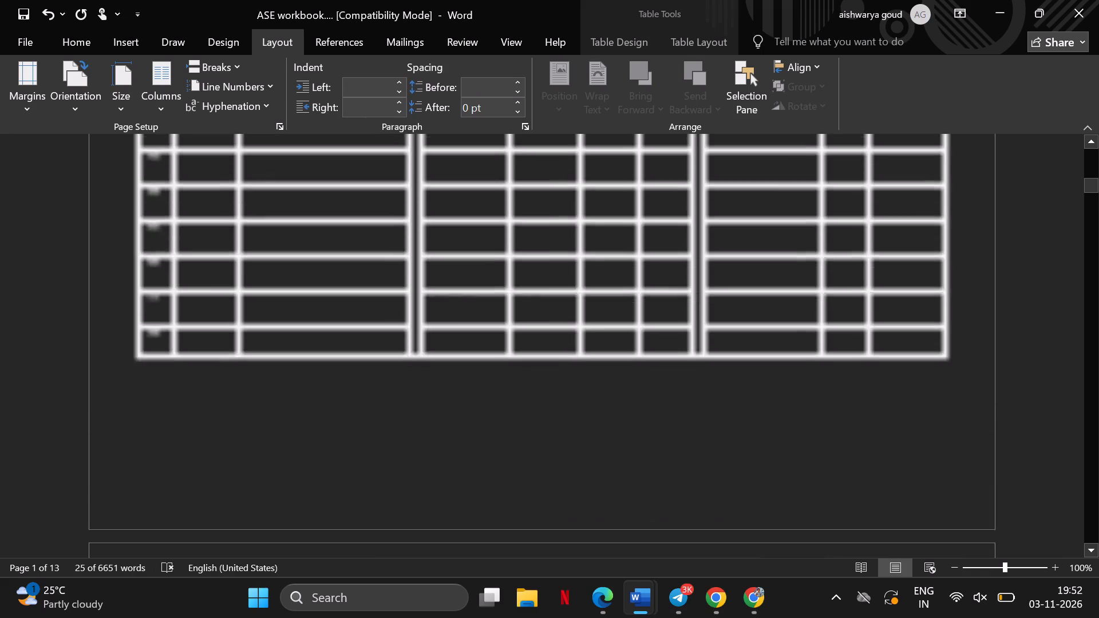
pyautogui.scroll(10, 786, 429)
pyautogui.scroll(-1, 786, 429)
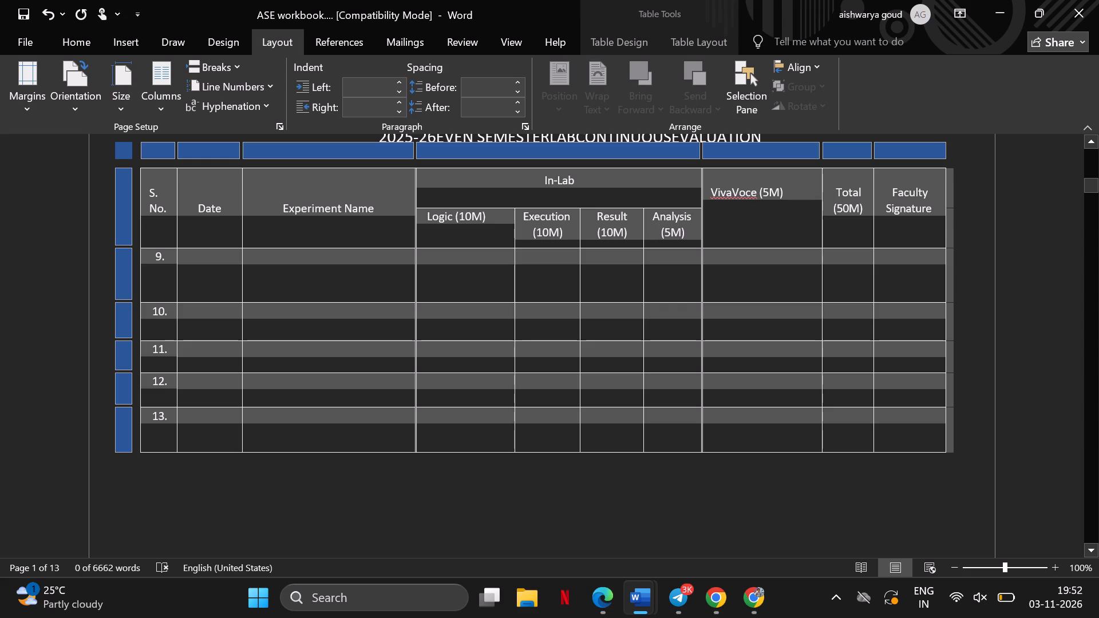
pyautogui.click(544, 474)
pyautogui.scroll(4, 544, 474)
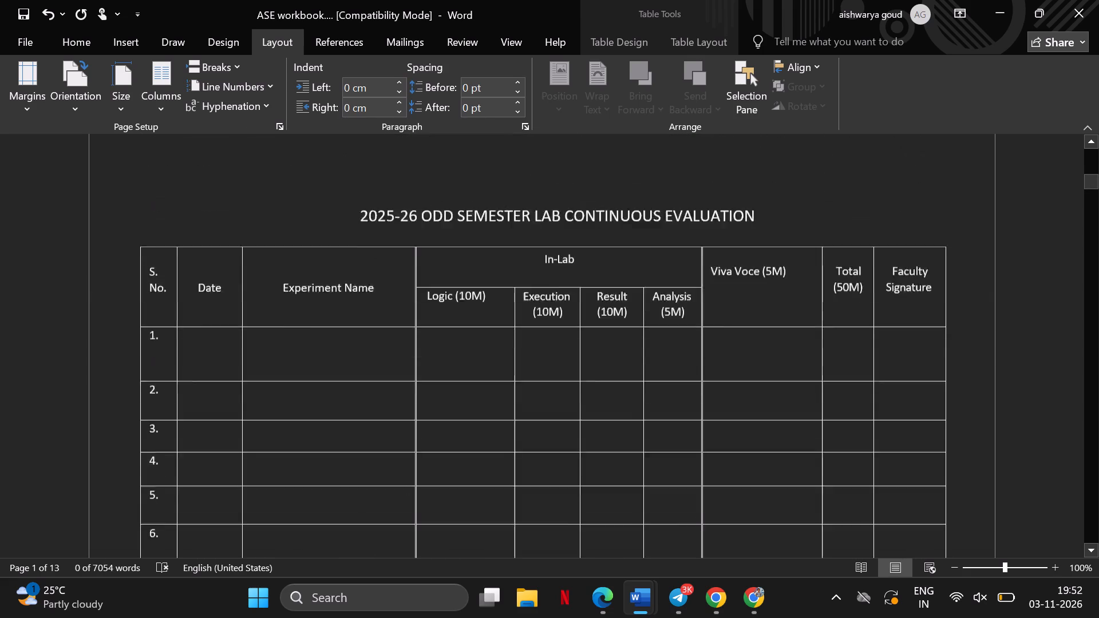
pyautogui.scroll(4, 544, 474)
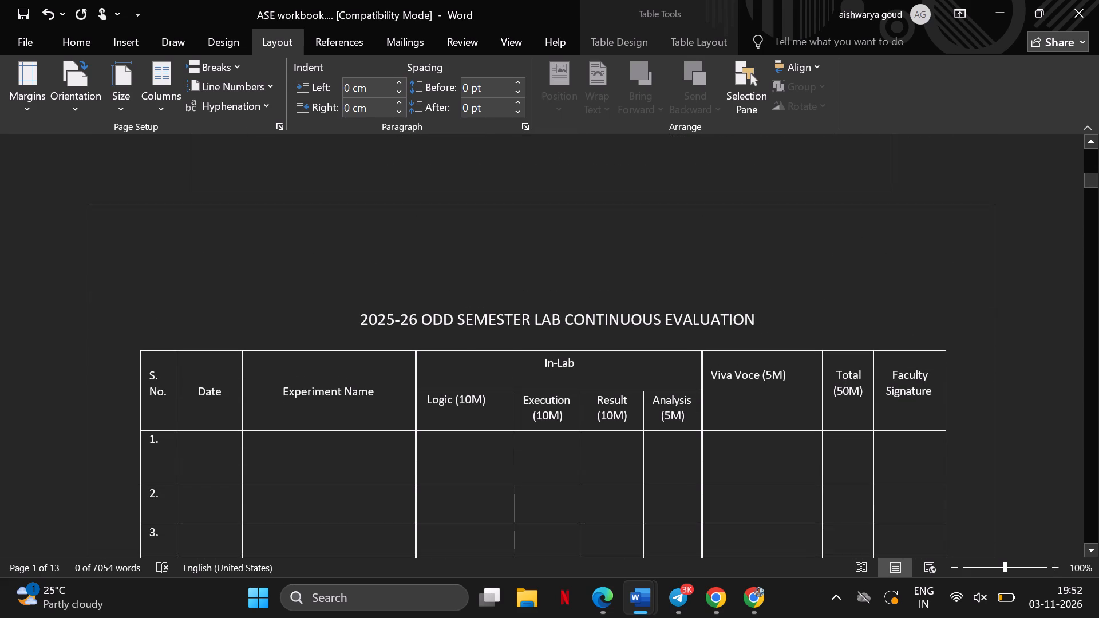
pyautogui.click(581, 327)
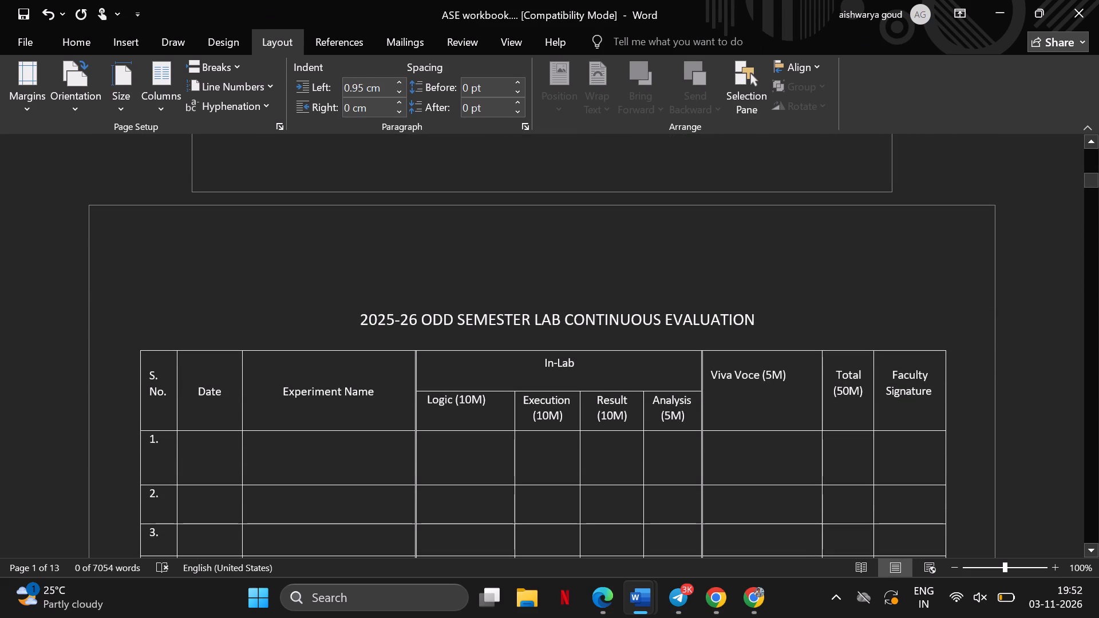
pyautogui.scroll(-5, 581, 327)
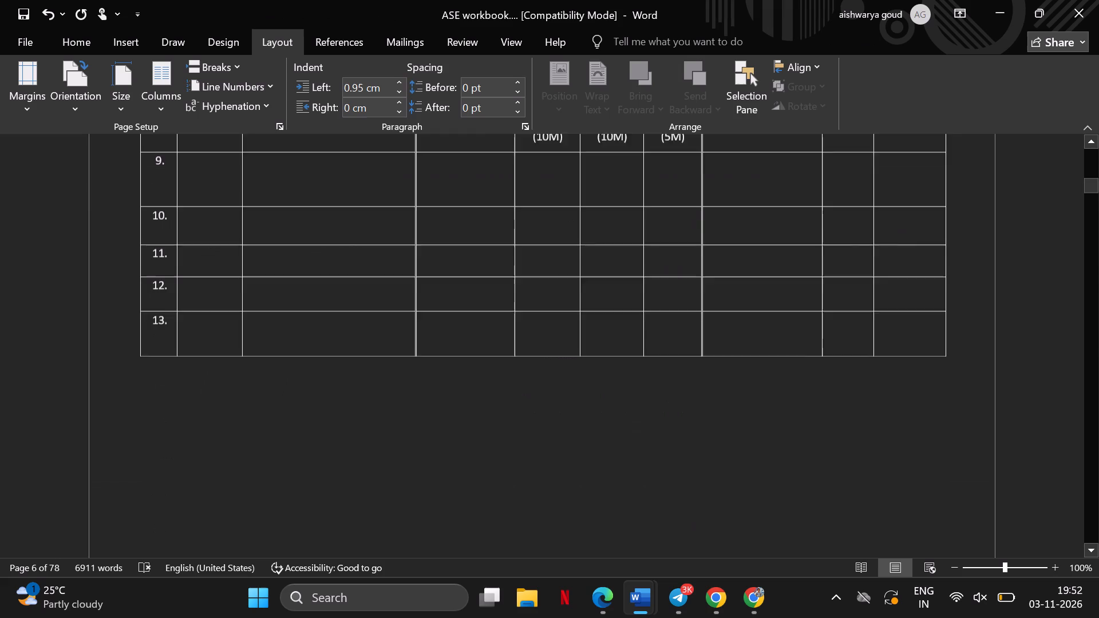
# Review the Lab 1 pages from the aim through the theory, Java code and procedure for layout problems.
pyautogui.scroll(-5, 581, 327)
pyautogui.scroll(-1, 252, 354)
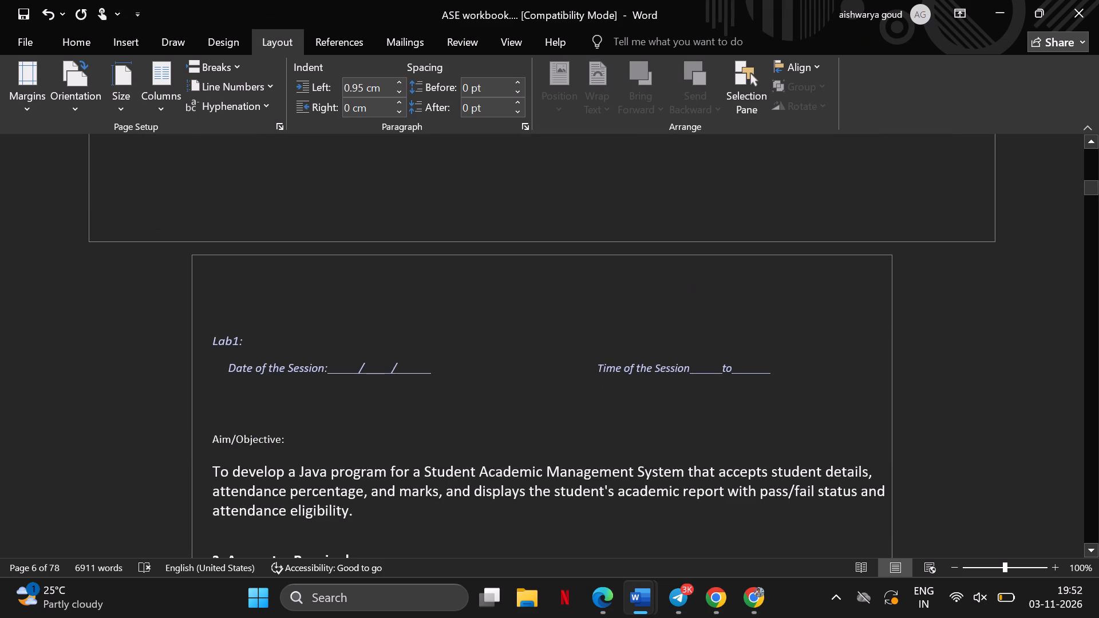
pyautogui.scroll(-4, 252, 354)
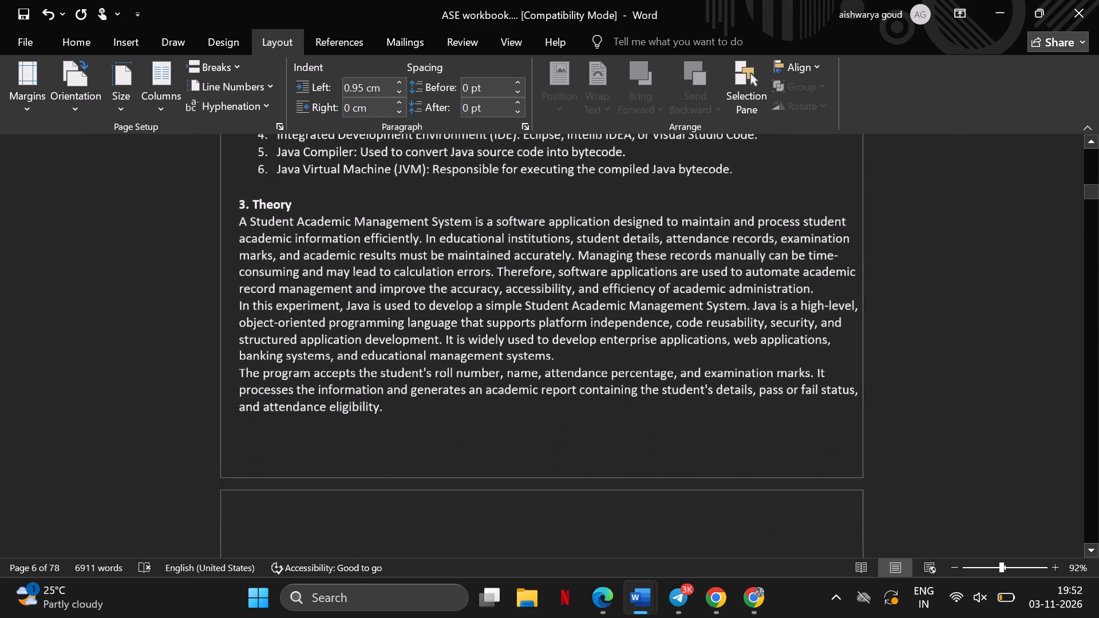
pyautogui.scroll(-7, 354, 411)
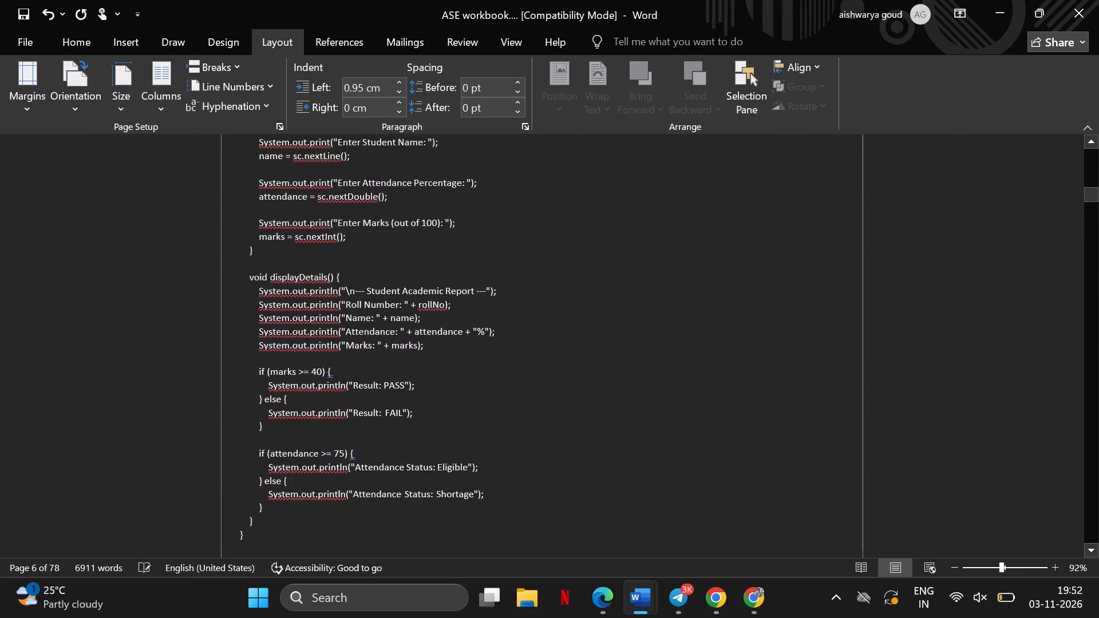
pyautogui.scroll(-6, 354, 411)
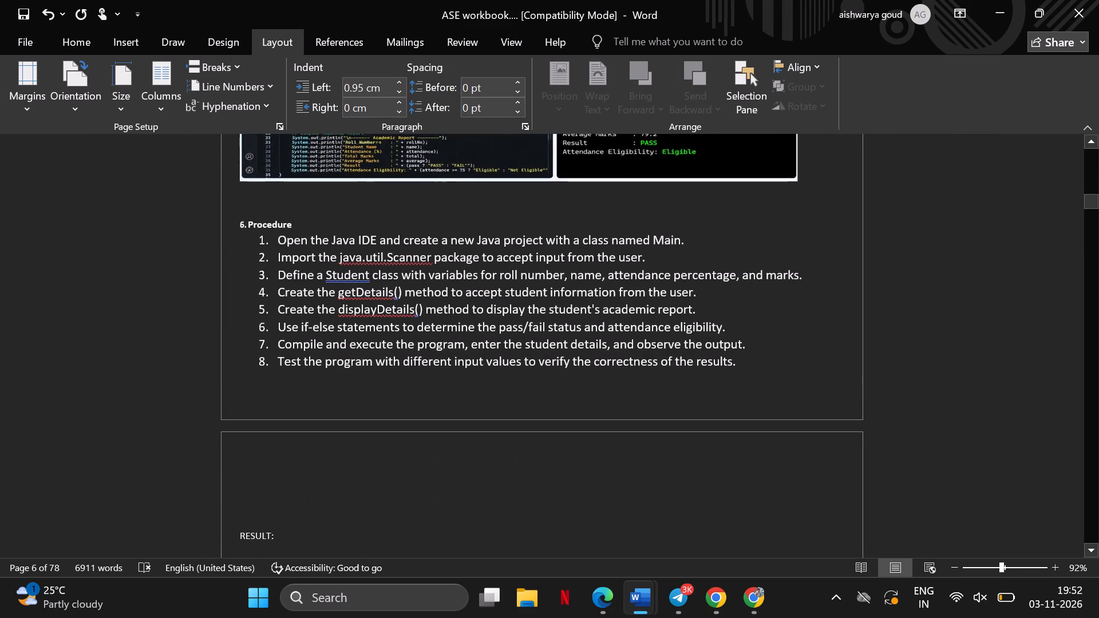
pyautogui.moveTo(297, 239); pyautogui.dragTo(250, 239)
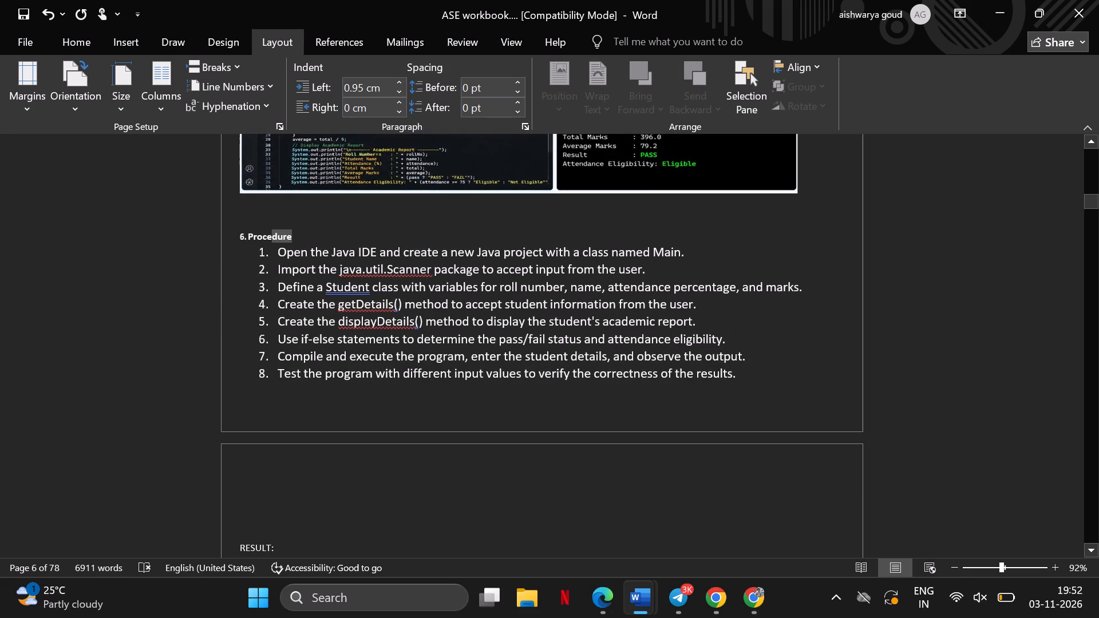
pyautogui.moveTo(250, 239); pyautogui.dragTo(235, 237)
# Move the "For Evaluator's use only" picture at the end of Lab 1 lower and centre it horizontally on the page.
pyautogui.scroll(-3, 402, 472)
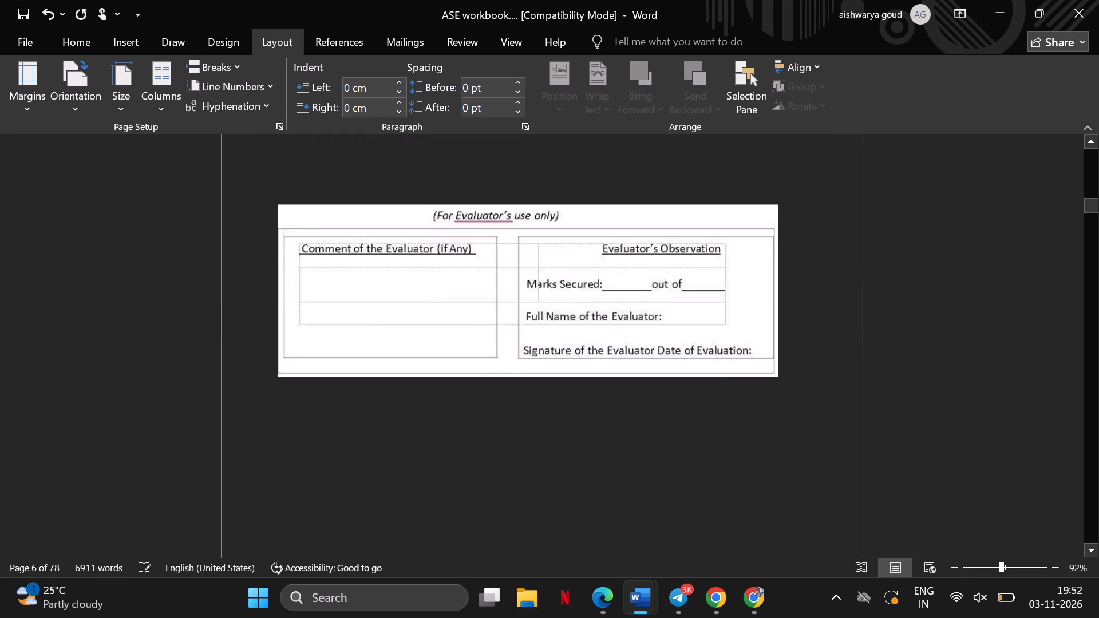
pyautogui.moveTo(453, 375); pyautogui.dragTo(451, 492)
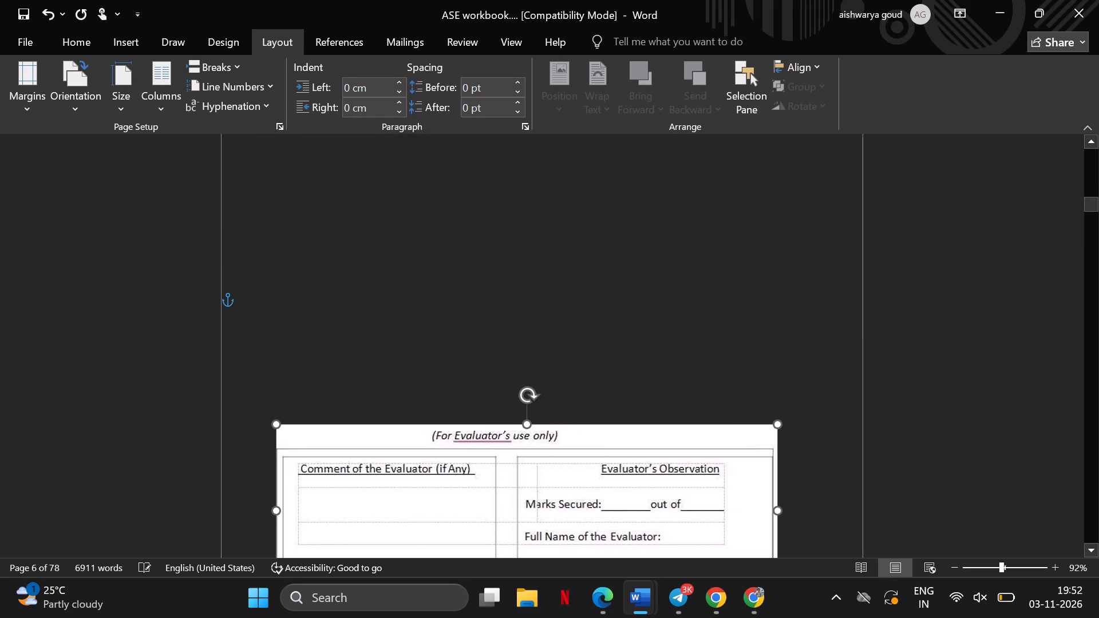
pyautogui.moveTo(451, 492); pyautogui.dragTo(476, 497)
# Remove the extra blank space above the Lab2 heading and its left indent, keeping the heading at the start of its page.
pyautogui.scroll(-1, 532, 452)
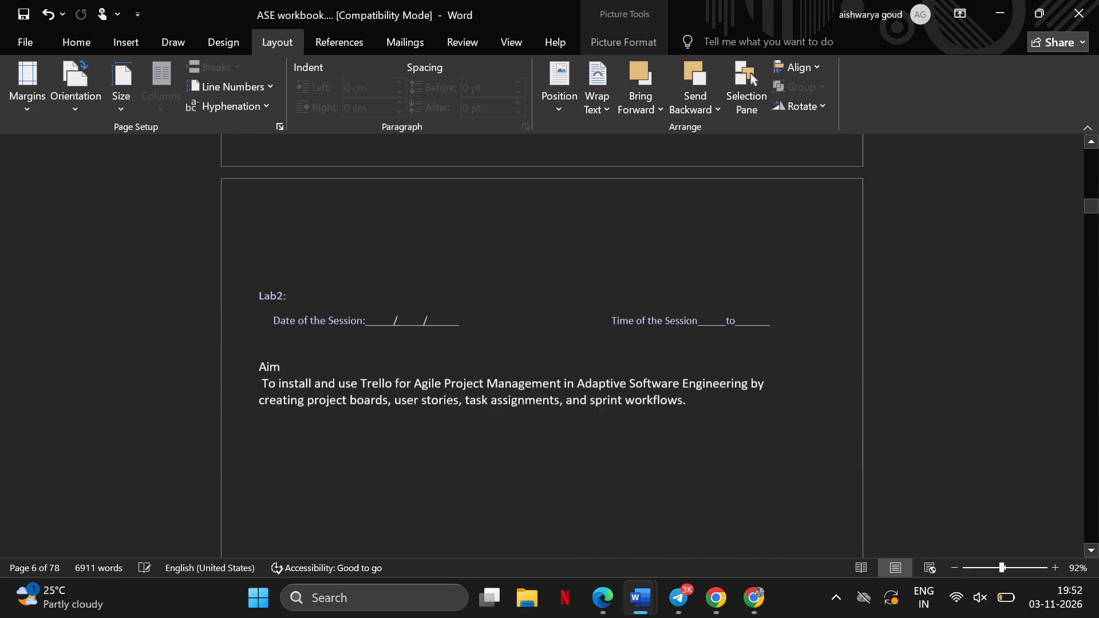
pyautogui.scroll(-1, 532, 452)
pyautogui.click(296, 267)
pyautogui.press('BackSpace')
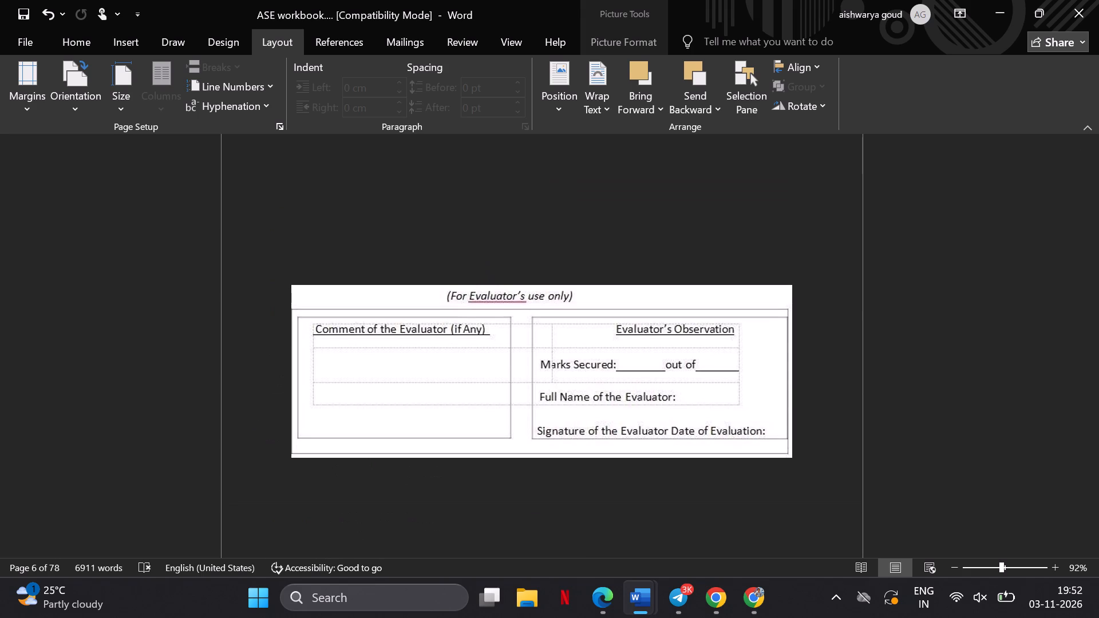
pyautogui.scroll(-5, 296, 267)
pyautogui.scroll(6, 296, 267)
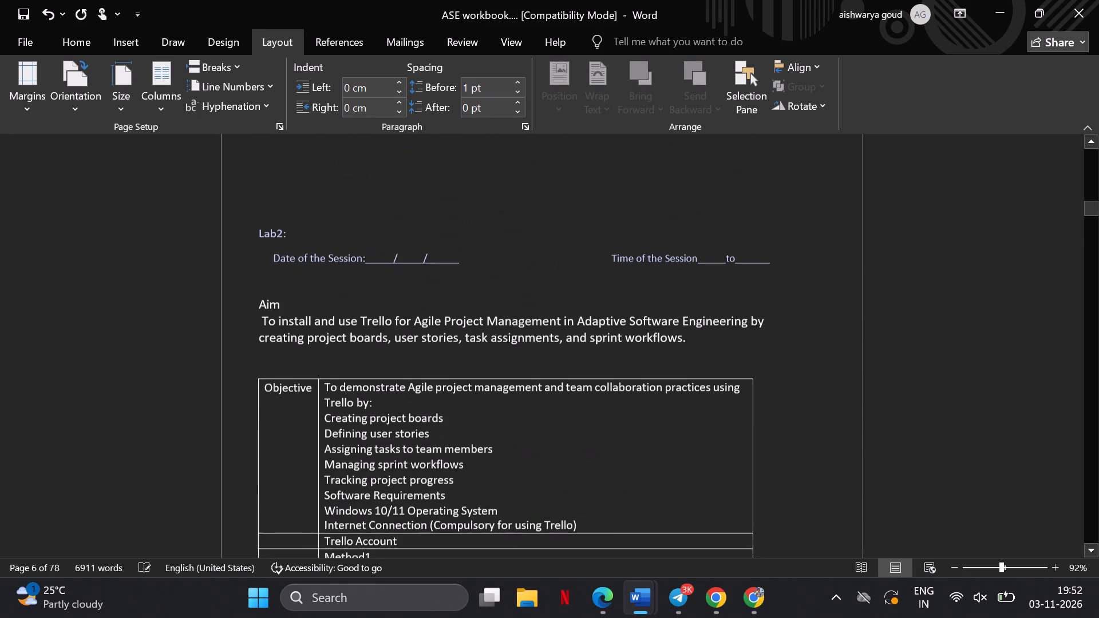
pyautogui.click(256, 236)
pyautogui.press('BackSpace')
pyautogui.press('BackSpace')
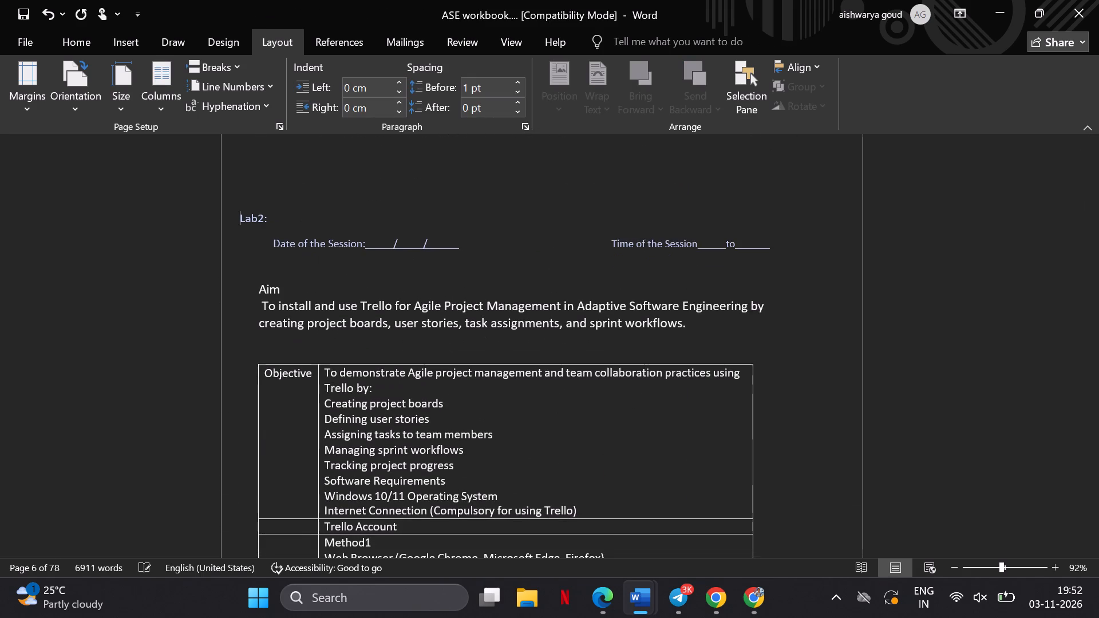
pyautogui.press('BackSpace')
pyautogui.press('Return')
pyautogui.scroll(-3, 256, 236)
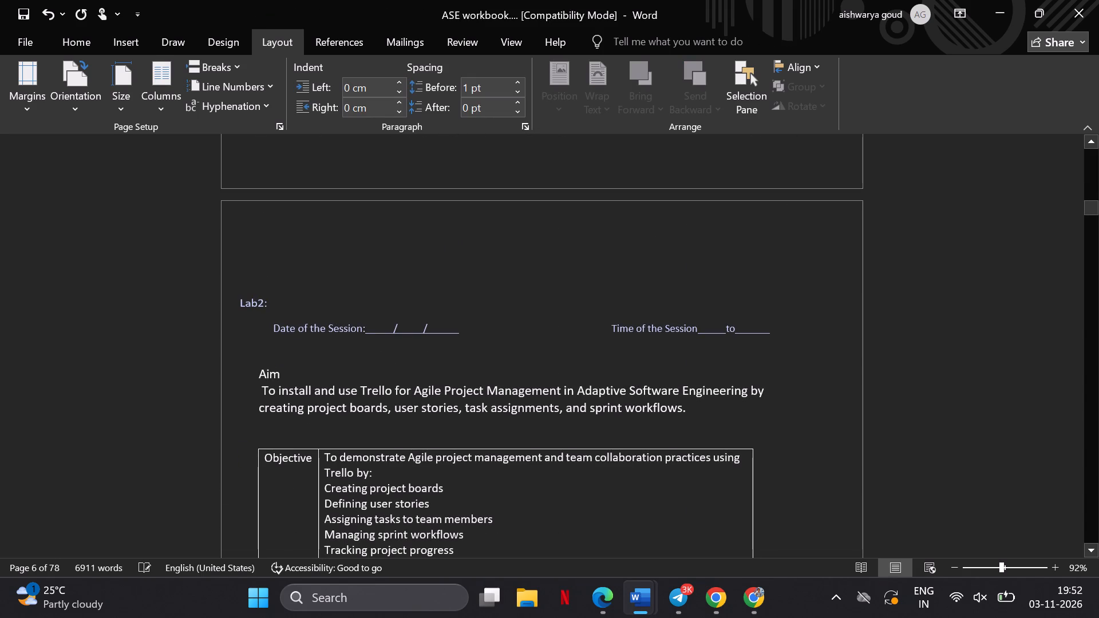
pyautogui.click(239, 302)
pyautogui.press('BackSpace')
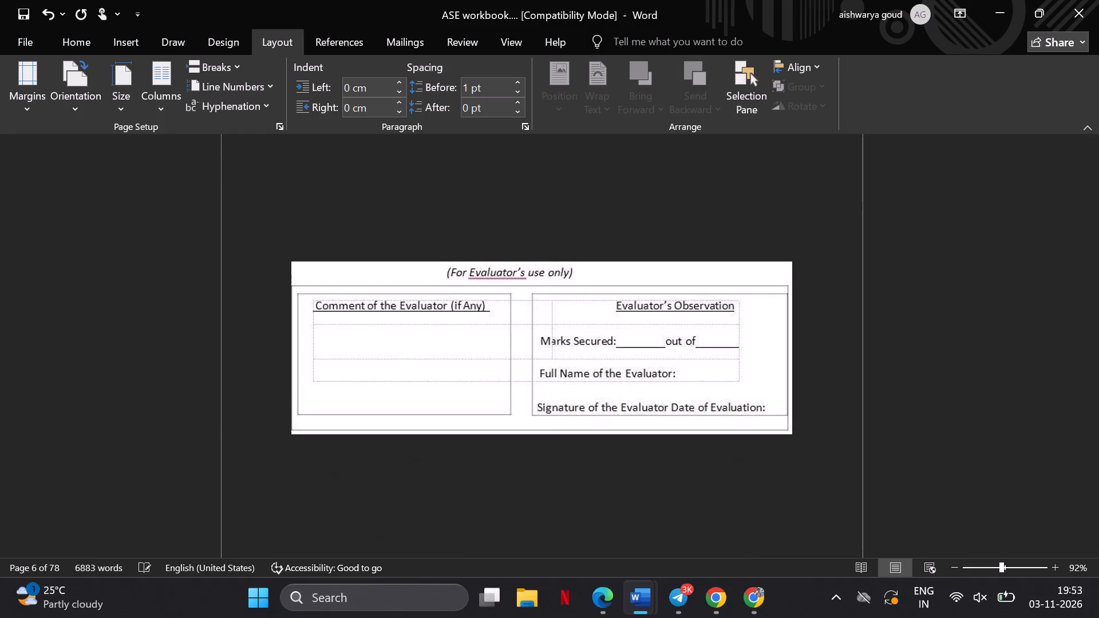
# Indent the Lab2 heading so it lines up with the Date of the Session line below it.
pyautogui.scroll(-6, 239, 302)
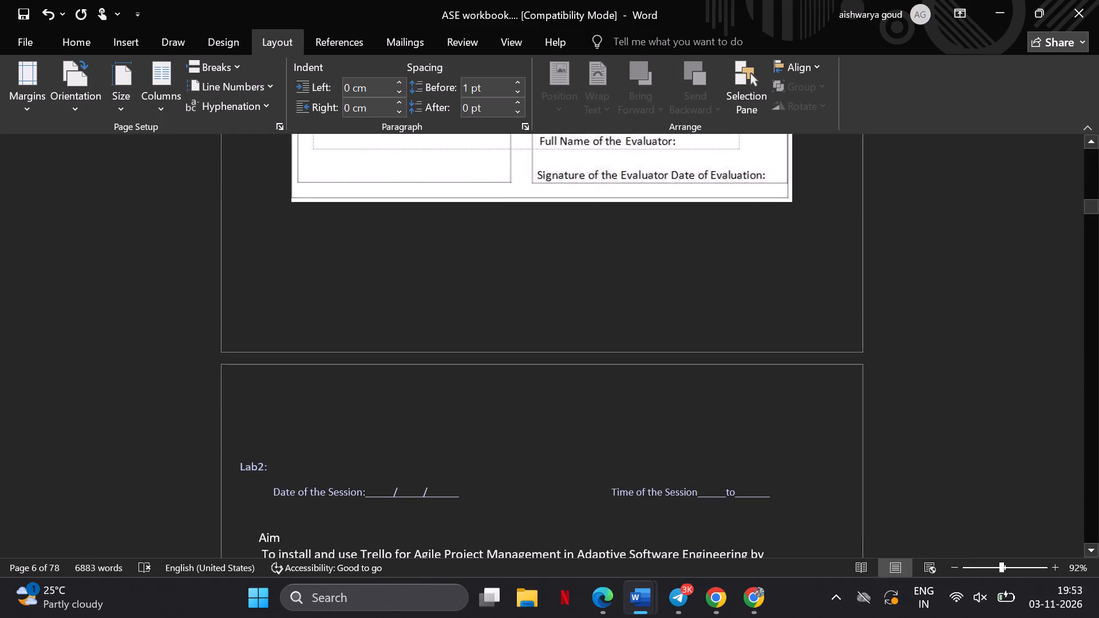
pyautogui.click(239, 460)
pyautogui.press('Tab')
# Delete the empty line between the Trello welcome screenshot and Step 1.5 in the Lab 2 table.
pyautogui.scroll(-7, 622, 513)
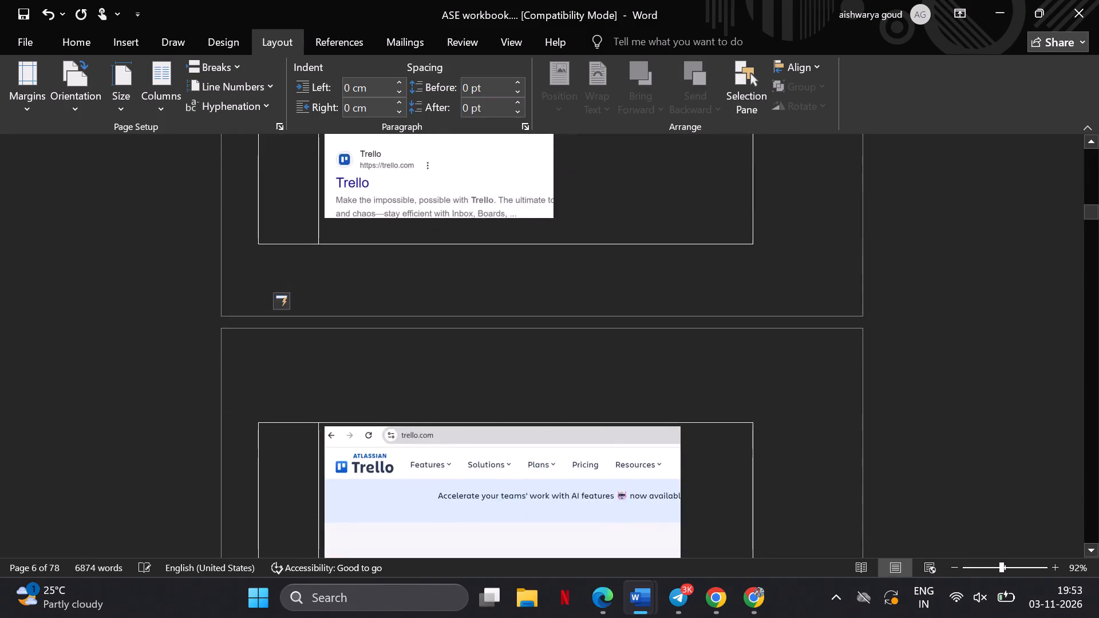
pyautogui.scroll(-11, 622, 513)
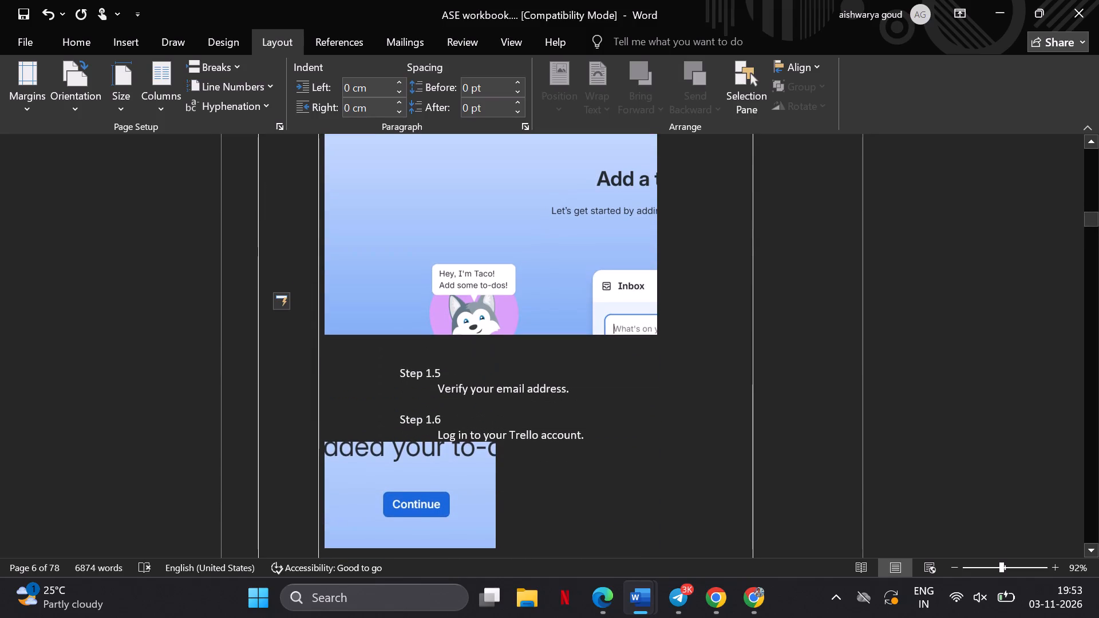
pyautogui.click(415, 358)
pyautogui.press('BackSpace')
# Widen the Lab 2 table section that ends with the Switch boards screenshot, extending it toward the right page edge.
pyautogui.scroll(2, 717, 447)
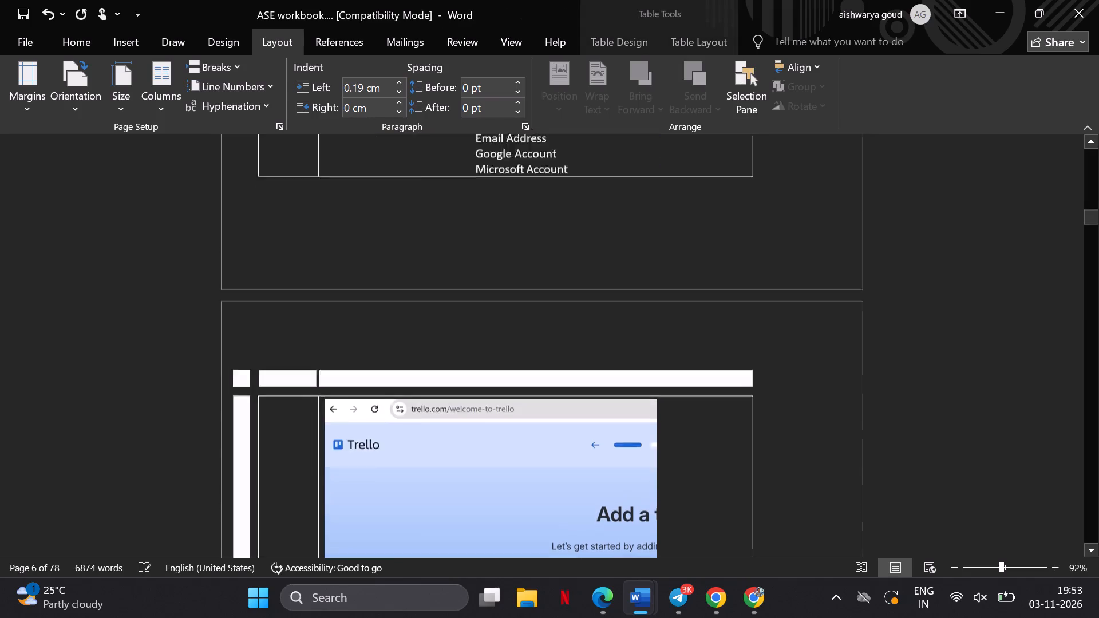
pyautogui.scroll(3, 717, 447)
pyautogui.scroll(-6, 728, 356)
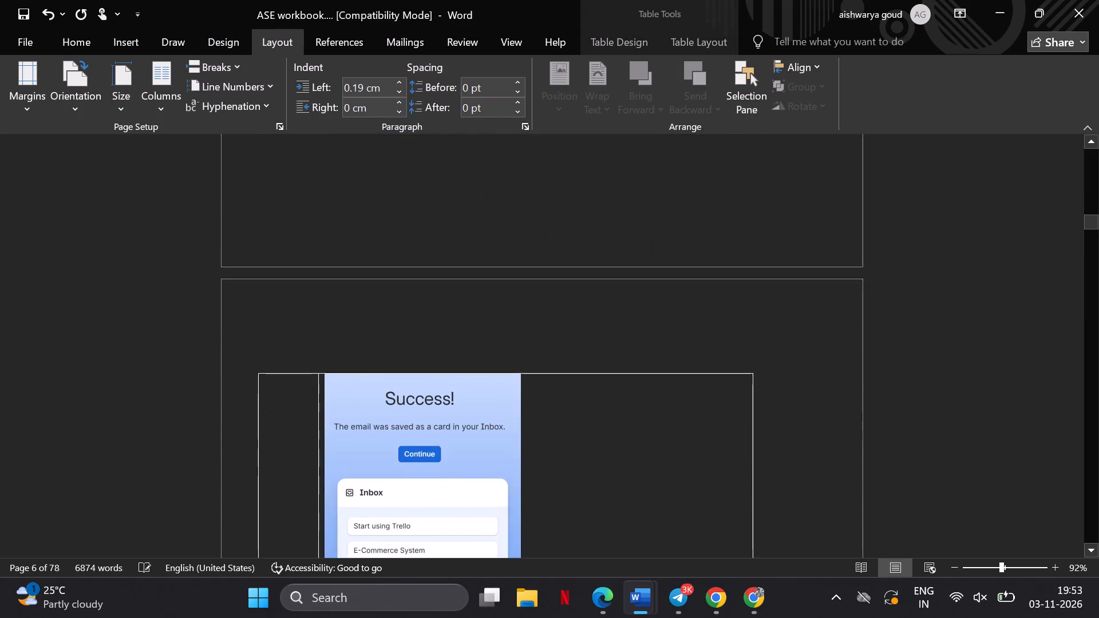
pyautogui.scroll(-12, 728, 356)
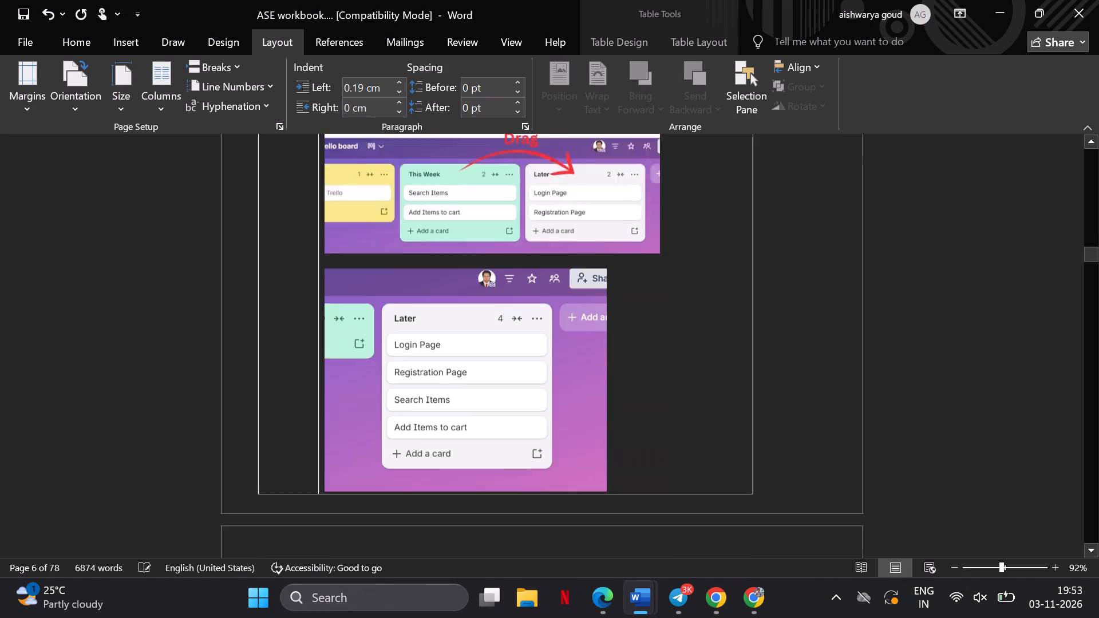
pyautogui.scroll(-12, 728, 356)
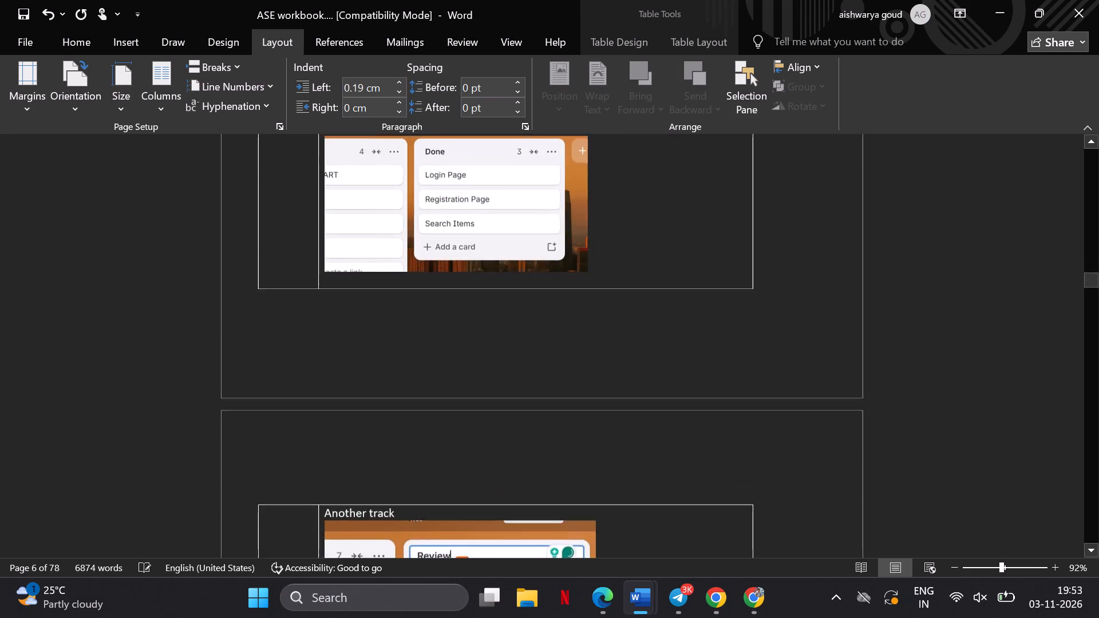
pyautogui.scroll(-9, 728, 356)
pyautogui.scroll(1, 728, 356)
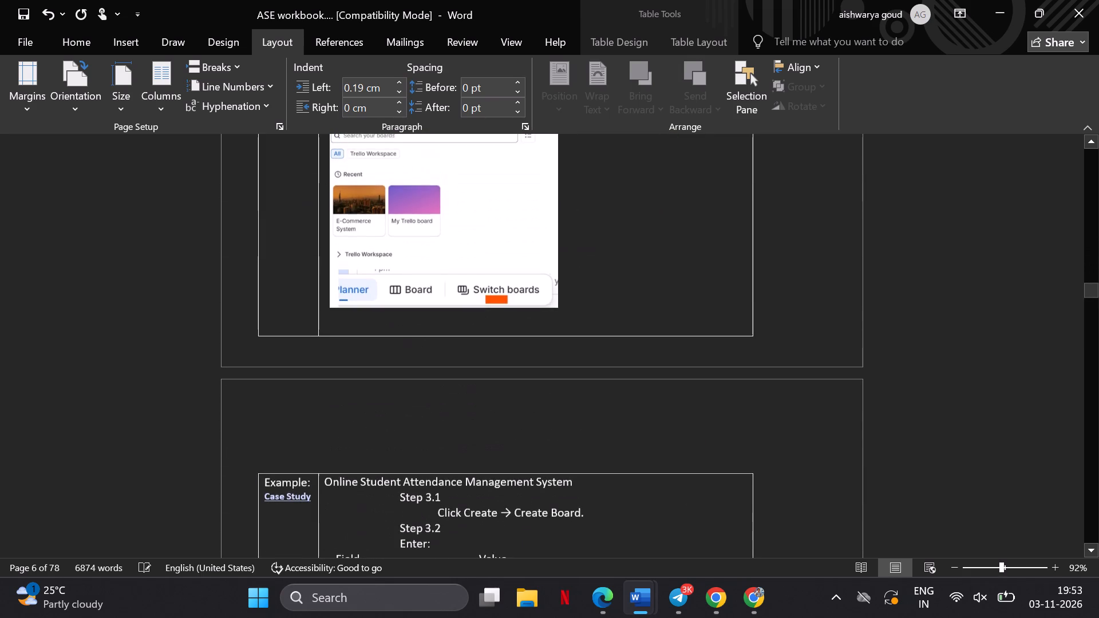
pyautogui.scroll(1, 728, 356)
pyautogui.click(729, 289)
pyautogui.moveTo(760, 344); pyautogui.dragTo(841, 334)
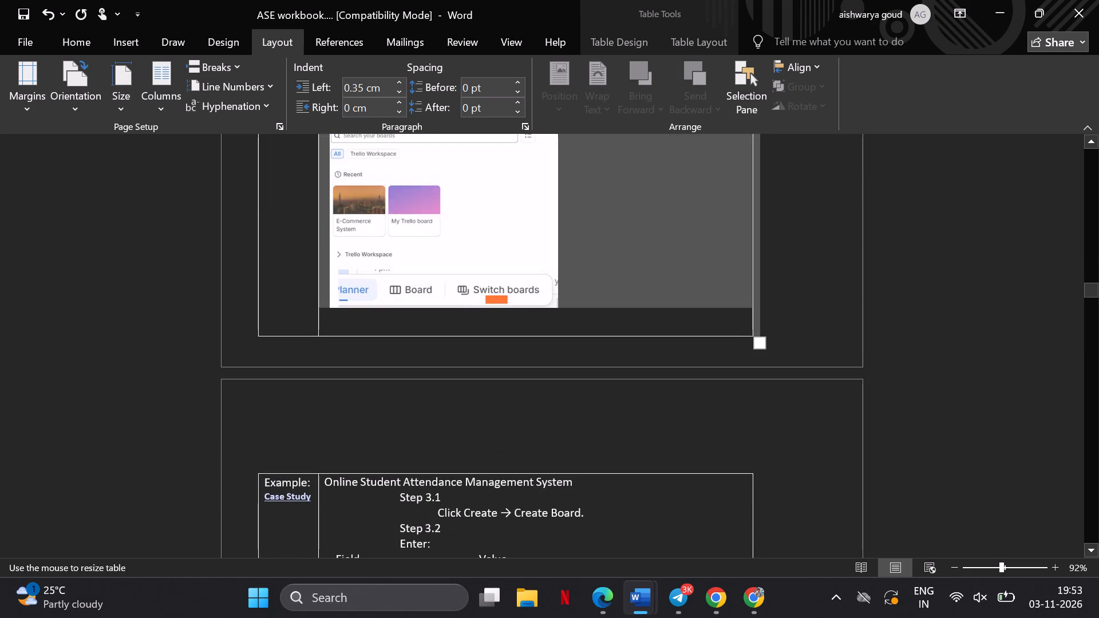
pyautogui.moveTo(841, 334); pyautogui.dragTo(853, 335)
# Widen the Online Student Attendance Management System case study table so its right border lies close to the page edge.
pyautogui.scroll(-4, 802, 396)
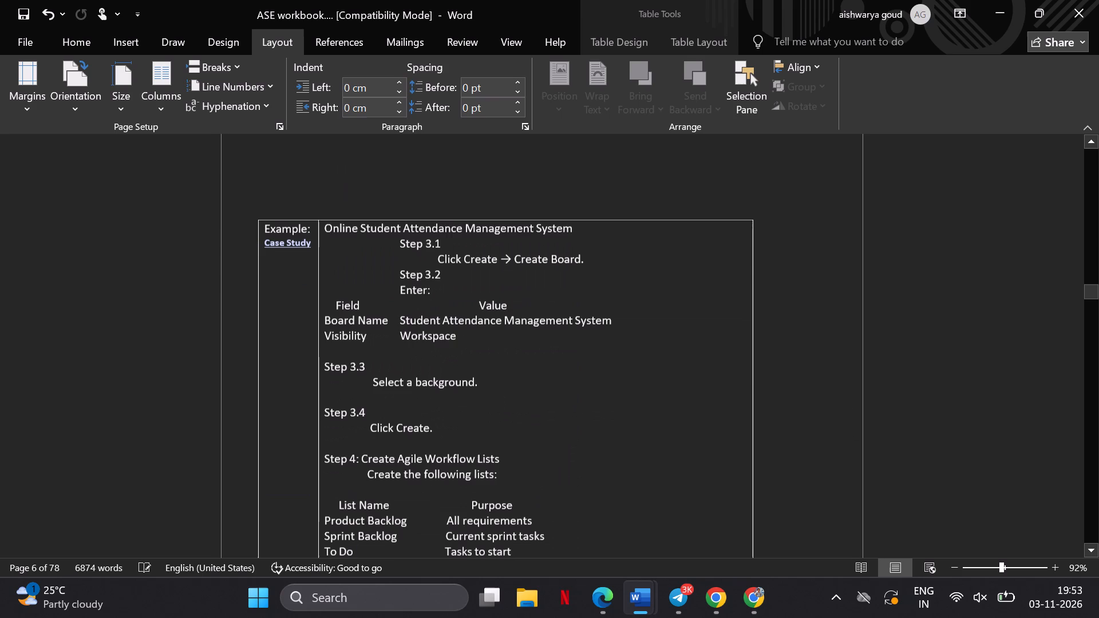
pyautogui.scroll(-5, 802, 396)
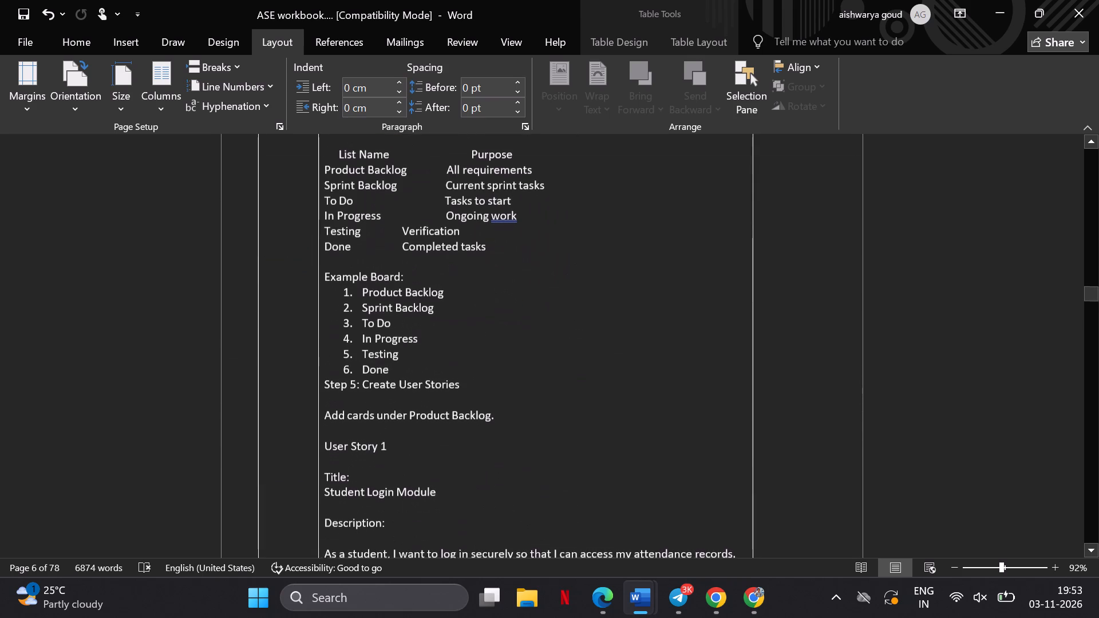
pyautogui.scroll(-10, 802, 396)
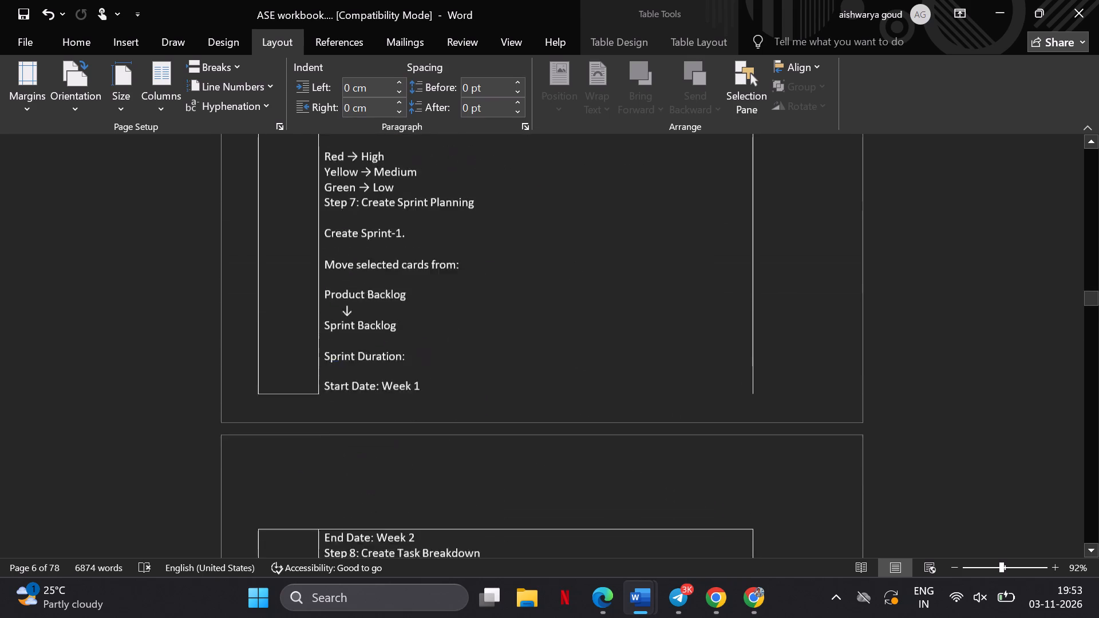
pyautogui.scroll(-5, 802, 396)
pyautogui.scroll(1, 802, 396)
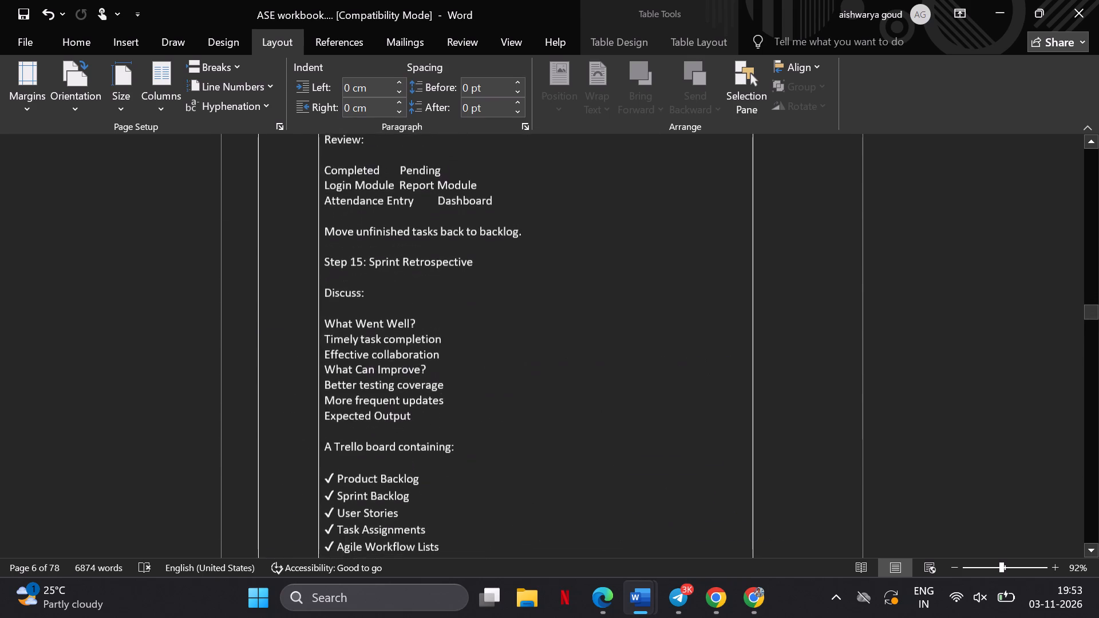
pyautogui.scroll(-1, 802, 396)
pyautogui.scroll(-1, 742, 365)
pyautogui.click(722, 316)
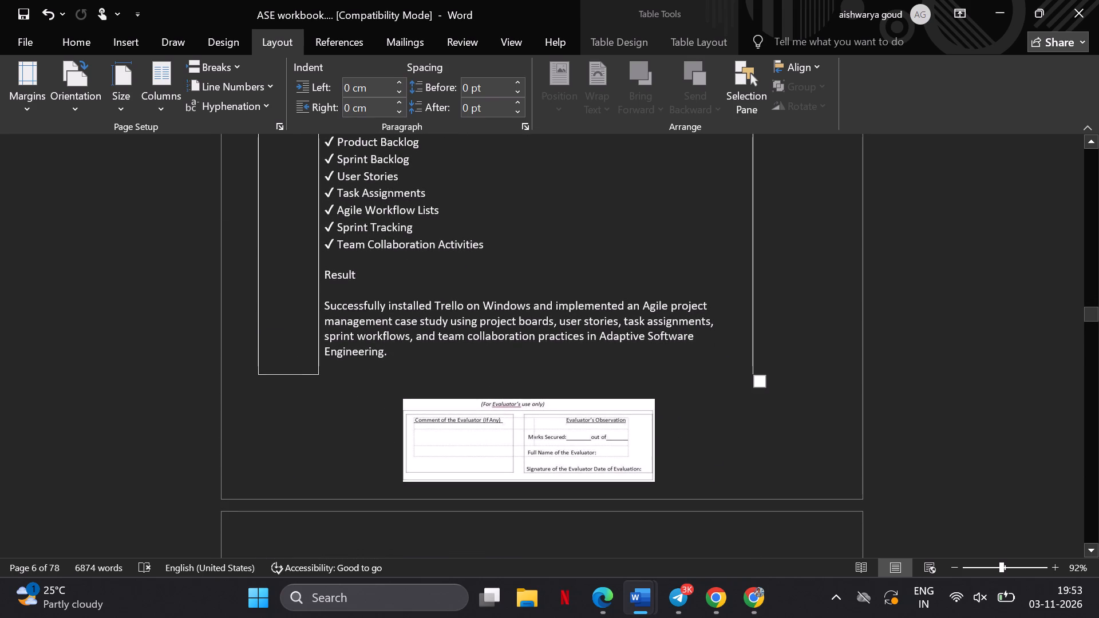
pyautogui.moveTo(758, 379); pyautogui.dragTo(832, 351)
# Delete the empty line between "A Trello board containing:" and the Product Backlog checklist item.
pyautogui.scroll(-3, 835, 413)
pyautogui.scroll(-7, 657, 390)
pyautogui.scroll(3, 657, 390)
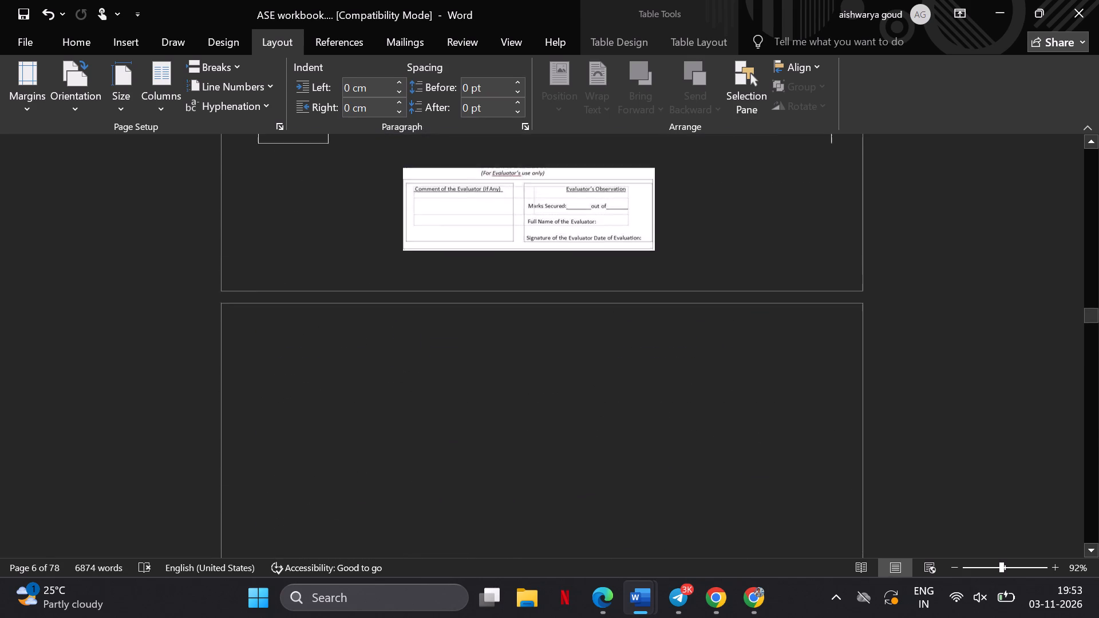
pyautogui.scroll(4, 657, 390)
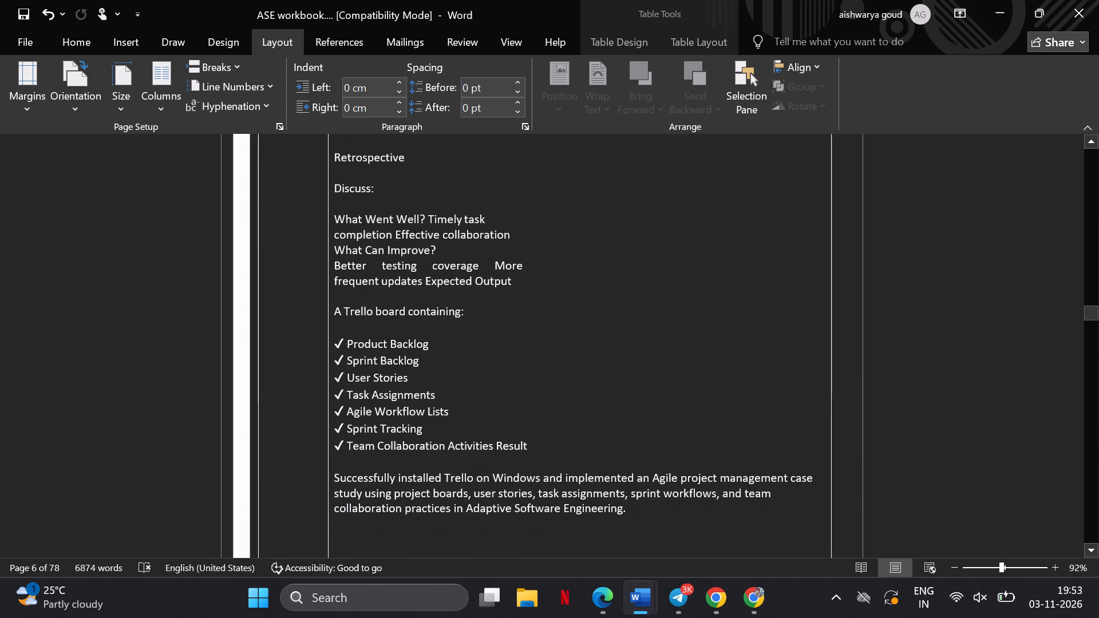
pyautogui.click(349, 324)
pyautogui.press('BackSpace')
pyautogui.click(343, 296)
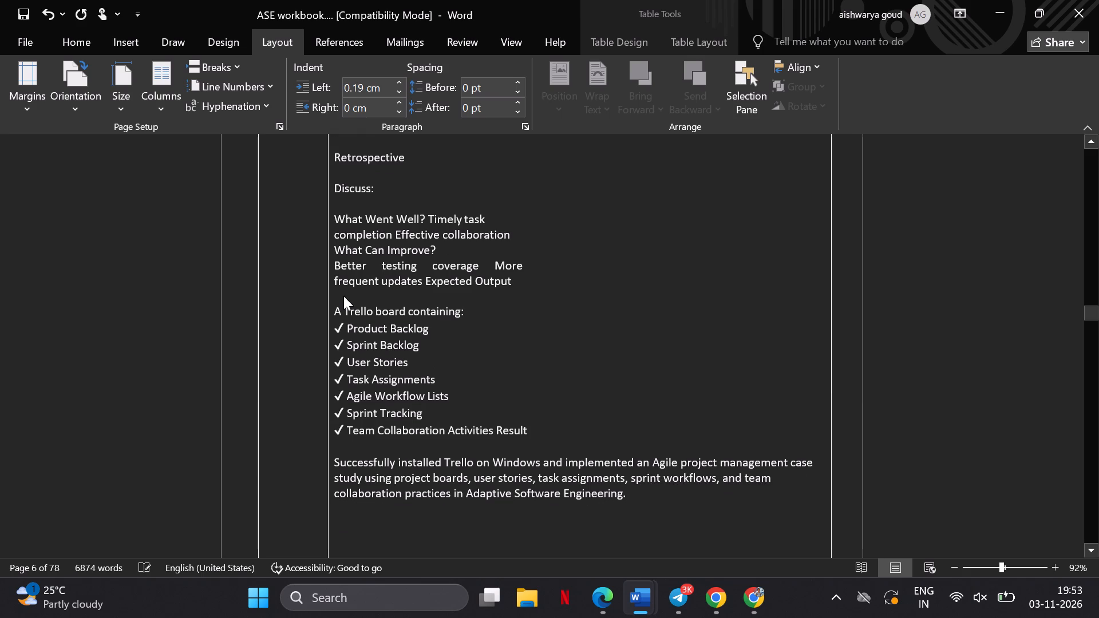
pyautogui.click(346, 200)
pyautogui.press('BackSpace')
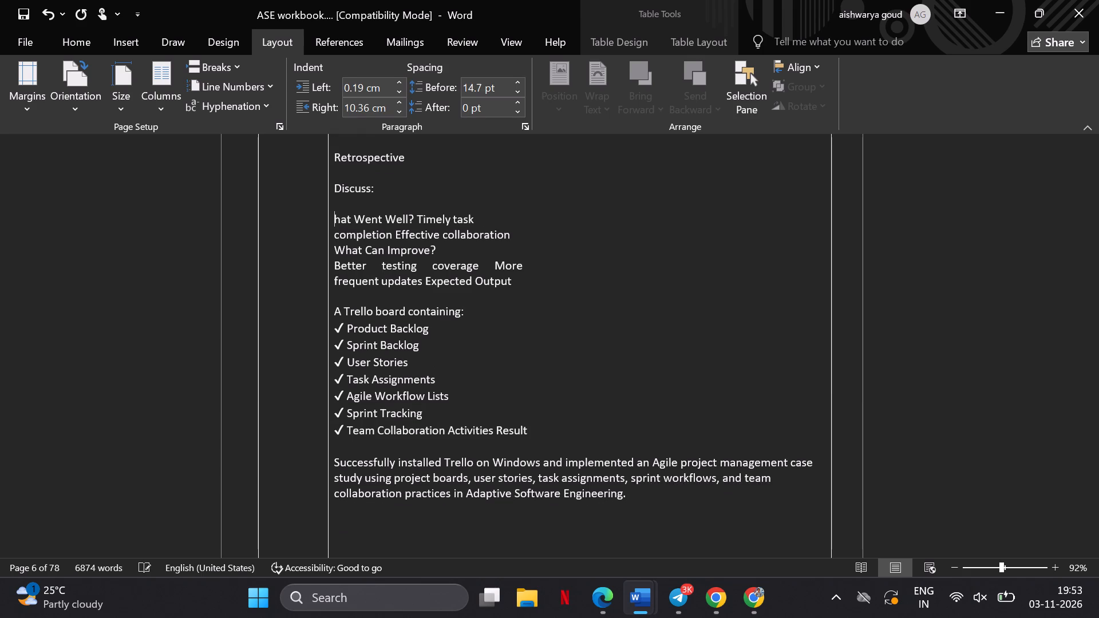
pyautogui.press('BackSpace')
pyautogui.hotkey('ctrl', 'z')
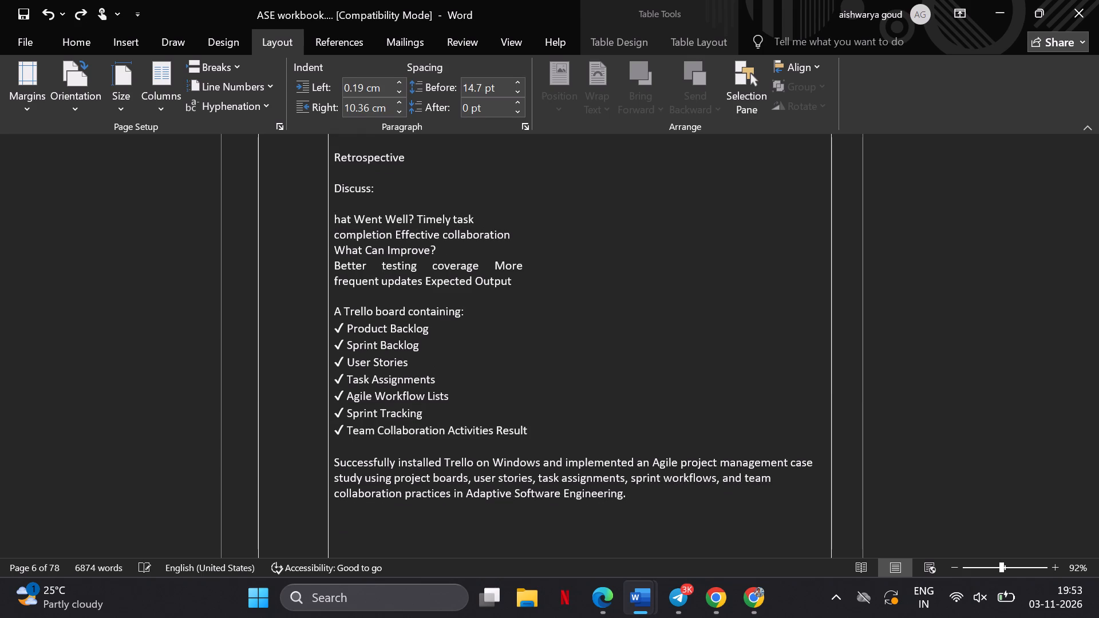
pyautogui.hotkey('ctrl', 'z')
# Remove the gap above "What Went Well?" by joining it to the "Discuss:" paragraph with a line break between them.
pyautogui.click(346, 200)
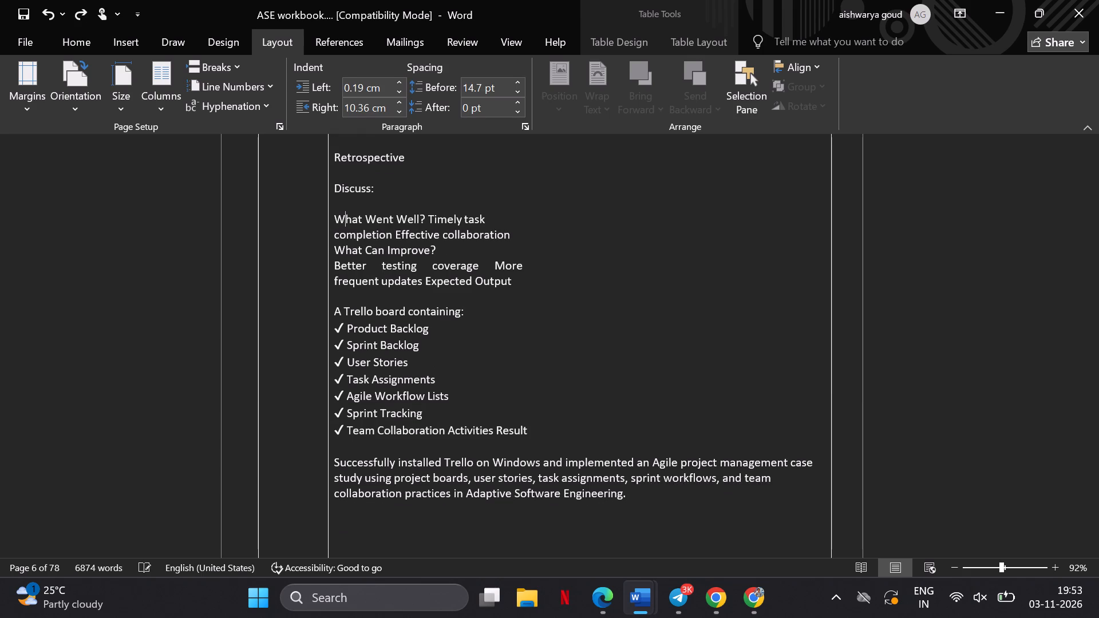
pyautogui.click(334, 212)
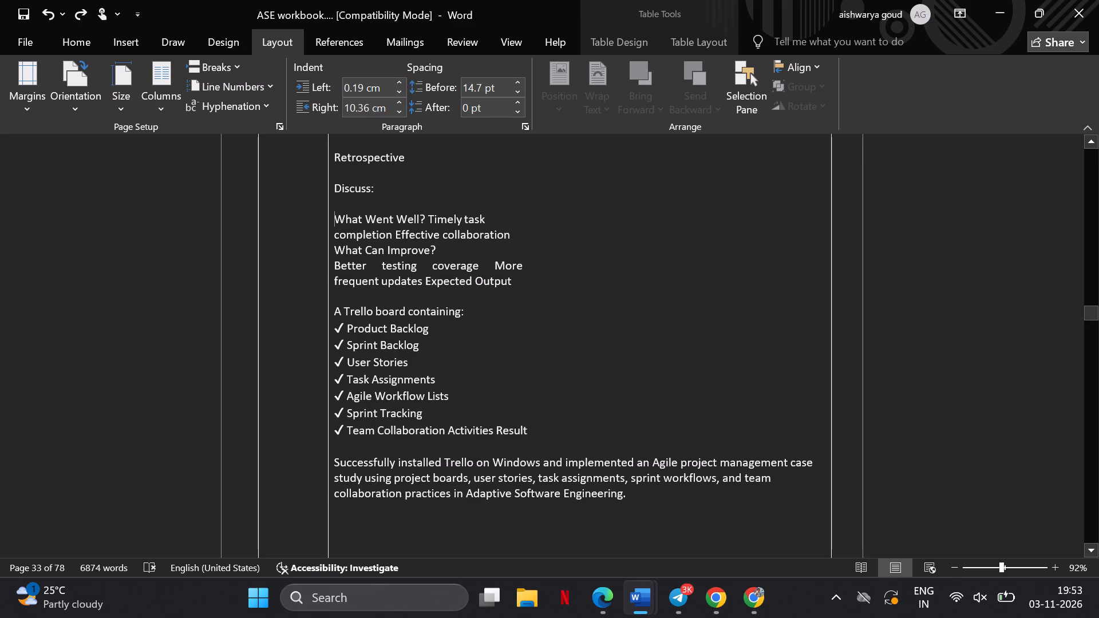
pyautogui.press('BackSpace')
pyautogui.press('BackSpace')
pyautogui.hotkey('shift', 'Return')
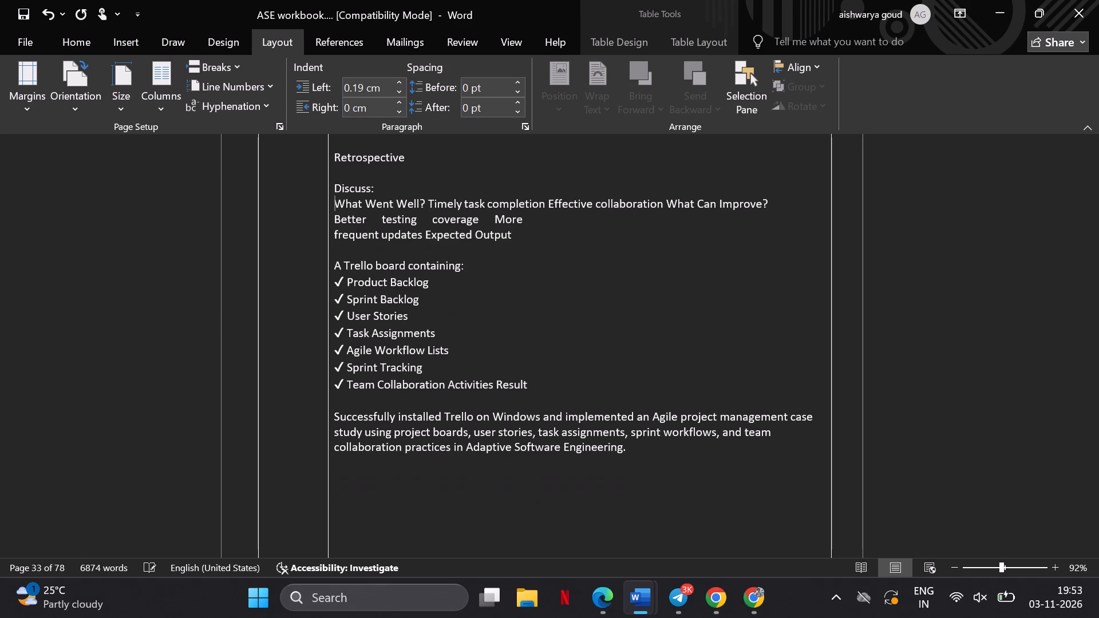
# Shorten the case study table so its bottom border sits just below the closing result paragraph.
pyautogui.scroll(-2, 388, 293)
pyautogui.click(615, 323)
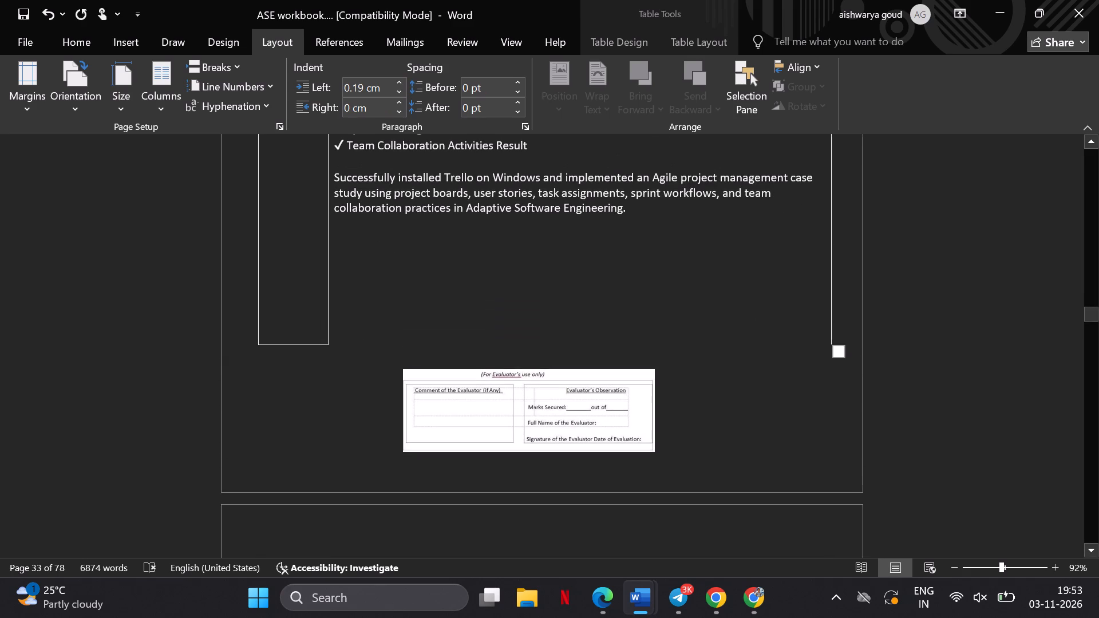
pyautogui.moveTo(690, 314); pyautogui.dragTo(705, 274)
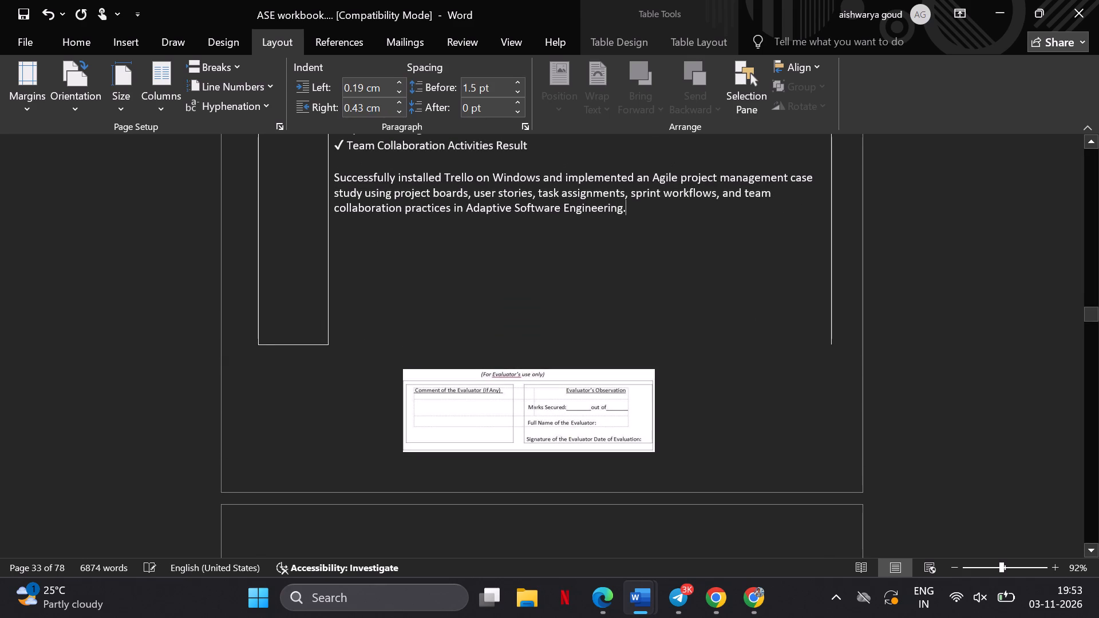
pyautogui.moveTo(705, 274); pyautogui.dragTo(705, 308)
pyautogui.moveTo(705, 308); pyautogui.dragTo(697, 237)
pyautogui.press('Down')
pyautogui.press('BackSpace')
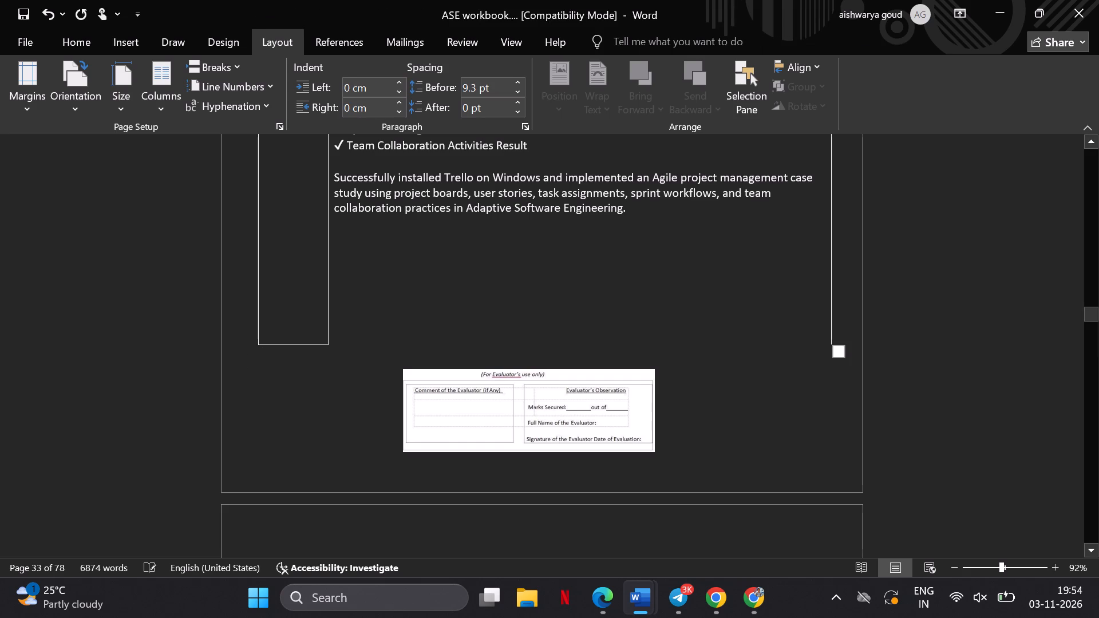
pyautogui.moveTo(841, 352); pyautogui.dragTo(827, 241)
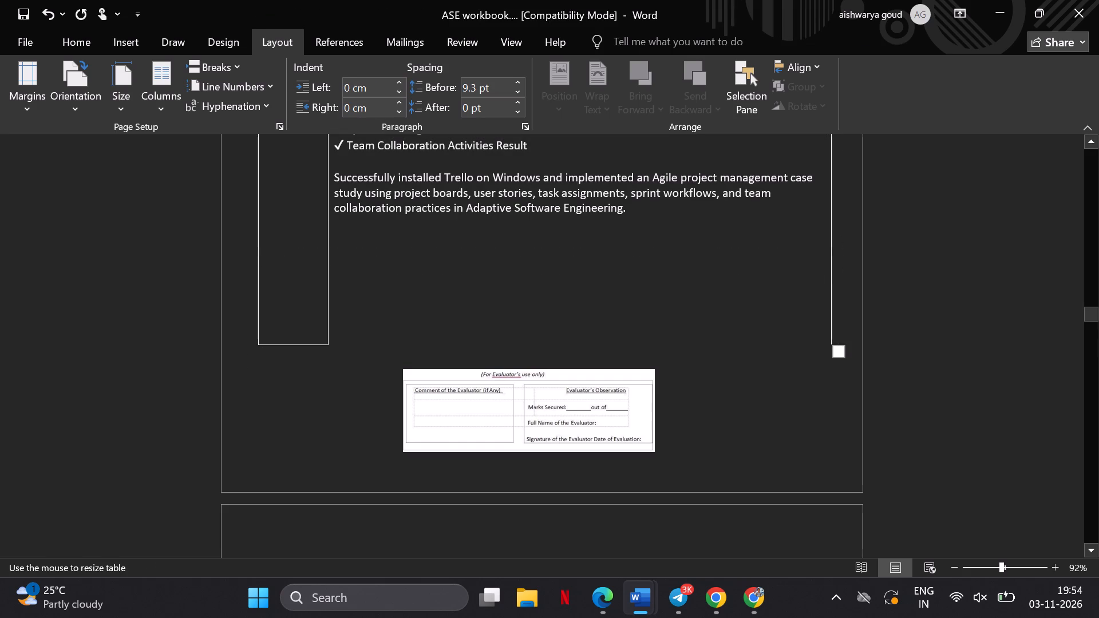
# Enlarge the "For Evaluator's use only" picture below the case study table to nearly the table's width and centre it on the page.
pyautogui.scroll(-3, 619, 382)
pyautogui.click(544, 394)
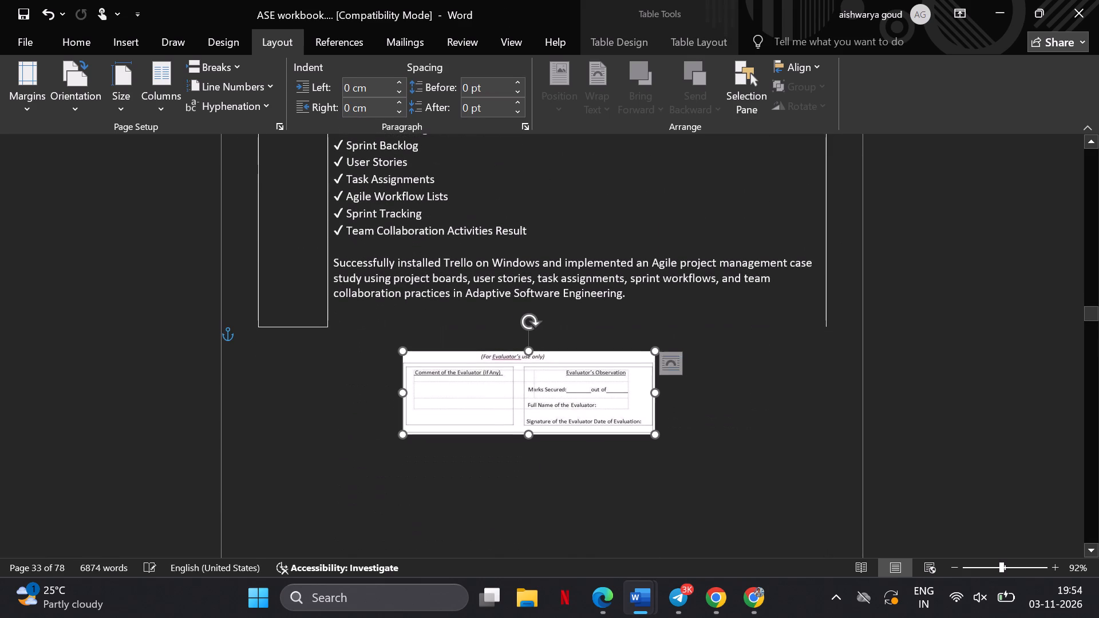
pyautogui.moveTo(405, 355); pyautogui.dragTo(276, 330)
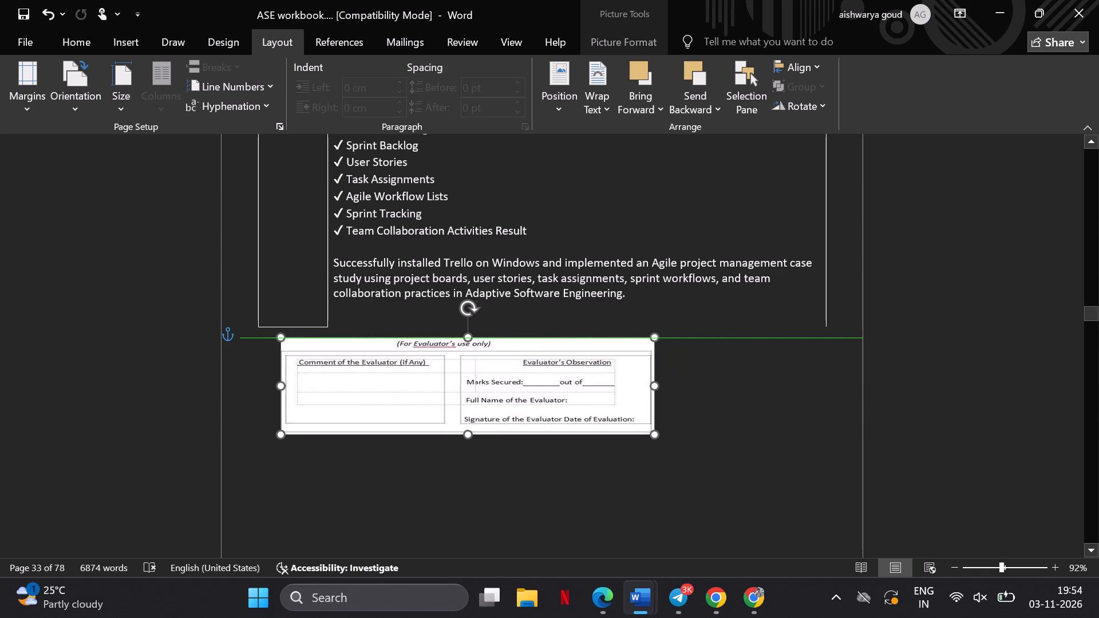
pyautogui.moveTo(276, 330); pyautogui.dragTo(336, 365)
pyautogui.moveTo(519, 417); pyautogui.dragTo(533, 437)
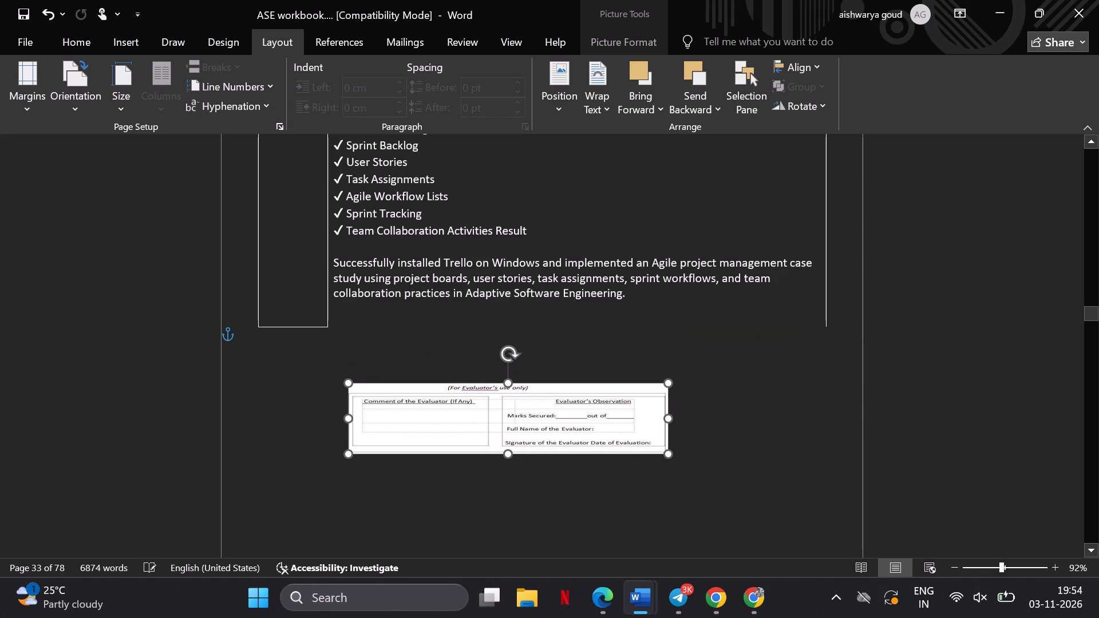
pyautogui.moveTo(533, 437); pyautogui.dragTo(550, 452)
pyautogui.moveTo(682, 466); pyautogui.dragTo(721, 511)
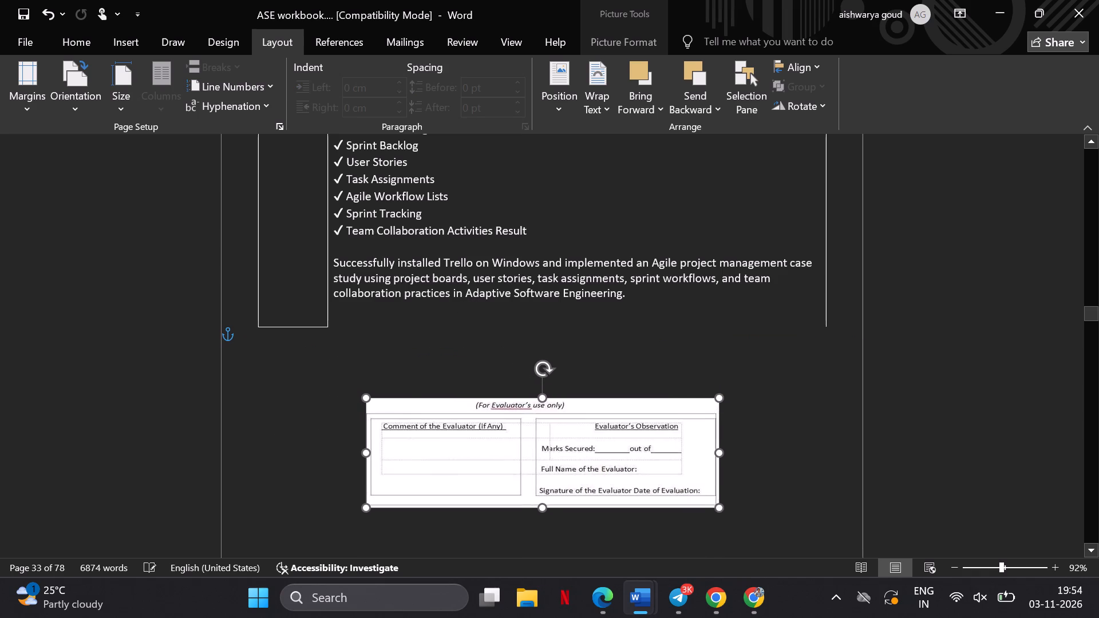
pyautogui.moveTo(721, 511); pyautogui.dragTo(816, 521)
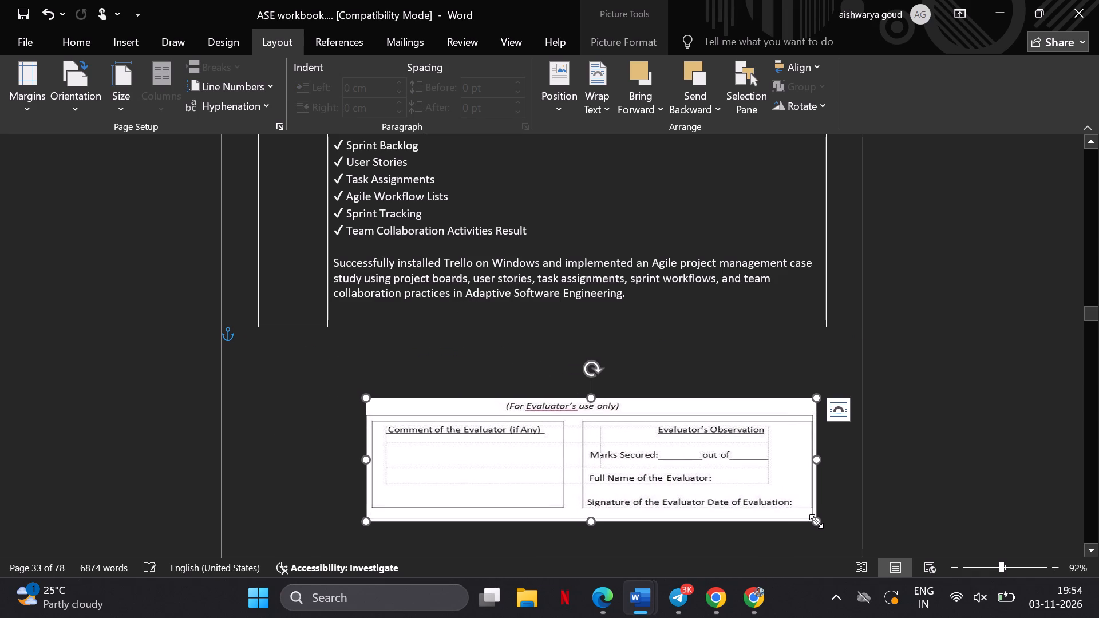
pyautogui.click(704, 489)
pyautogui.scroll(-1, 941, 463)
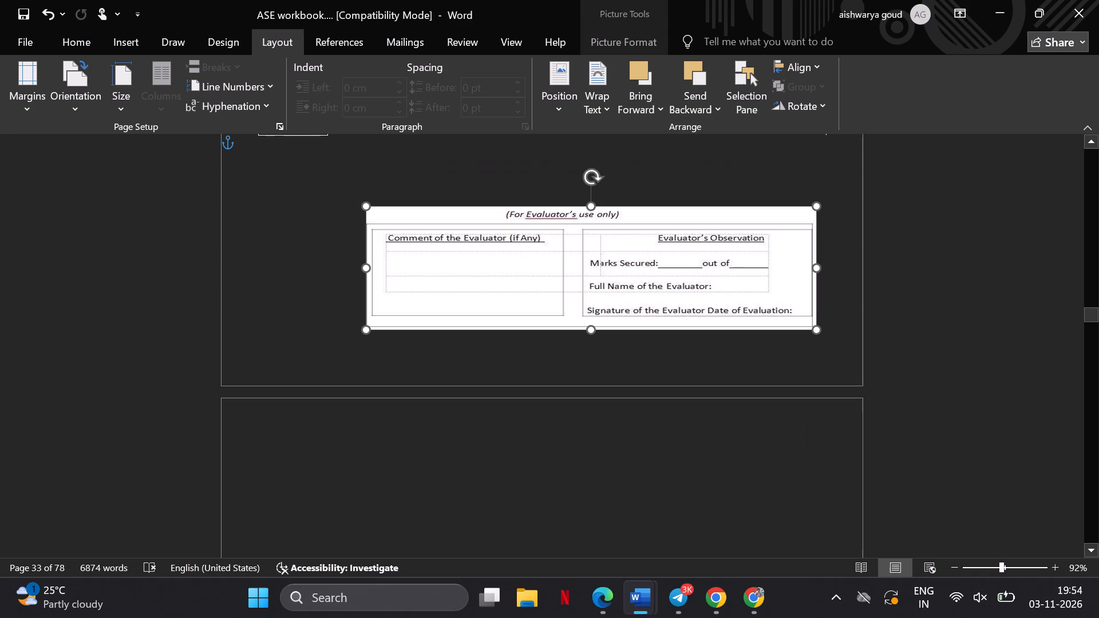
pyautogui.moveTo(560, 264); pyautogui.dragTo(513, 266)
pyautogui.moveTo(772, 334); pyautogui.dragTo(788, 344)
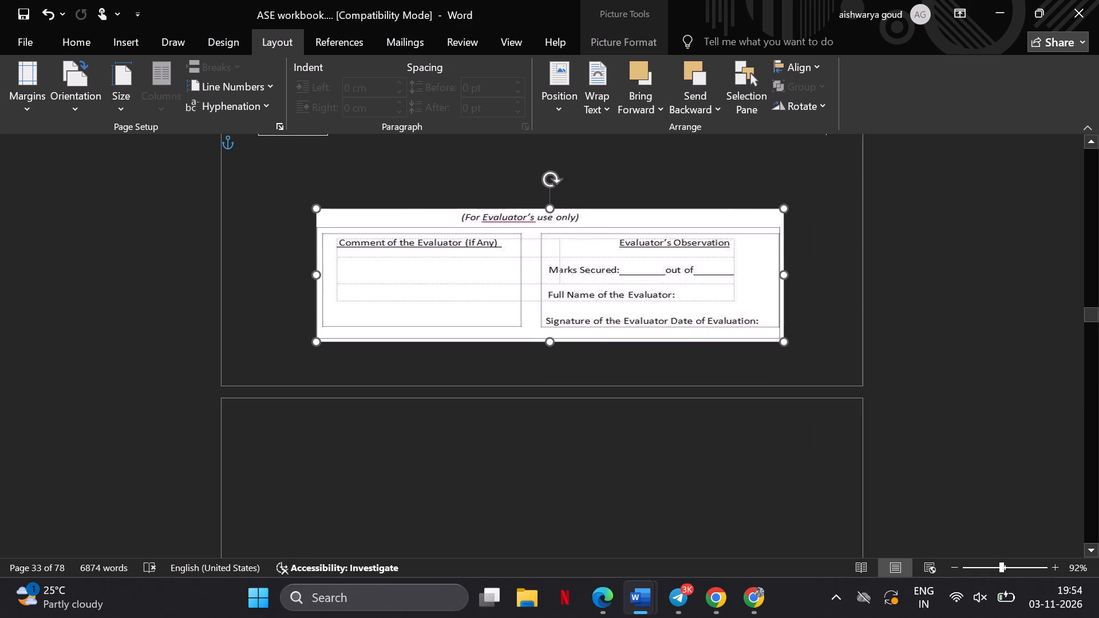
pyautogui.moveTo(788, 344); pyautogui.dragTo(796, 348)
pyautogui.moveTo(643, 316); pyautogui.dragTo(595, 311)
# Delete the "For Evaluator's use only" picture below the case study table.
pyautogui.scroll(-2, 650, 469)
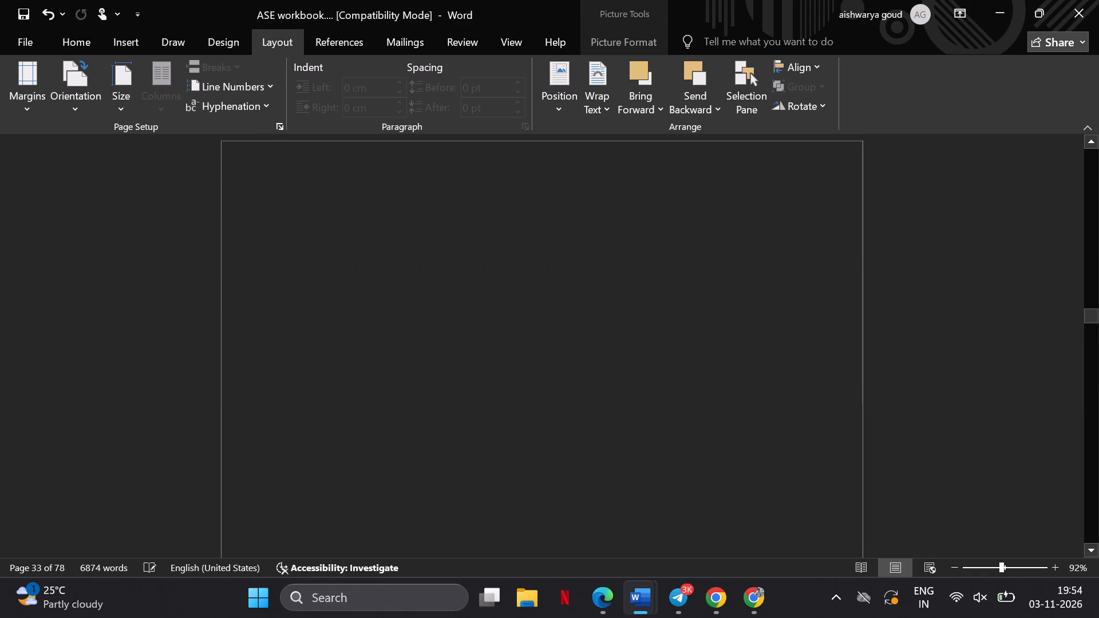
pyautogui.scroll(-10, 650, 469)
pyautogui.moveTo(540, 298); pyautogui.dragTo(516, 247)
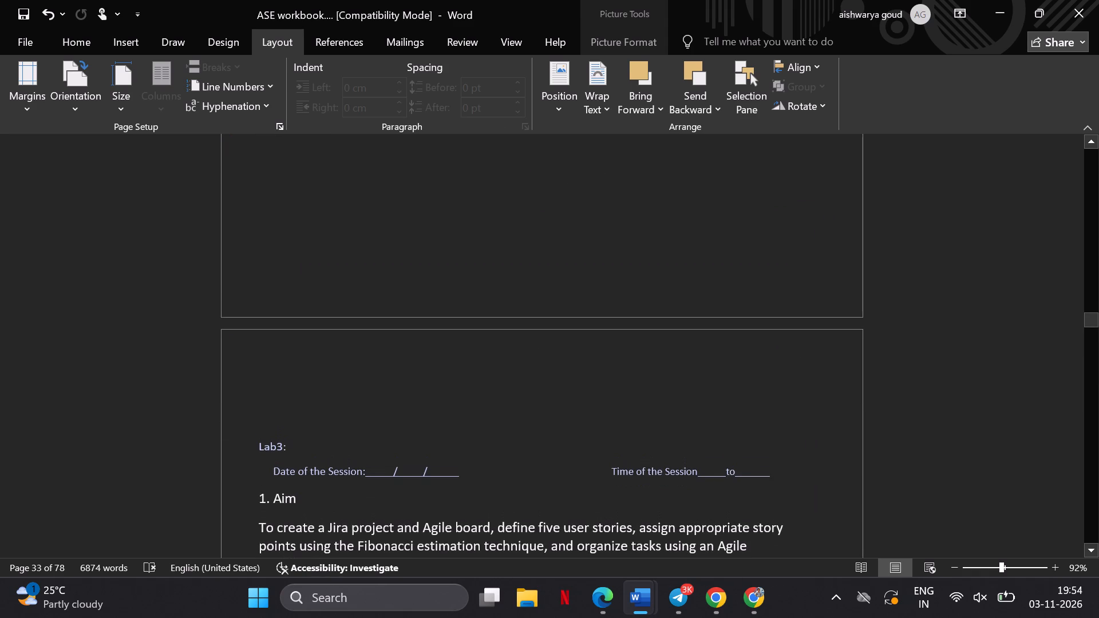
pyautogui.moveTo(516, 247); pyautogui.dragTo(355, 508)
pyautogui.press('BackSpace')
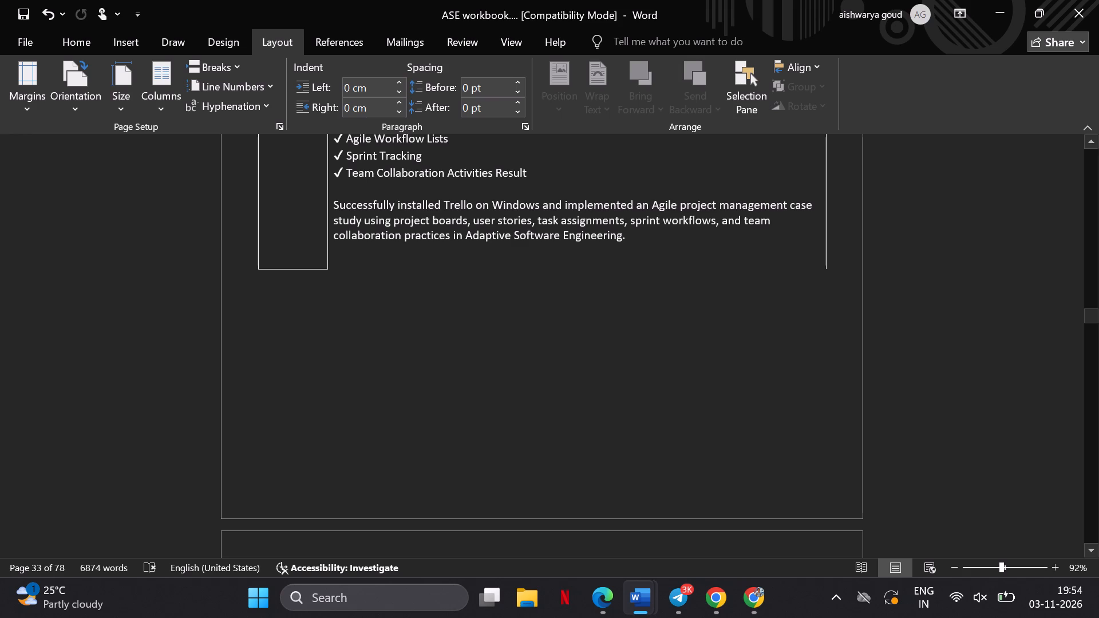
# Remove the blank line above the "Lab3:" heading at the top of its page, along with the heading's left indent.
pyautogui.scroll(-1, 509, 518)
pyautogui.moveTo(275, 471); pyautogui.dragTo(276, 417)
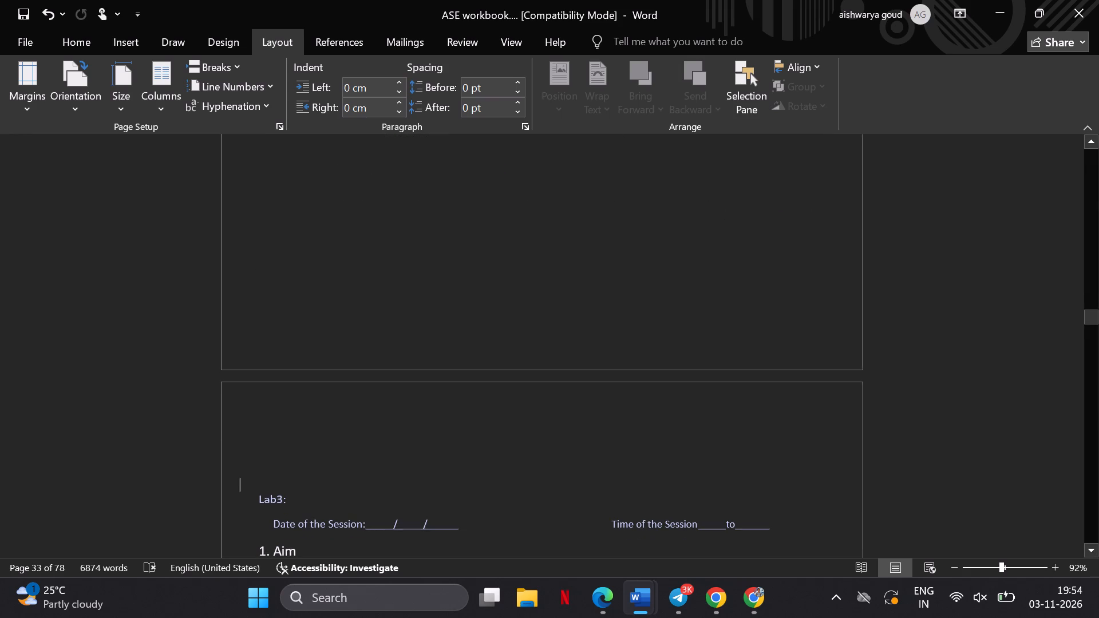
pyautogui.moveTo(276, 417); pyautogui.dragTo(276, 398)
pyautogui.press('BackSpace')
pyautogui.press('Down')
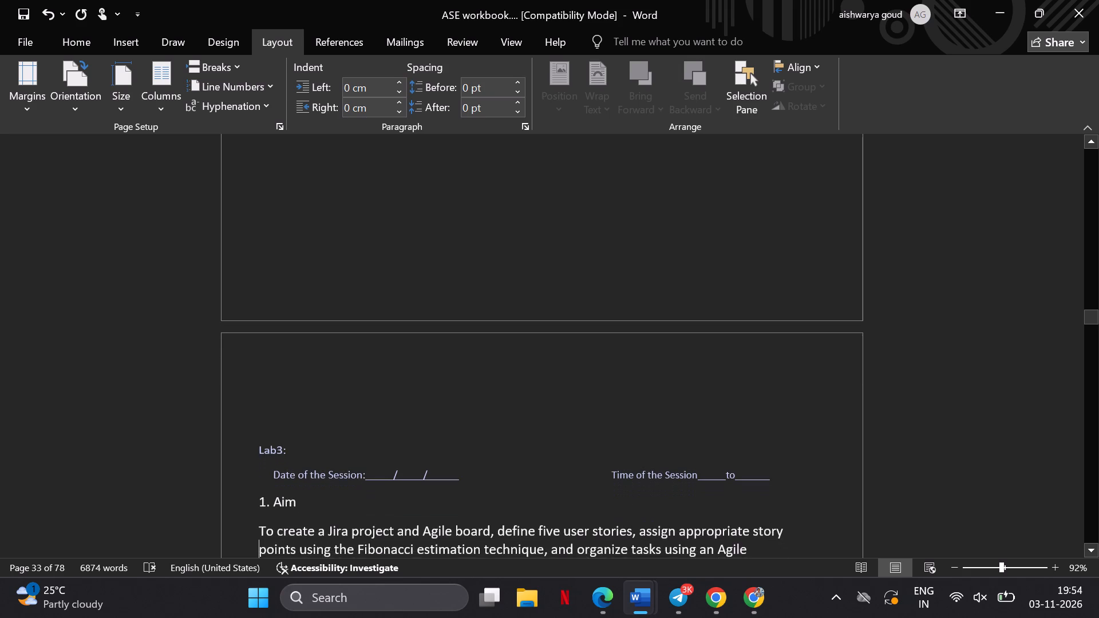
pyautogui.press('BackSpace')
pyautogui.hotkey('ctrl', 'z')
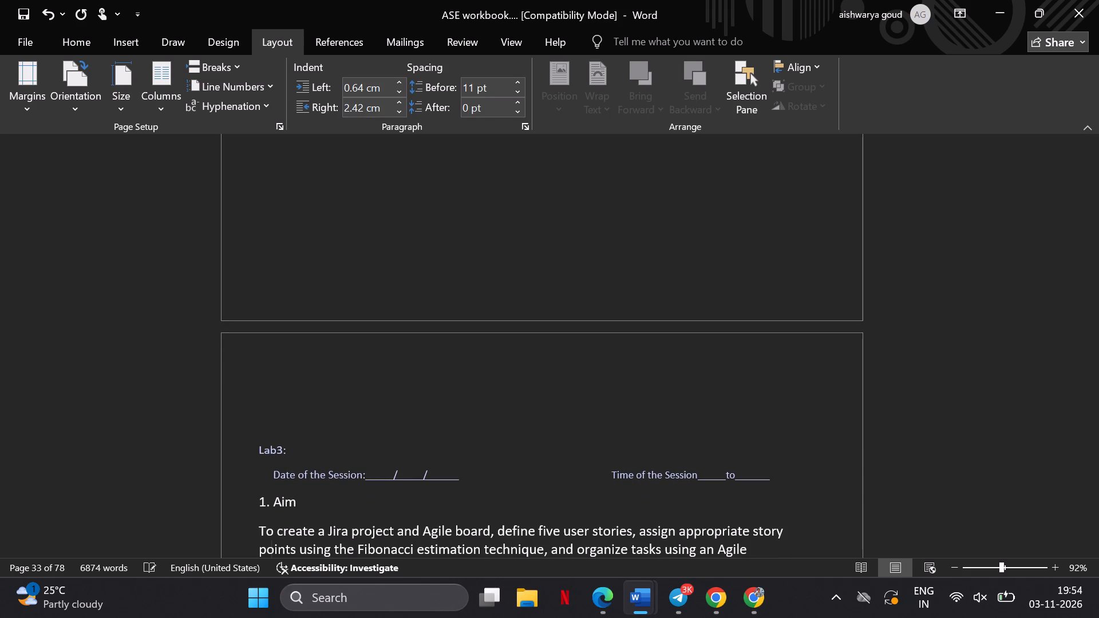
pyautogui.click(258, 442)
pyautogui.press('BackSpace')
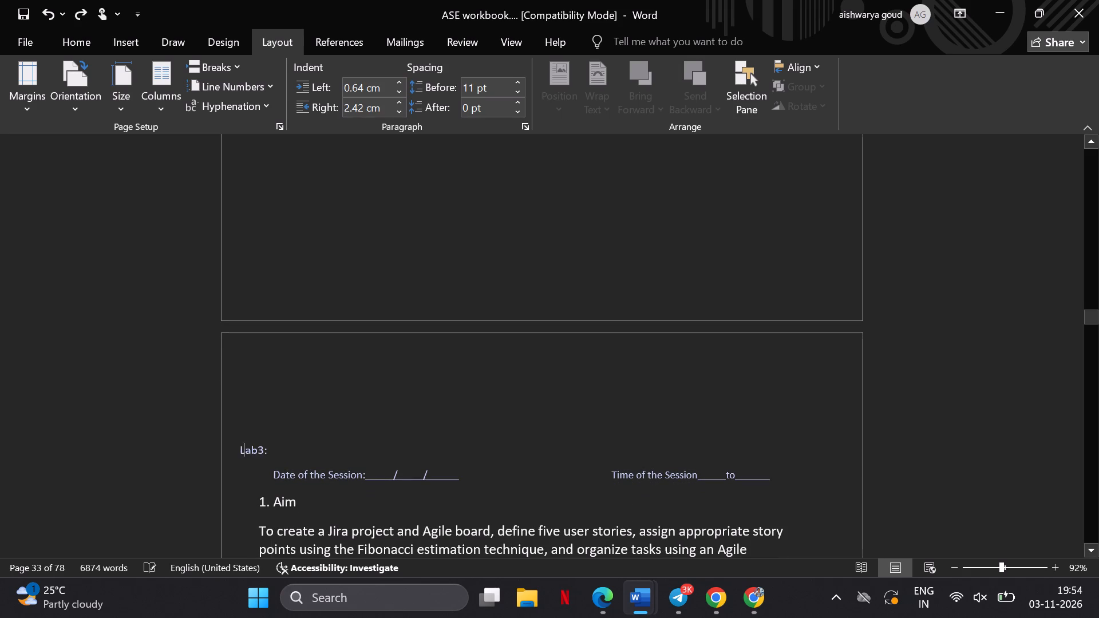
pyautogui.press('BackSpace')
pyautogui.press('BackSpace')
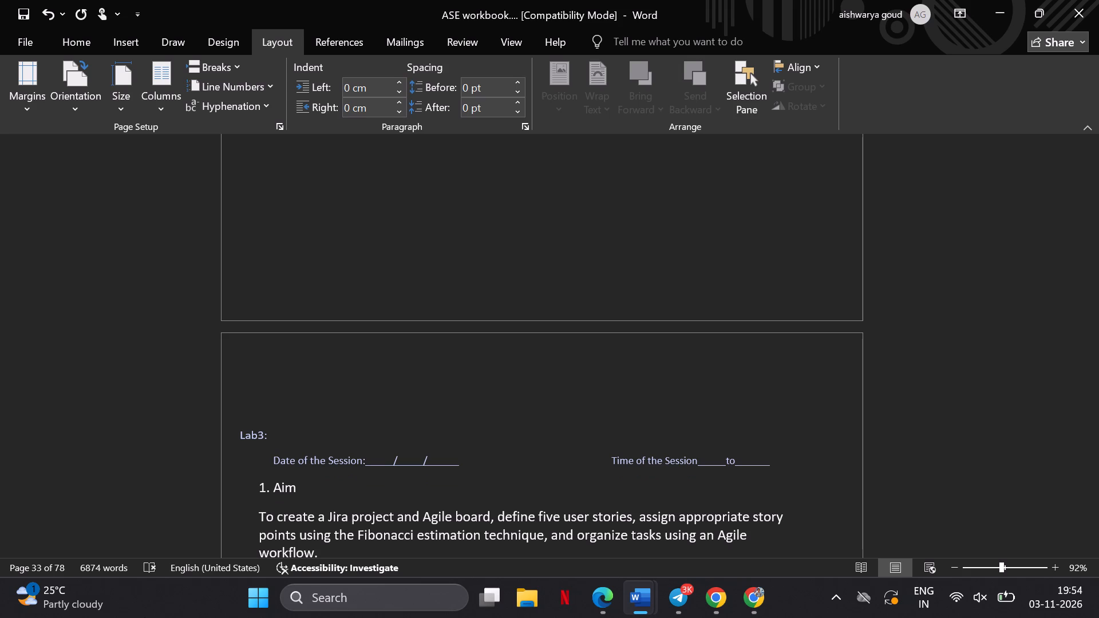
# Indent the "Lab3:" heading with a tab so it lines up with "Date of the Session:" below it.
pyautogui.click(239, 434)
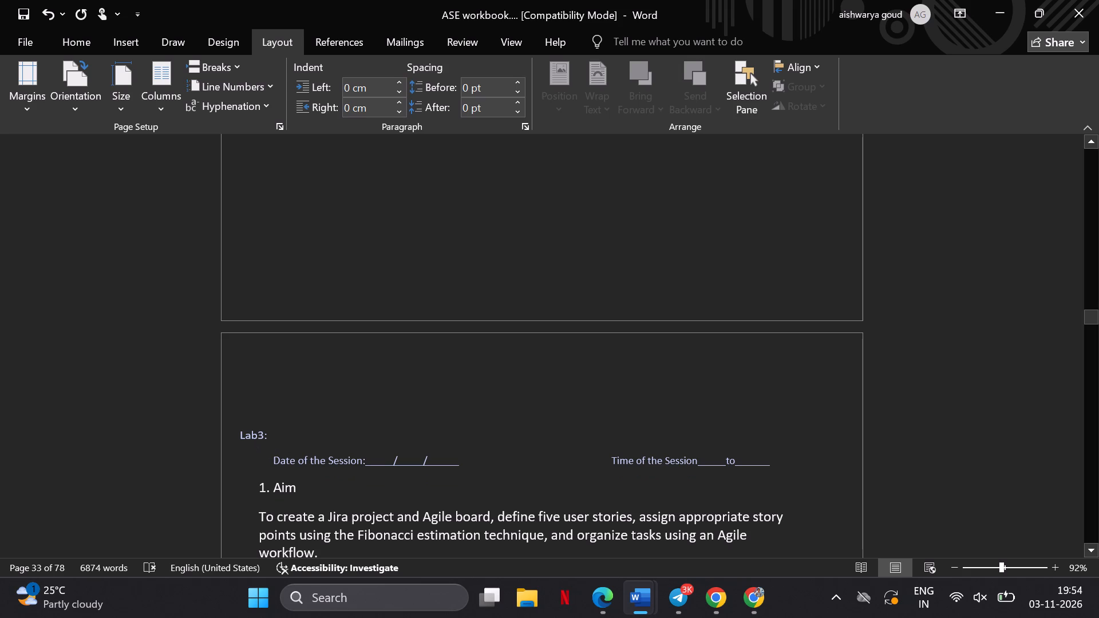
pyautogui.press('Tab')
# Widen the "For Evaluator's use only" picture at the end of Lab 3 to nearly the page's right edge, slightly reducing its height.
pyautogui.scroll(-7, 645, 439)
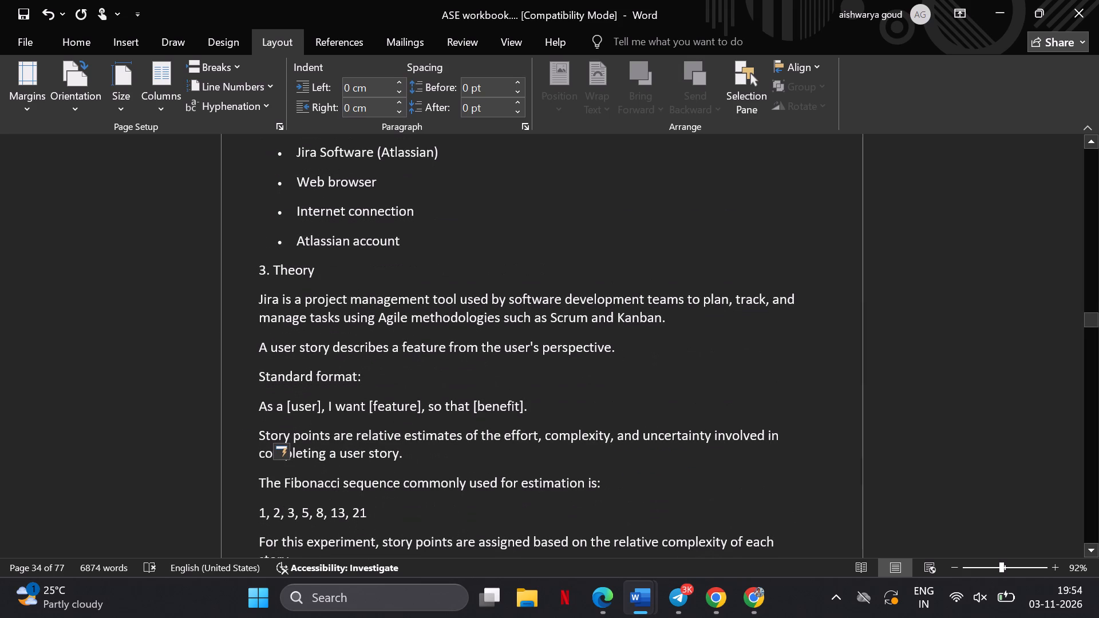
pyautogui.scroll(-4, 728, 442)
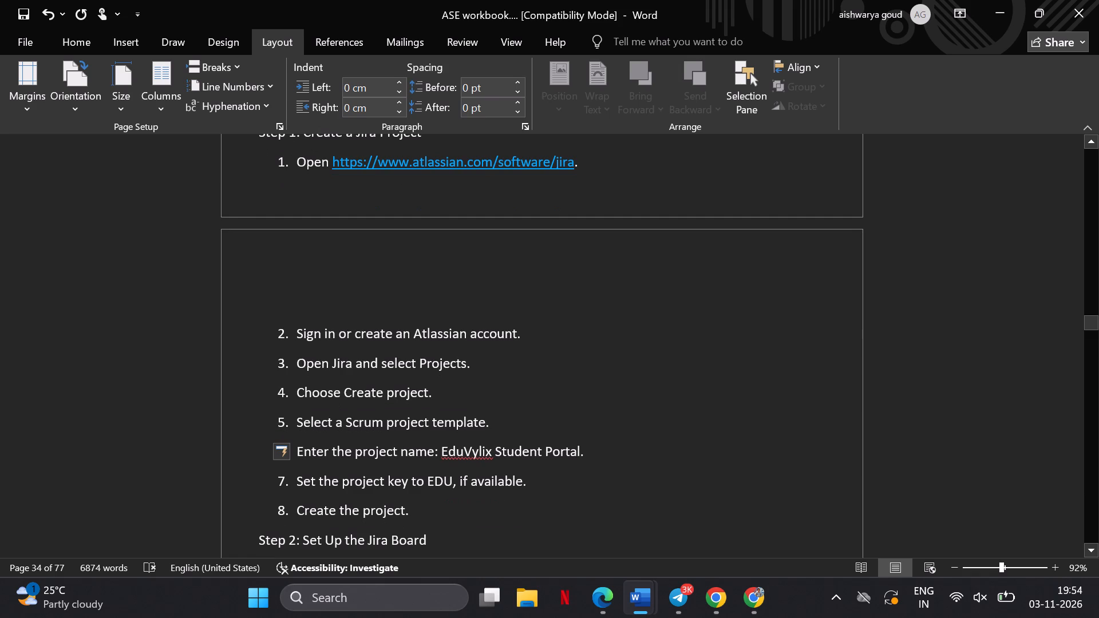
pyautogui.scroll(-7, 693, 419)
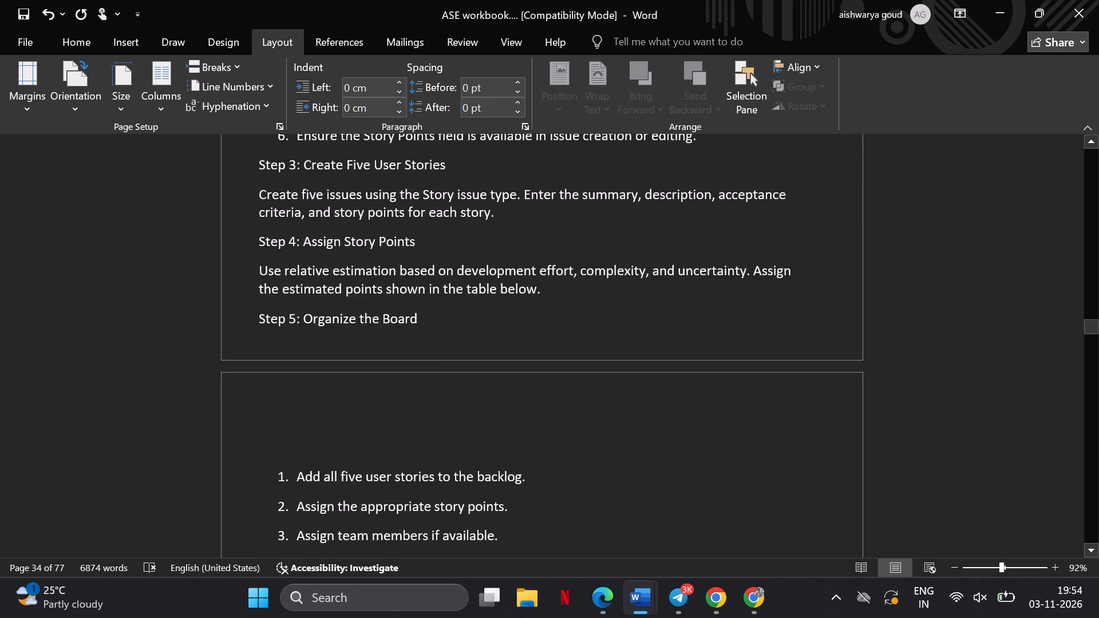
pyautogui.scroll(-10, 693, 419)
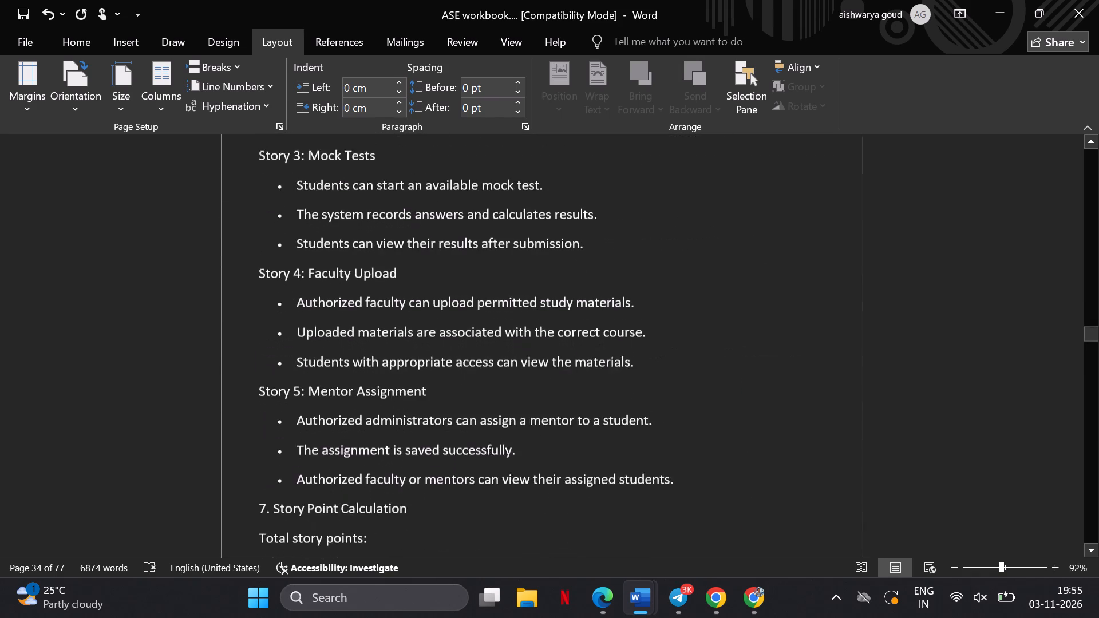
pyautogui.scroll(-6, 693, 419)
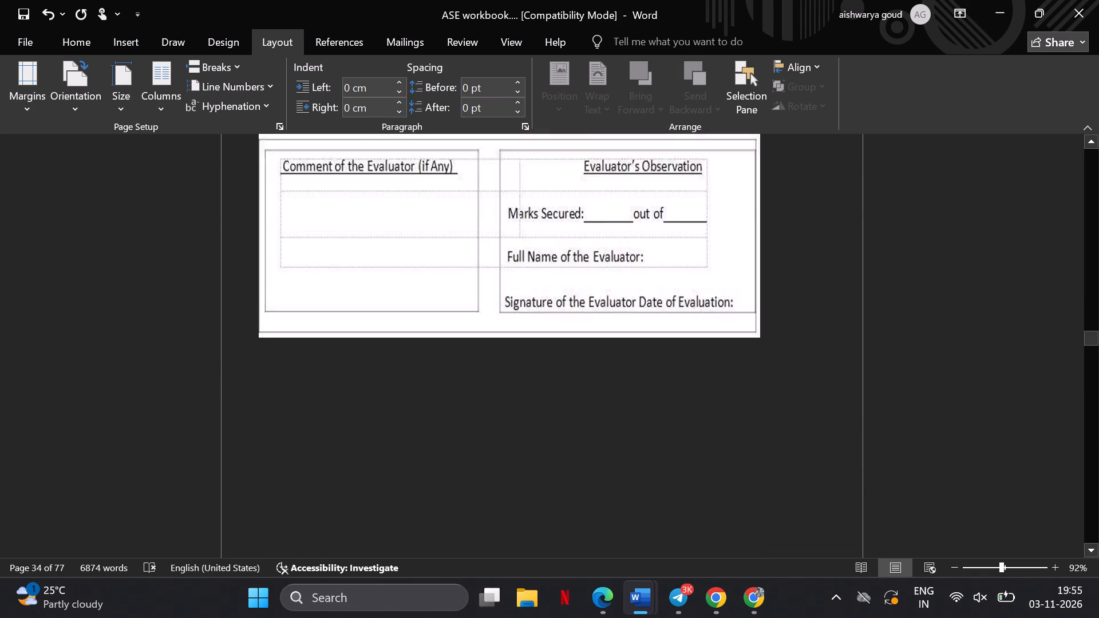
pyautogui.scroll(-2, 693, 419)
pyautogui.click(608, 295)
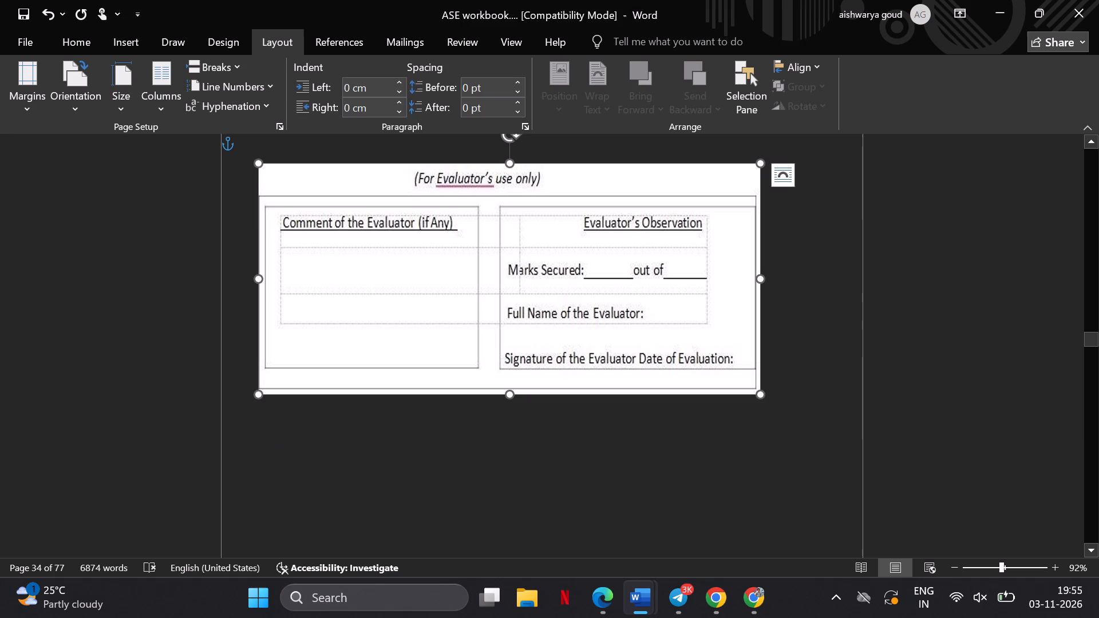
pyautogui.moveTo(766, 393); pyautogui.dragTo(770, 389)
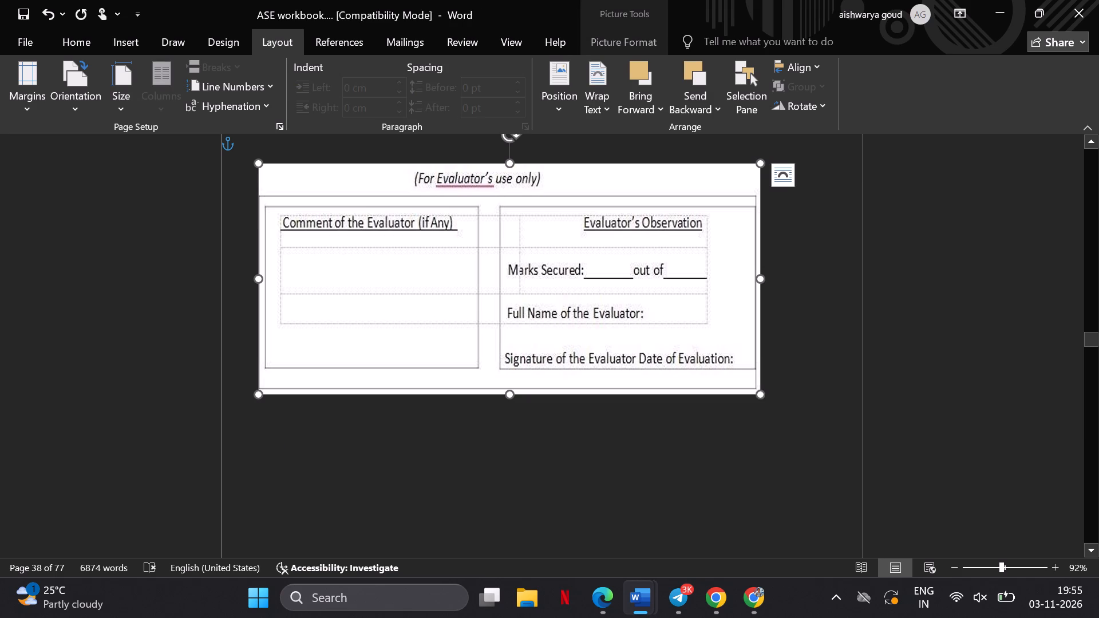
pyautogui.moveTo(770, 389); pyautogui.dragTo(835, 367)
# Move the "For Evaluator's use only" picture down to the bottom of its page, just before Lab 4.
pyautogui.scroll(-1, 742, 441)
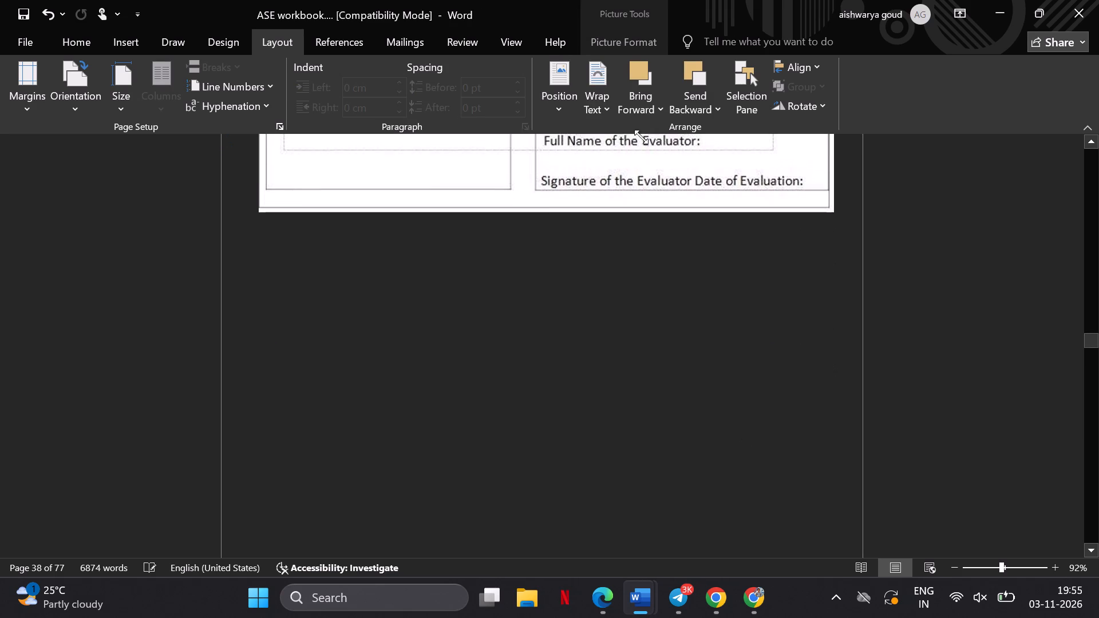
pyautogui.moveTo(651, 196); pyautogui.dragTo(670, 554)
pyautogui.scroll(-1, 879, 383)
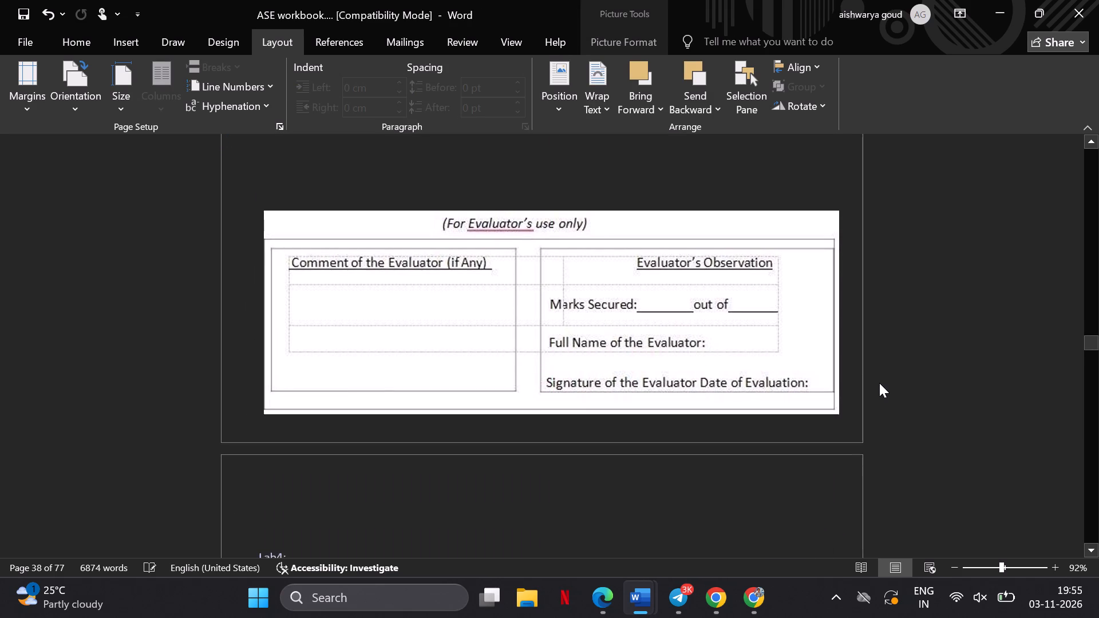
pyautogui.moveTo(696, 302); pyautogui.dragTo(694, 284)
# Replace the "Lab4:" heading's left indent with a tab so it lines up with "Date of the Session:" below it.
pyautogui.scroll(-1, 729, 454)
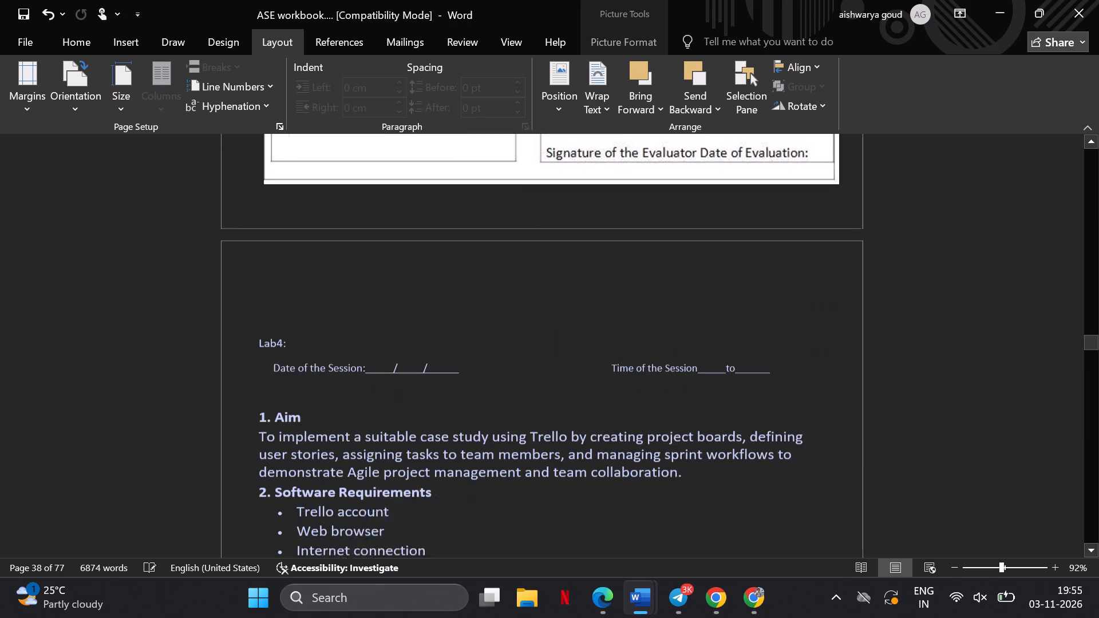
pyautogui.scroll(-1, 729, 454)
pyautogui.click(263, 337)
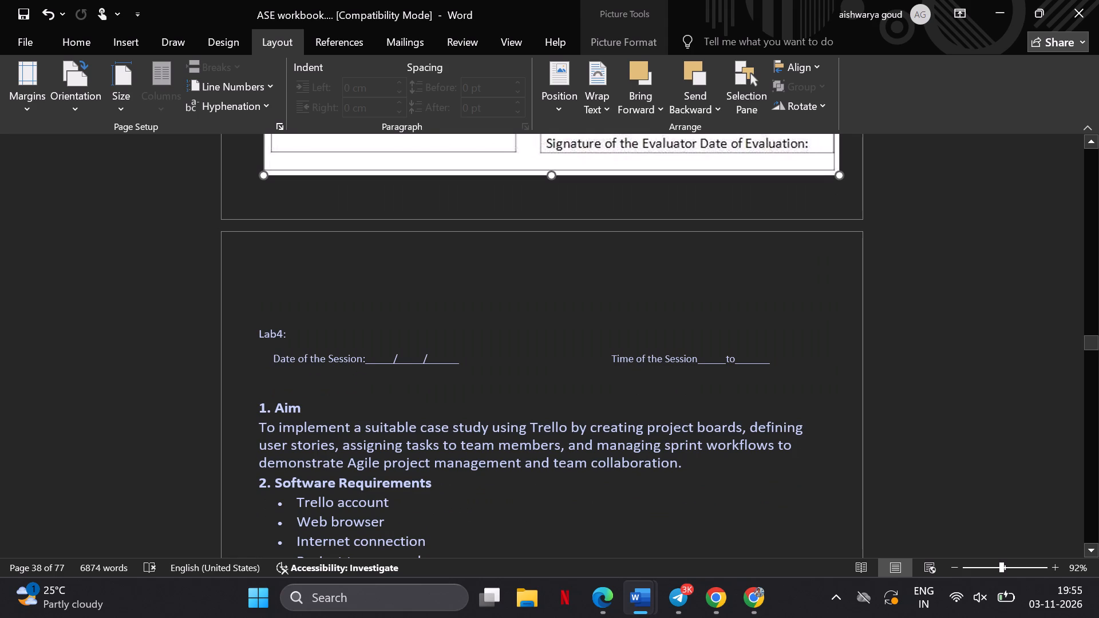
pyautogui.click(257, 335)
pyautogui.press('BackSpace')
pyautogui.press('BackSpace')
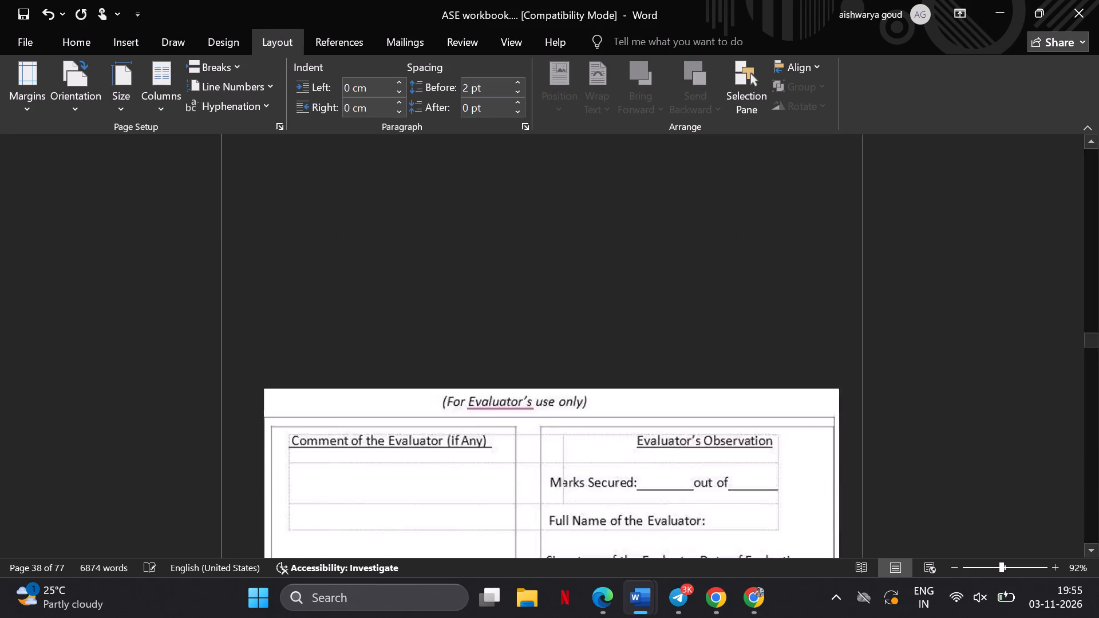
pyautogui.press('Return')
pyautogui.scroll(-4, 257, 335)
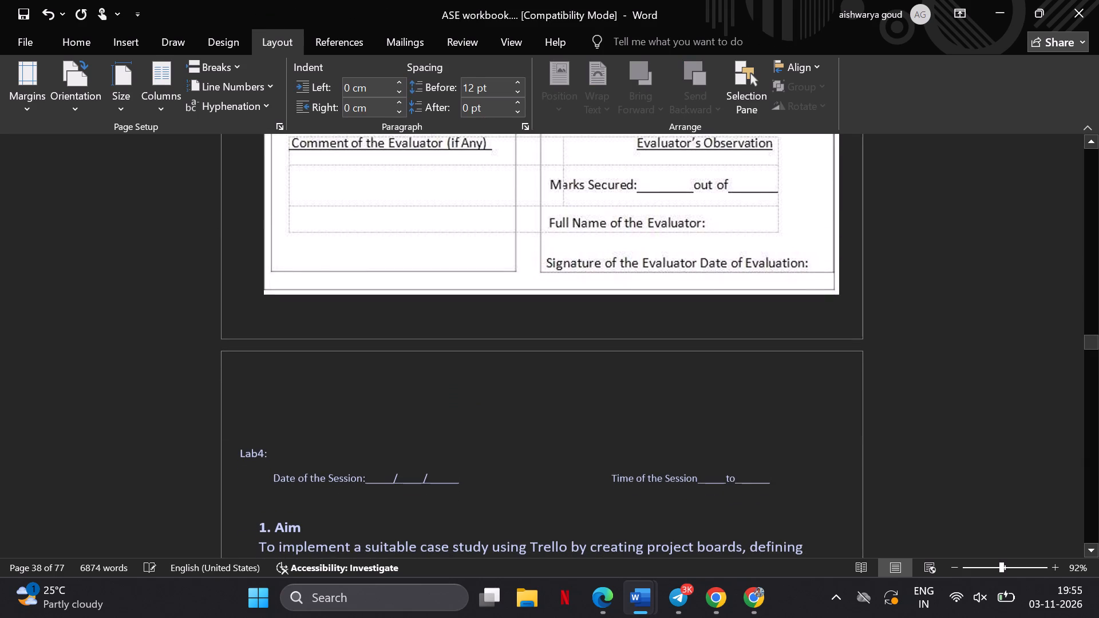
pyautogui.click(244, 453)
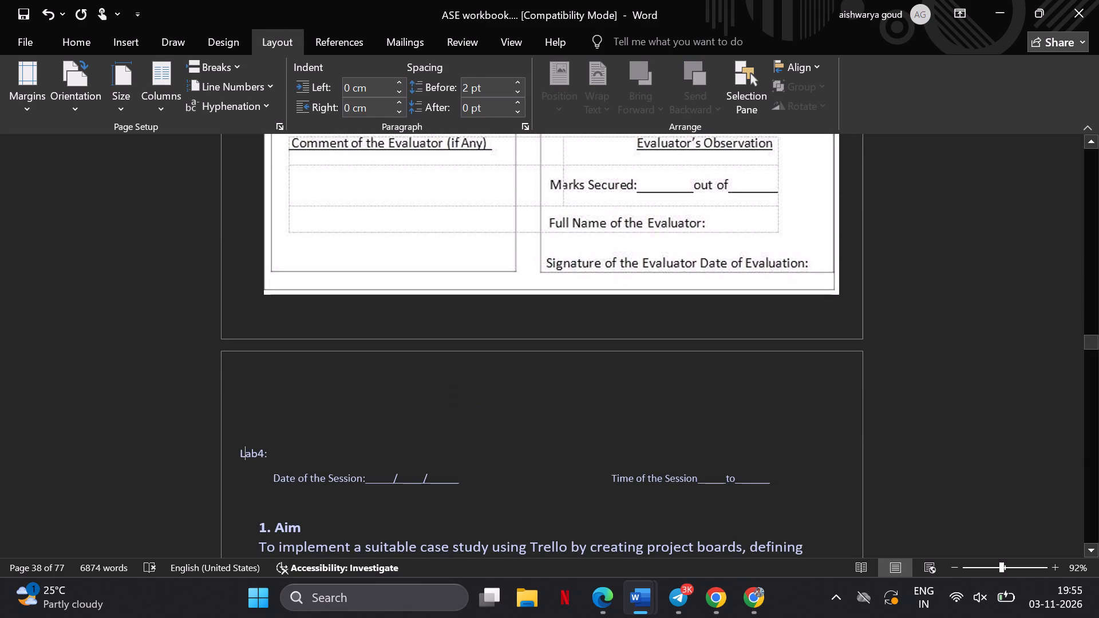
pyautogui.click(240, 454)
pyautogui.press('Tab')
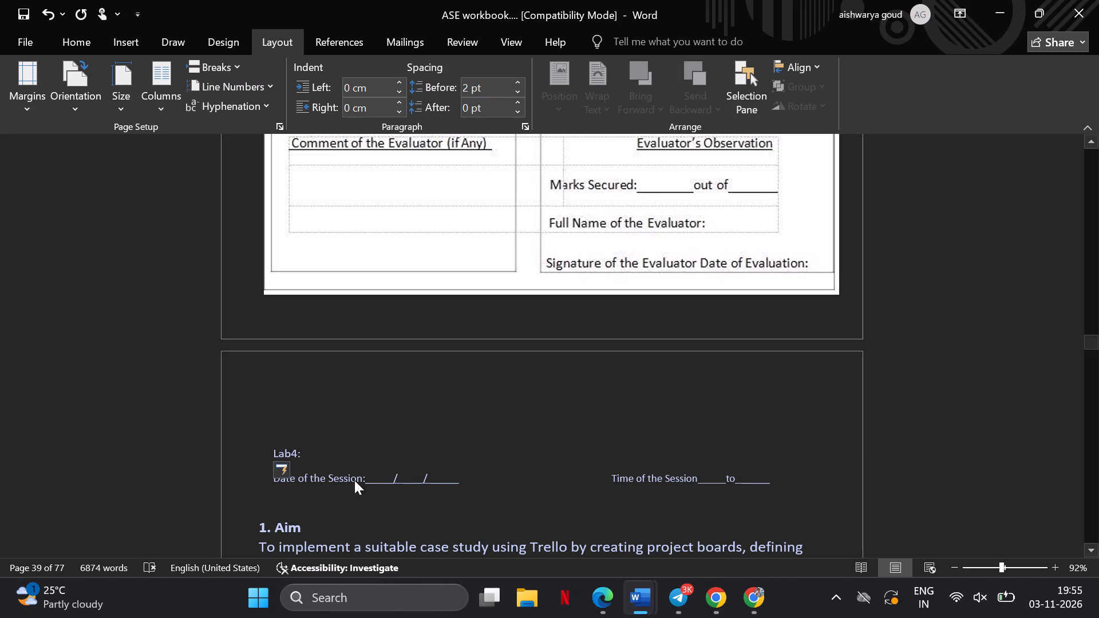
# Set the font colour of the Lab 4 body text, from "1. Aim" to the end of "7. Result", to black.
pyautogui.scroll(-2, 412, 501)
pyautogui.moveTo(254, 287); pyautogui.dragTo(427, 568)
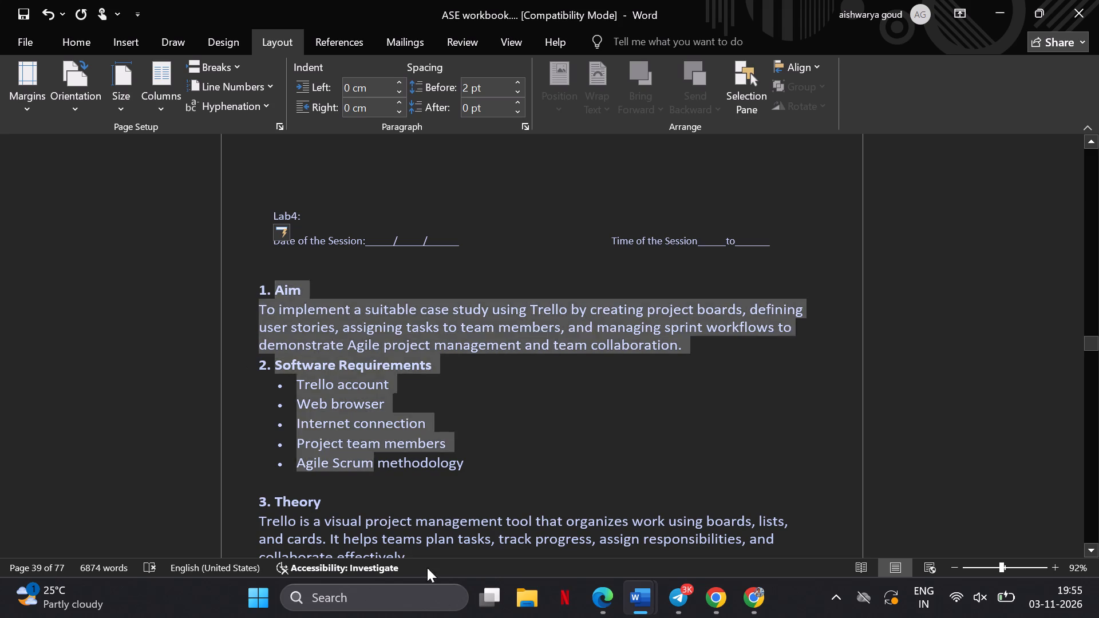
pyautogui.moveTo(427, 568); pyautogui.dragTo(542, 617)
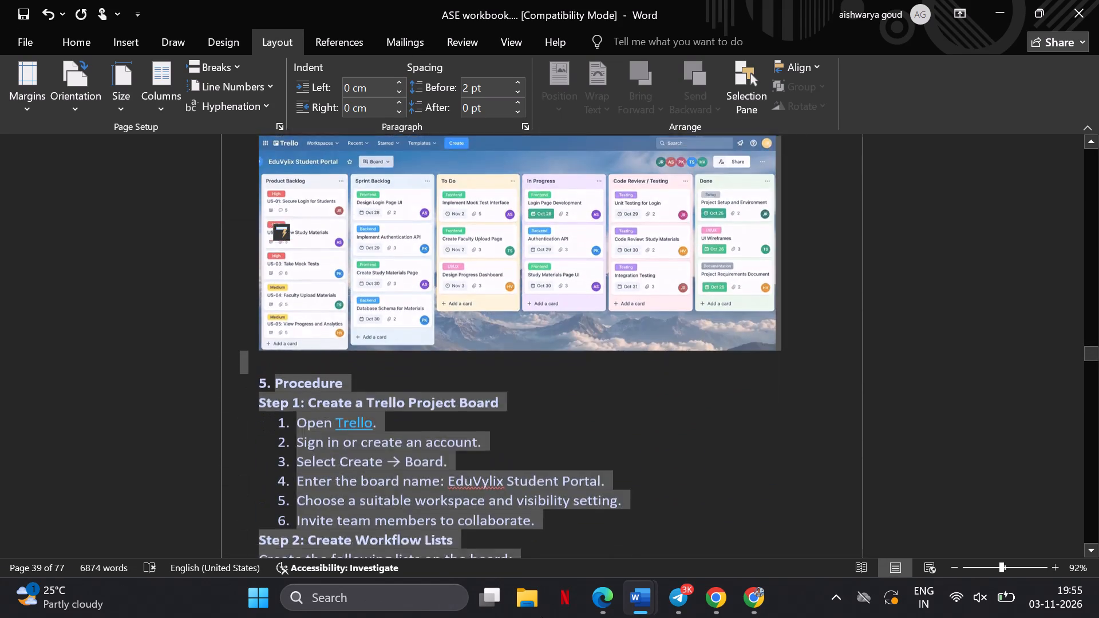
pyautogui.moveTo(542, 617); pyautogui.dragTo(785, 617)
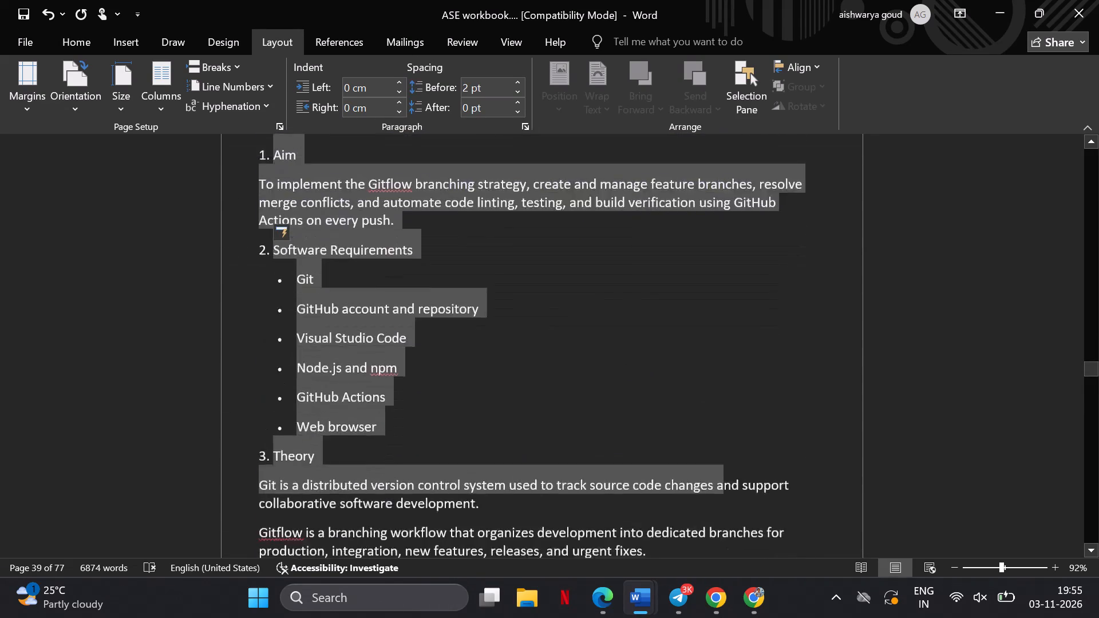
pyautogui.moveTo(785, 617); pyautogui.dragTo(790, 254)
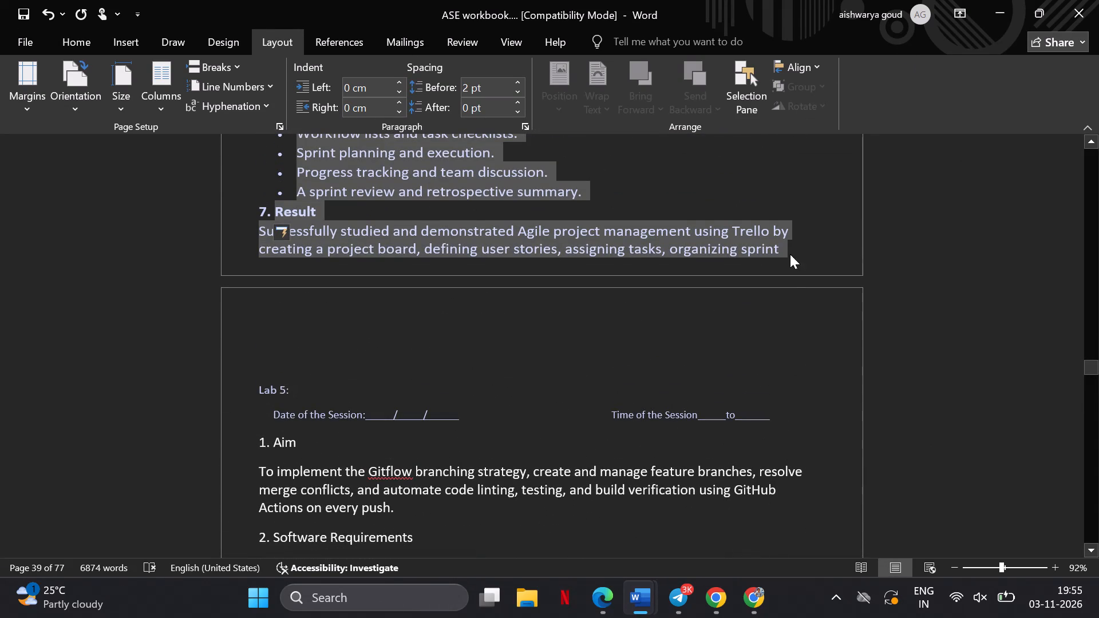
pyautogui.moveTo(790, 254); pyautogui.dragTo(800, 253)
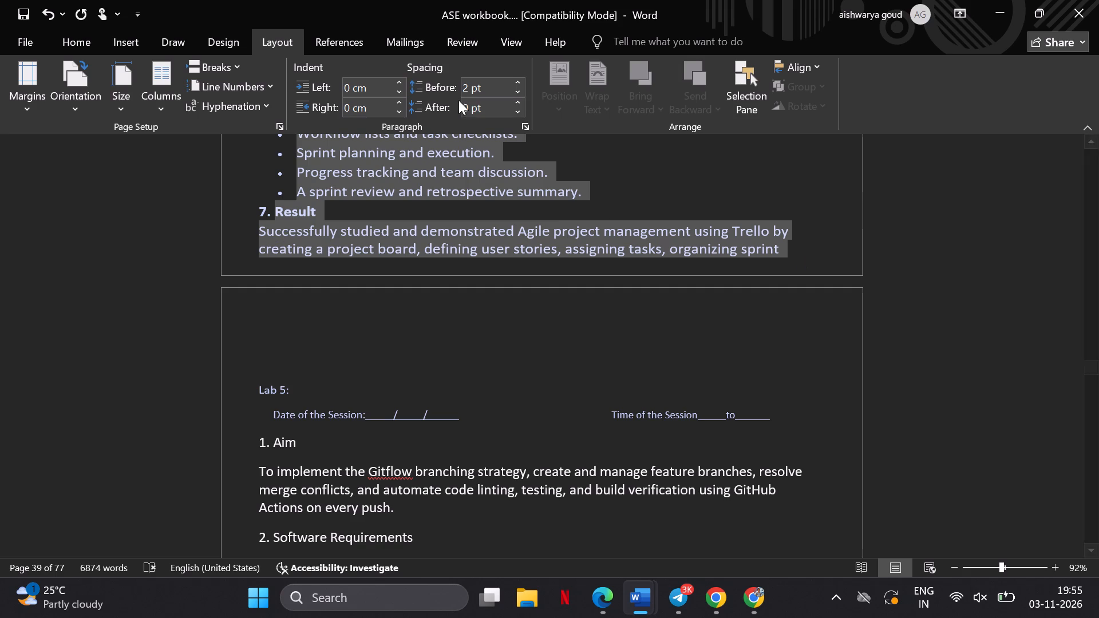
pyautogui.click(76, 43)
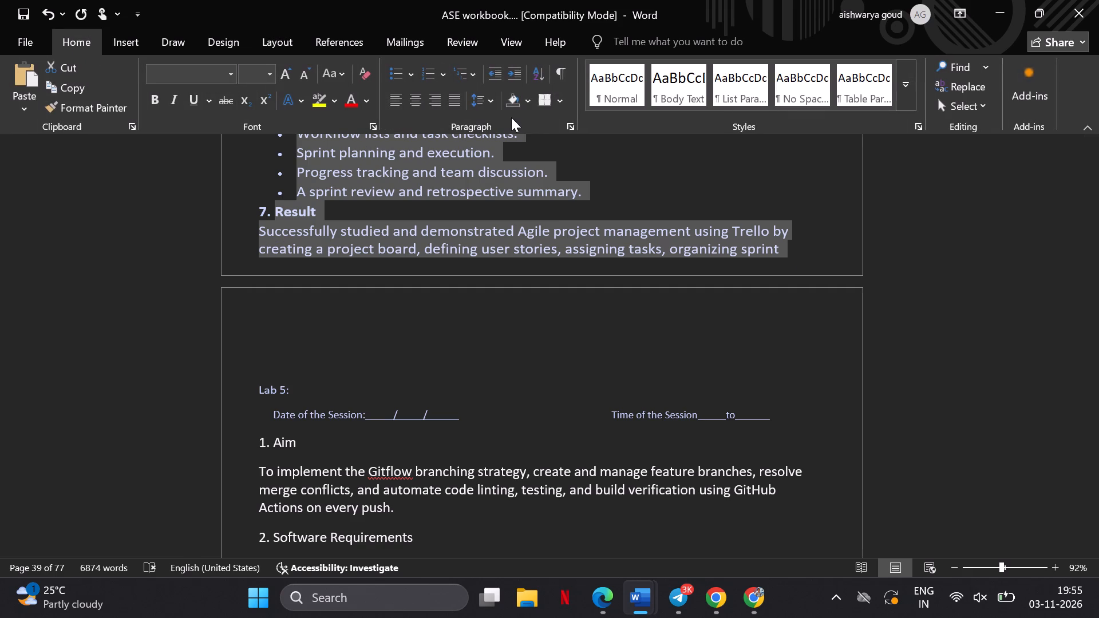
pyautogui.click(362, 100)
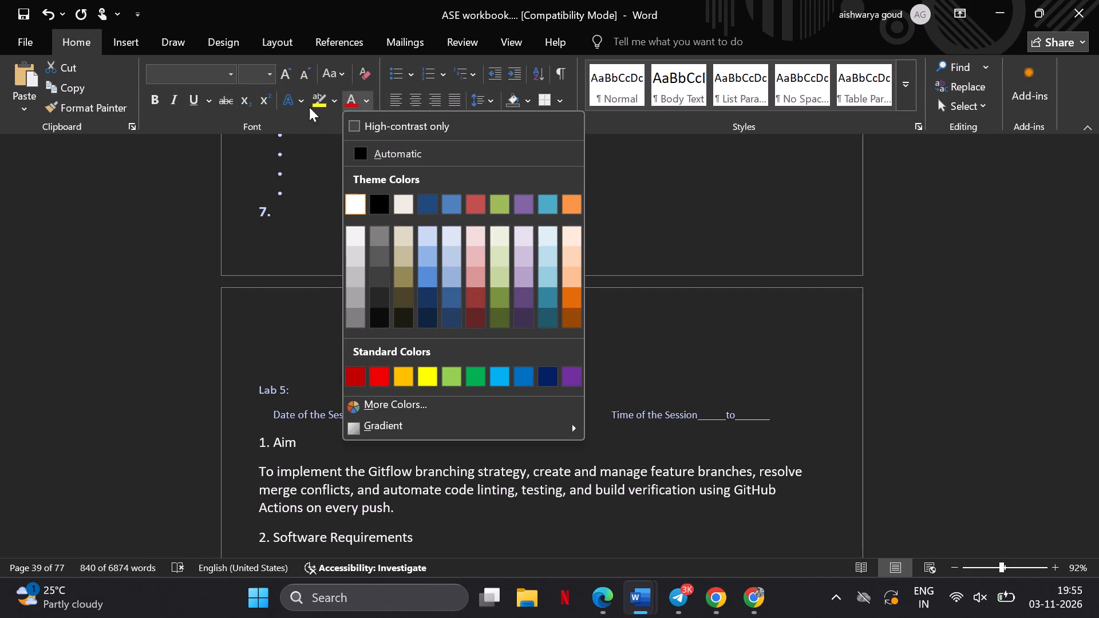
pyautogui.click(330, 102)
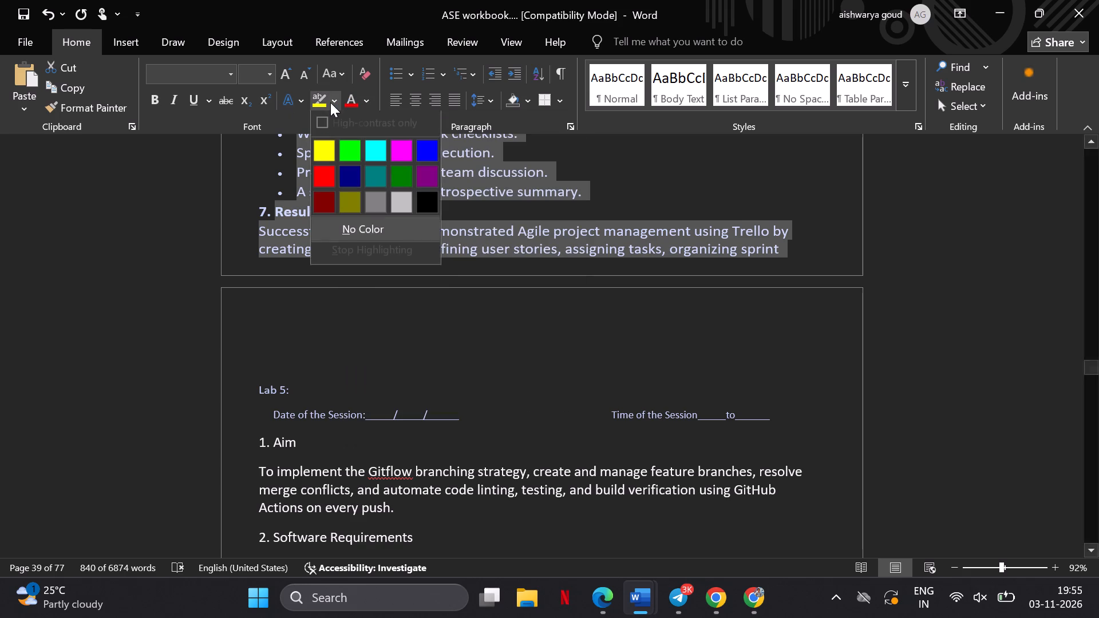
pyautogui.click(366, 100)
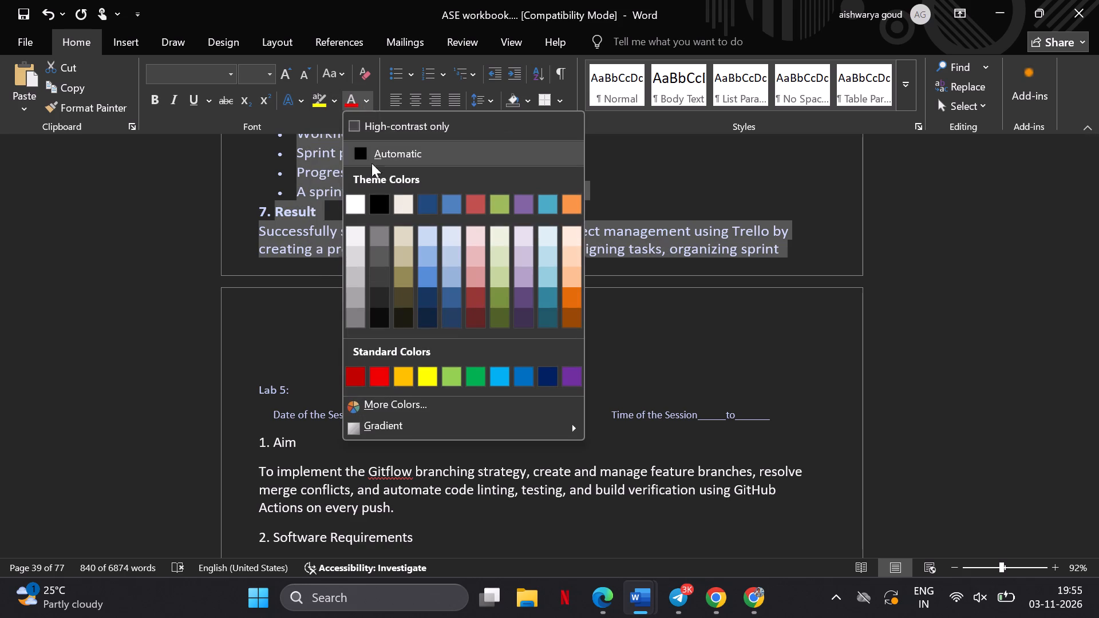
pyautogui.click(379, 200)
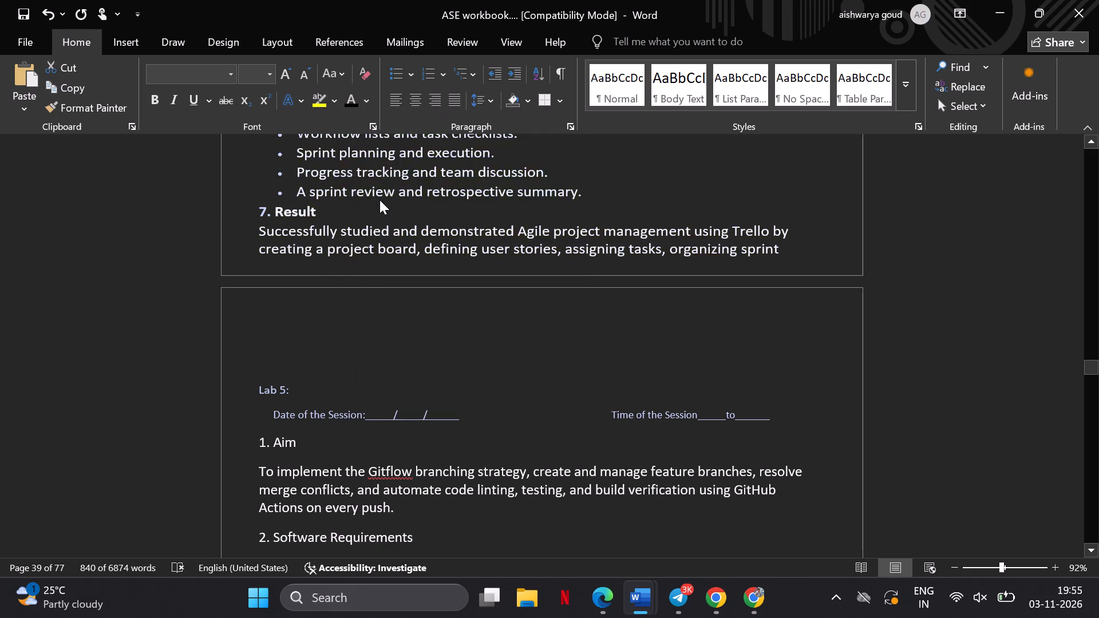
pyautogui.click(434, 243)
pyautogui.scroll(1, 434, 243)
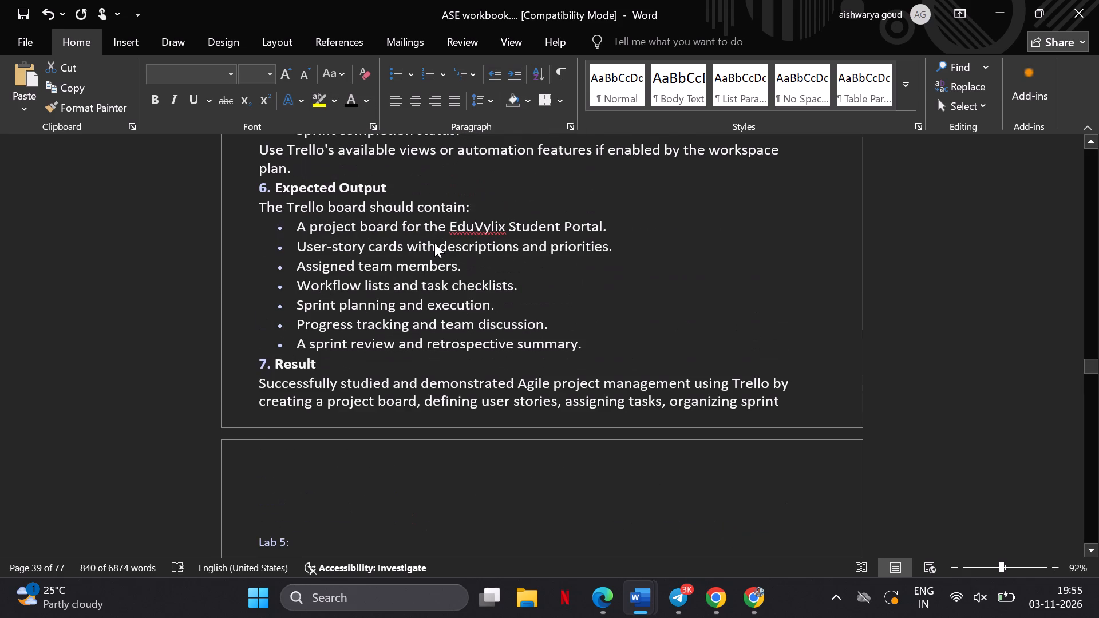
pyautogui.scroll(1, 434, 243)
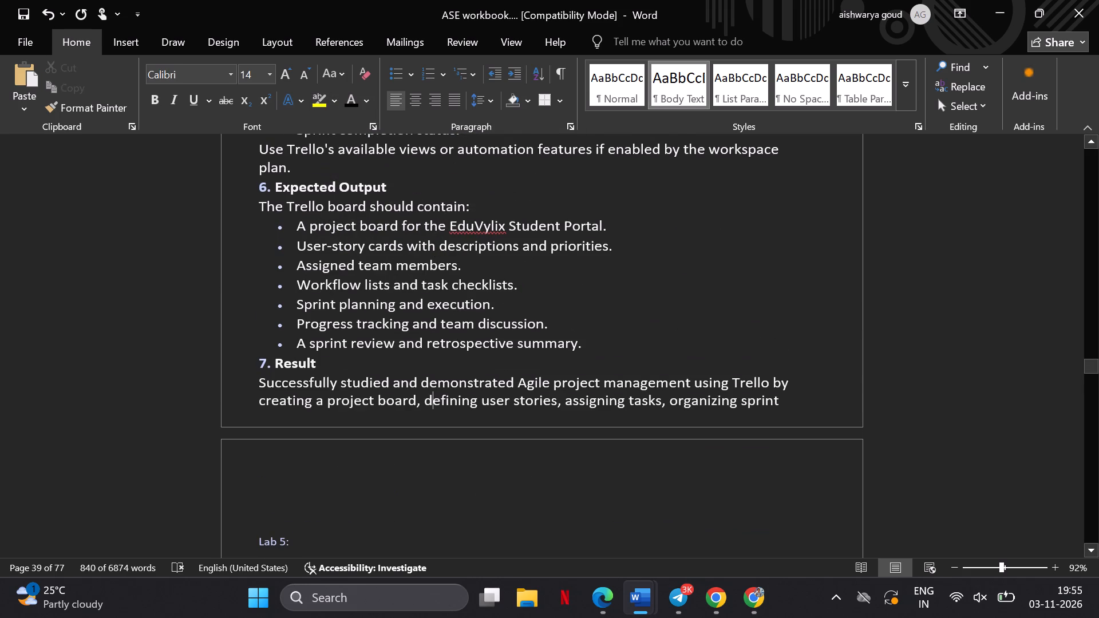
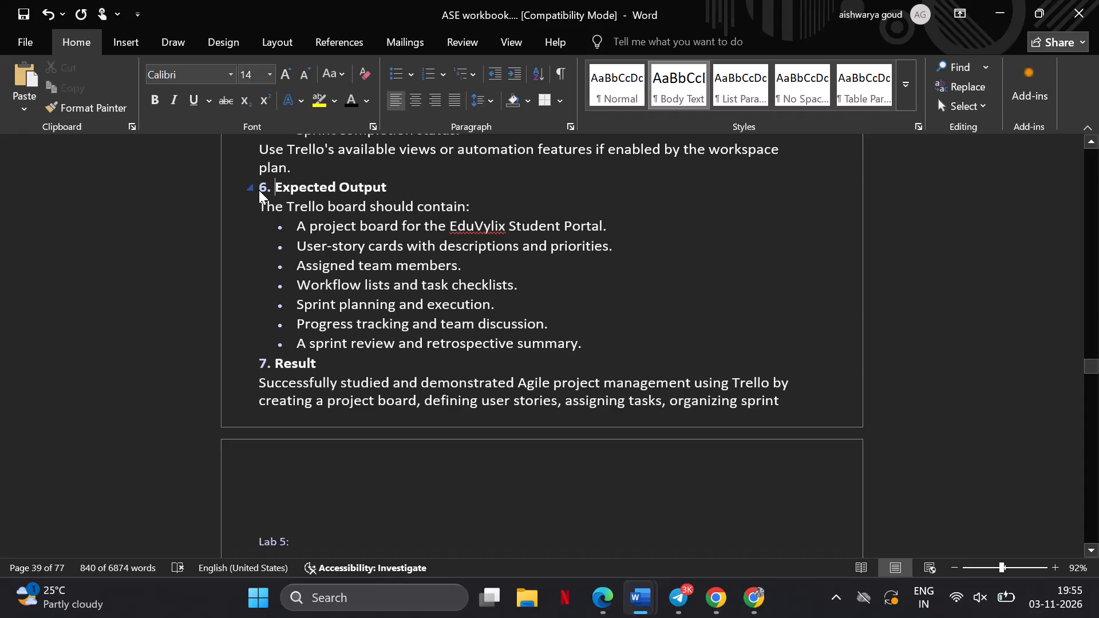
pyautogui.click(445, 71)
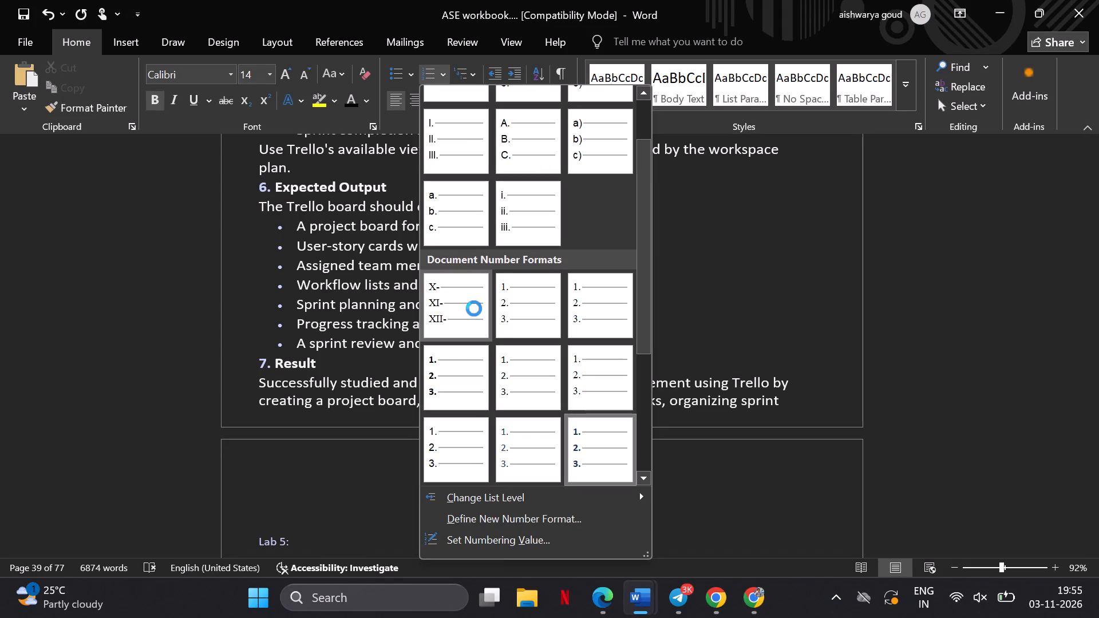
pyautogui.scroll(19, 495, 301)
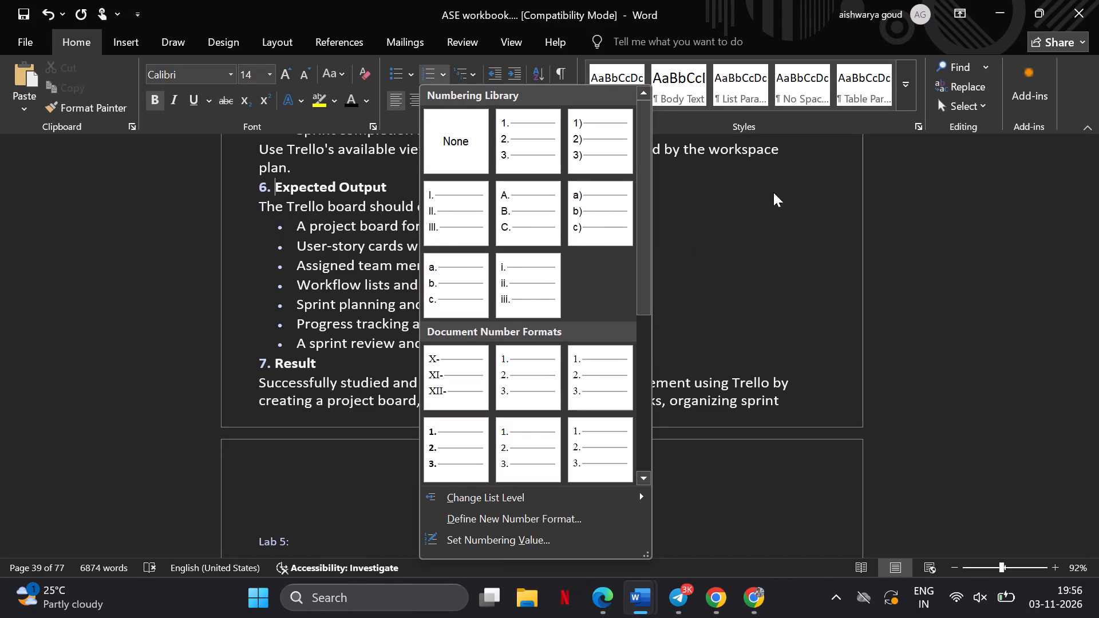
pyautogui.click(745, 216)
# Set the font colour of the list numbers under "Step 6: Execute the Sprint" to black.
pyautogui.scroll(6, 487, 340)
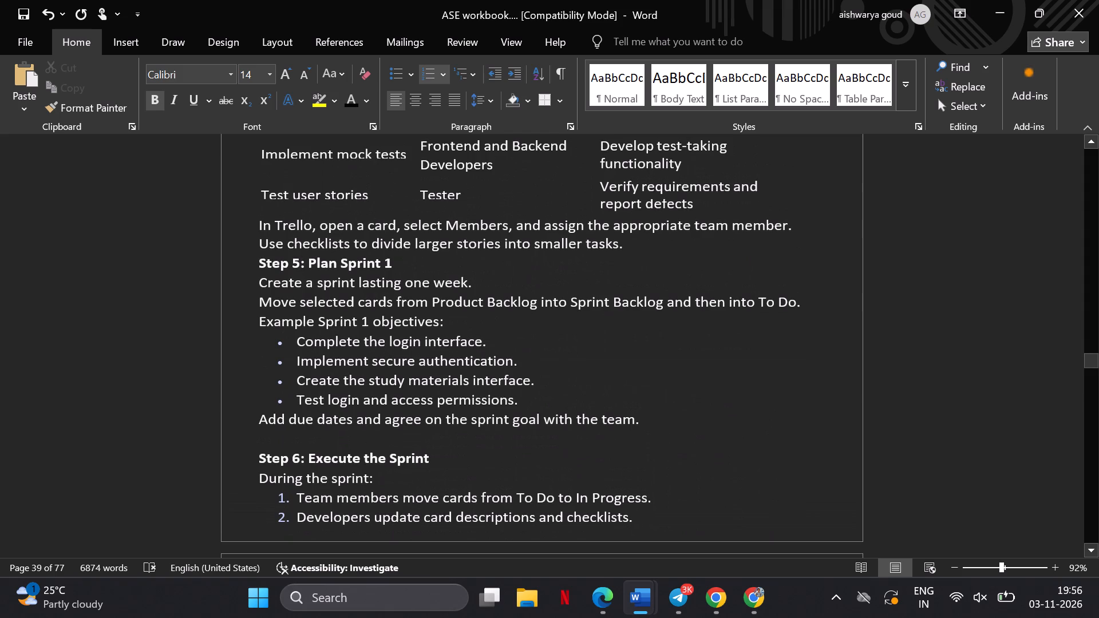
pyautogui.click(278, 504)
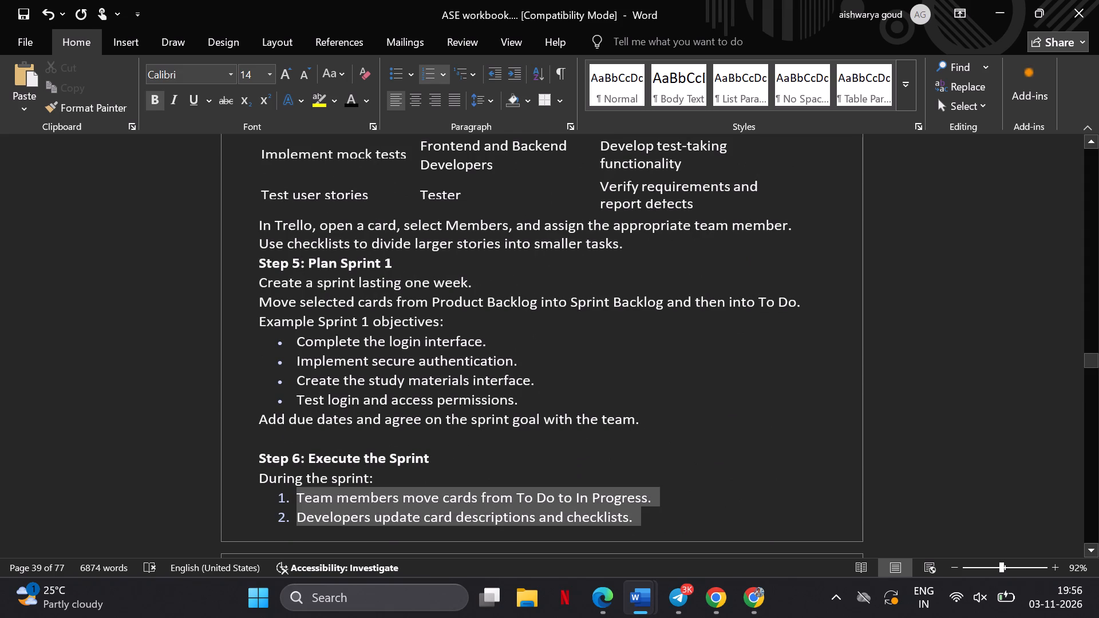
pyautogui.click(276, 501)
pyautogui.moveTo(276, 501); pyautogui.dragTo(280, 512)
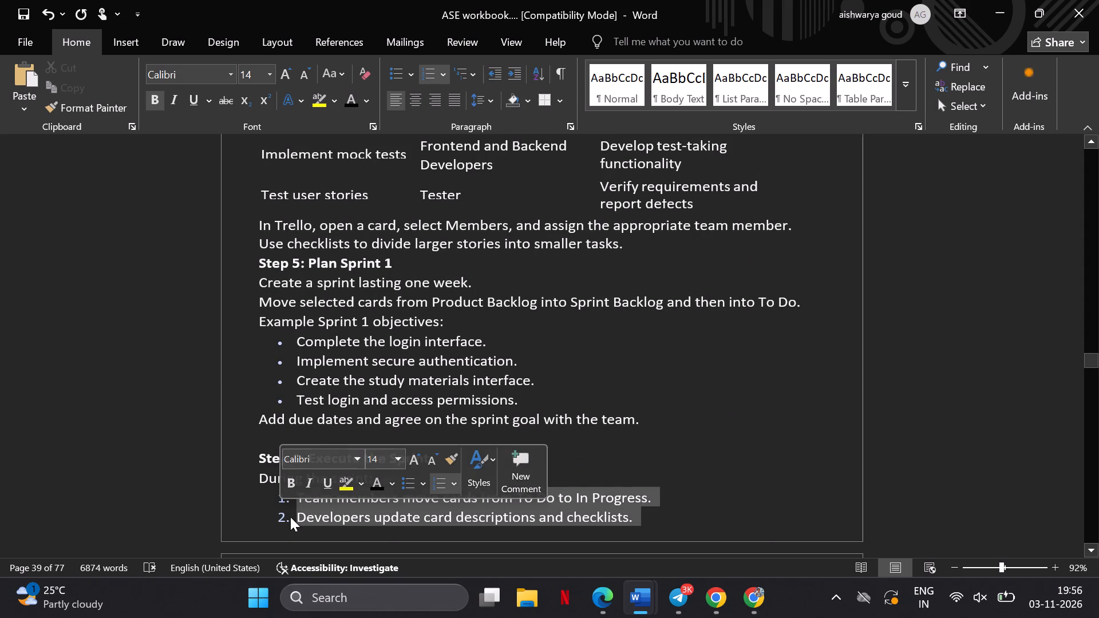
pyautogui.moveTo(290, 517); pyautogui.dragTo(283, 505)
pyautogui.moveTo(292, 524); pyautogui.dragTo(279, 507)
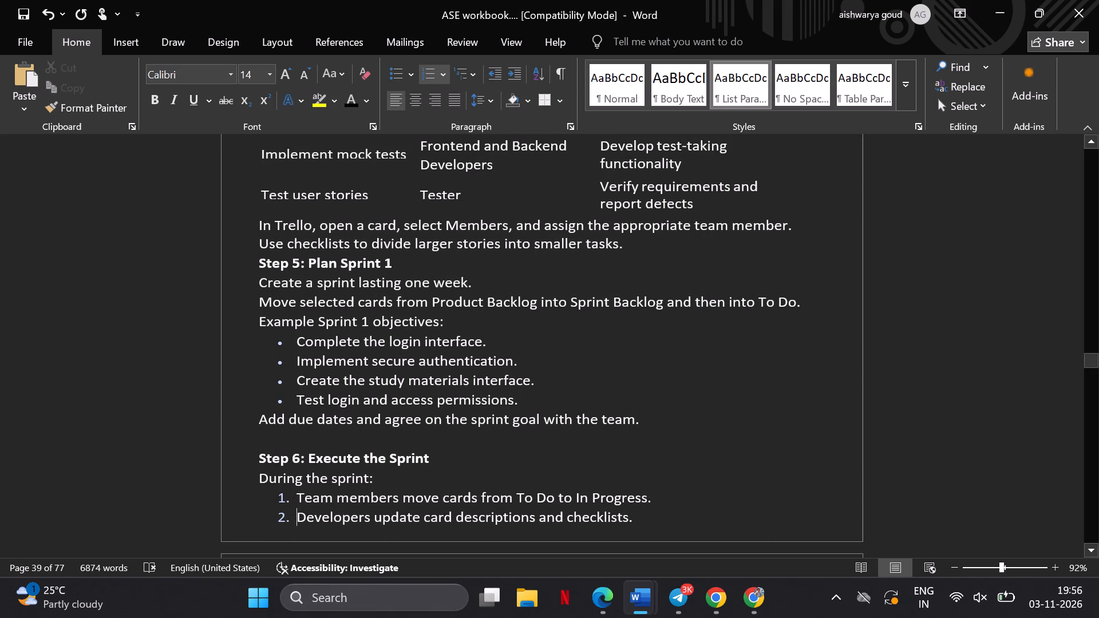
pyautogui.moveTo(279, 507); pyautogui.dragTo(274, 494)
pyautogui.moveTo(274, 494); pyautogui.dragTo(288, 520)
pyautogui.moveTo(288, 520); pyautogui.dragTo(272, 491)
pyautogui.moveTo(272, 491); pyautogui.dragTo(273, 492)
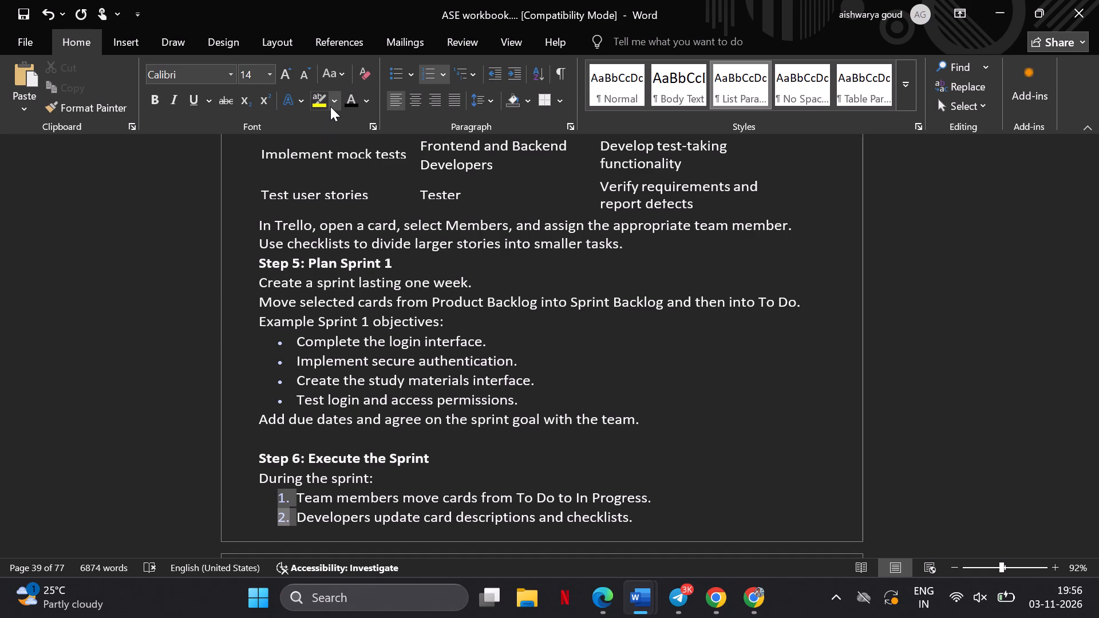
pyautogui.click(331, 106)
pyautogui.click(363, 100)
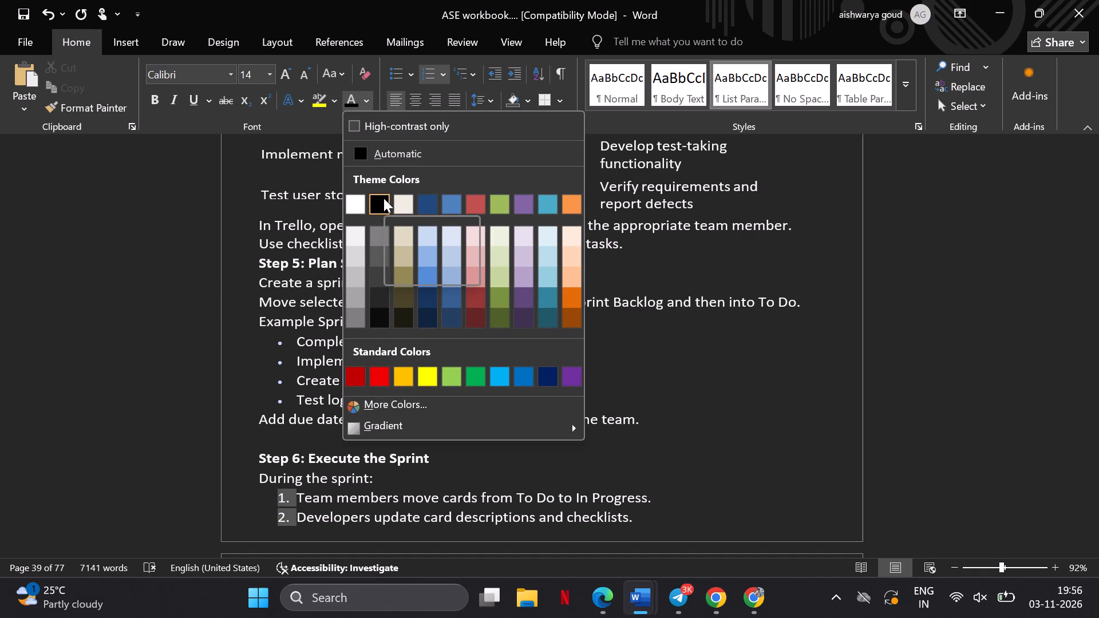
pyautogui.click(379, 200)
pyautogui.click(517, 422)
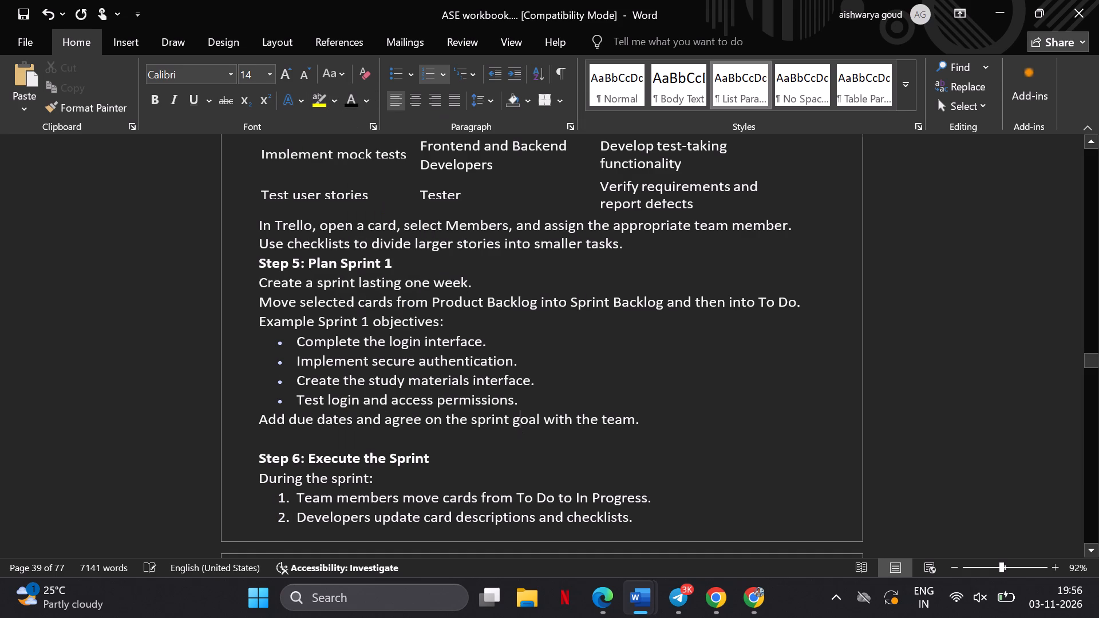
# Set the colour of the bullet symbols in the "Example Sprint 1 objectives" list under Step 5 to black.
pyautogui.scroll(-1, 517, 422)
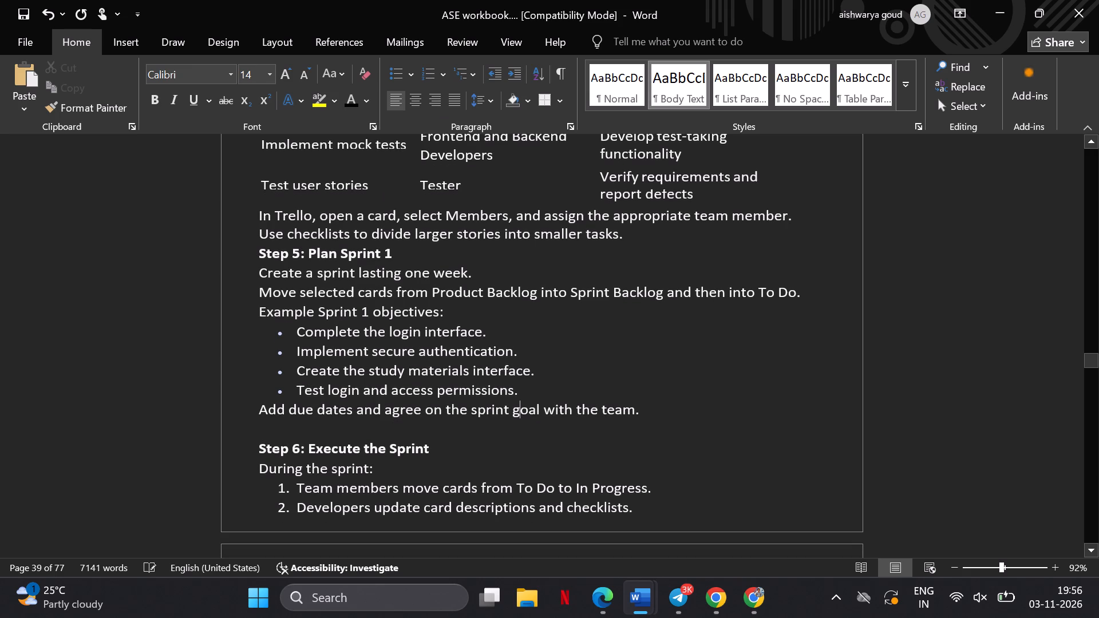
pyautogui.moveTo(279, 338); pyautogui.dragTo(280, 392)
pyautogui.click(352, 101)
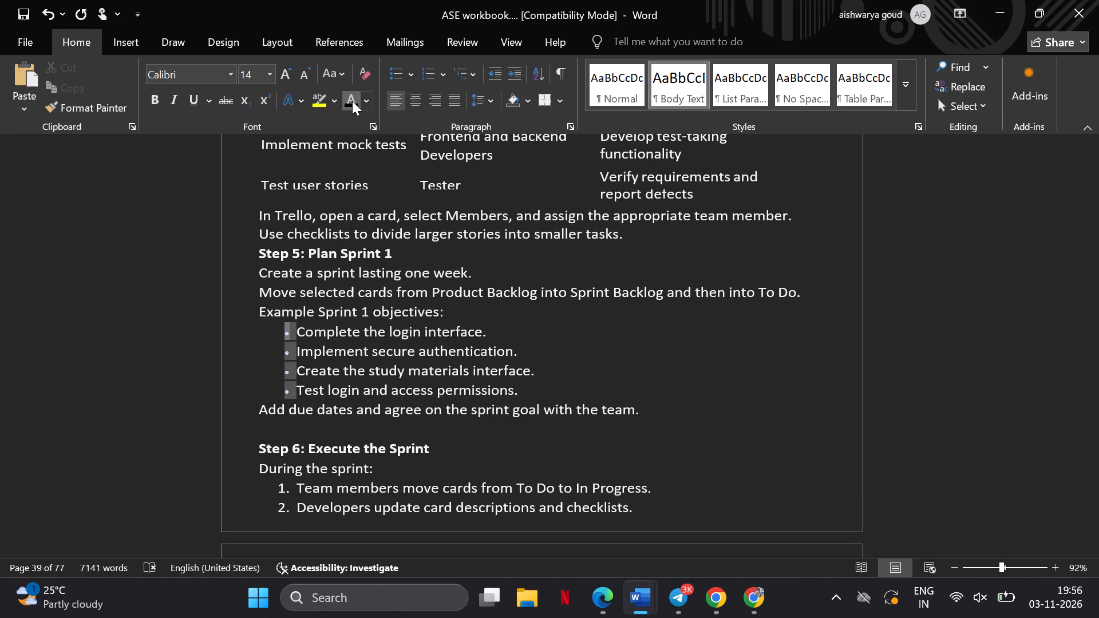
# Set the colour of the bullet symbols in the Step 7 and Step 8 lists to black.
pyautogui.scroll(-2, 428, 469)
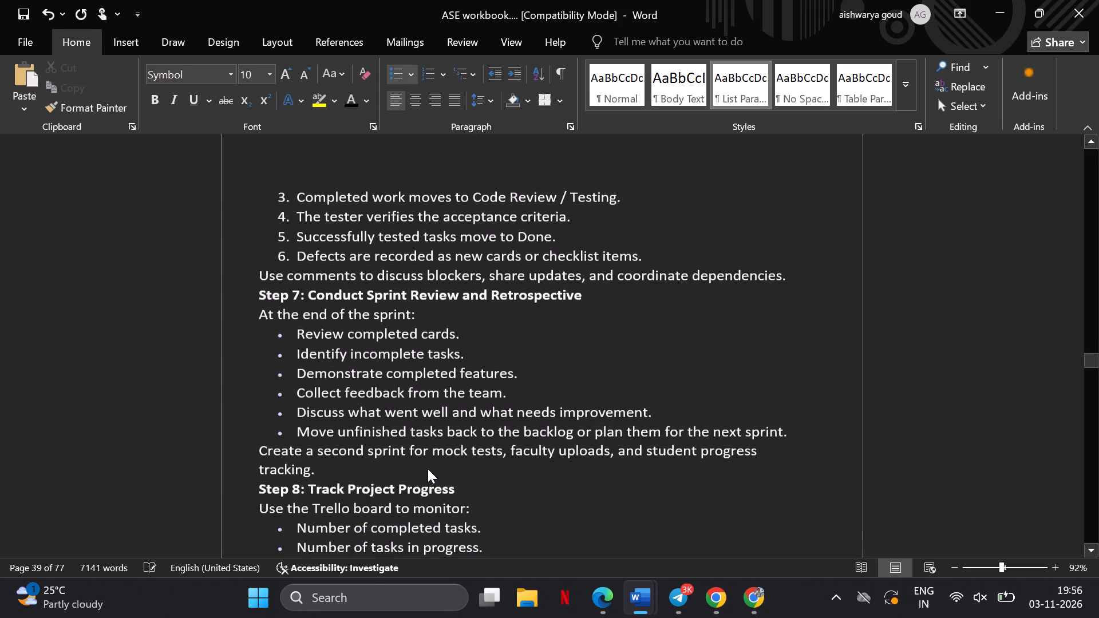
pyautogui.scroll(-2, 428, 469)
pyautogui.click(276, 309)
pyautogui.moveTo(276, 309); pyautogui.dragTo(278, 393)
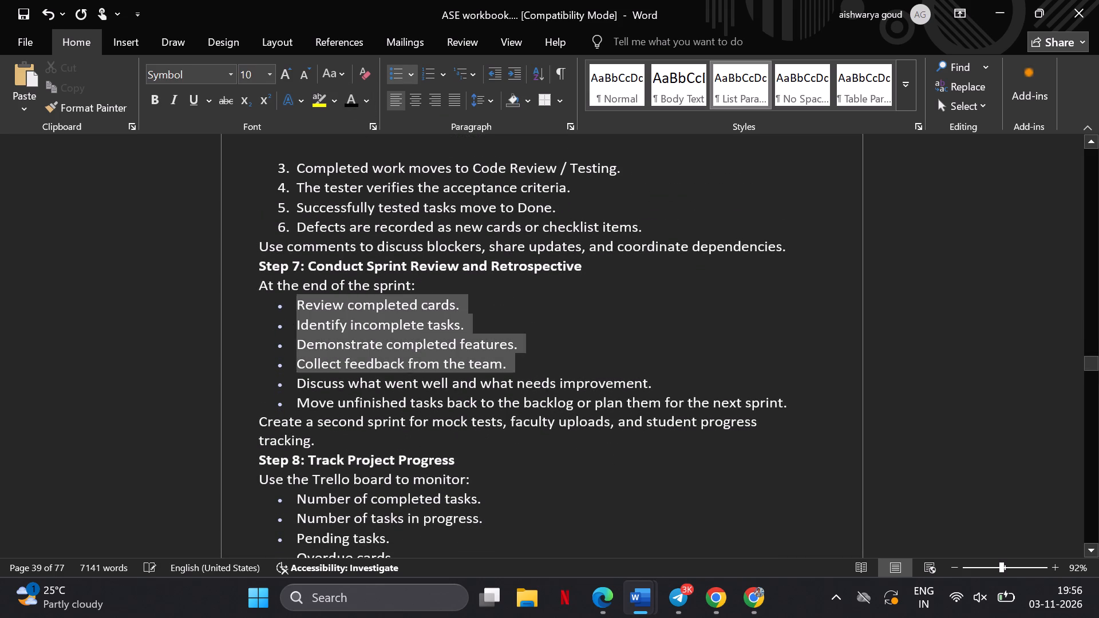
pyautogui.moveTo(278, 393); pyautogui.dragTo(278, 399)
pyautogui.moveTo(292, 407); pyautogui.dragTo(262, 315)
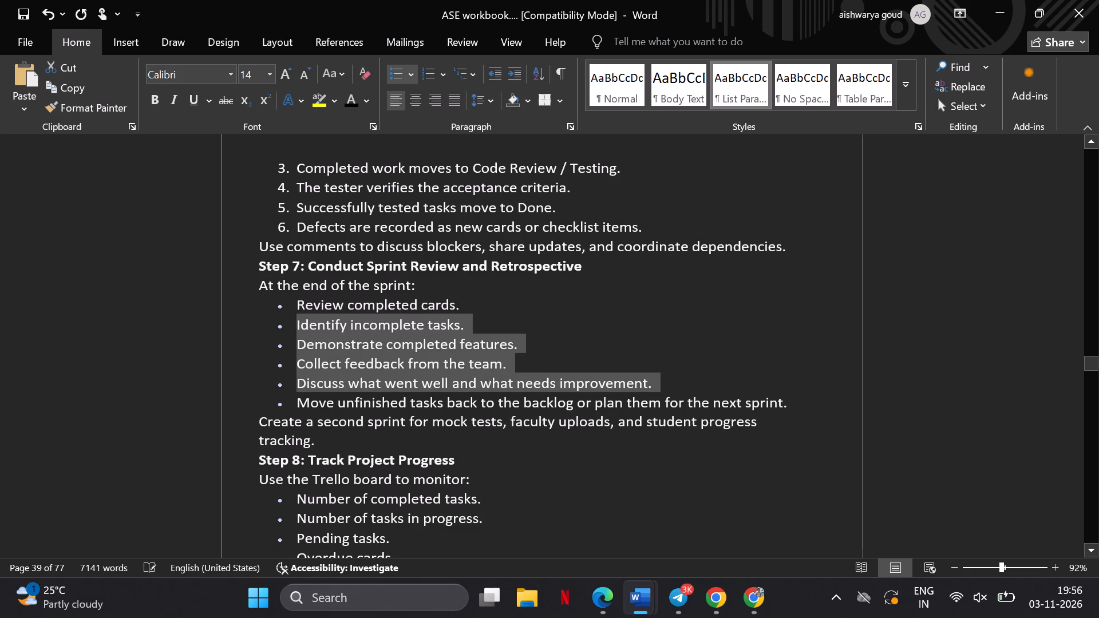
pyautogui.moveTo(262, 315); pyautogui.dragTo(266, 302)
pyautogui.moveTo(266, 302); pyautogui.dragTo(282, 366)
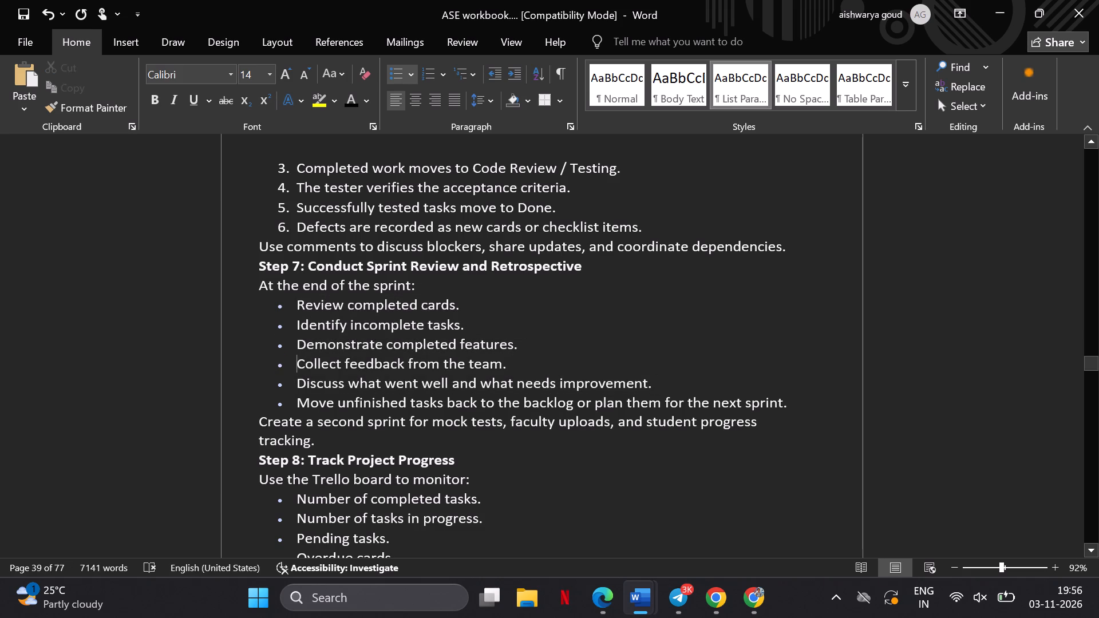
pyautogui.moveTo(286, 405); pyautogui.dragTo(271, 306)
pyautogui.moveTo(271, 306); pyautogui.dragTo(274, 334)
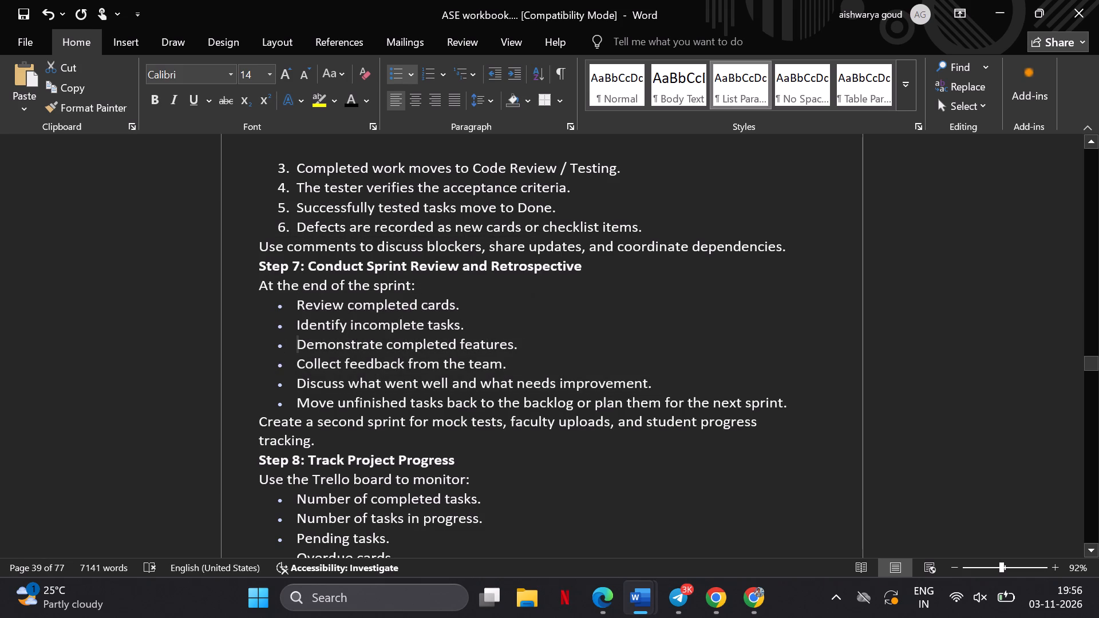
pyautogui.doubleClick(280, 314)
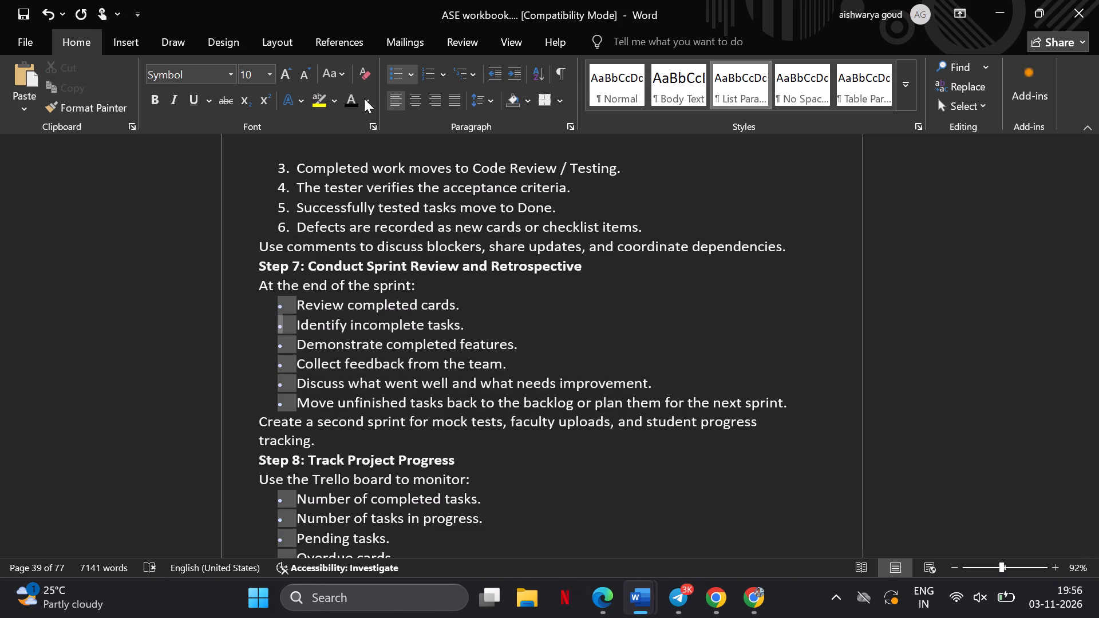
pyautogui.click(346, 107)
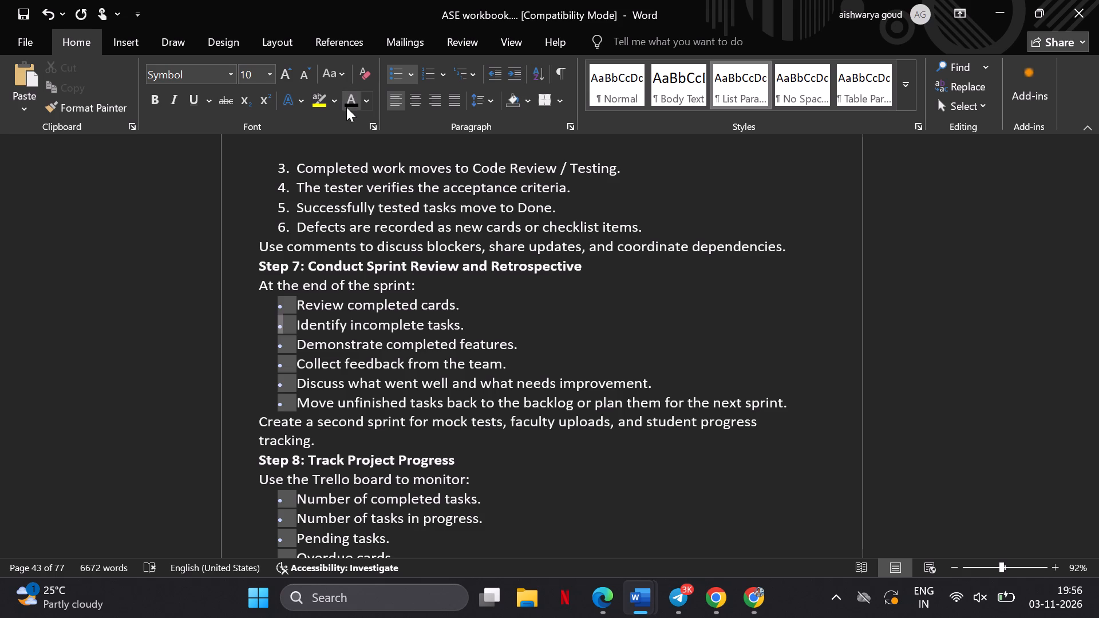
pyautogui.click(347, 102)
# Set the font colour of the heading numbers of "6. Expected Output" and "7. Result" to black.
pyautogui.scroll(-3, 393, 315)
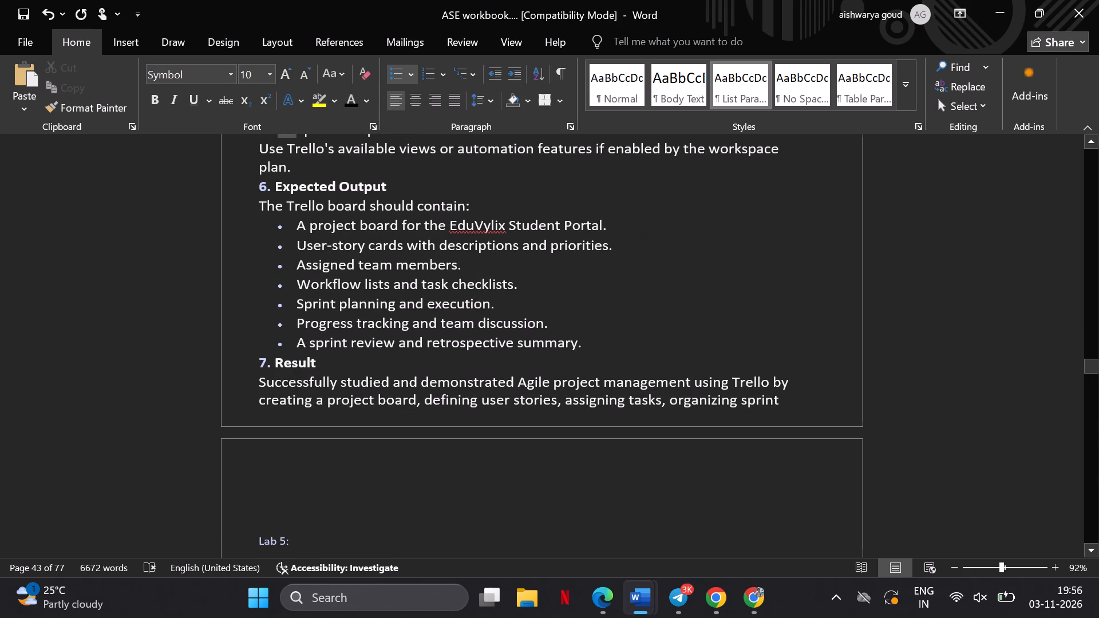
pyautogui.click(264, 190)
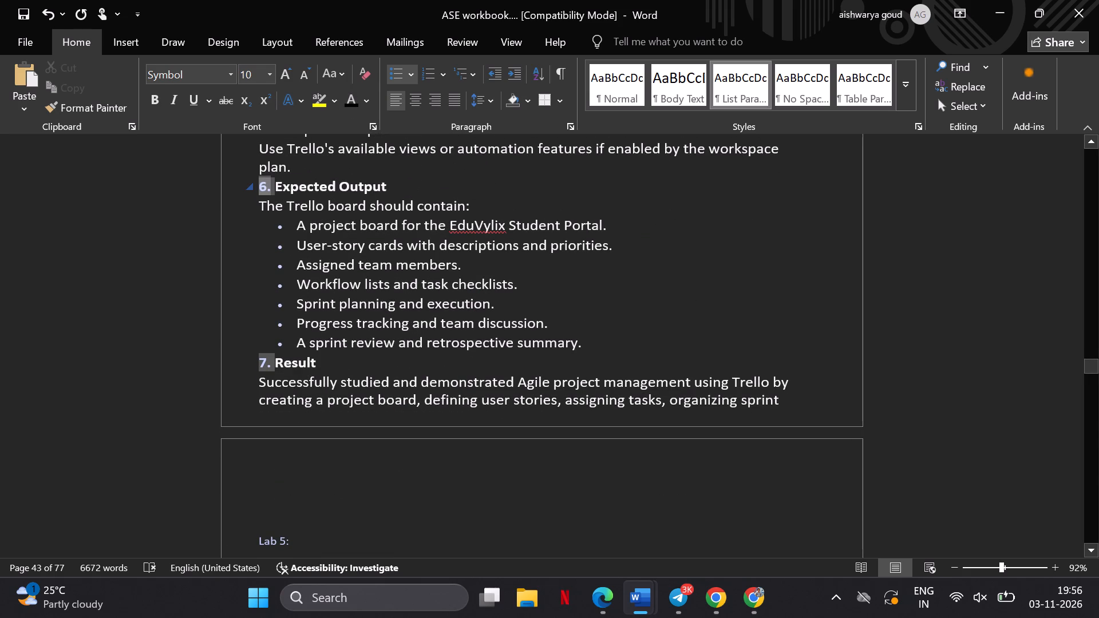
pyautogui.click(347, 94)
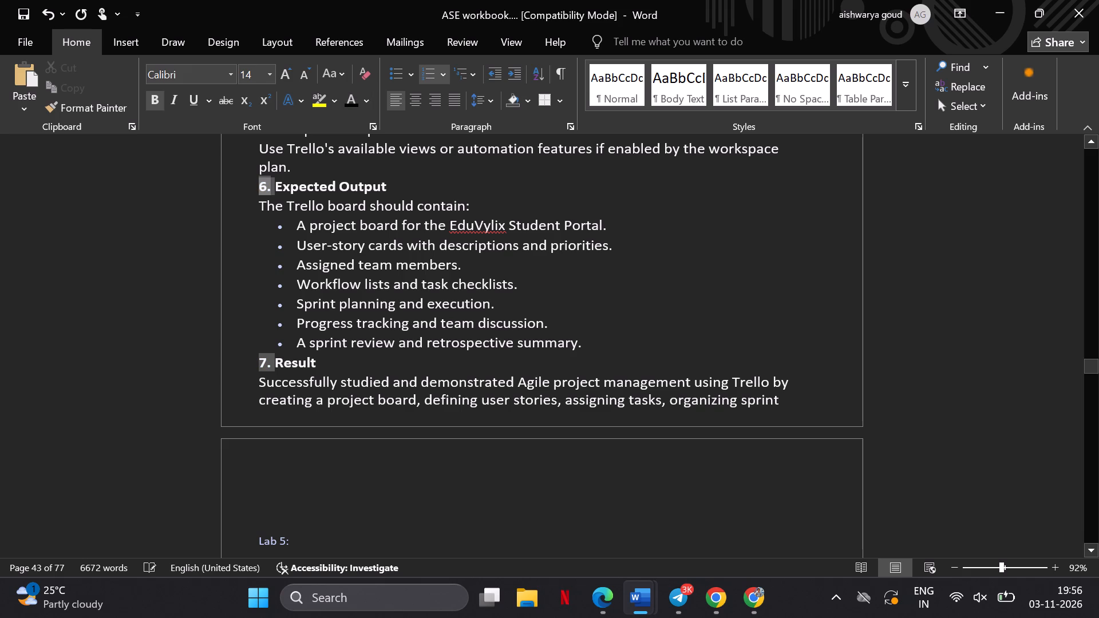
# Set the colour of the bullet symbols in the list under "6. Expected Output" to black.
pyautogui.click(267, 219)
pyautogui.moveTo(277, 233); pyautogui.dragTo(278, 280)
pyautogui.click(278, 280)
pyautogui.click(278, 280)
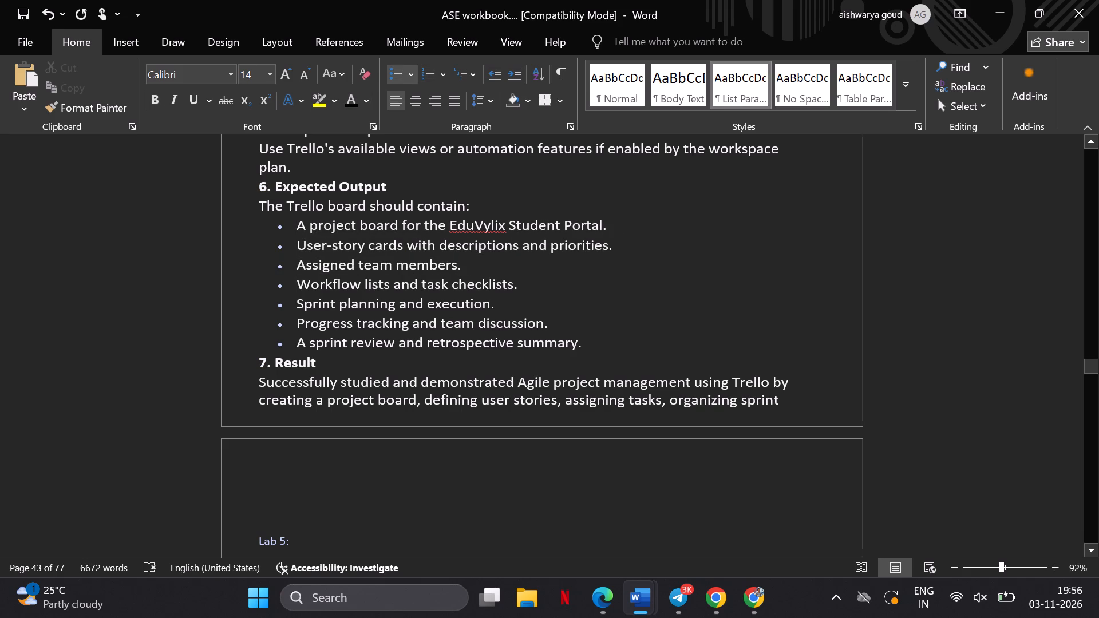
pyautogui.moveTo(278, 231); pyautogui.dragTo(269, 292)
pyautogui.click(269, 292)
pyautogui.click(278, 312)
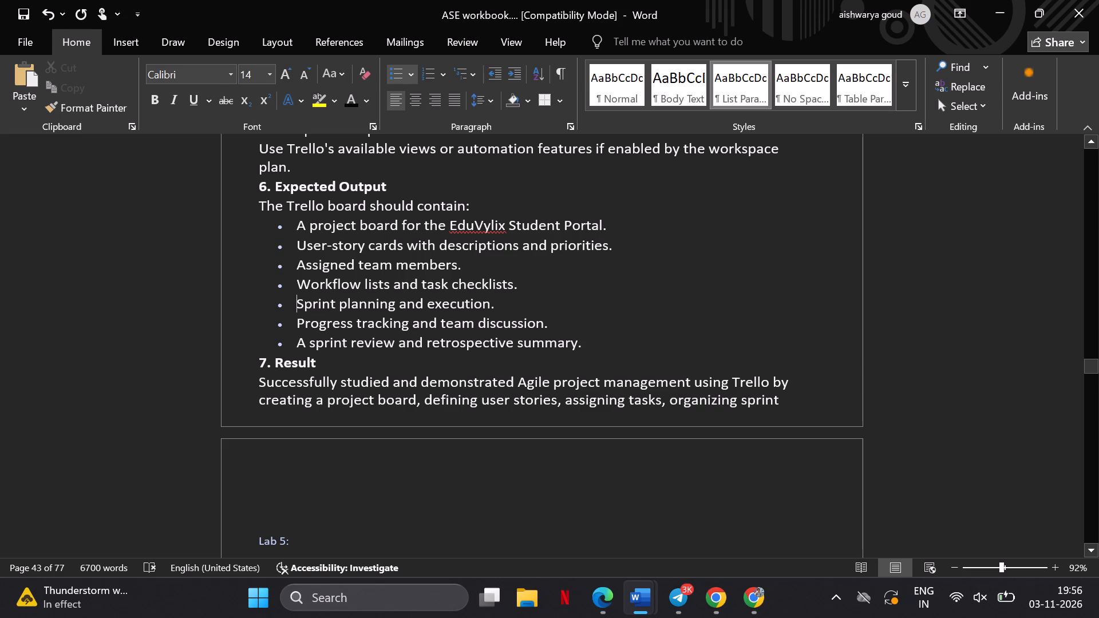
pyautogui.click(278, 314)
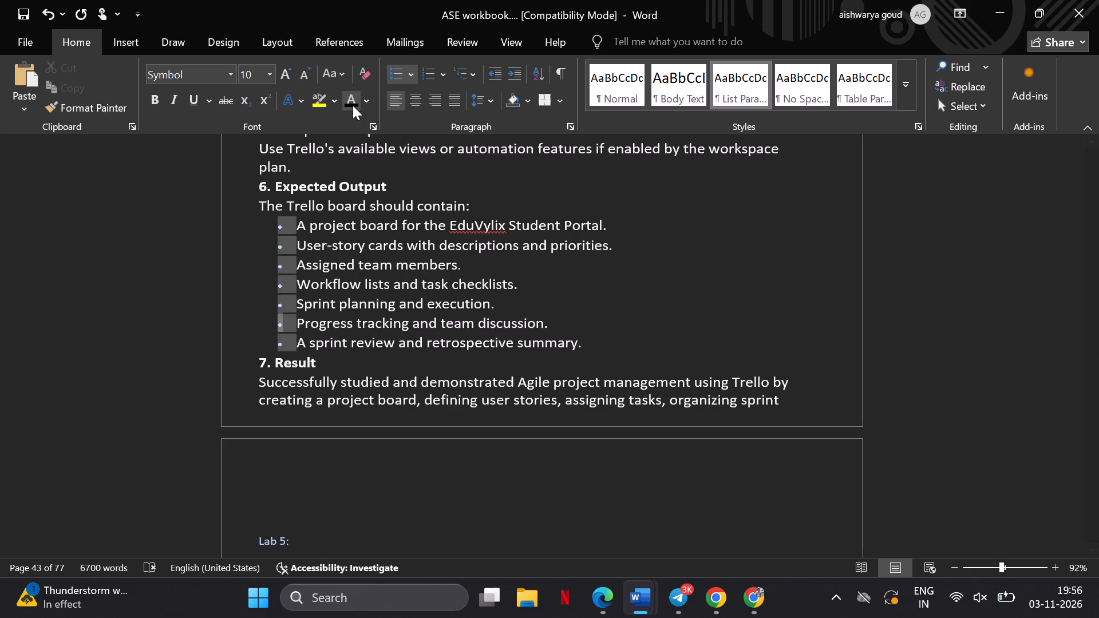
pyautogui.click(353, 105)
# Replace the "Lab 5:" heading's left indent with a tab.
pyautogui.scroll(-2, 356, 365)
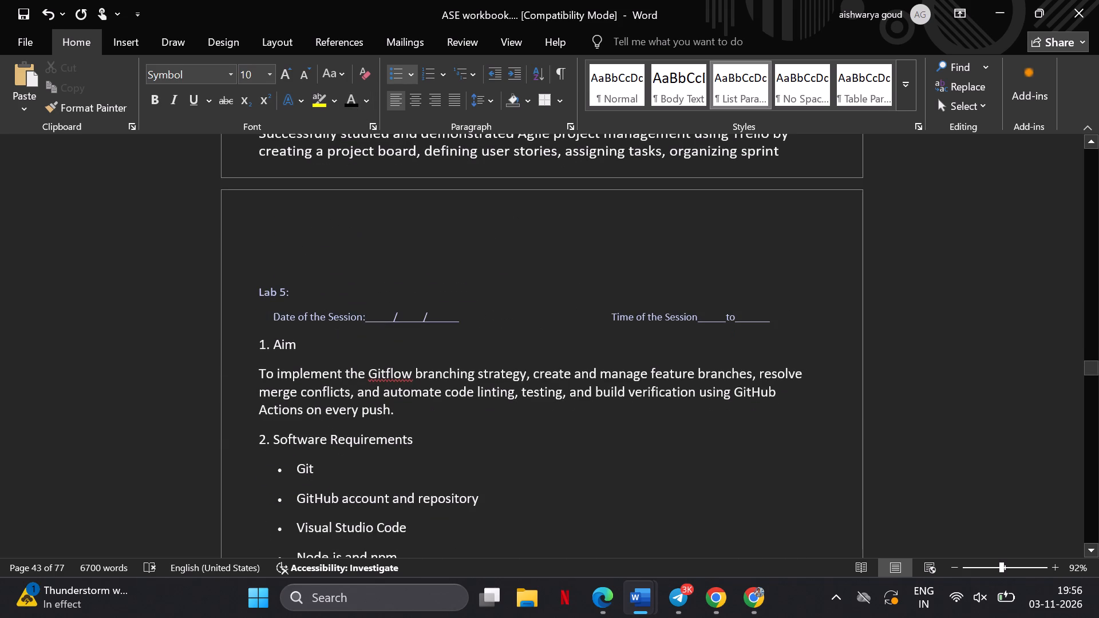
pyautogui.click(255, 288)
pyautogui.press('BackSpace')
pyautogui.press('BackSpace')
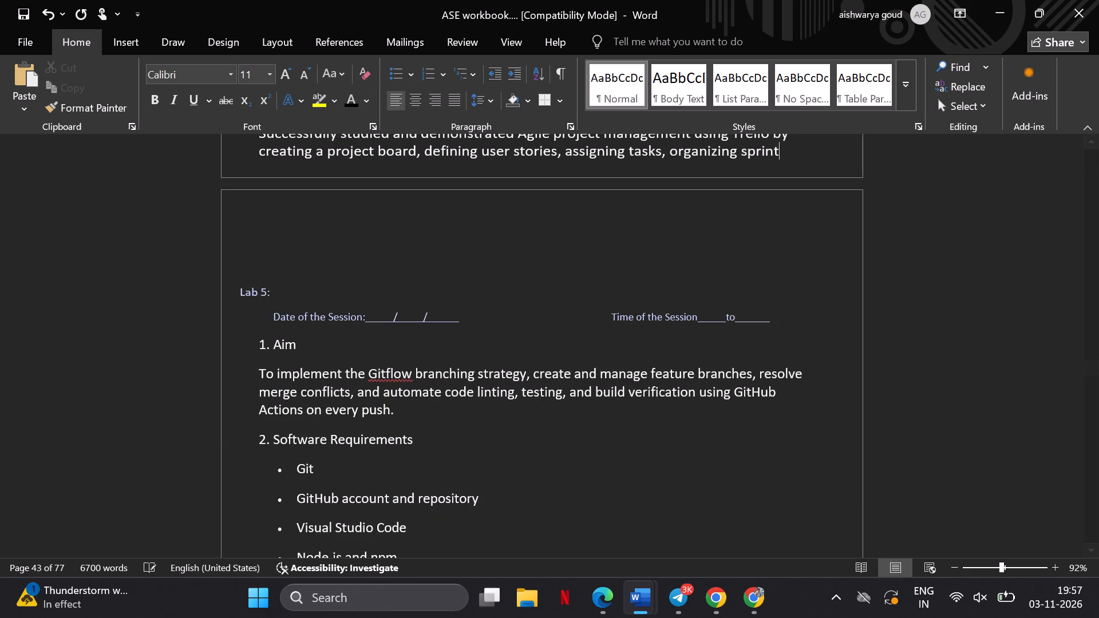
pyautogui.click(238, 293)
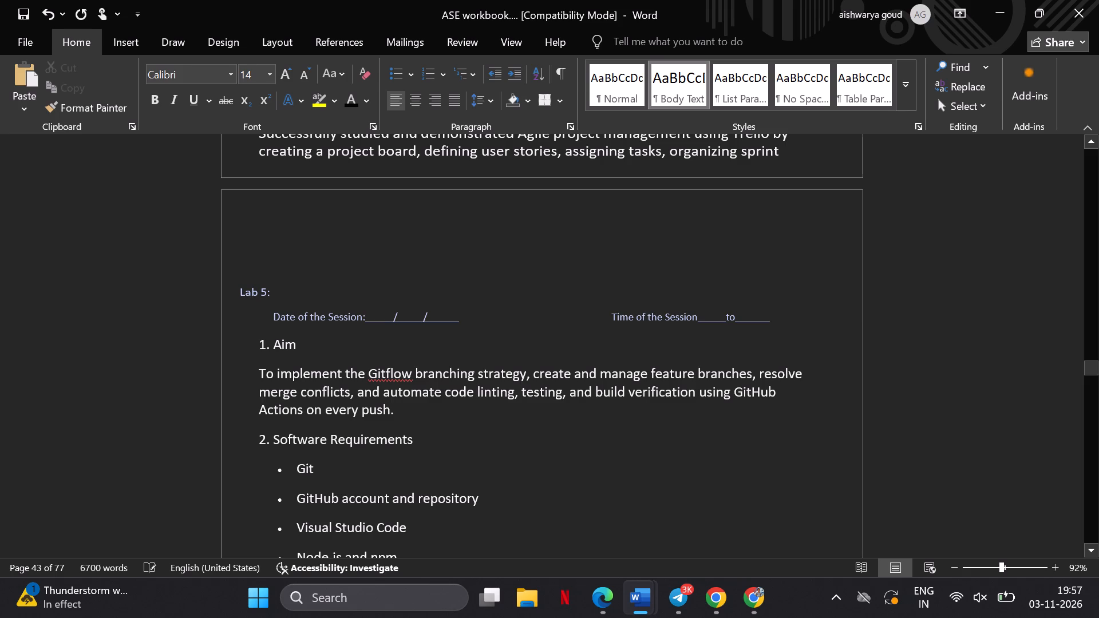
pyautogui.press('Tab')
# Try to remove the blank space above the "on:" line at the top of the page after the Gitflow picture in Lab 5.
pyautogui.scroll(-4, 272, 330)
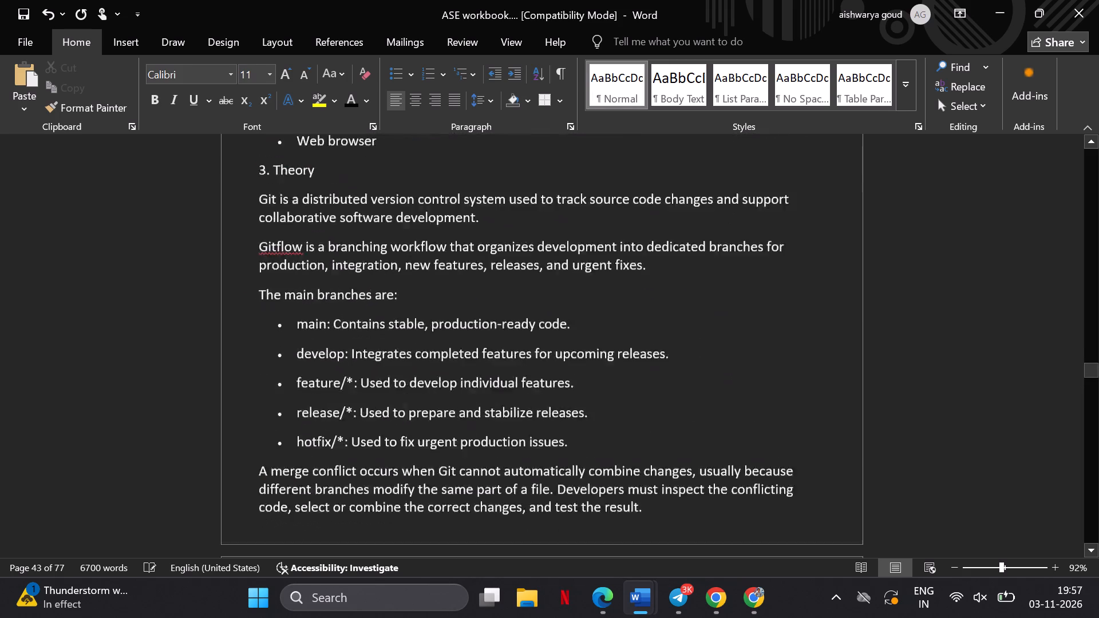
pyautogui.scroll(-10, 272, 330)
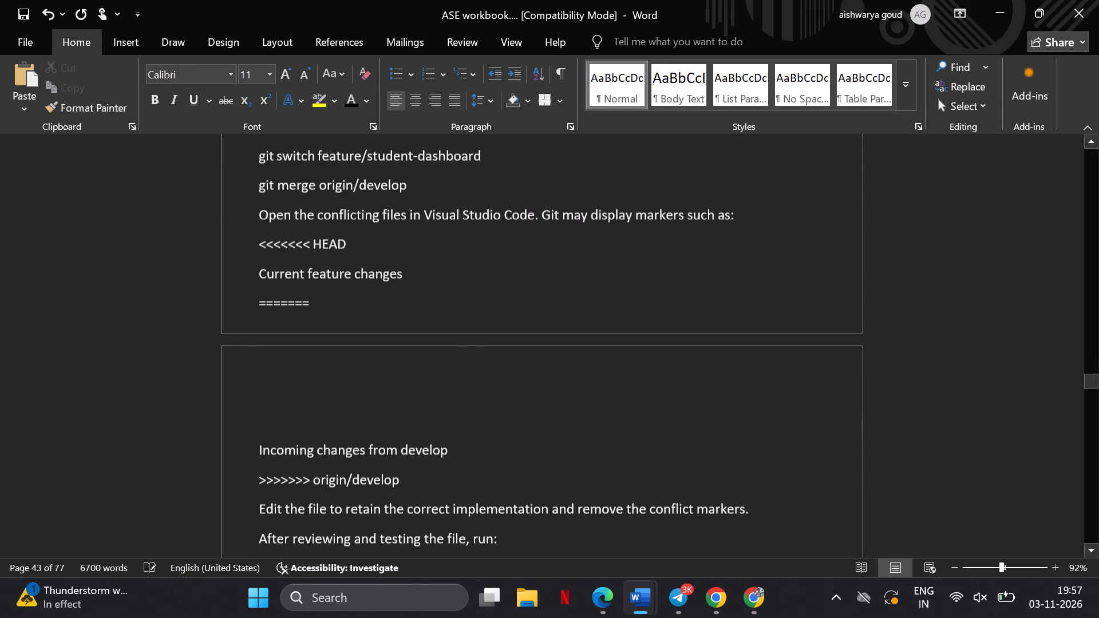
pyautogui.scroll(-8, 272, 330)
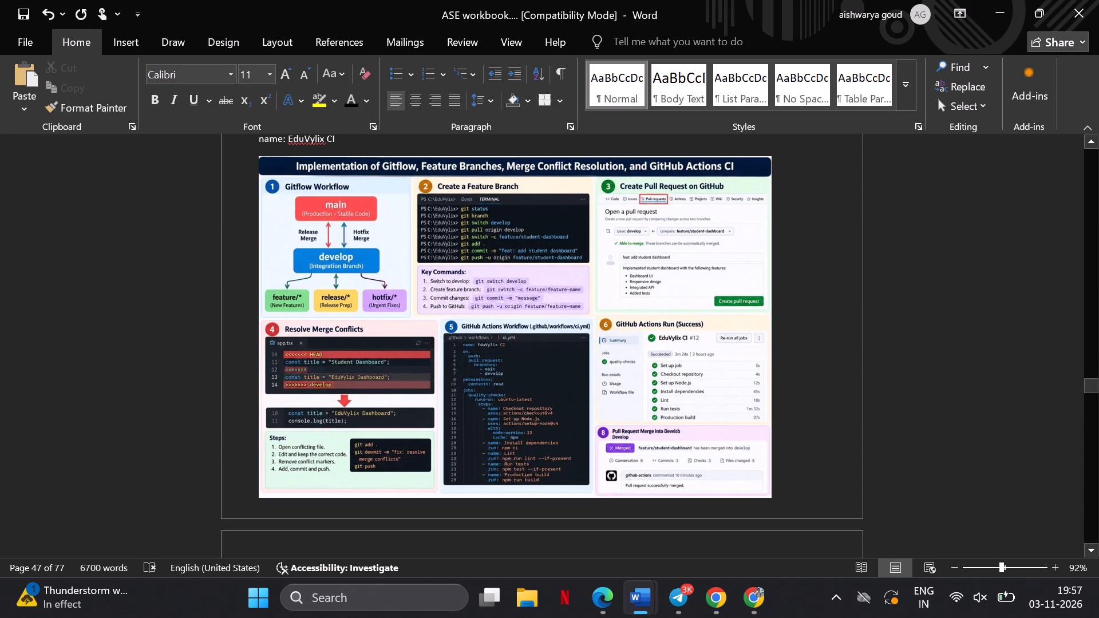
pyautogui.scroll(-3, 272, 330)
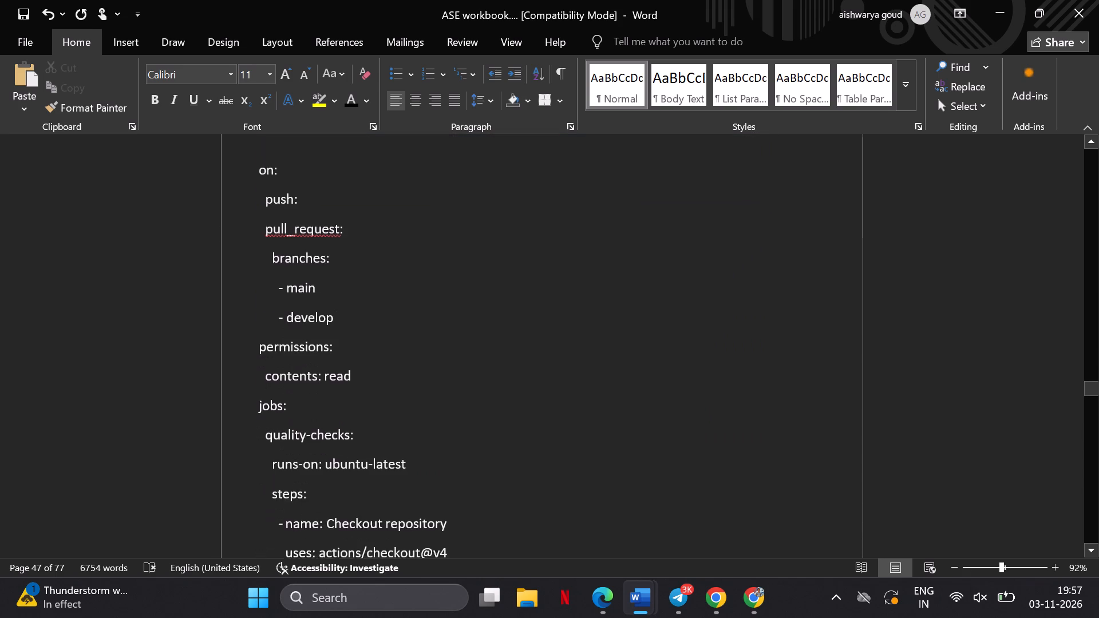
pyautogui.scroll(-2, 272, 330)
pyautogui.scroll(3, 272, 330)
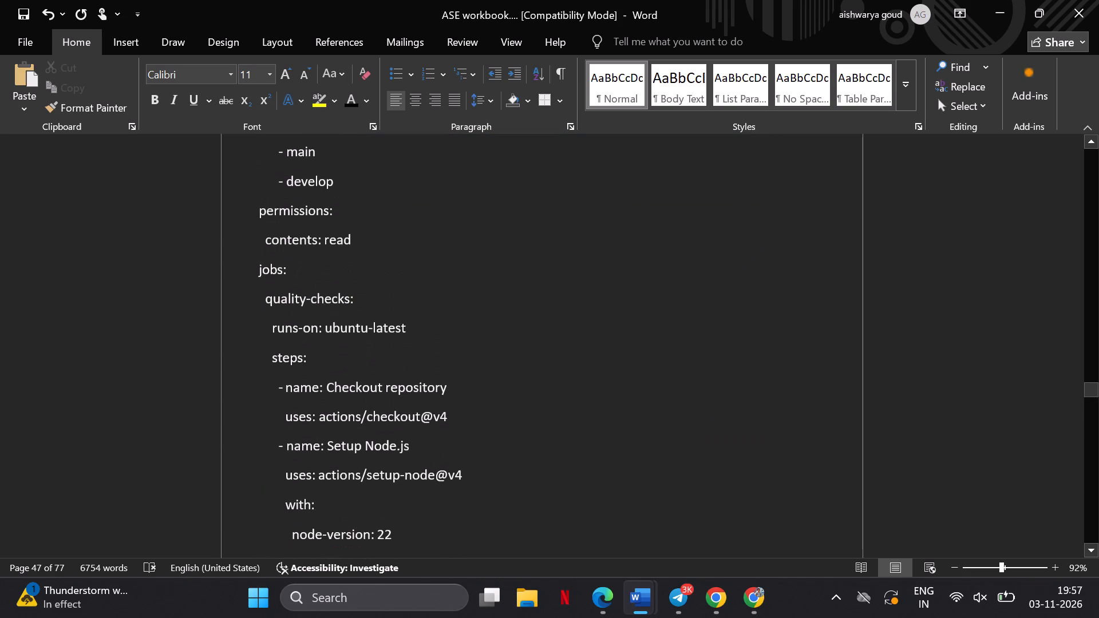
pyautogui.scroll(3, 272, 330)
pyautogui.click(263, 284)
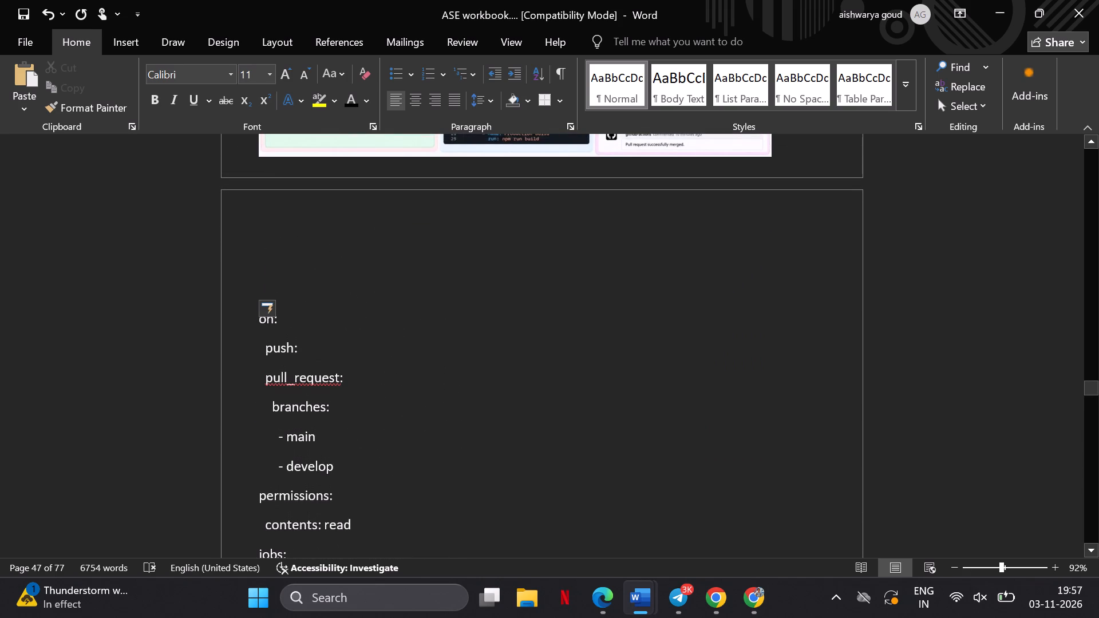
pyautogui.press('BackSpace')
# Indent the "Lab 6:" heading with a tab so it lines up with the date line below.
pyautogui.scroll(-2, 295, 322)
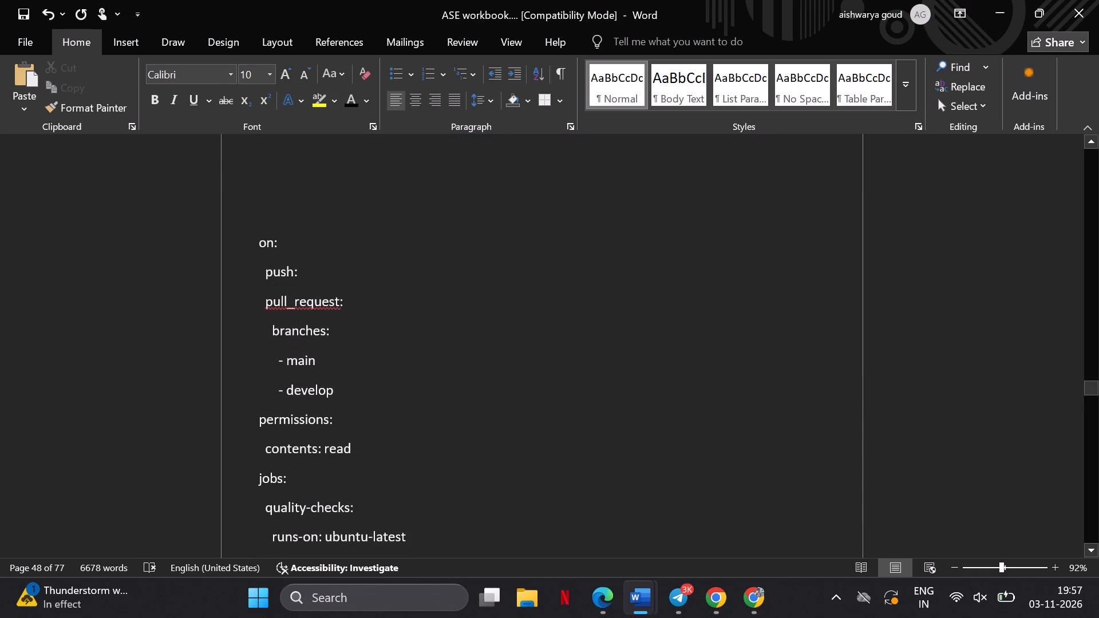
pyautogui.scroll(-7, 318, 358)
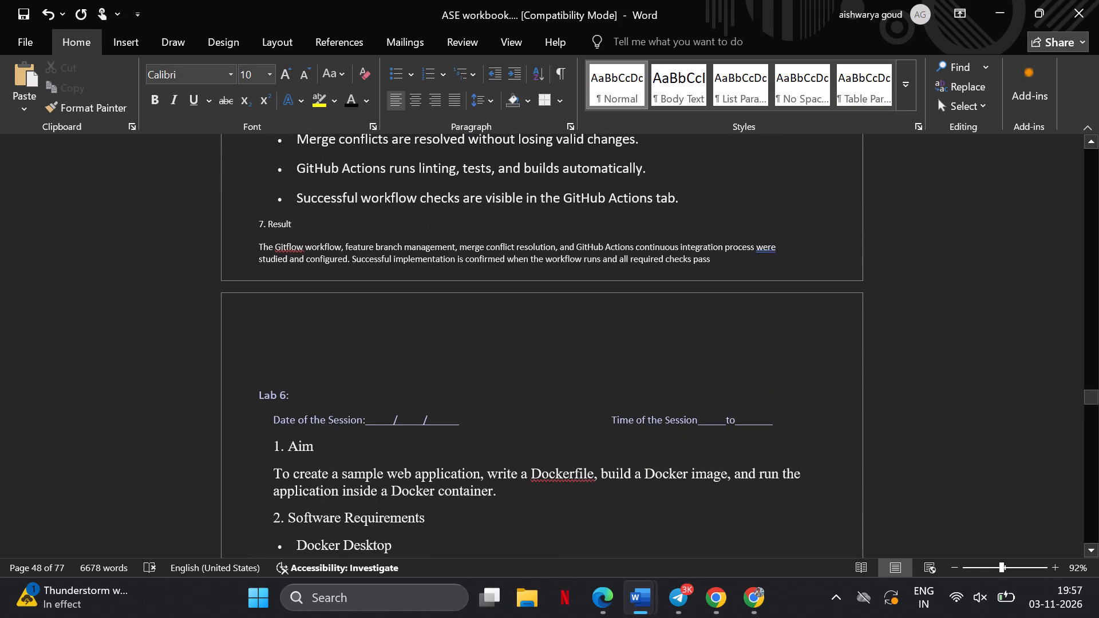
pyautogui.moveTo(250, 393); pyautogui.dragTo(245, 346)
pyautogui.press('Tab')
# Review the layout of the end of Lab 5, all of Lab 6 and the start of Lab 7.
pyautogui.scroll(-2, 406, 532)
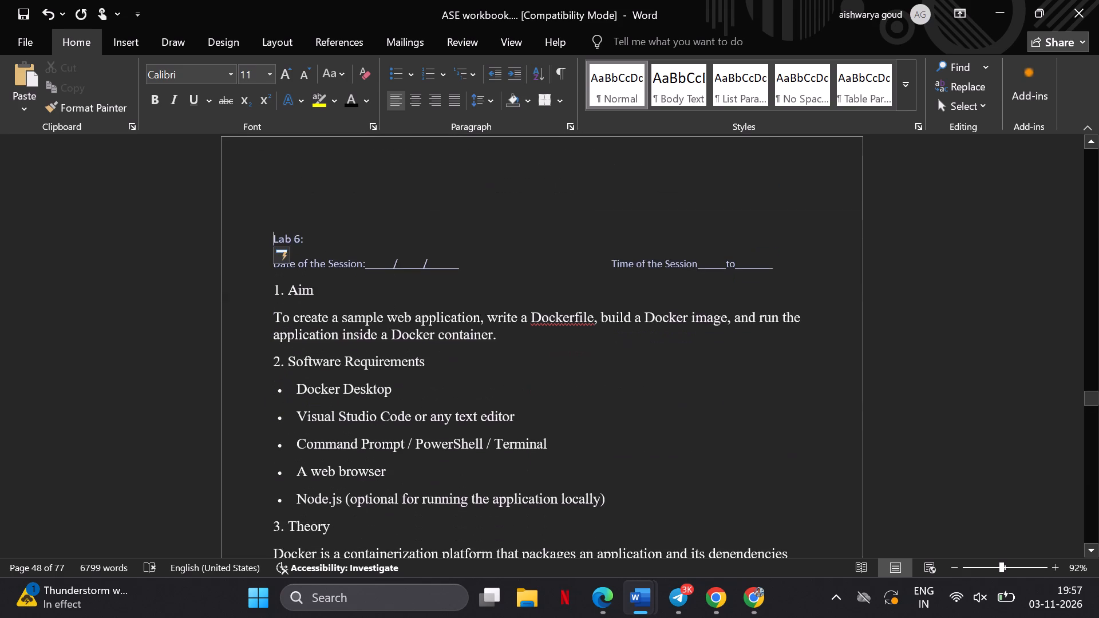
pyautogui.scroll(-2, 406, 532)
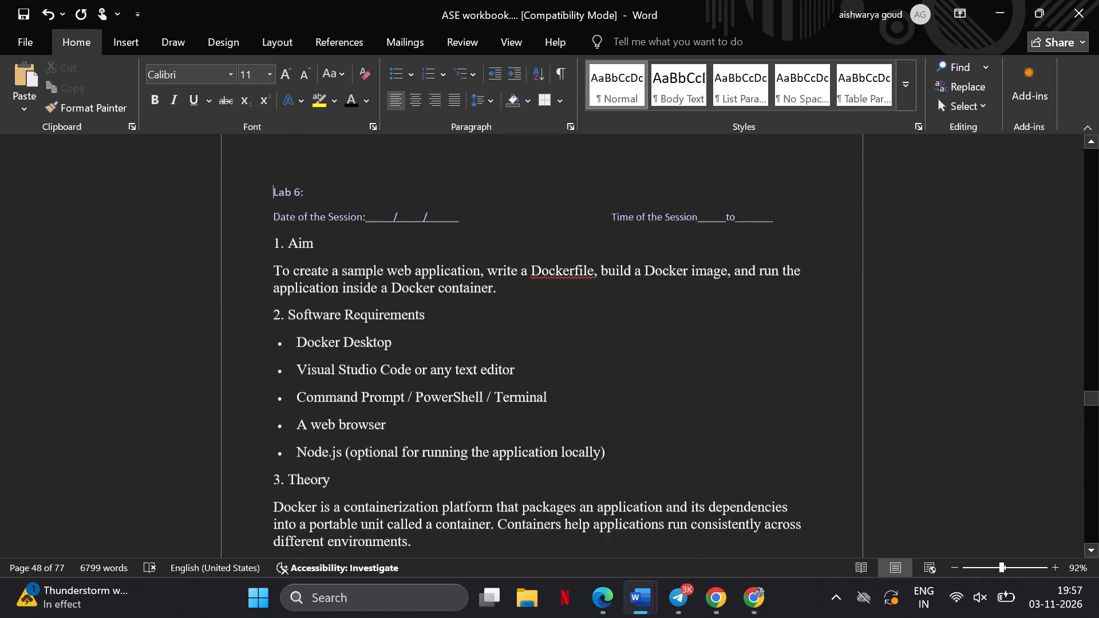
pyautogui.scroll(-4, 406, 532)
pyautogui.scroll(1, 406, 532)
pyautogui.scroll(-5, 406, 532)
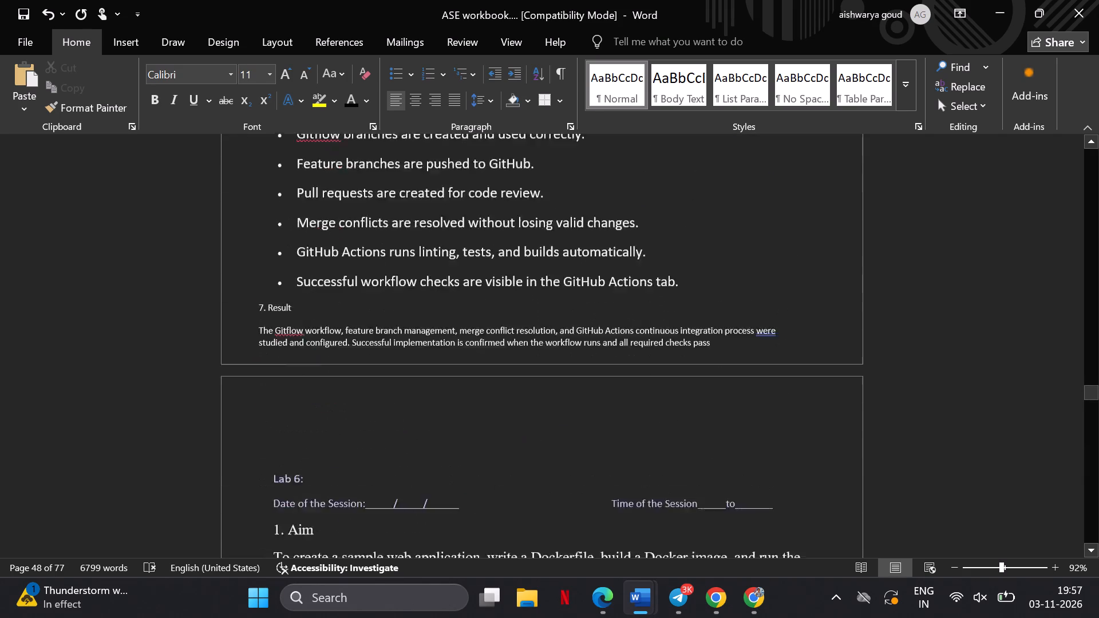
pyautogui.scroll(-8, 406, 532)
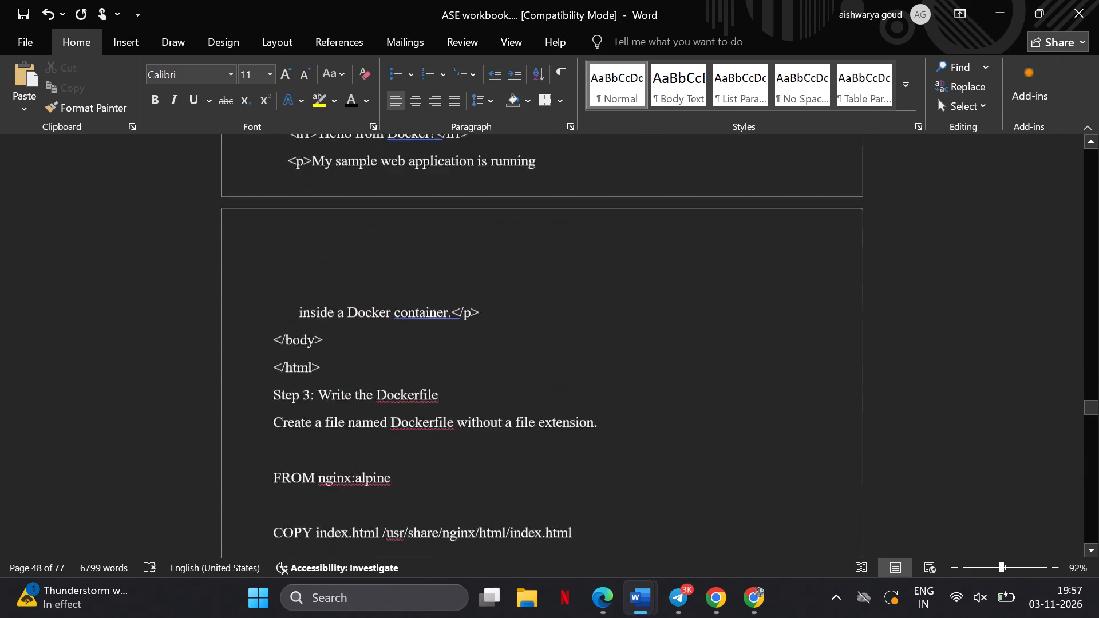
pyautogui.scroll(-8, 406, 532)
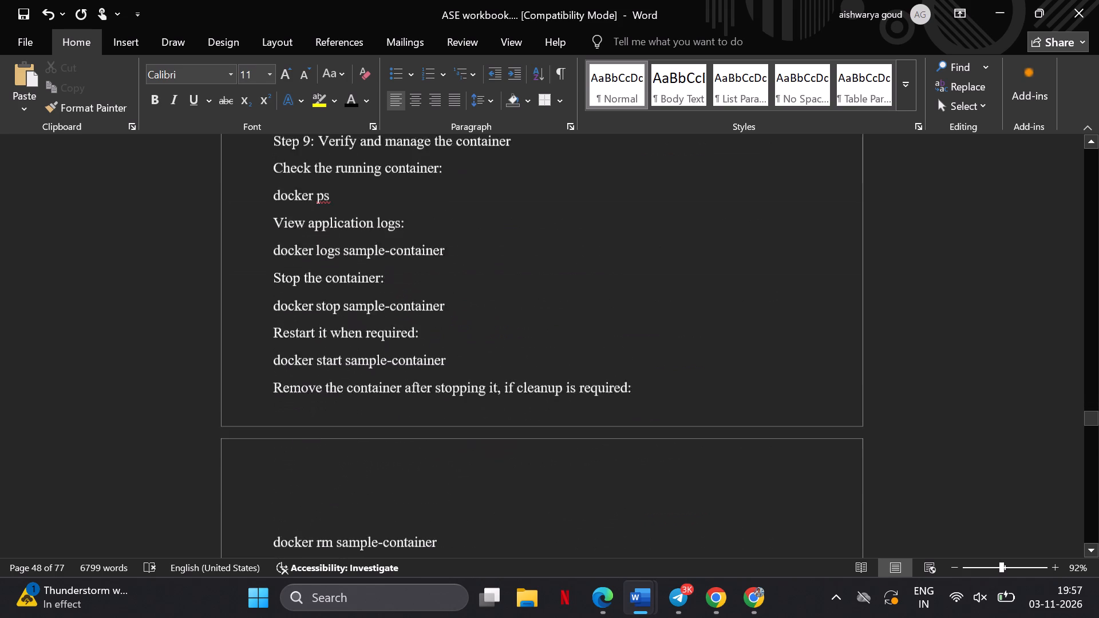
pyautogui.scroll(-6, 406, 532)
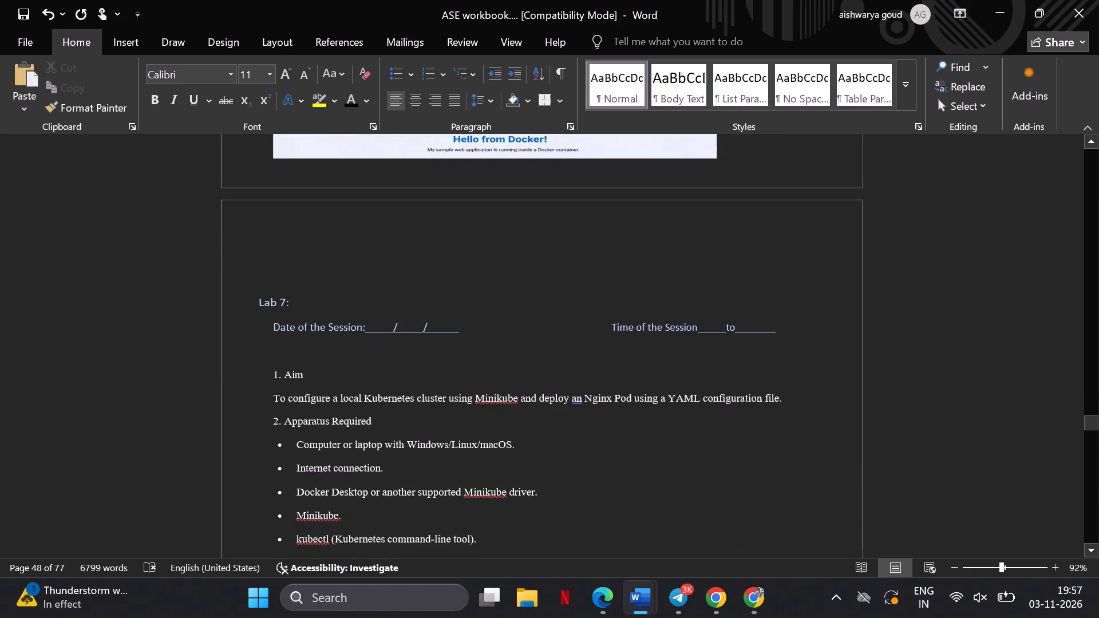
pyautogui.hscroll(1, 406, 532)
# Set the font colour of the list numbers under Lab 4's "Step 1: Create a Trello Project Board" to black.
pyautogui.scroll(15, 406, 532)
pyautogui.scroll(6, 406, 532)
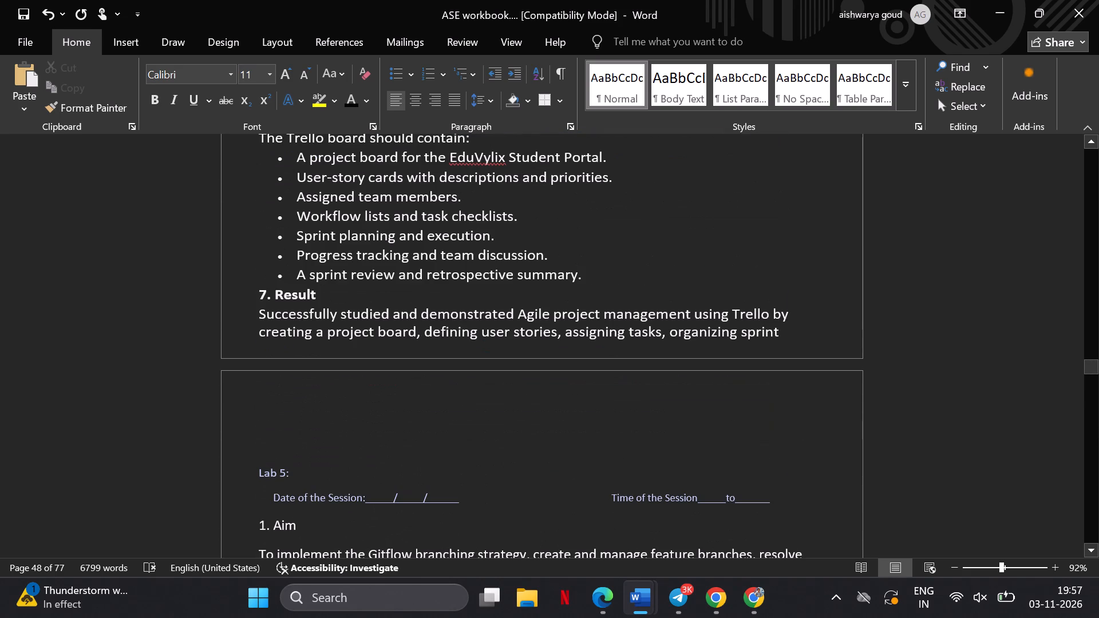
pyautogui.scroll(4, 406, 532)
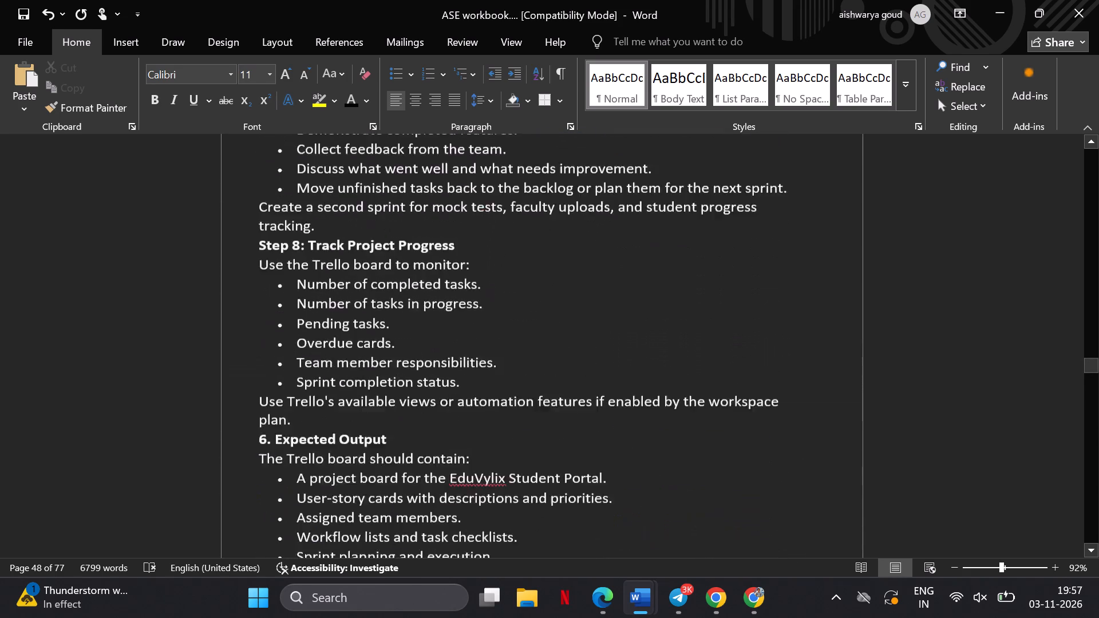
pyautogui.scroll(5, 406, 532)
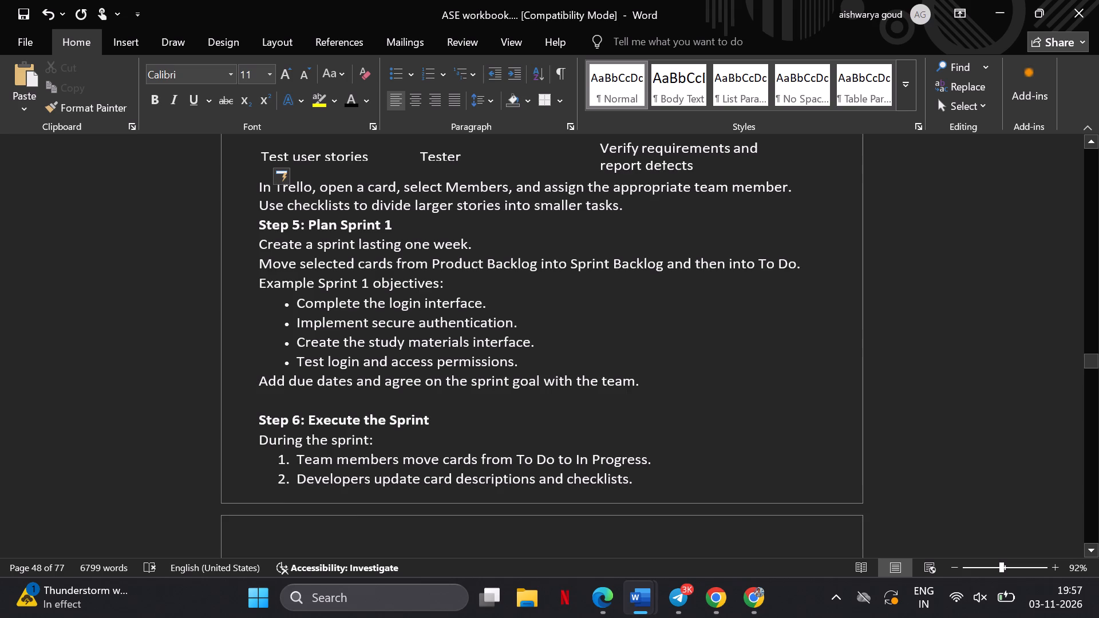
pyautogui.scroll(7, 521, 332)
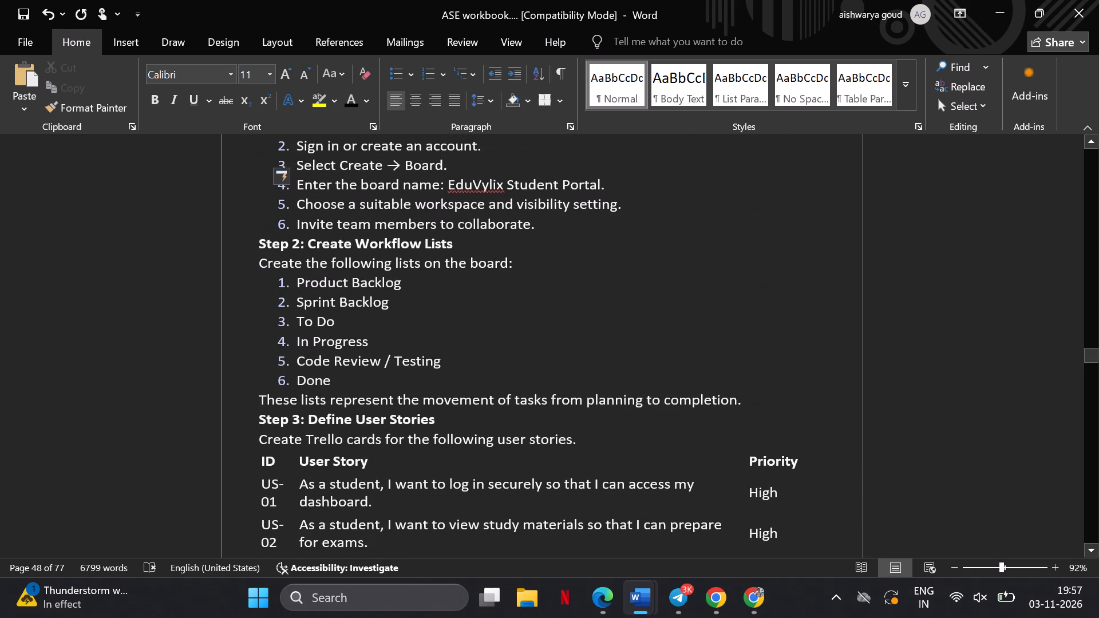
pyautogui.scroll(2, 521, 332)
pyautogui.click(288, 352)
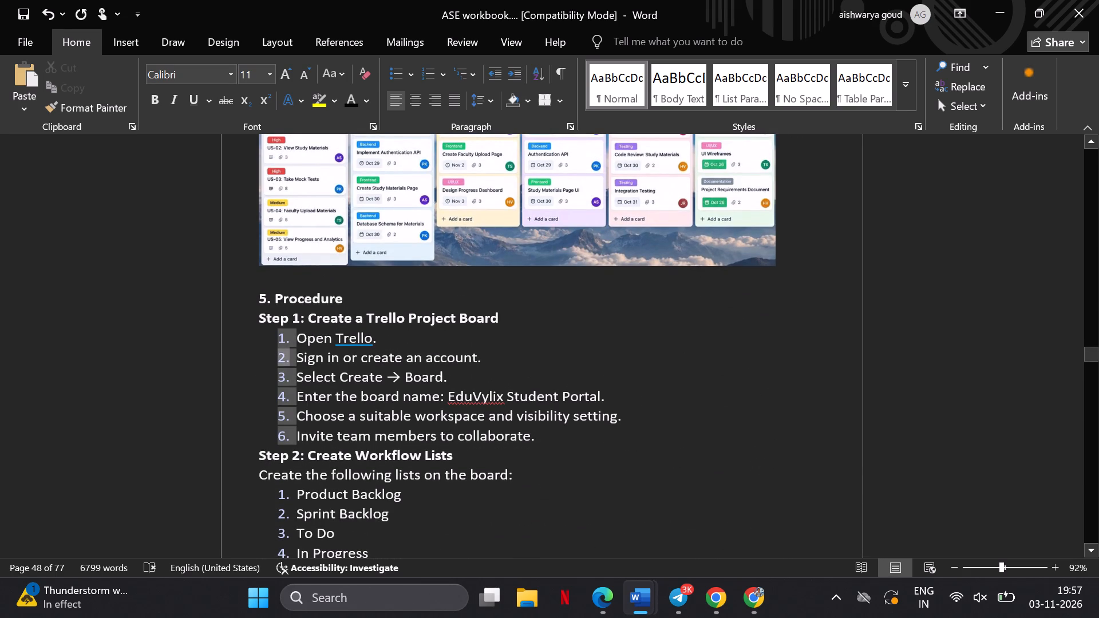
pyautogui.click(351, 109)
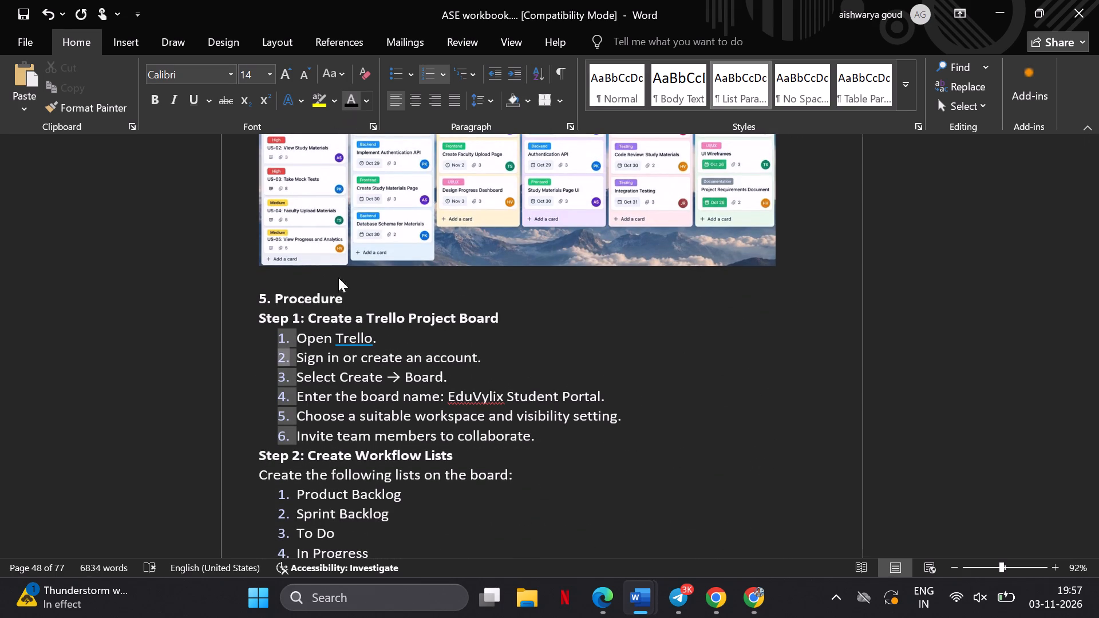
pyautogui.click(350, 106)
# Set the font colour of the list numbers under "Step 2: Create Workflow Lists" to black.
pyautogui.scroll(-1, 297, 342)
pyautogui.click(278, 343)
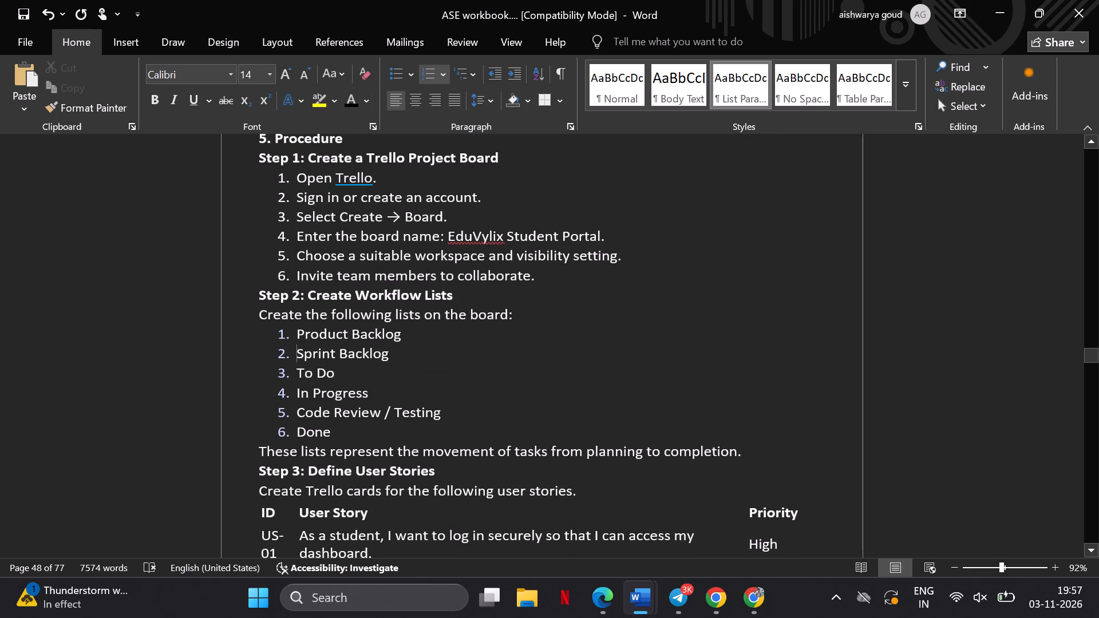
pyautogui.click(284, 350)
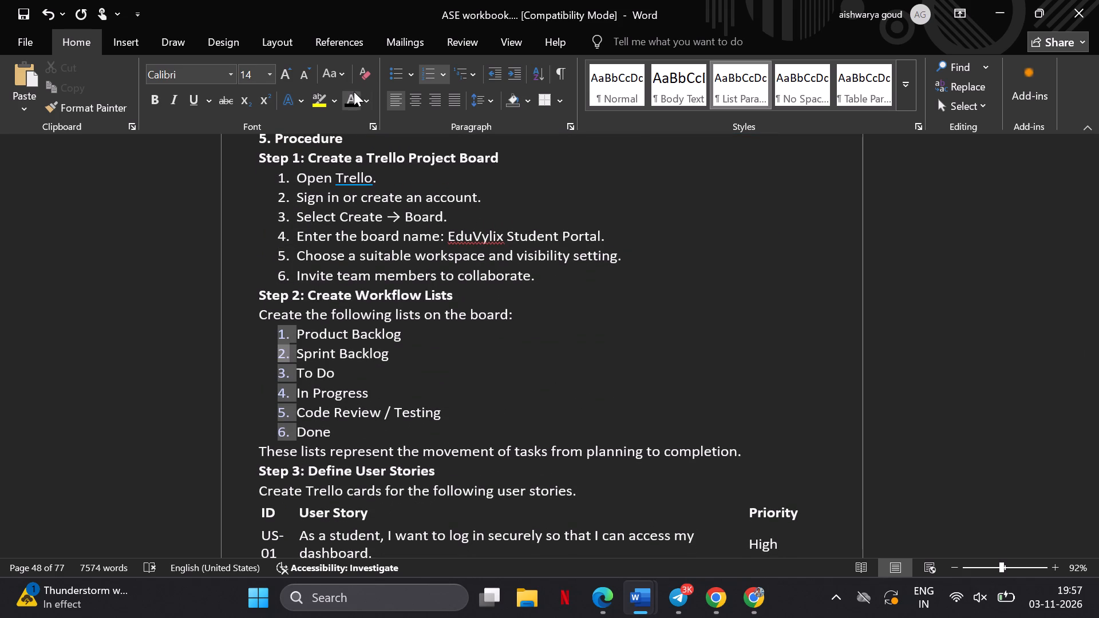
pyautogui.click(353, 107)
# Check the list markers and text in the earlier Jira procedure and the Trello case study.
pyautogui.scroll(3, 364, 308)
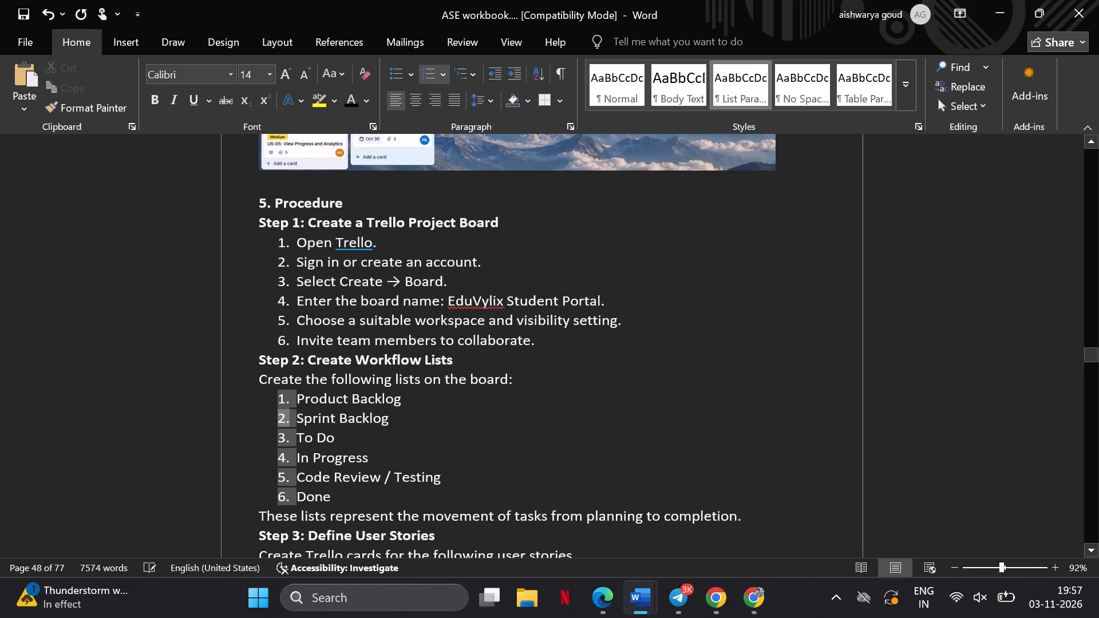
pyautogui.scroll(7, 364, 308)
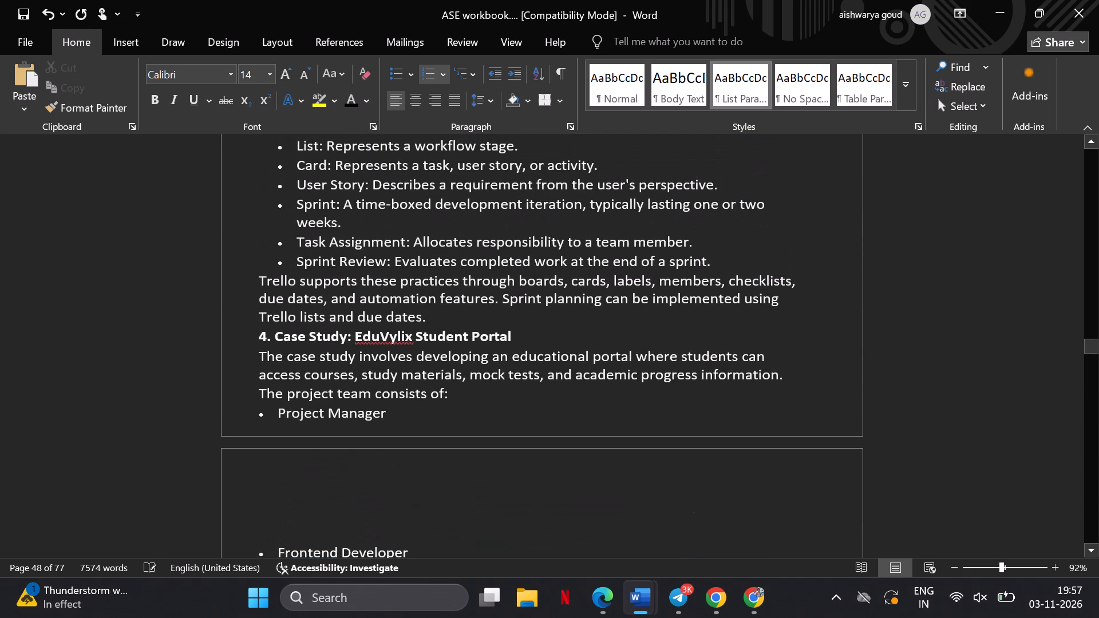
pyautogui.scroll(16, 364, 308)
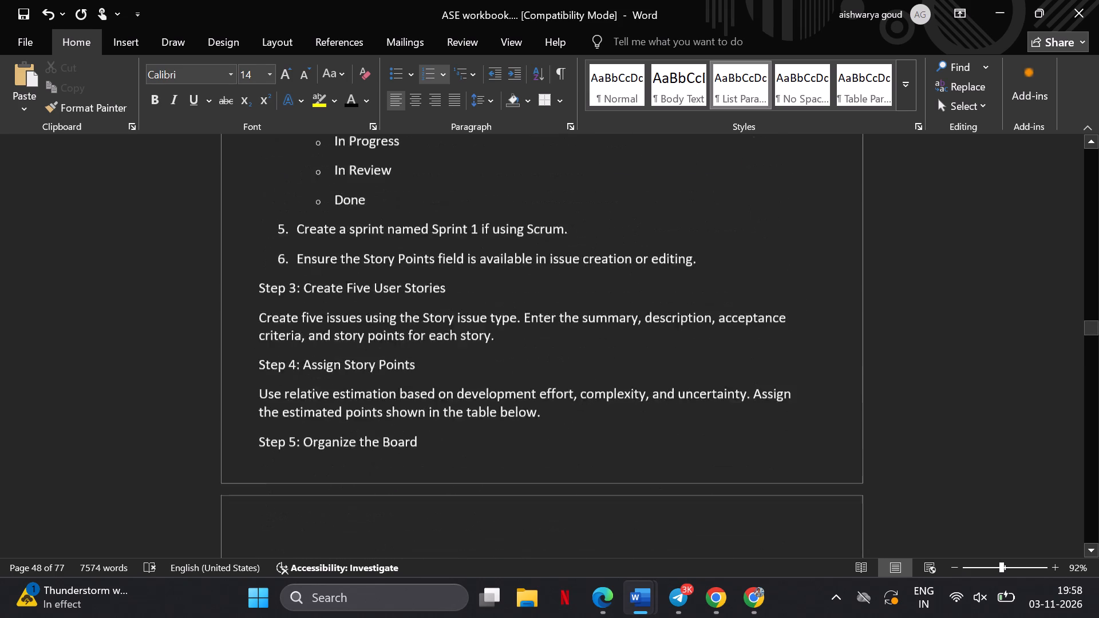
pyautogui.moveTo(366, 433); pyautogui.dragTo(414, 482)
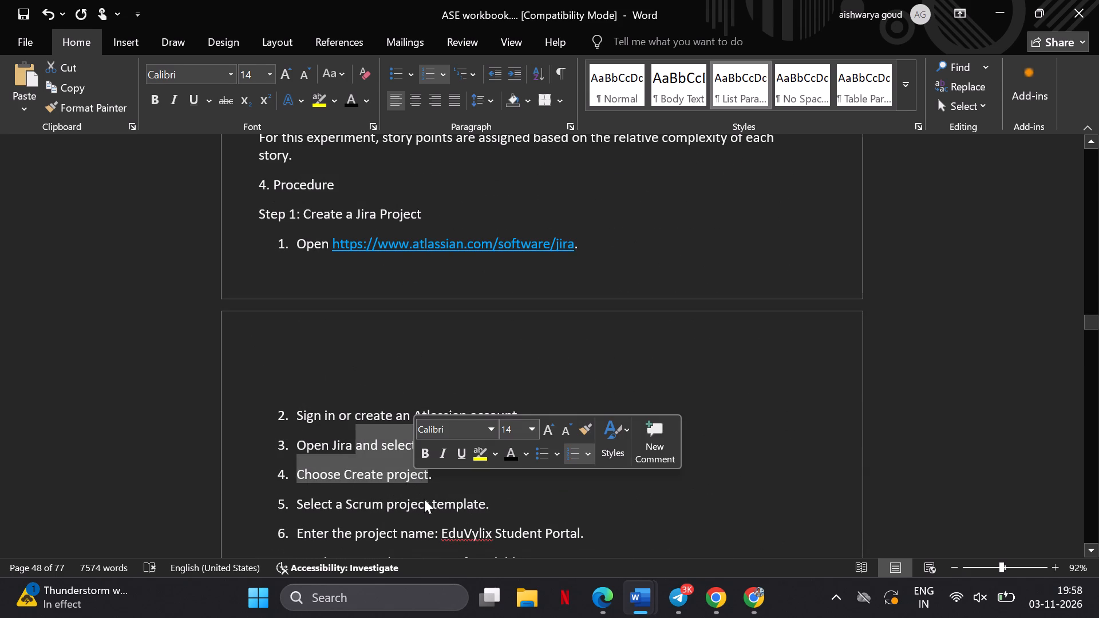
pyautogui.click(425, 502)
pyautogui.scroll(-10, 425, 502)
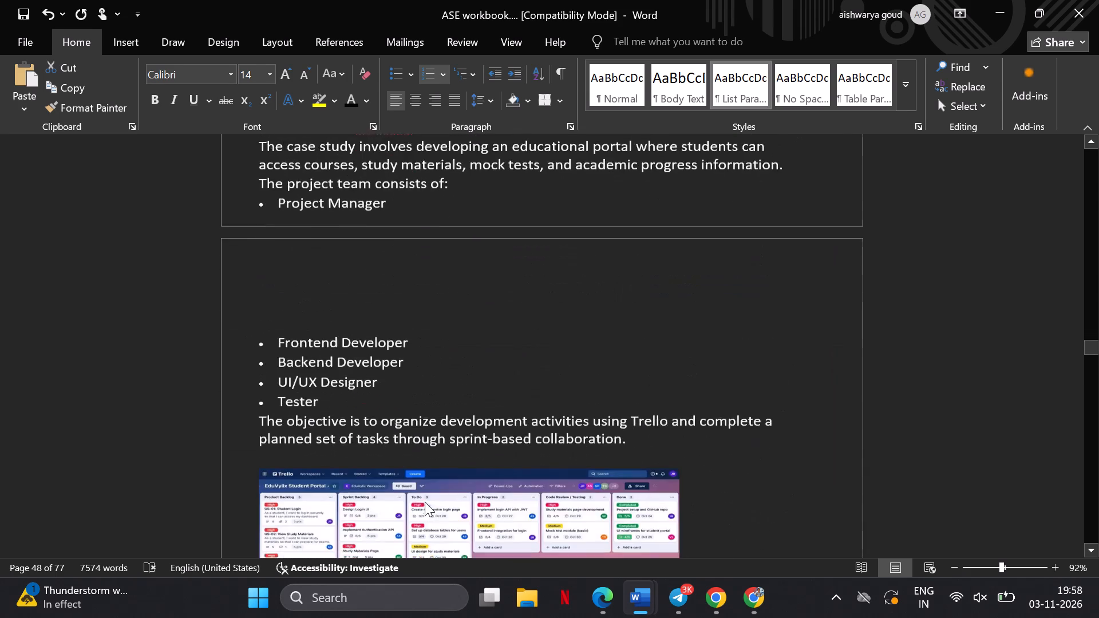
pyautogui.scroll(-13, 425, 502)
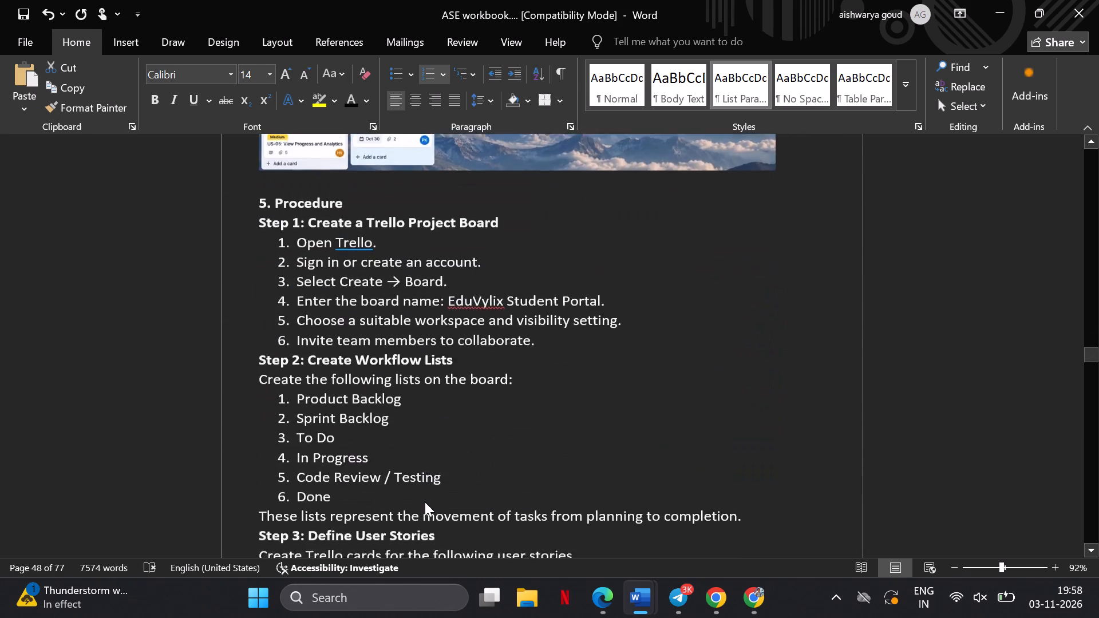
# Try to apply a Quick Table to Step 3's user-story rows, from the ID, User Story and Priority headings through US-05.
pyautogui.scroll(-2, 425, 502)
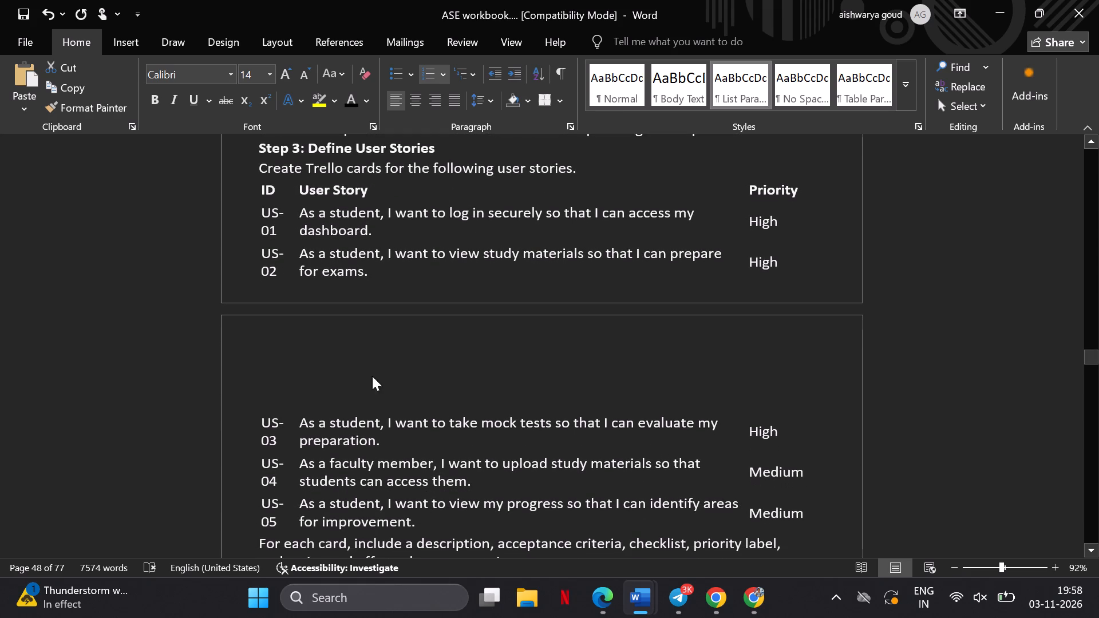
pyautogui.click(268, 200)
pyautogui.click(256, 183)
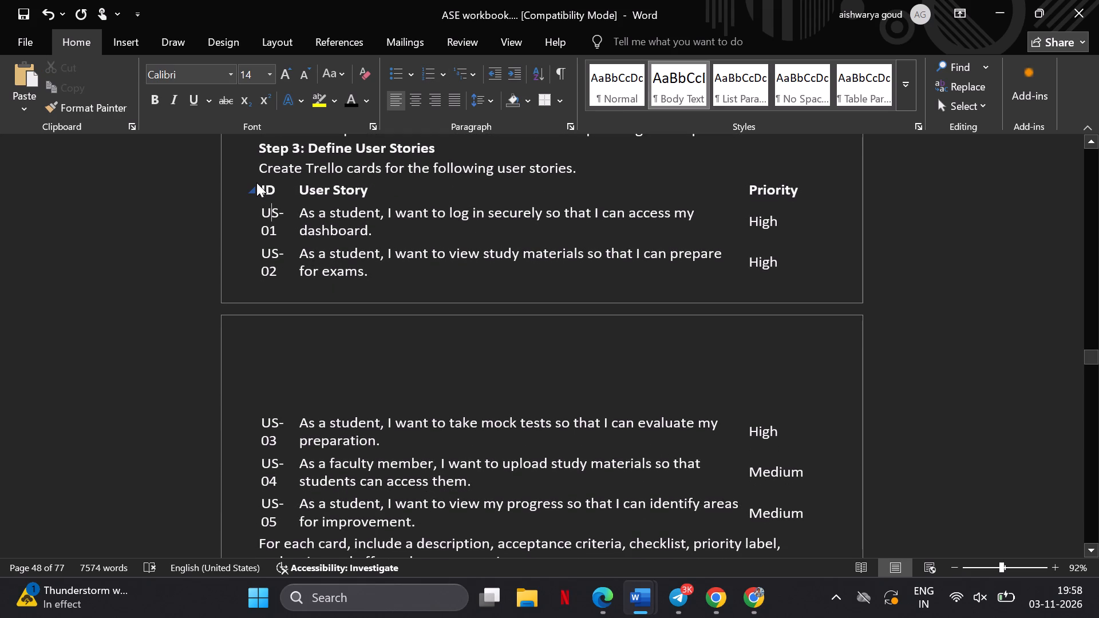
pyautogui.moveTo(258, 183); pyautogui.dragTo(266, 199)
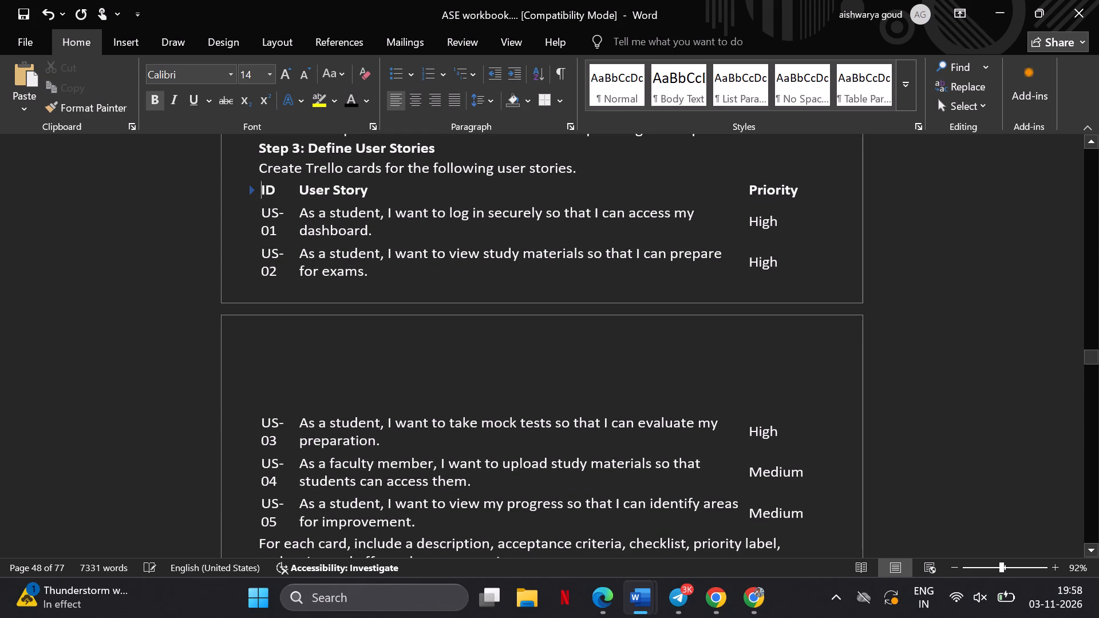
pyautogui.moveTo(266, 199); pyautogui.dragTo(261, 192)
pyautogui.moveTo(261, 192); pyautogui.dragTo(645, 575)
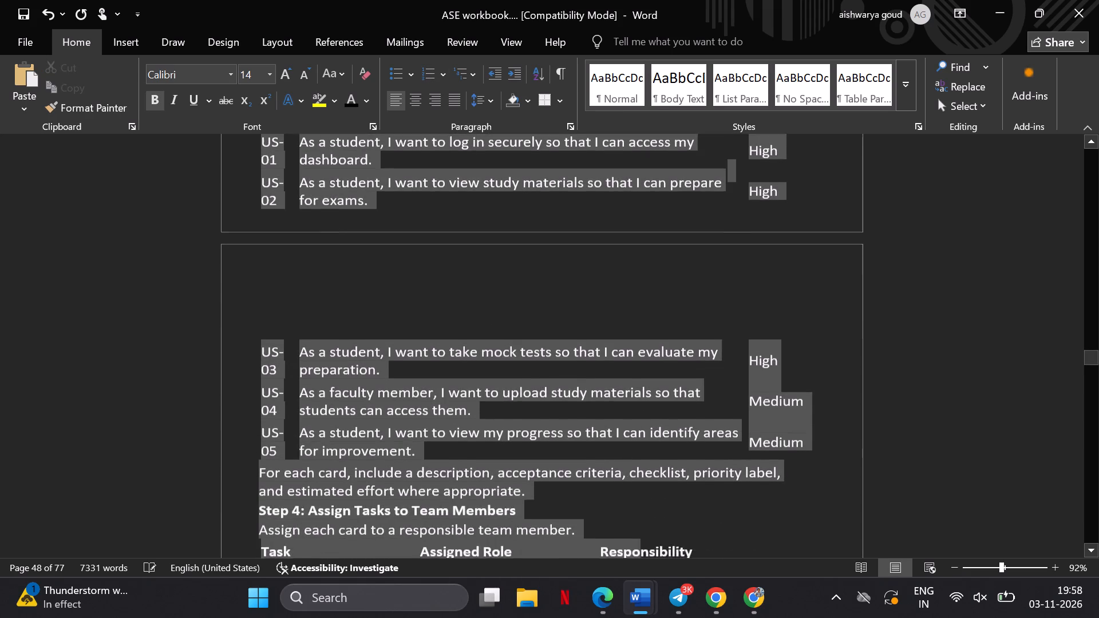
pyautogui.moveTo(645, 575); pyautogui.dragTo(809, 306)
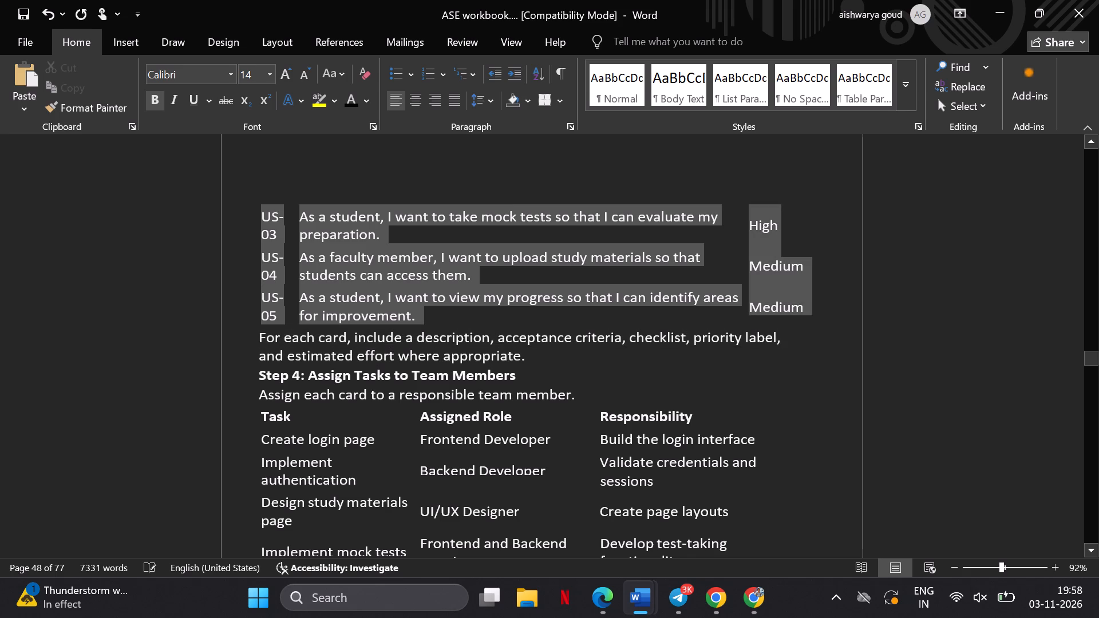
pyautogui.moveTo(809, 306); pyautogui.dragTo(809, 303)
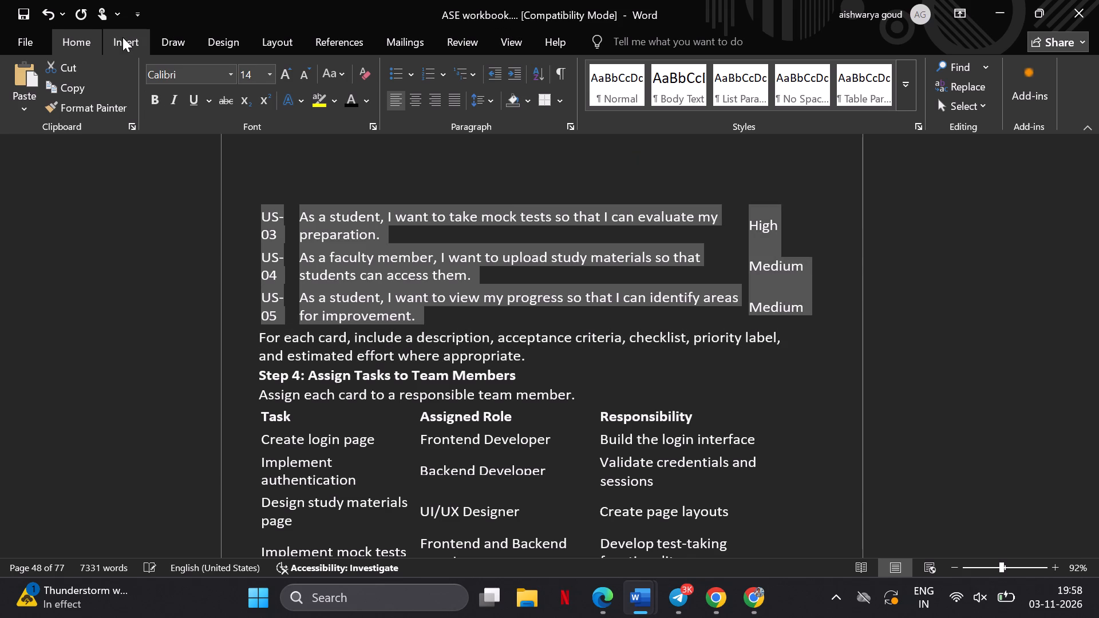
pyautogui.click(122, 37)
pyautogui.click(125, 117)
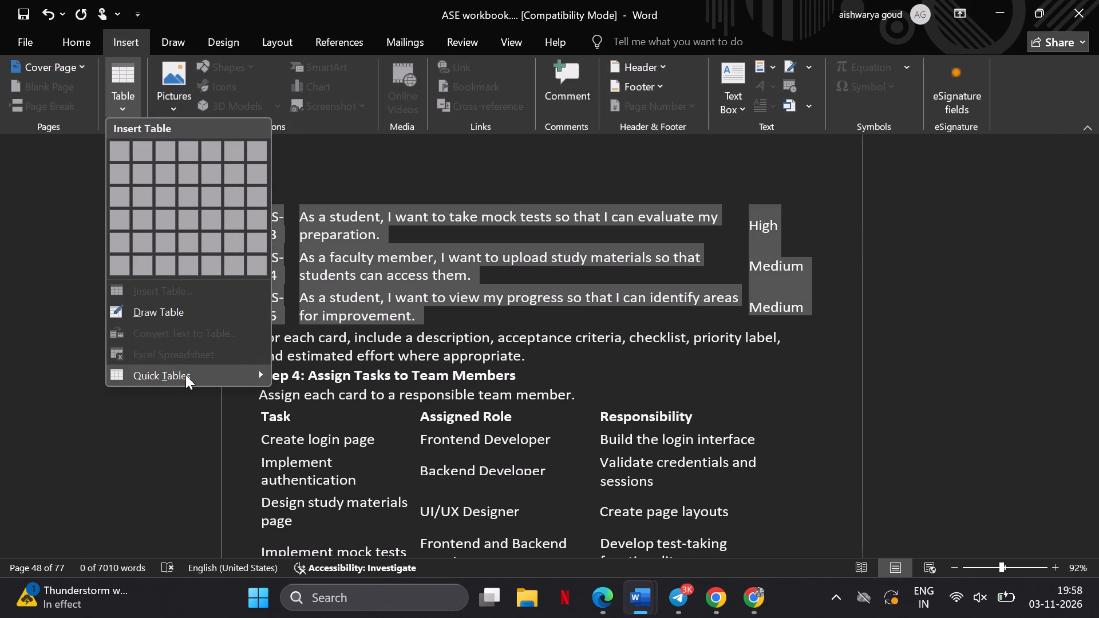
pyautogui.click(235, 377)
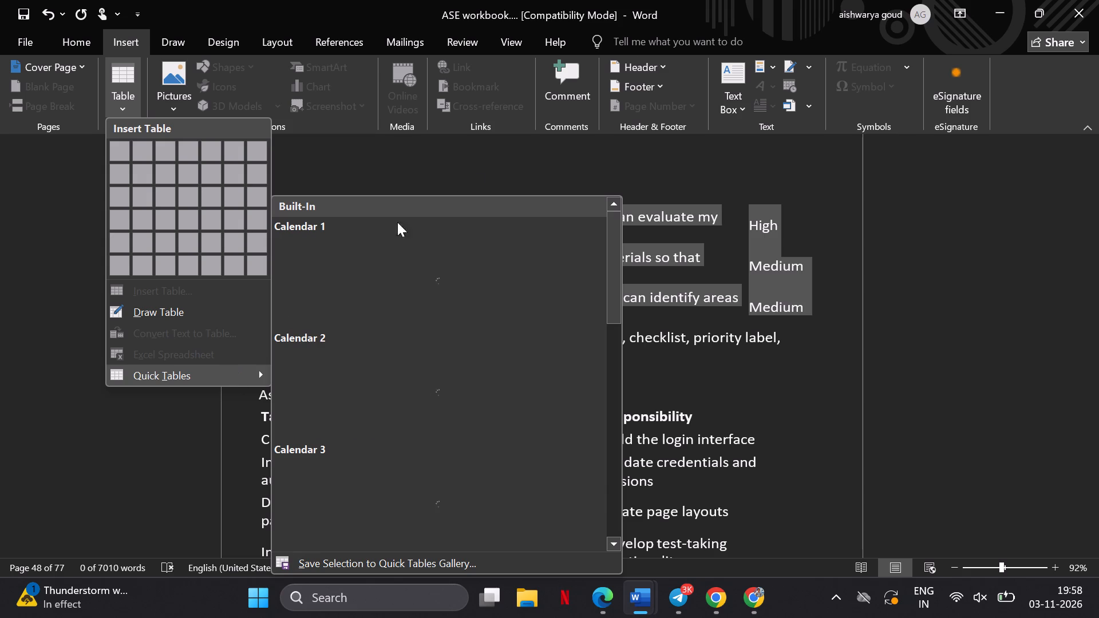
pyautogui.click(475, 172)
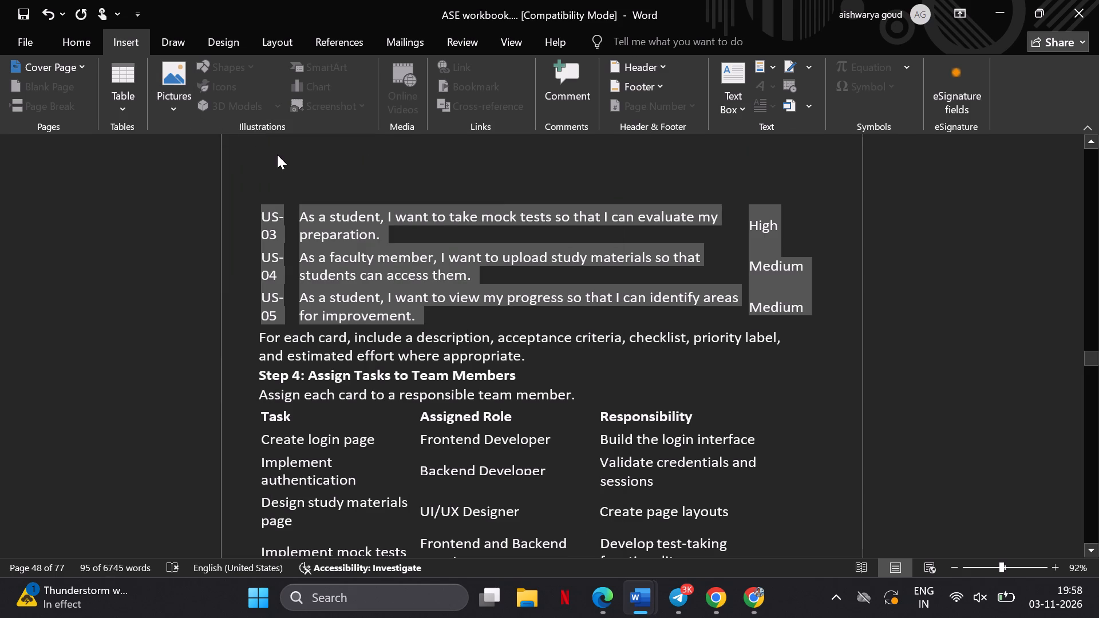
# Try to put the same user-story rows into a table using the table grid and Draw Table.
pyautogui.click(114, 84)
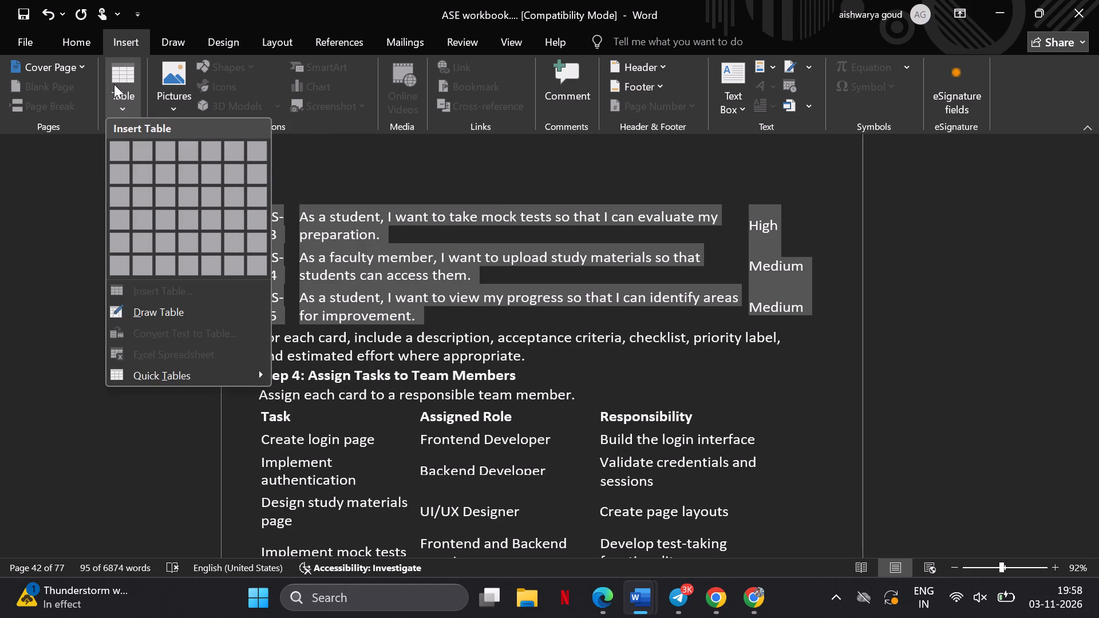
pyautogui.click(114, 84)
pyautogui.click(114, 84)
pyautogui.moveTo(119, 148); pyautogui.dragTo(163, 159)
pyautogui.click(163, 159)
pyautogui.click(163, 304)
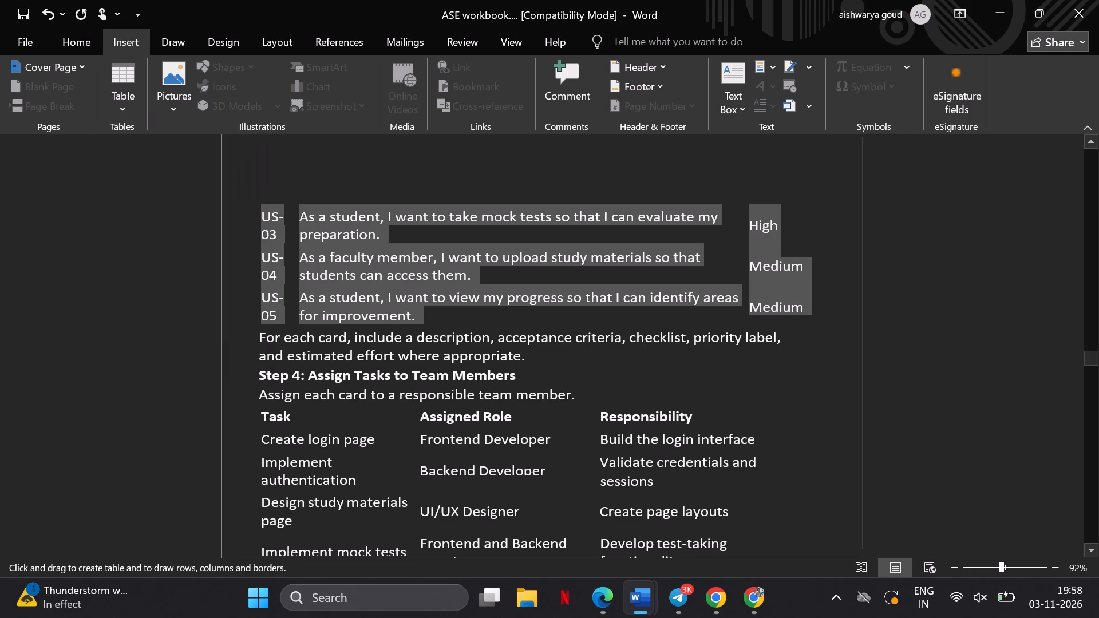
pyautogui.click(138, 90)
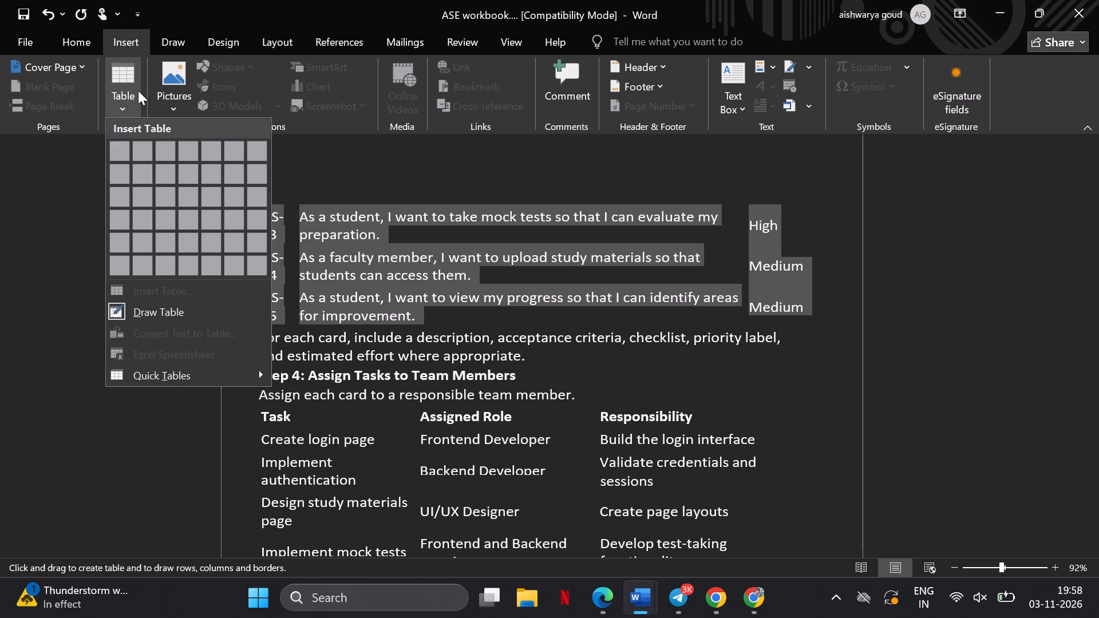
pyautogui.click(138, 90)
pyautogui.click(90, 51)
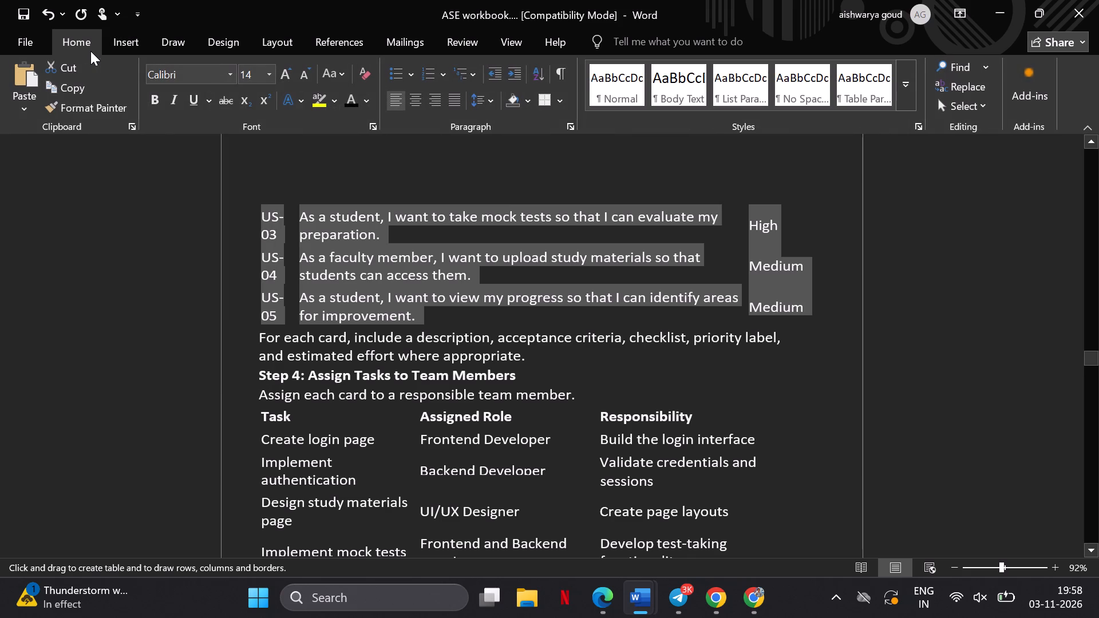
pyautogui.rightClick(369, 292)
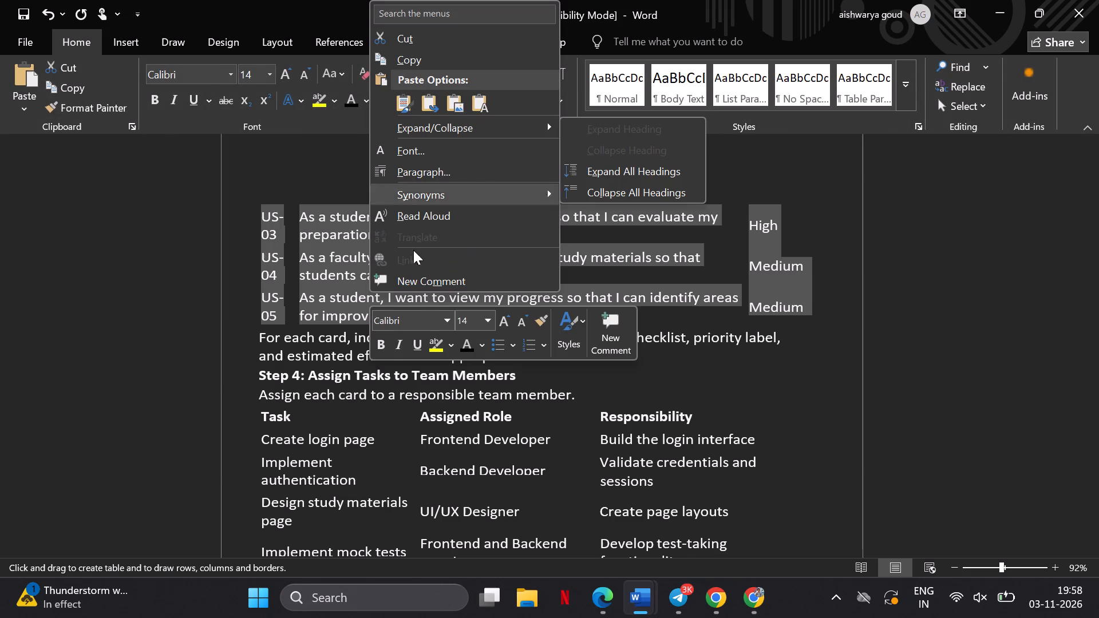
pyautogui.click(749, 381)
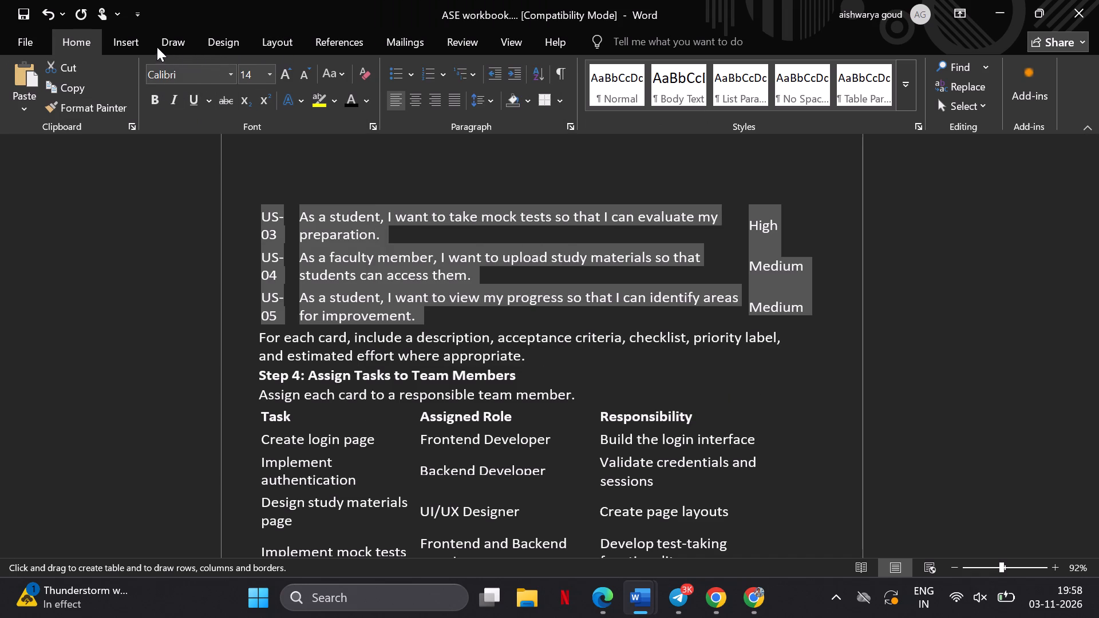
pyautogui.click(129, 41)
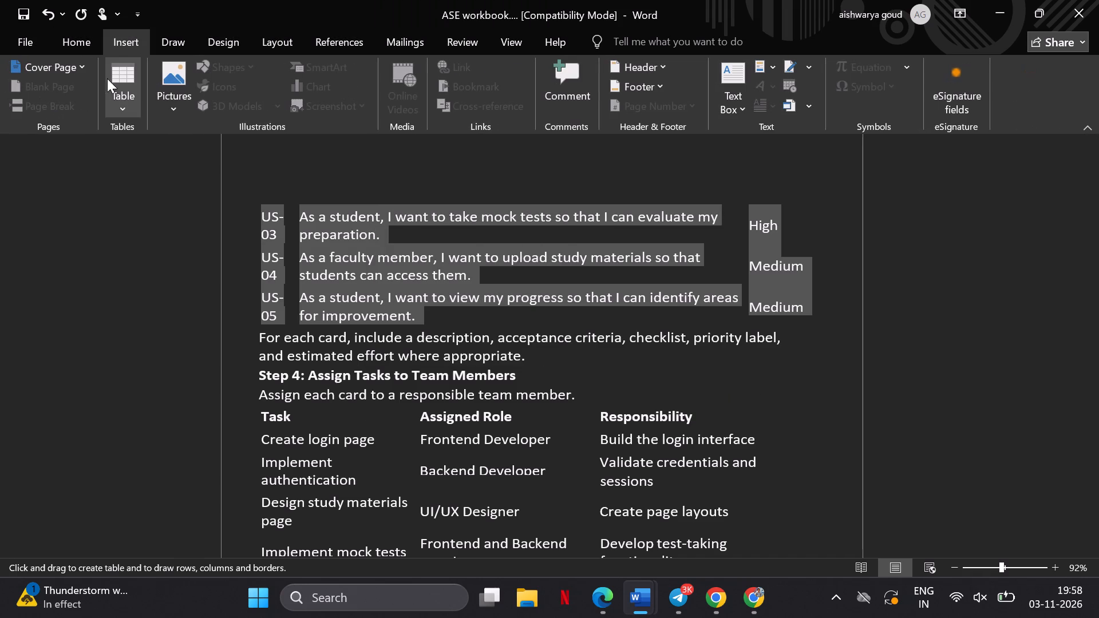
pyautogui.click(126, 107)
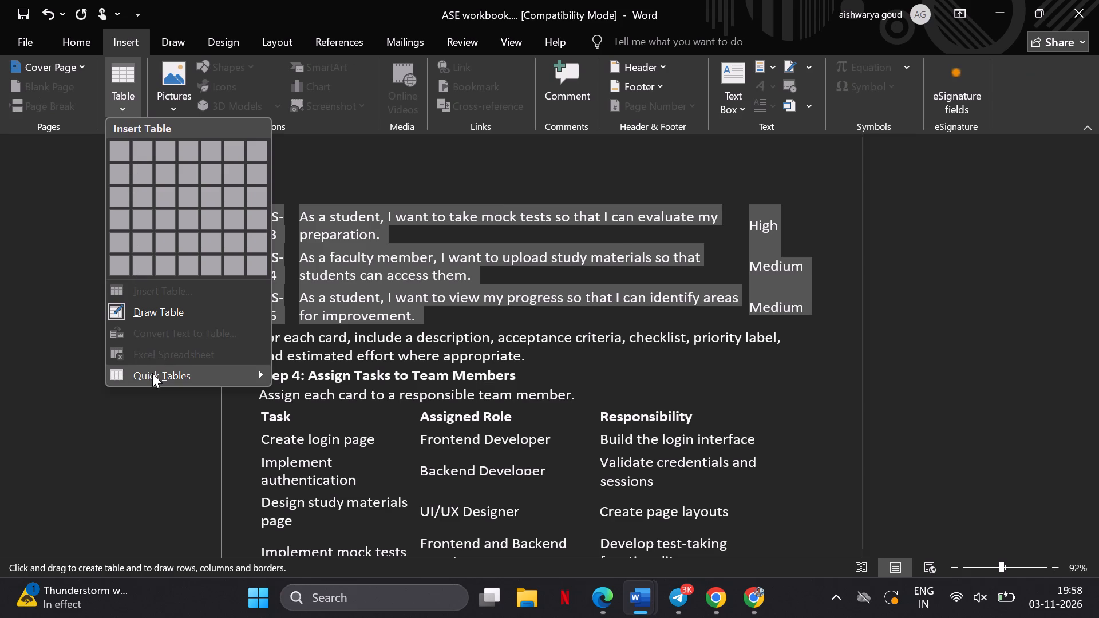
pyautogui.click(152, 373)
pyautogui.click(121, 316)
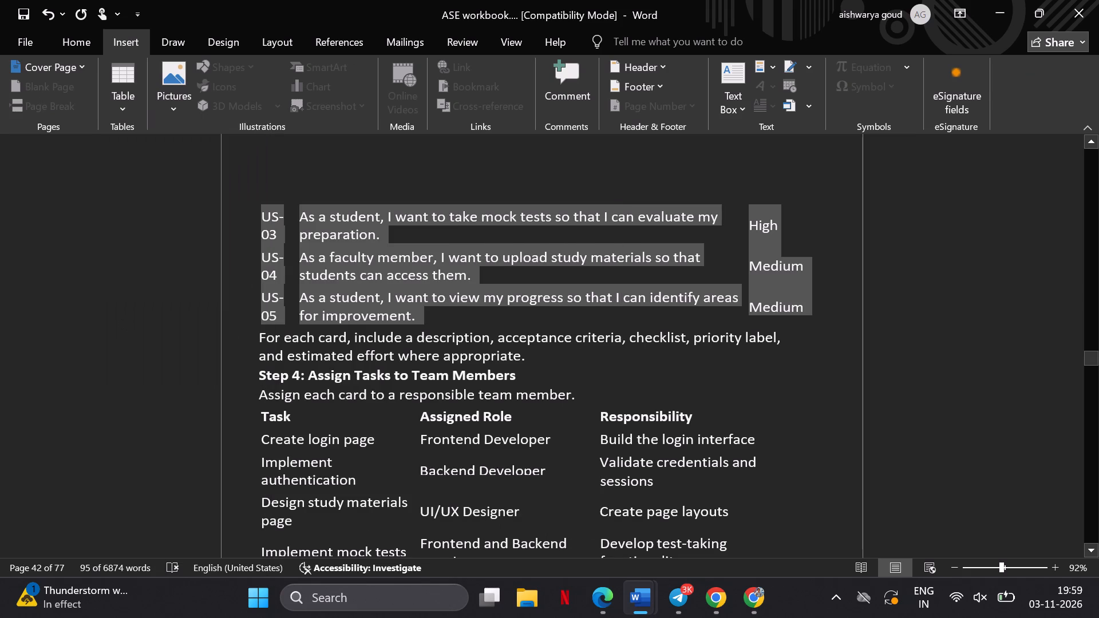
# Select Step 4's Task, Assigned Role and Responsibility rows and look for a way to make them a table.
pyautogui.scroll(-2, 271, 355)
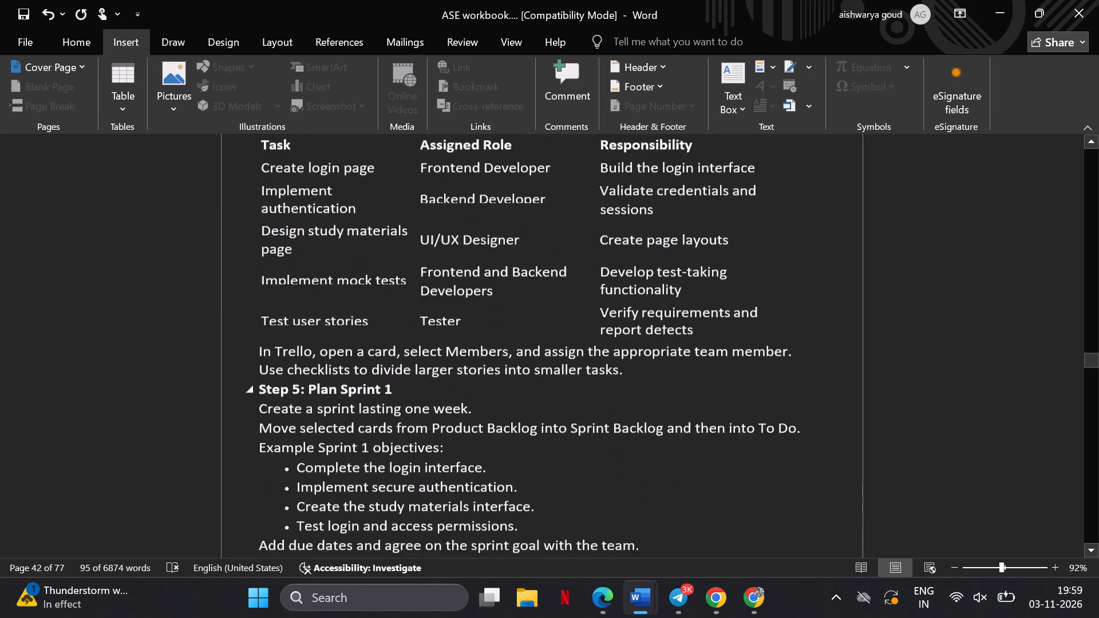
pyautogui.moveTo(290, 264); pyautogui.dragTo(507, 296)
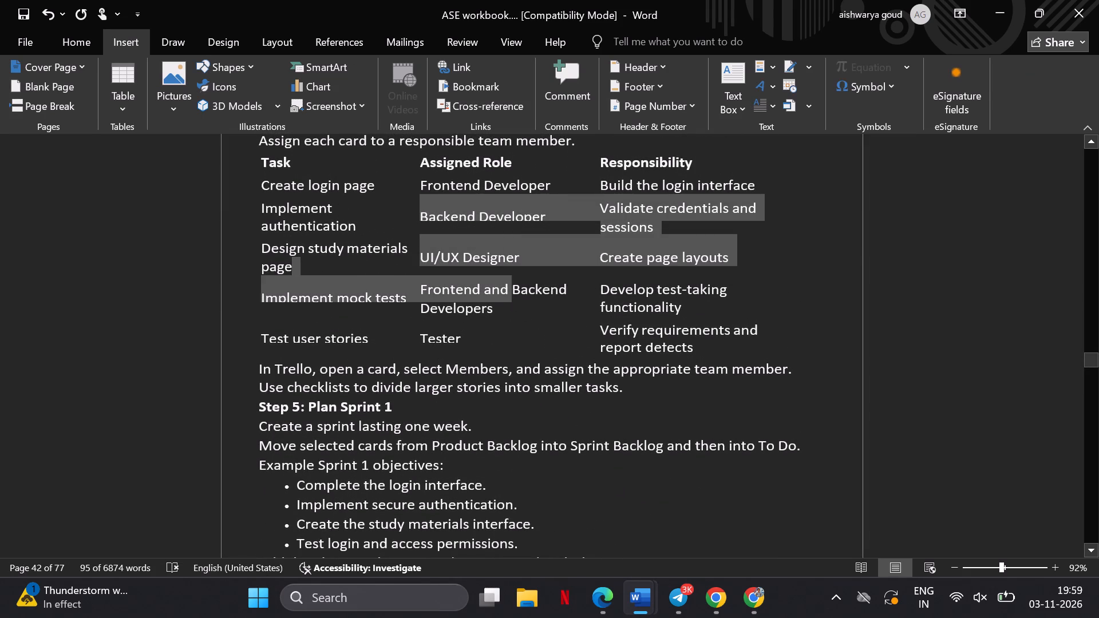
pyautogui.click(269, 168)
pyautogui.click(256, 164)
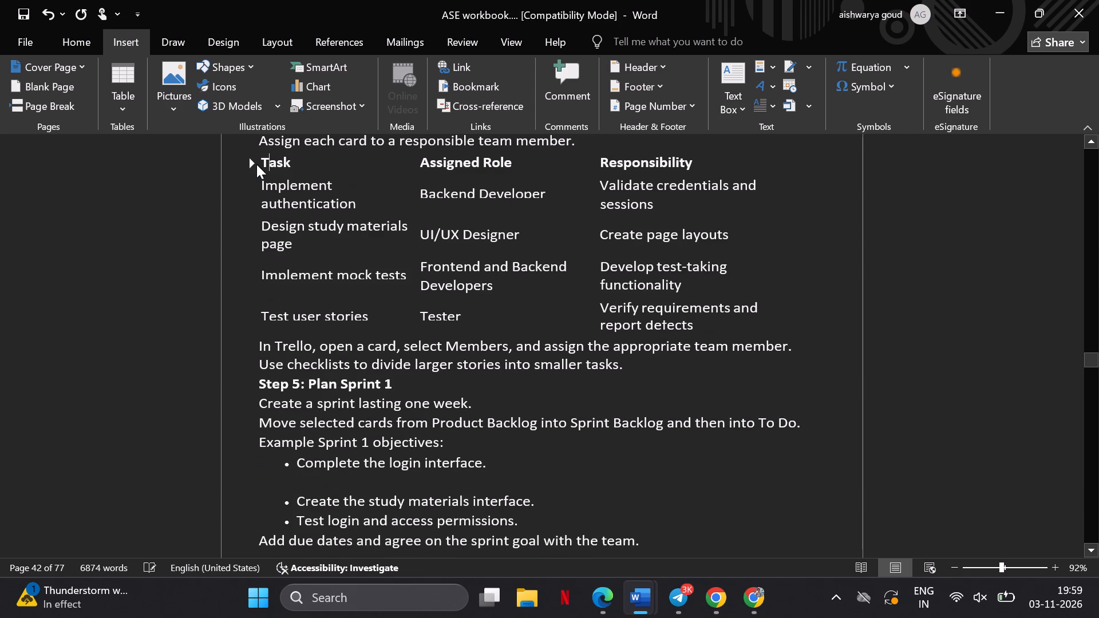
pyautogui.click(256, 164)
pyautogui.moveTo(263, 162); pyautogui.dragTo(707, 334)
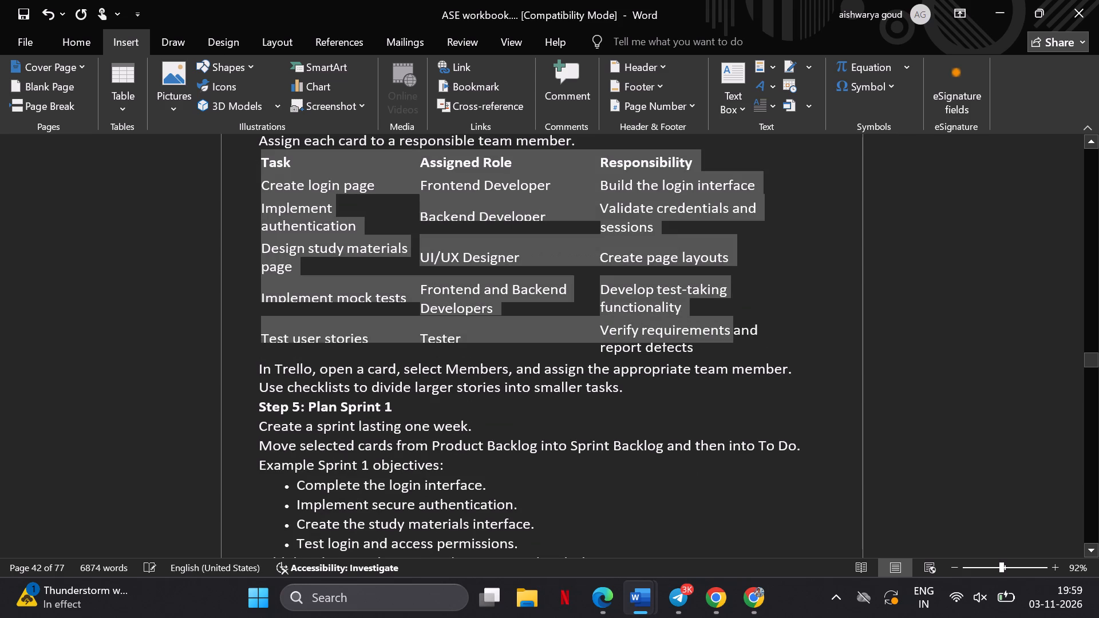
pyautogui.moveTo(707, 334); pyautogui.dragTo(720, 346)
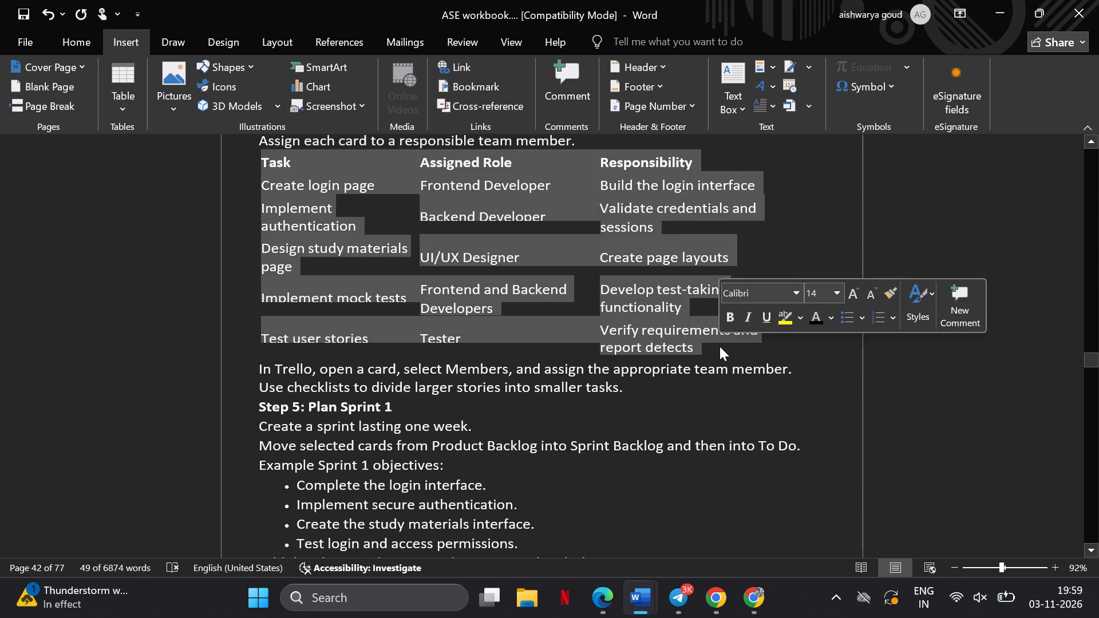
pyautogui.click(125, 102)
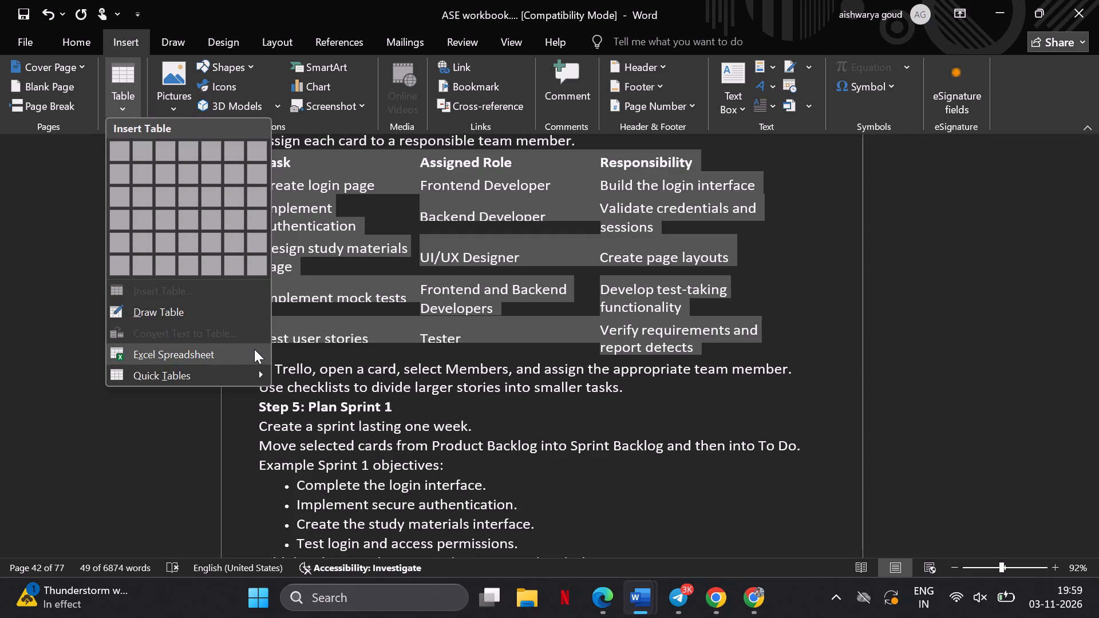
# Copy the "(For Evaluator's use only)" picture from the end of the earlier lab.
pyautogui.scroll(-4, 533, 437)
pyautogui.scroll(2, 533, 437)
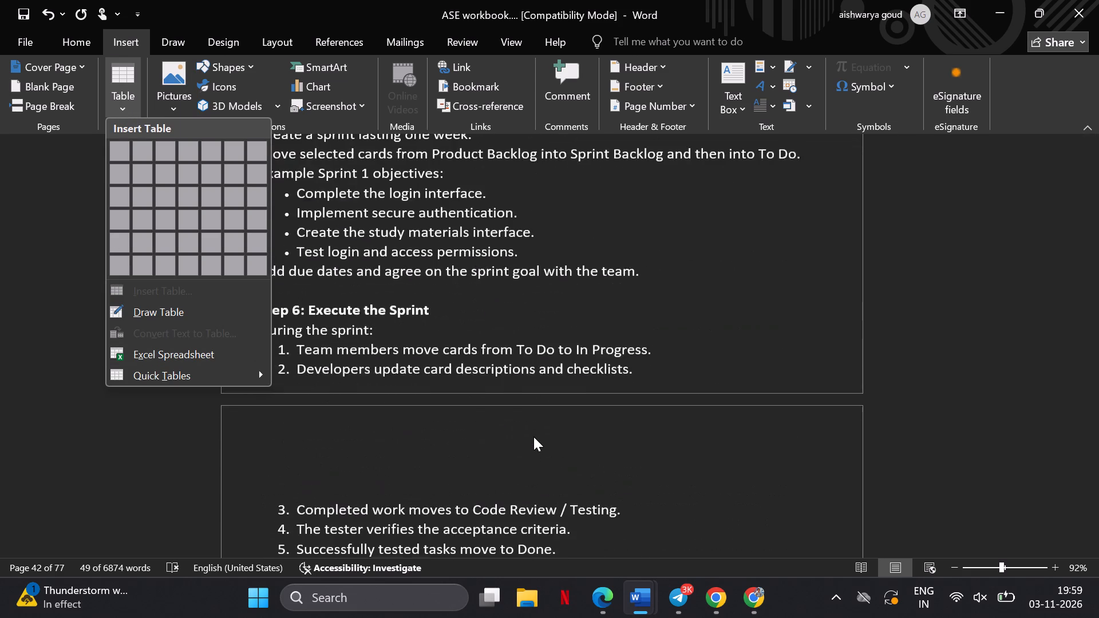
pyautogui.scroll(19, 533, 437)
pyautogui.click(536, 427)
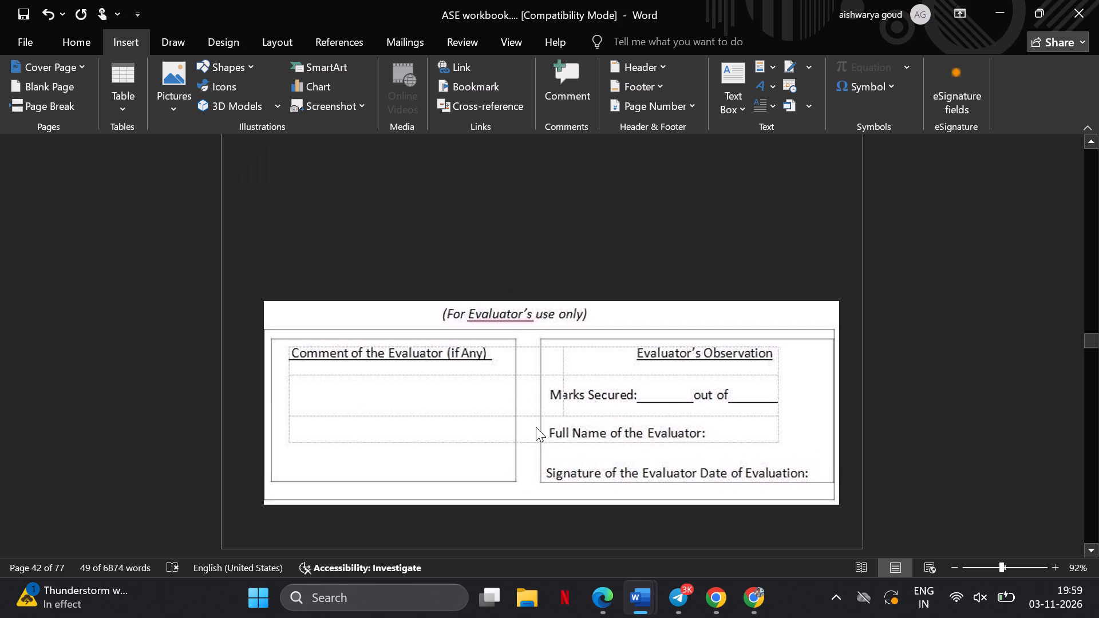
pyautogui.click(505, 429)
pyautogui.hotkey('ctrl', 'c')
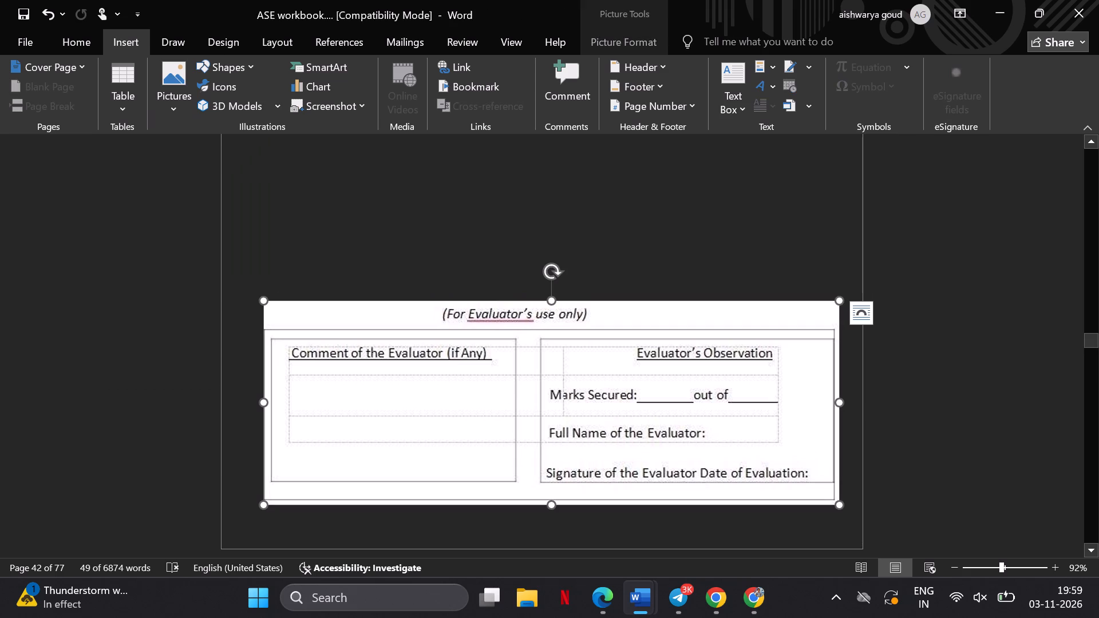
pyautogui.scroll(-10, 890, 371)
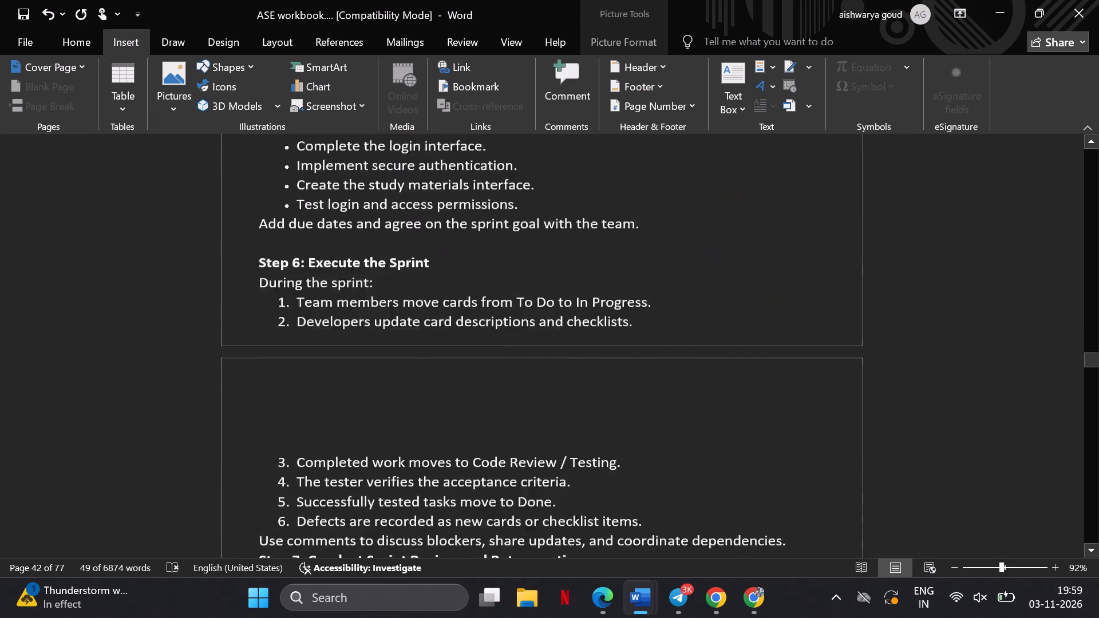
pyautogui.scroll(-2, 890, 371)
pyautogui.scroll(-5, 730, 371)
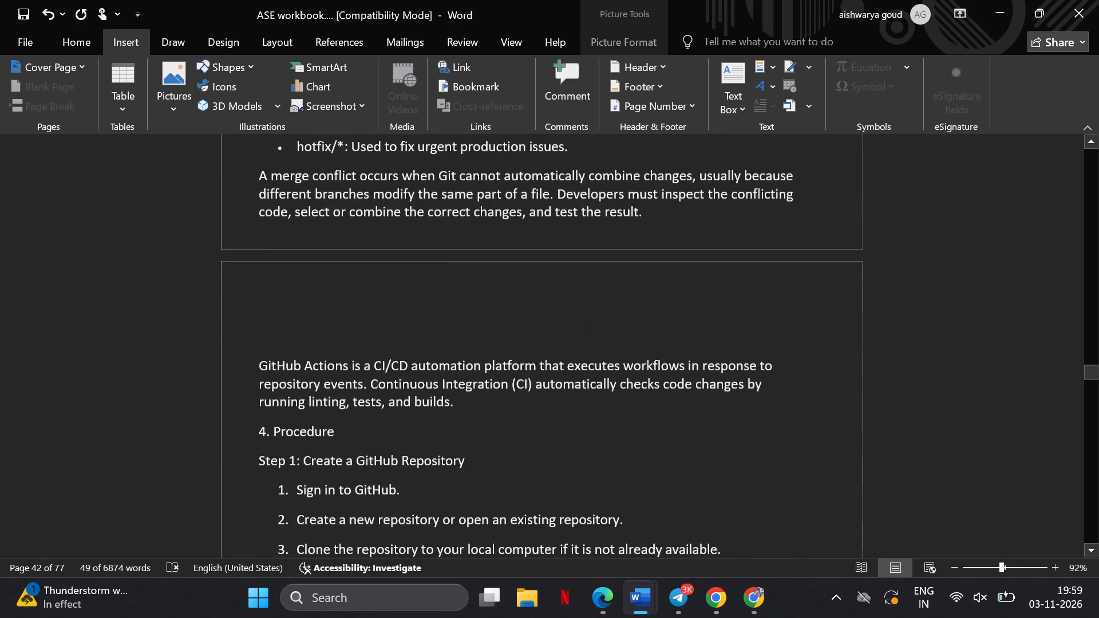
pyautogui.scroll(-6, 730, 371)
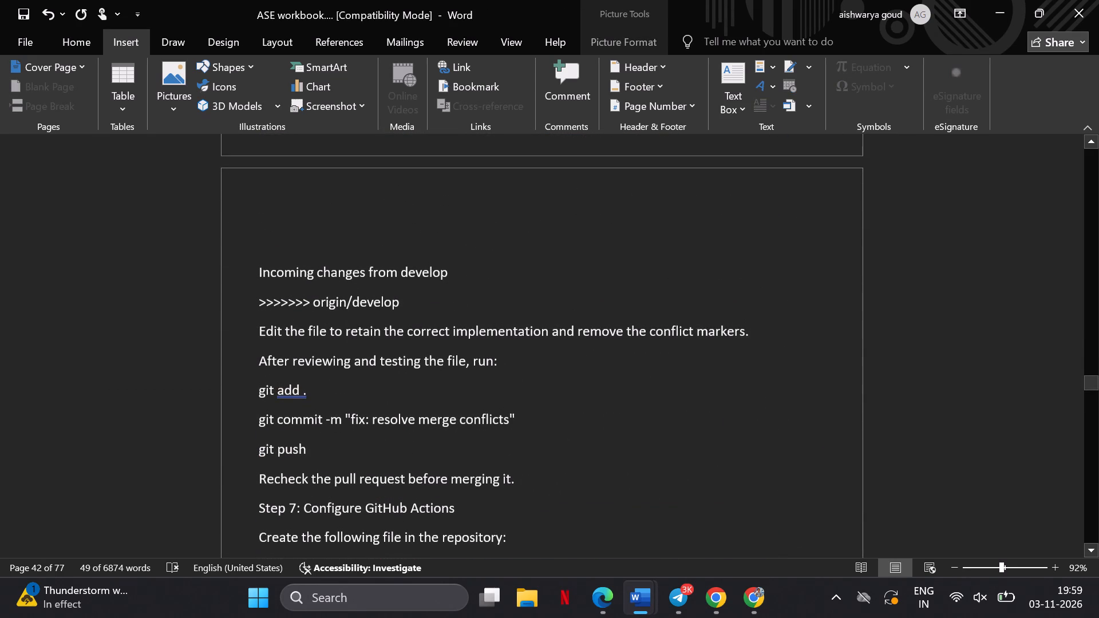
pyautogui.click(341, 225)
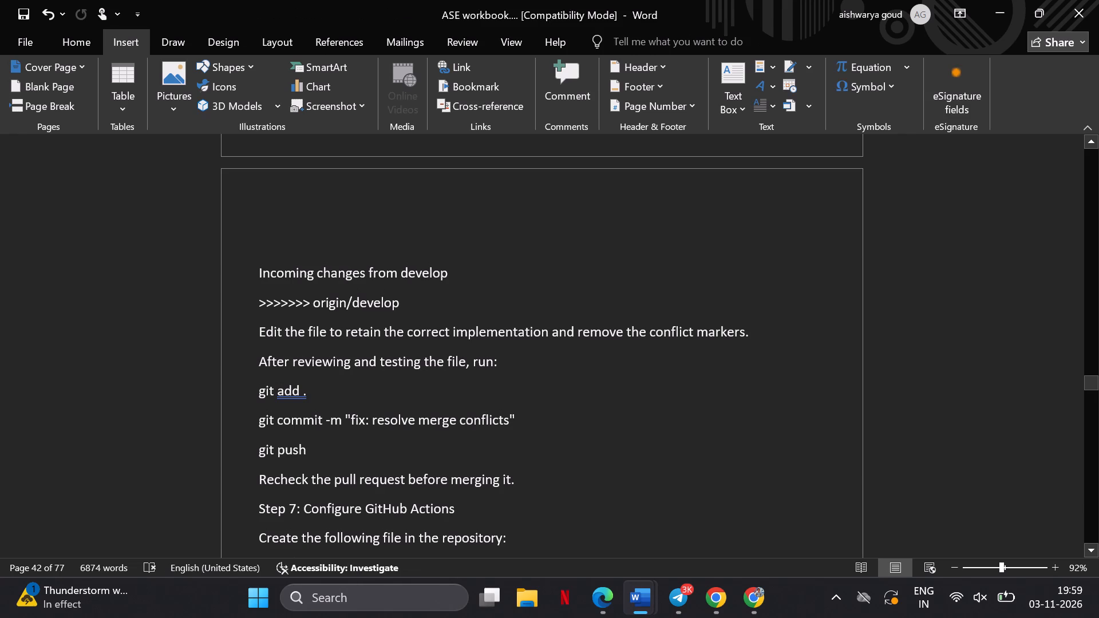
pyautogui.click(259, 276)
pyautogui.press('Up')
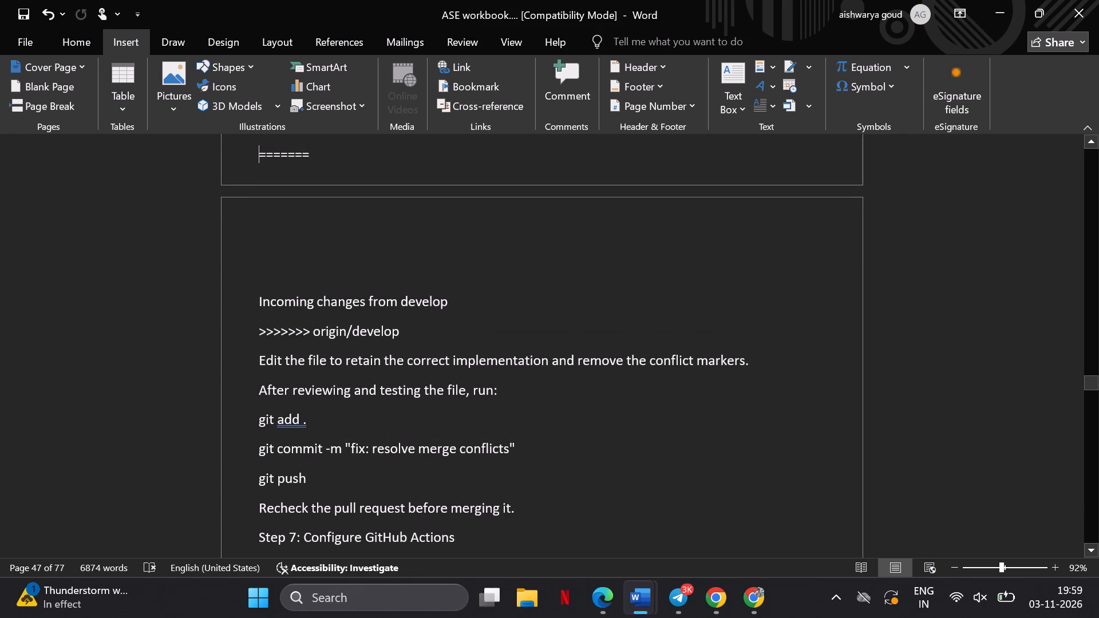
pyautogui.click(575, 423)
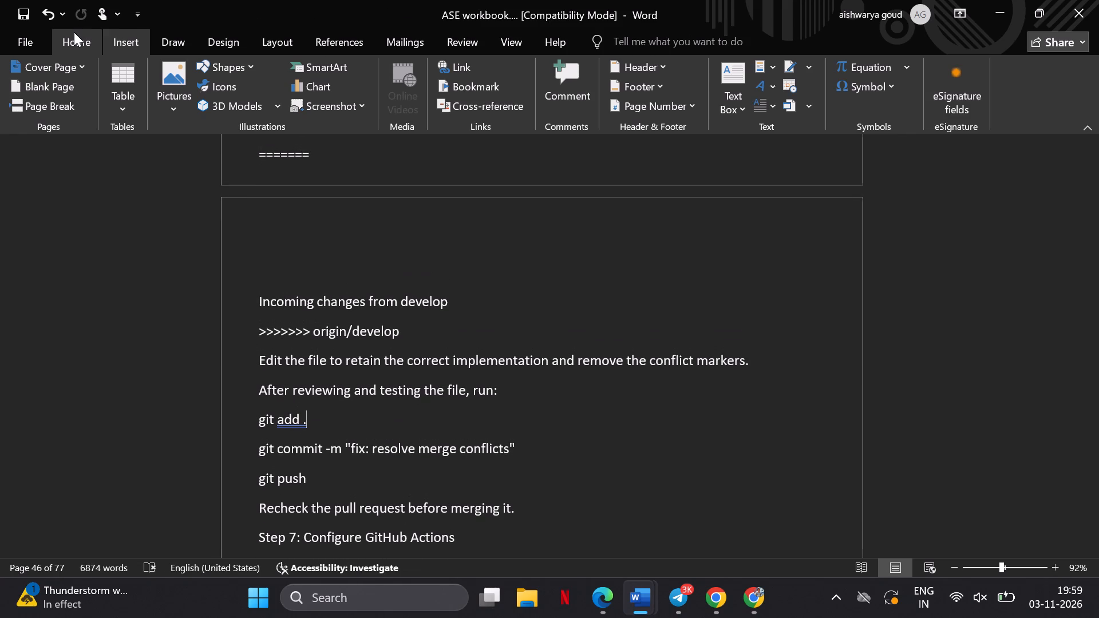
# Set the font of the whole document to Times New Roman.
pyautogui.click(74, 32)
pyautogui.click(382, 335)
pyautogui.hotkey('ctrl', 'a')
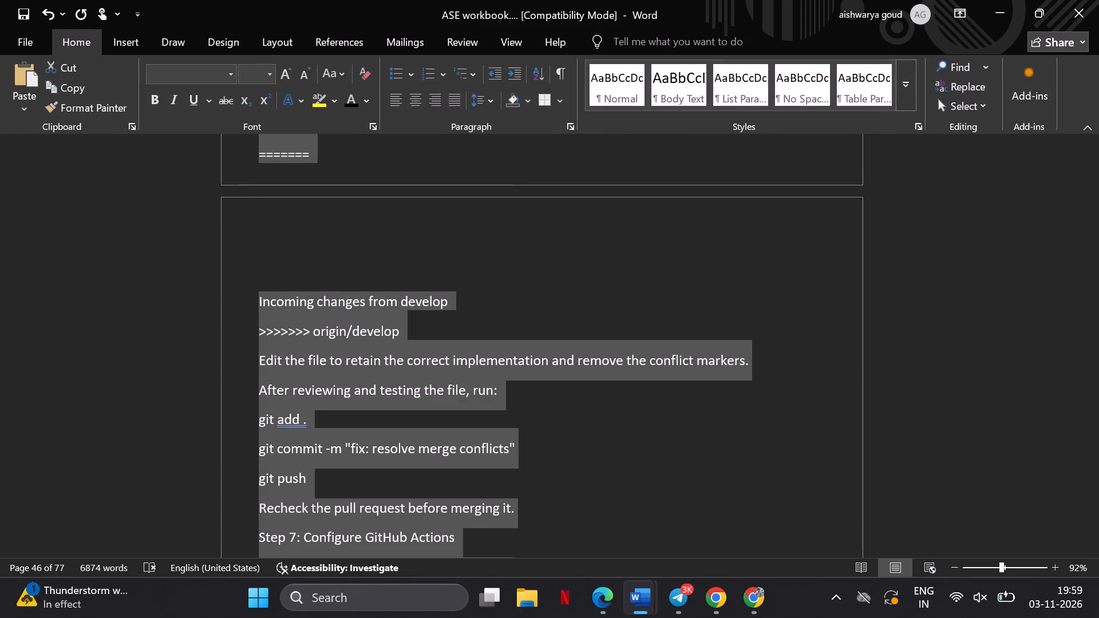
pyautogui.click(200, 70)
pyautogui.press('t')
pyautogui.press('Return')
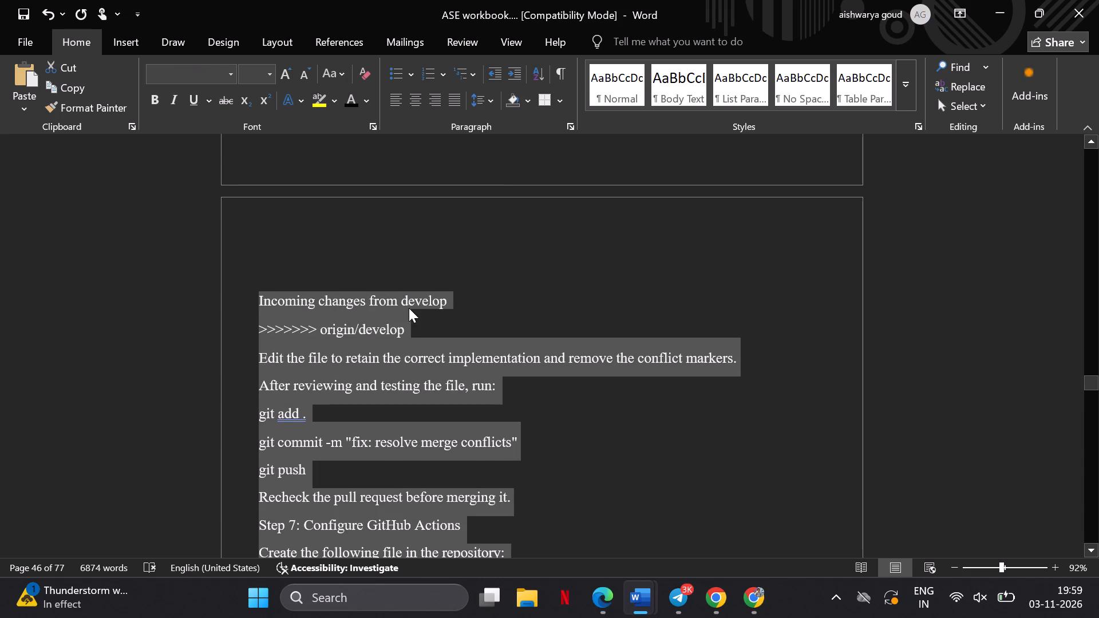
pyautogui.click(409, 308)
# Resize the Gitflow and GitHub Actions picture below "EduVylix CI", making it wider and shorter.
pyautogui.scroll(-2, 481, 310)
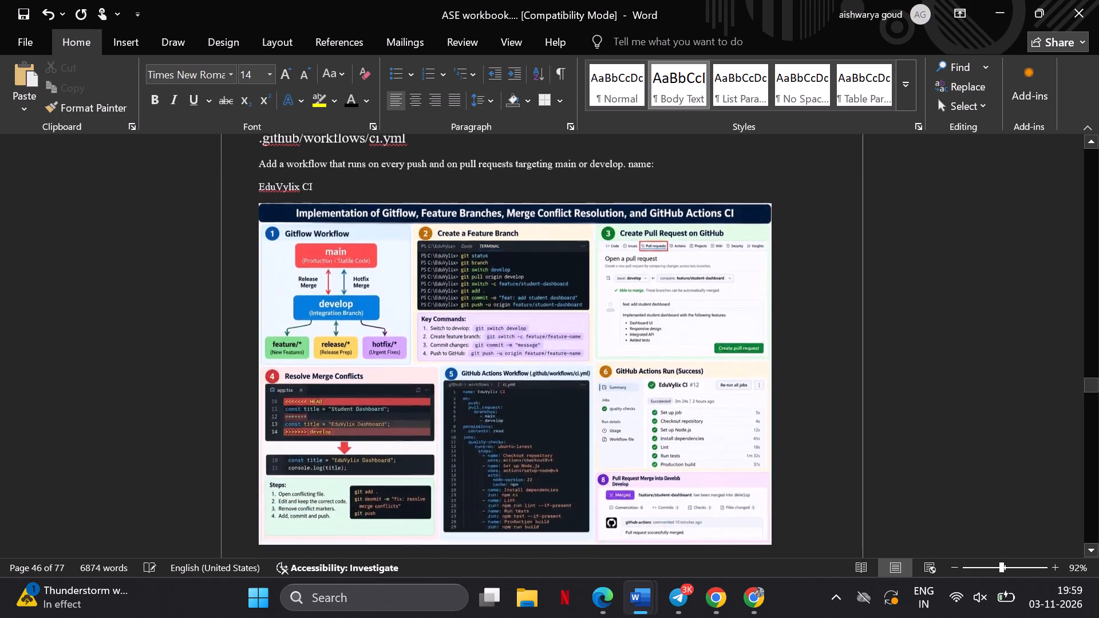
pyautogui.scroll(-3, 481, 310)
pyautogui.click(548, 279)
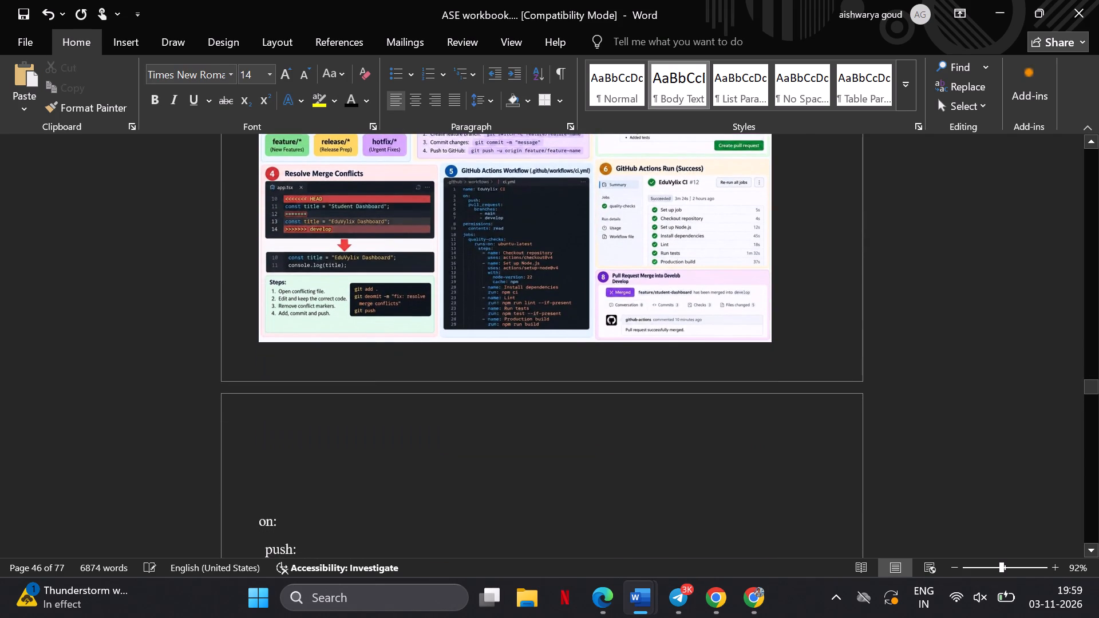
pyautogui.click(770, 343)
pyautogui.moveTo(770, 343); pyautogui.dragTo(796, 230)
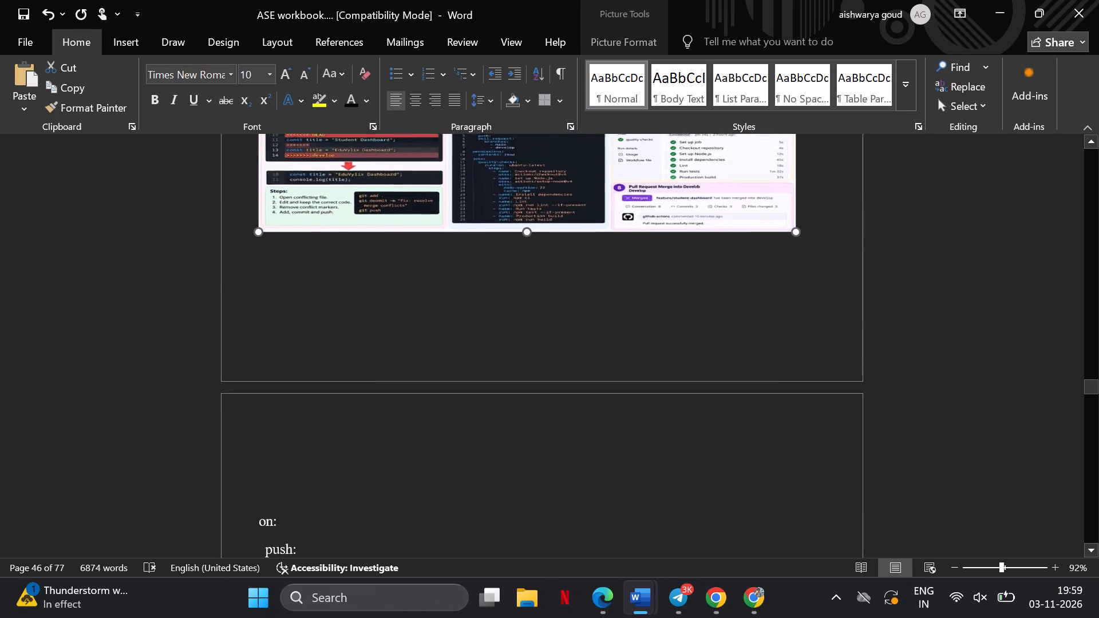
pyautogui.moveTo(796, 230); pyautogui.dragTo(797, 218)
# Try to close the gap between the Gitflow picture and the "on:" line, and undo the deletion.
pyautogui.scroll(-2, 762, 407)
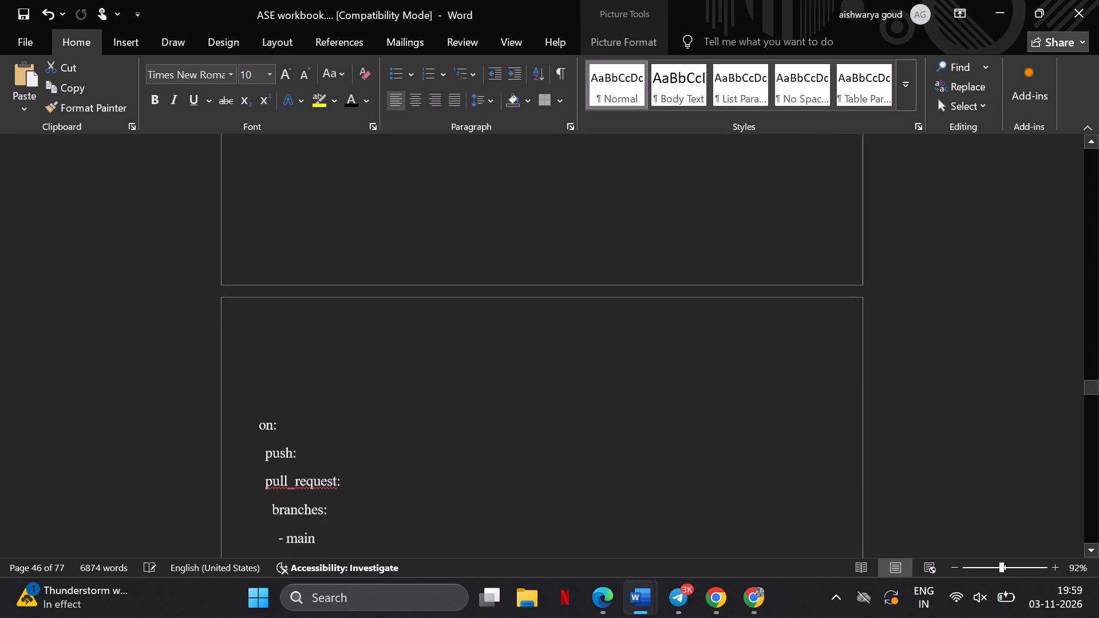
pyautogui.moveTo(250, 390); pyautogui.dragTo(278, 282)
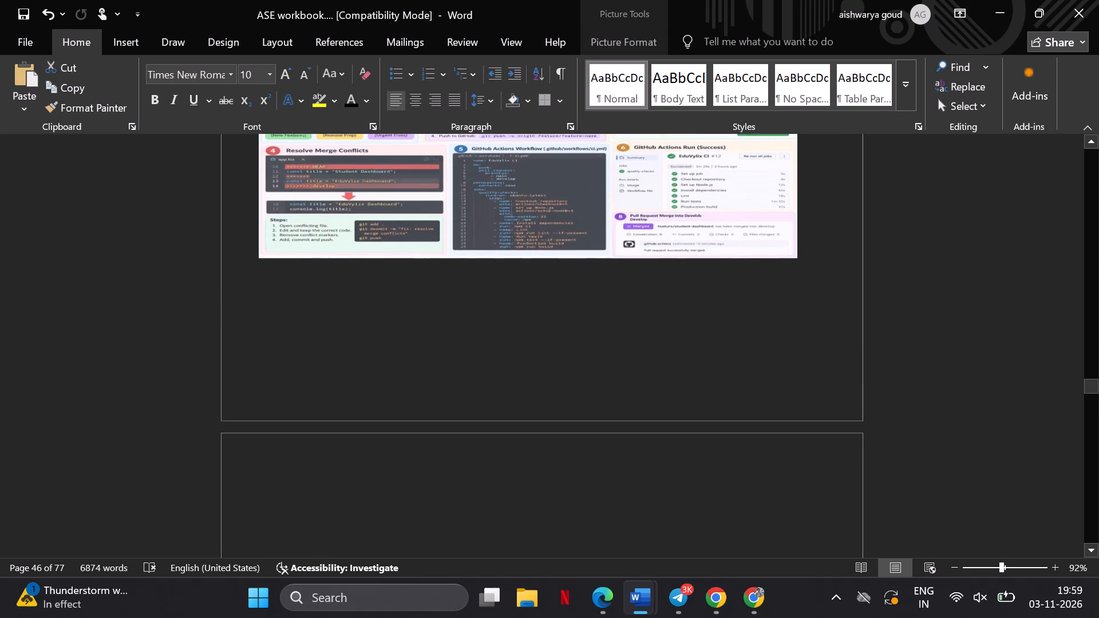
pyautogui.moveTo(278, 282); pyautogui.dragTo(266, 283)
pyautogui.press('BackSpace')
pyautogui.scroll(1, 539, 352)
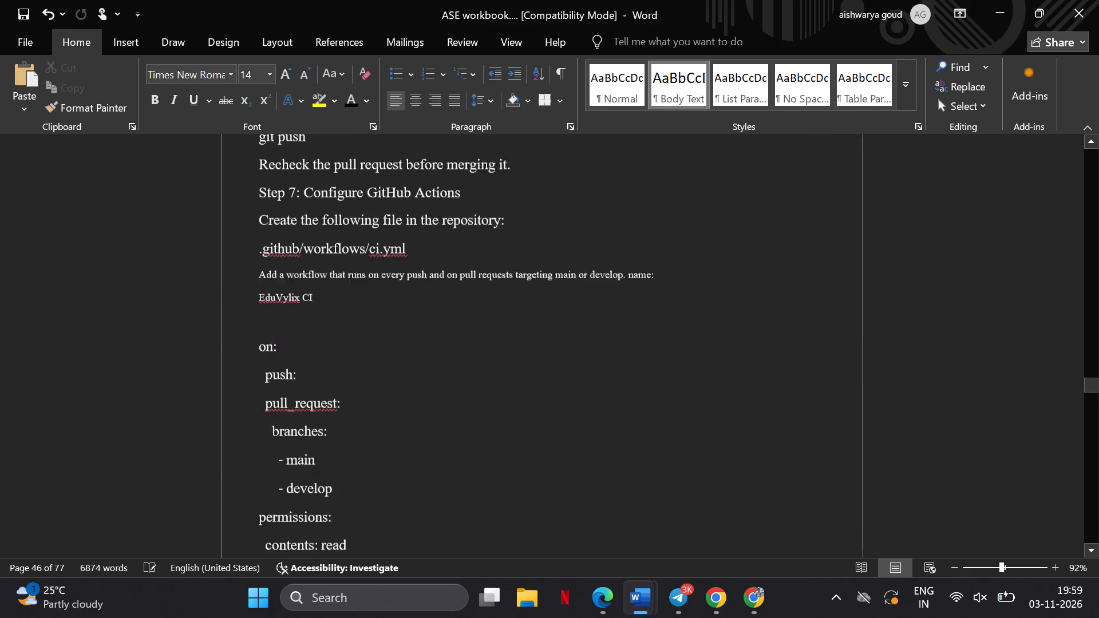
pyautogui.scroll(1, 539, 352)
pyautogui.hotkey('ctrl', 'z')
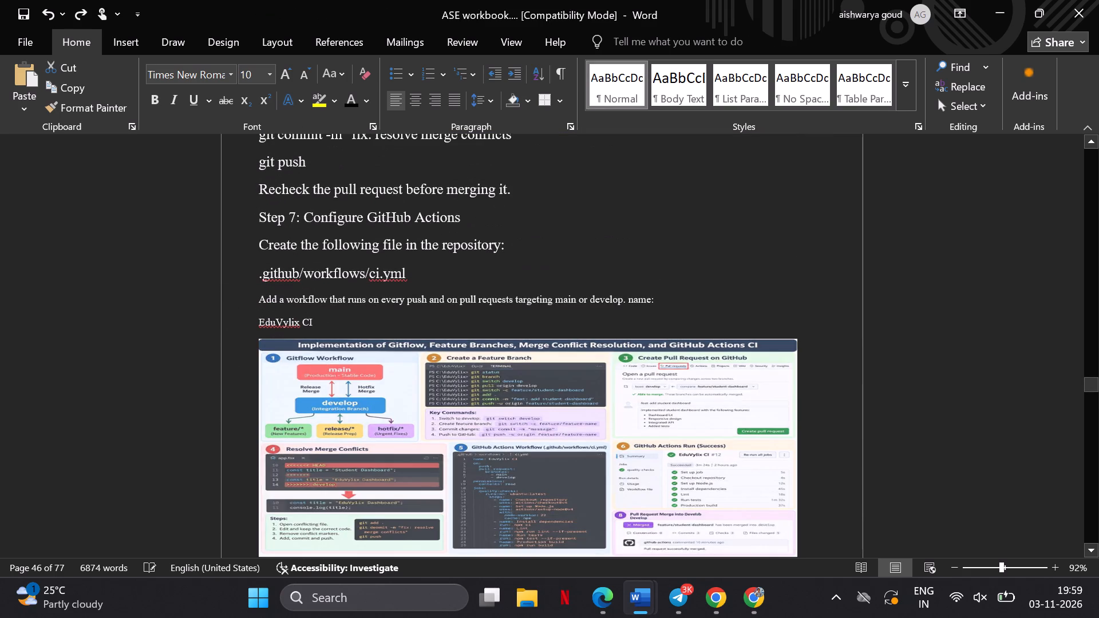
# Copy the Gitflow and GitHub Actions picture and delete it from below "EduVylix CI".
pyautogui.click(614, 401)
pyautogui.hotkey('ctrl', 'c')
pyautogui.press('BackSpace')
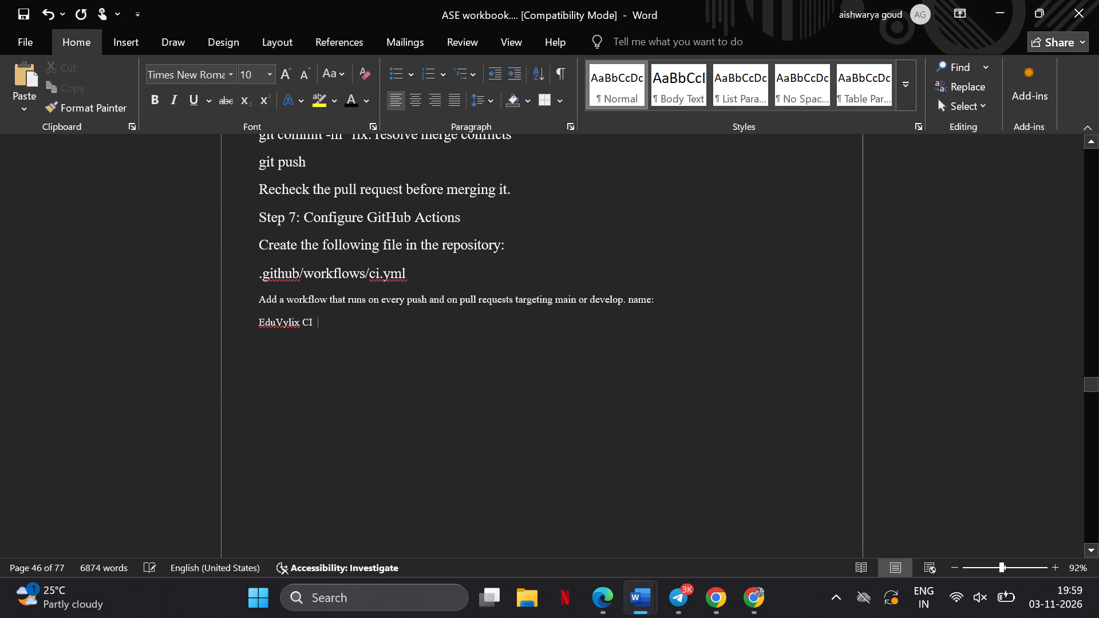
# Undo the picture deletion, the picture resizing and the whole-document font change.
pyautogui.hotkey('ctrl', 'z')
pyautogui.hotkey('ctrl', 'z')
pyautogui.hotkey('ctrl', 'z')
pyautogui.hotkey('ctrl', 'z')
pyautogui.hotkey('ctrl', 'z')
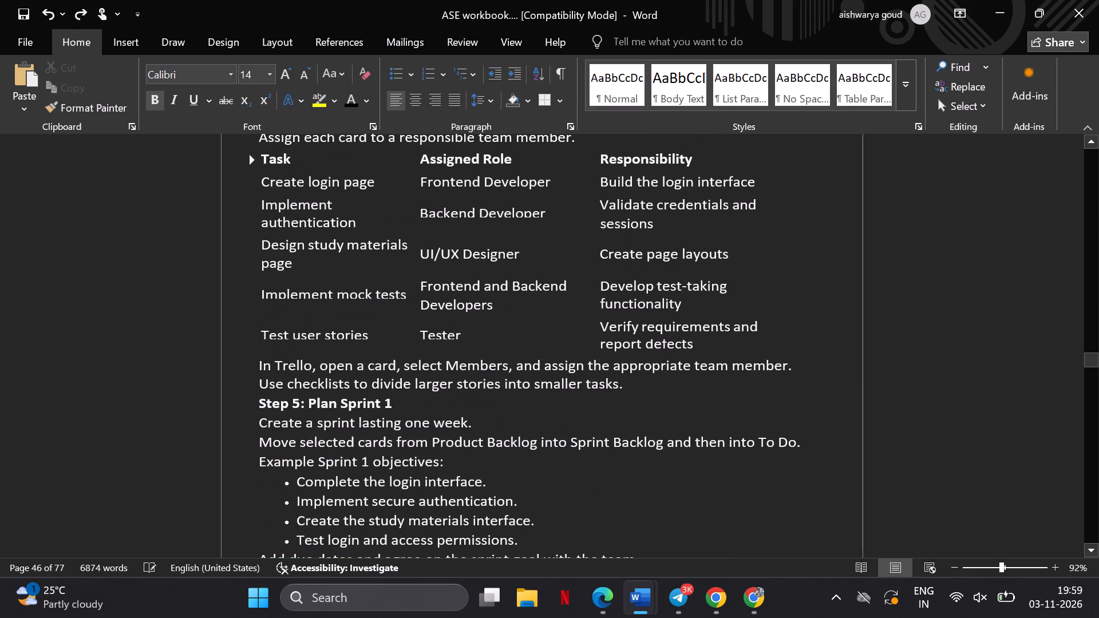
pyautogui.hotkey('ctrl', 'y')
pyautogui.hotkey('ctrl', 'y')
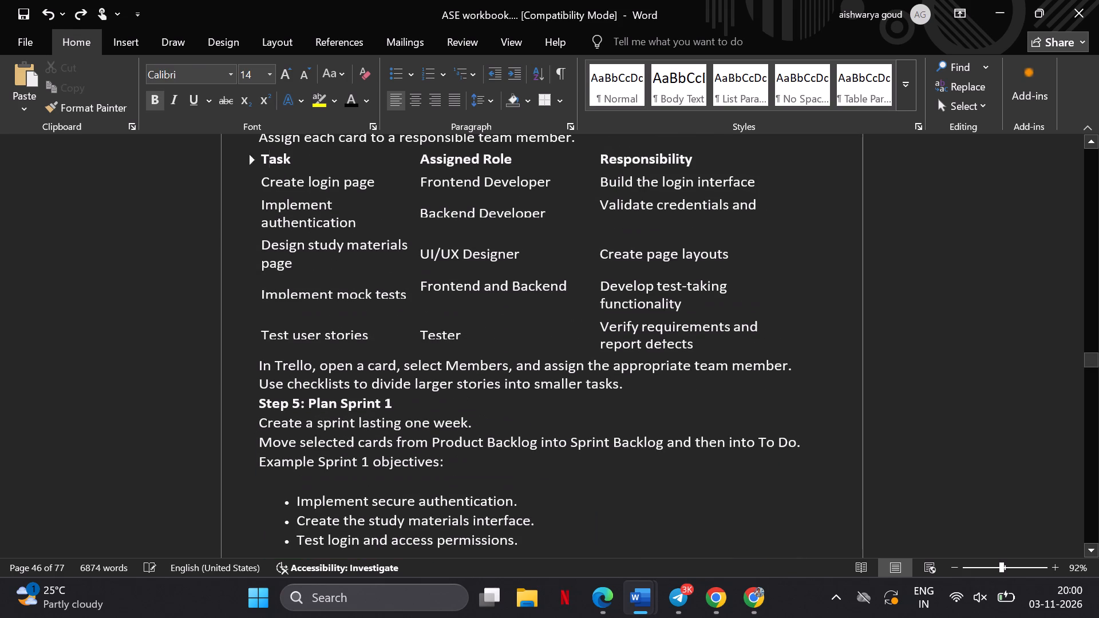
# Set the font of the entire workbook to Times New Roman.
pyautogui.scroll(-4, 583, 413)
pyautogui.click(471, 449)
pyautogui.hotkey('ctrl', 'a')
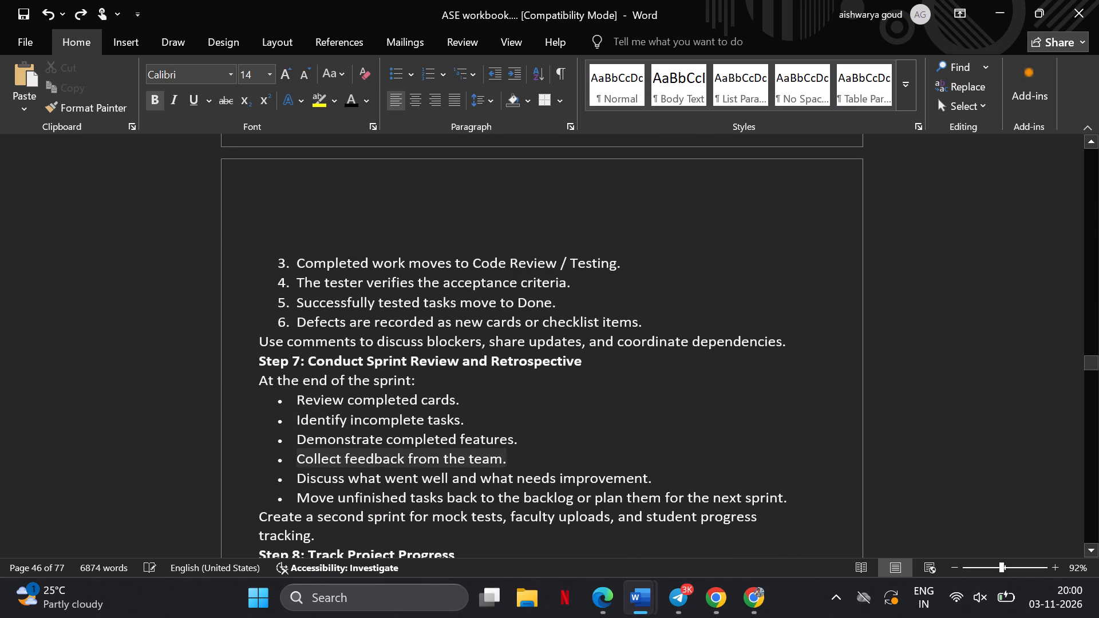
pyautogui.click(186, 71)
pyautogui.press('t')
pyautogui.press('Return')
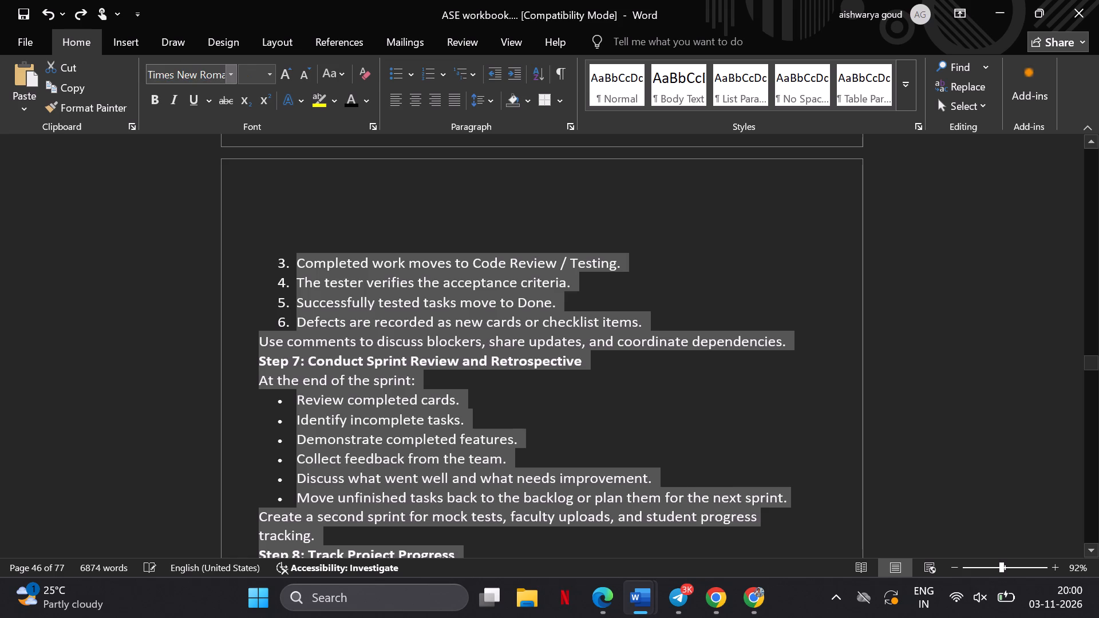
pyautogui.scroll(-7, 316, 205)
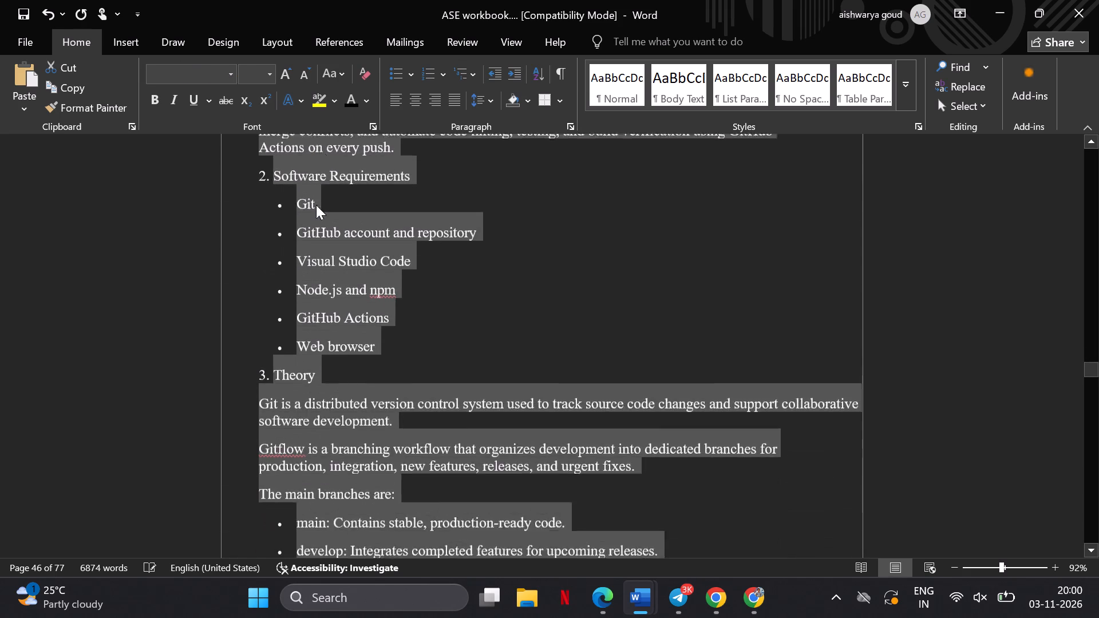
pyautogui.scroll(-1, 316, 205)
pyautogui.scroll(2, 316, 205)
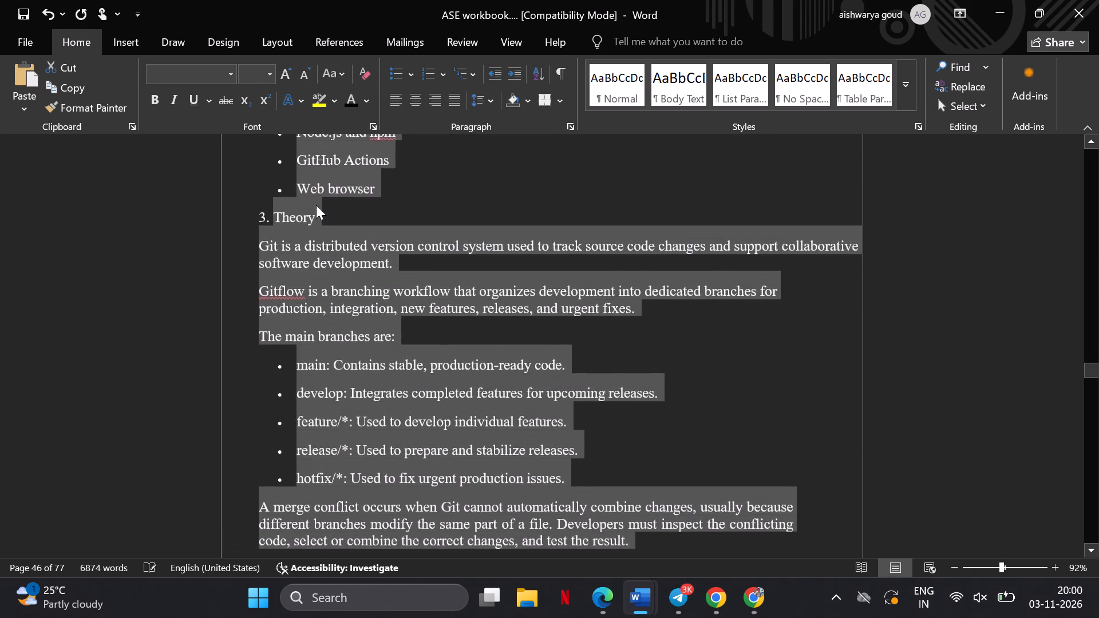
pyautogui.scroll(4, 316, 205)
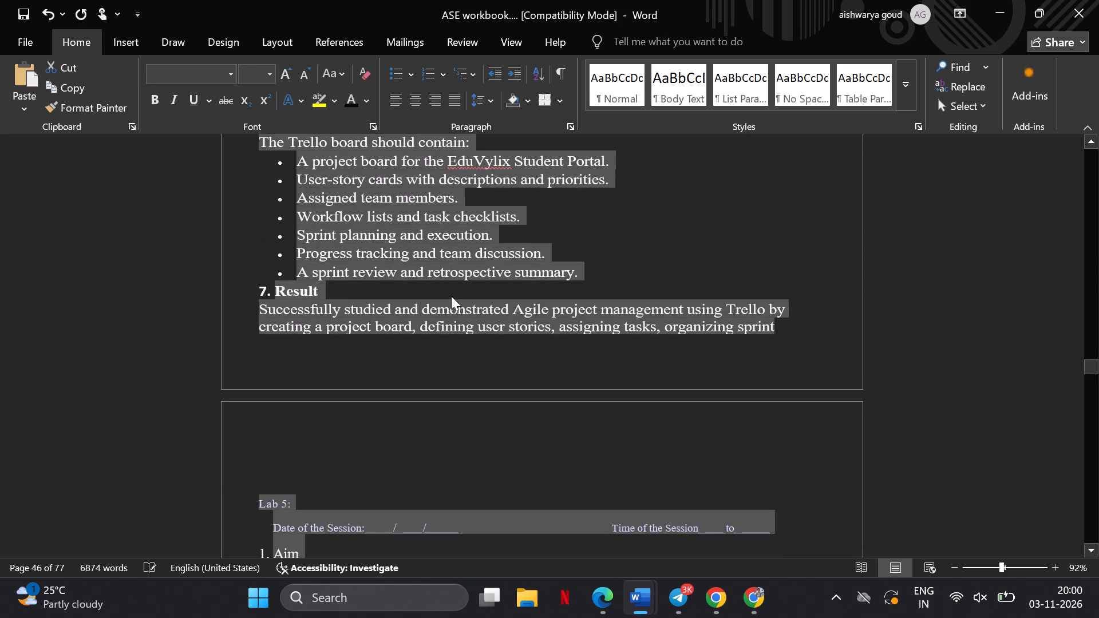
pyautogui.click(609, 332)
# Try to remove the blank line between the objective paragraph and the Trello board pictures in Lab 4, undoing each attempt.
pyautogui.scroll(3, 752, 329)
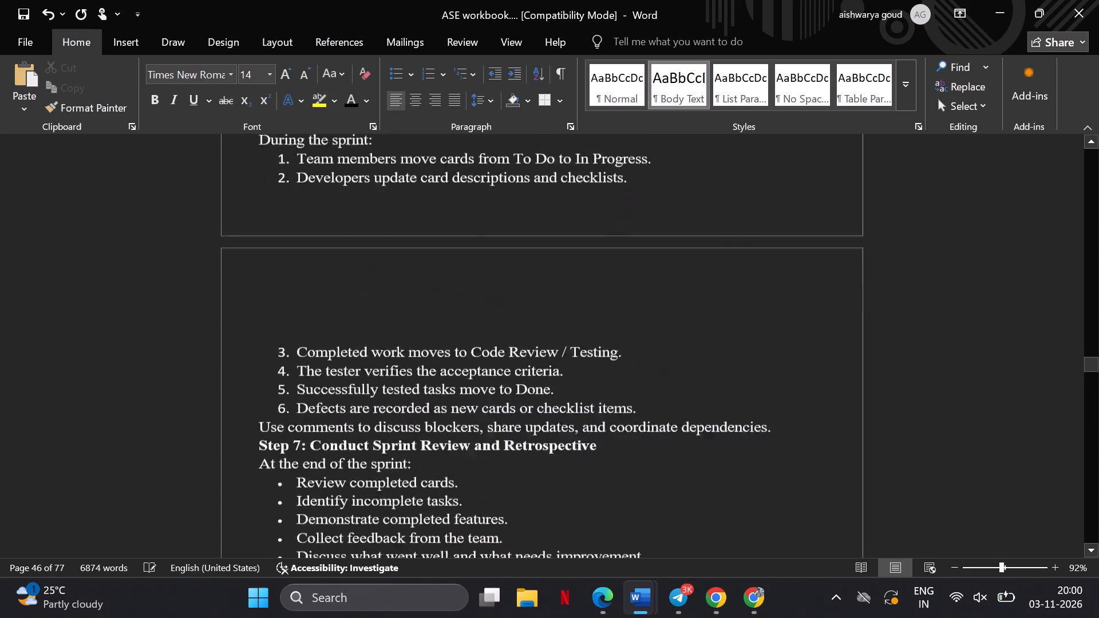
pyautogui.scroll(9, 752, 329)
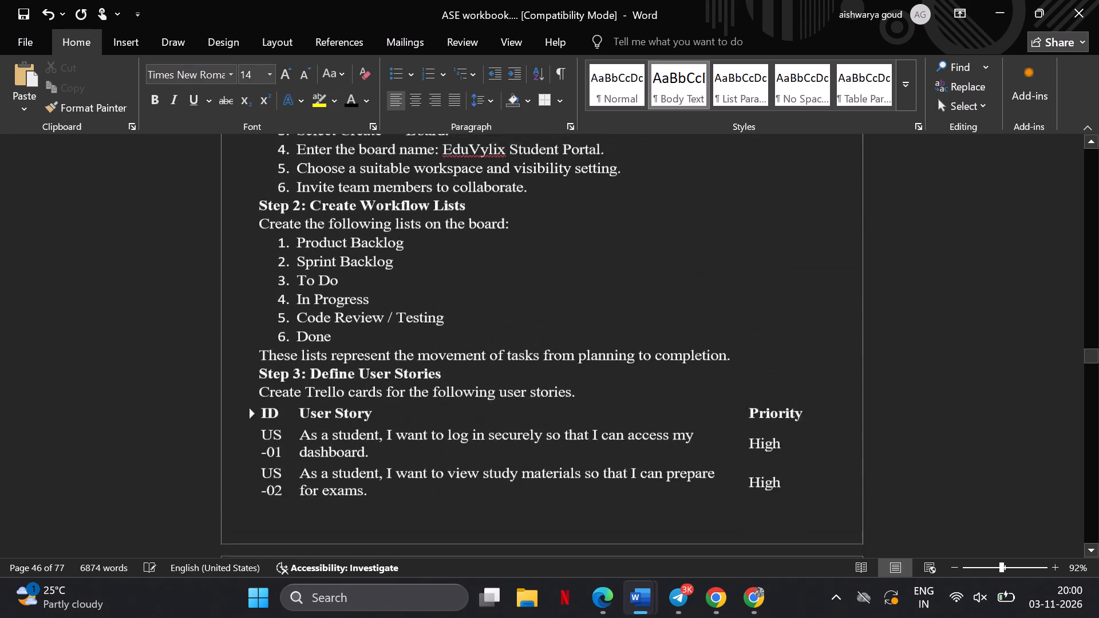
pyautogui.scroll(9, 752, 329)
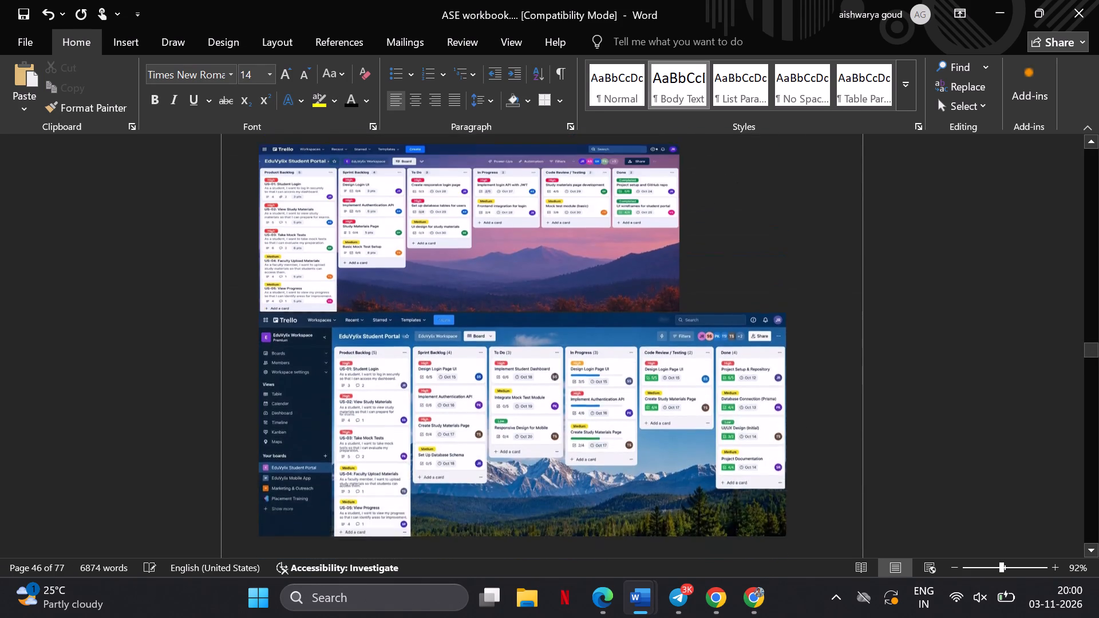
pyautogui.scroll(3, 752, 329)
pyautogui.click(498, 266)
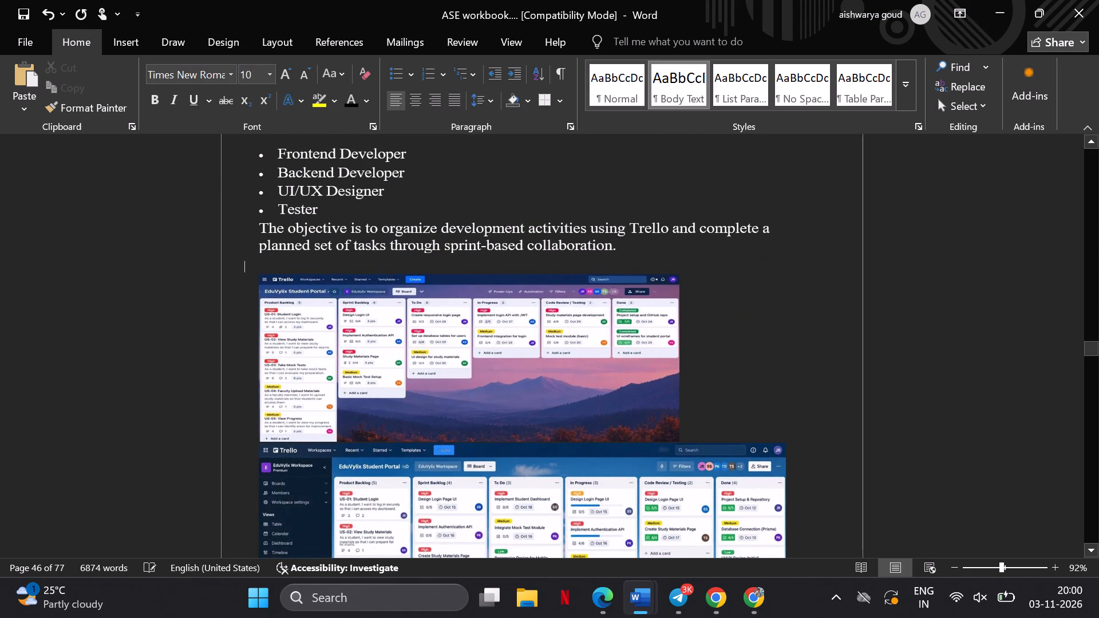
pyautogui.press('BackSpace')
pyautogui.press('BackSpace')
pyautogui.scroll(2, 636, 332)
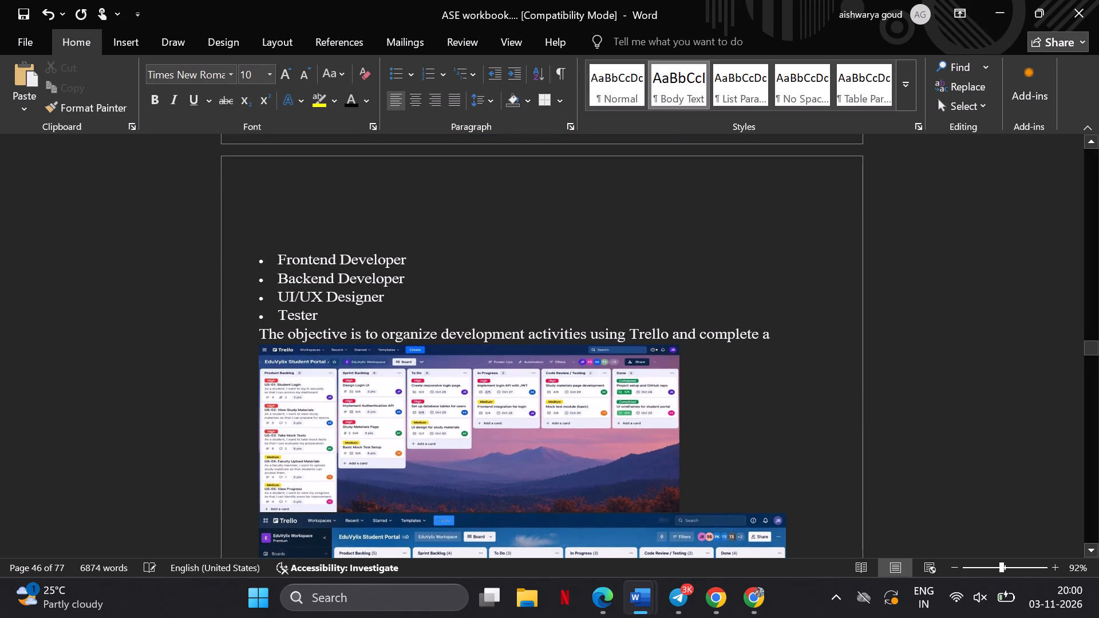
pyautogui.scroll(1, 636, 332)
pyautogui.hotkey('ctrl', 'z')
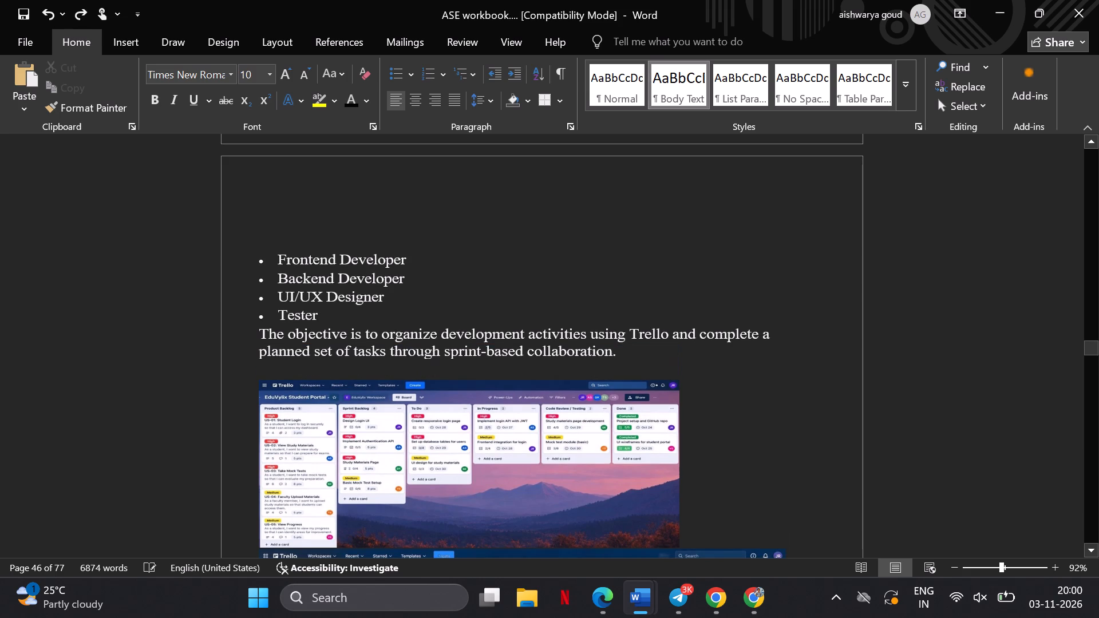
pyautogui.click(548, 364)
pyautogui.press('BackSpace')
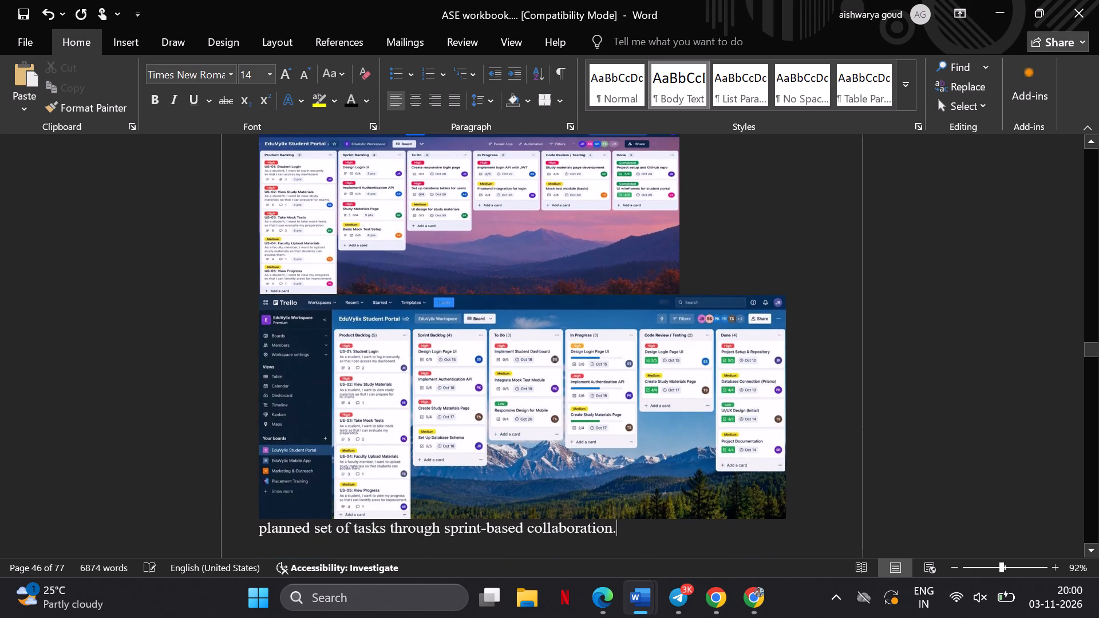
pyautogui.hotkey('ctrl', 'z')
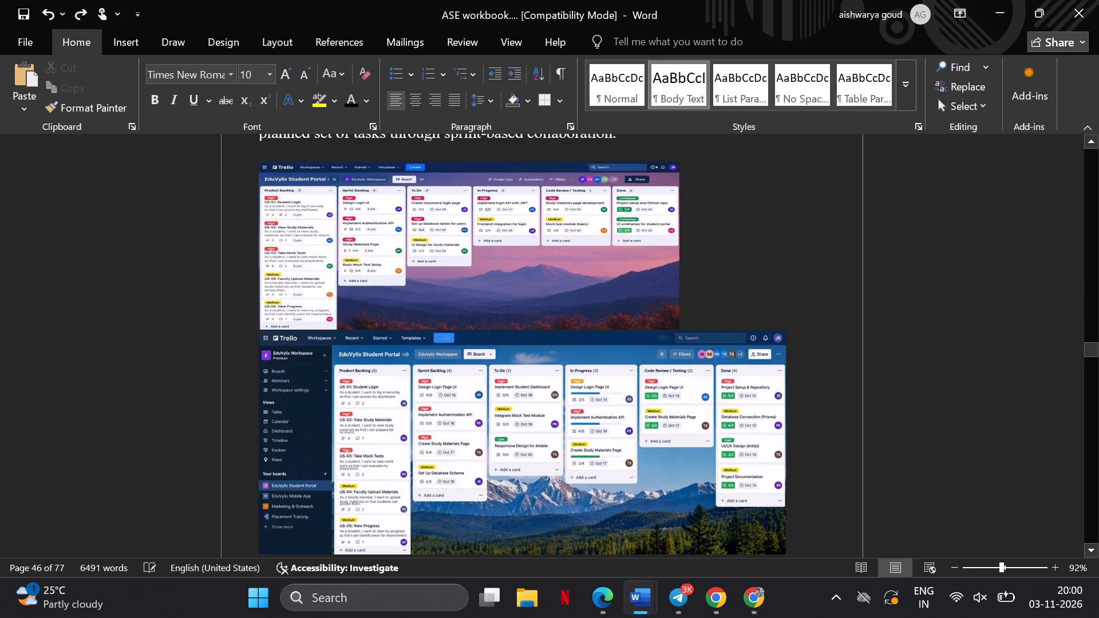
# Shrink the grouped pair of Trello board pictures below the objective paragraph in Lab 4, keeping their proportions.
pyautogui.click(487, 272)
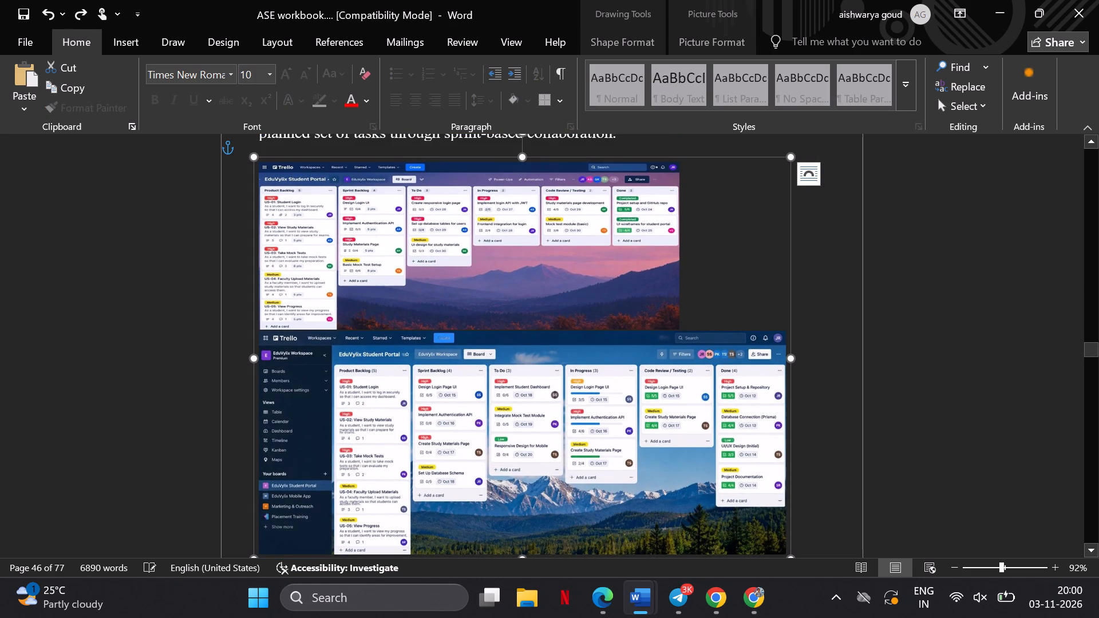
pyautogui.scroll(-5, 806, 409)
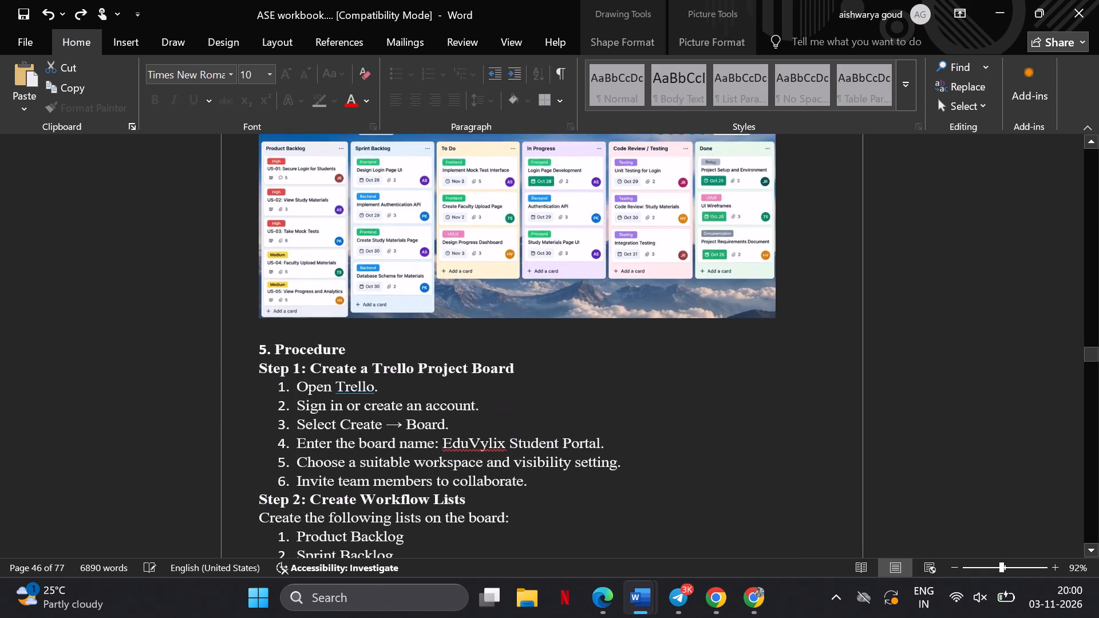
pyautogui.scroll(1, 639, 540)
pyautogui.scroll(-9, 639, 540)
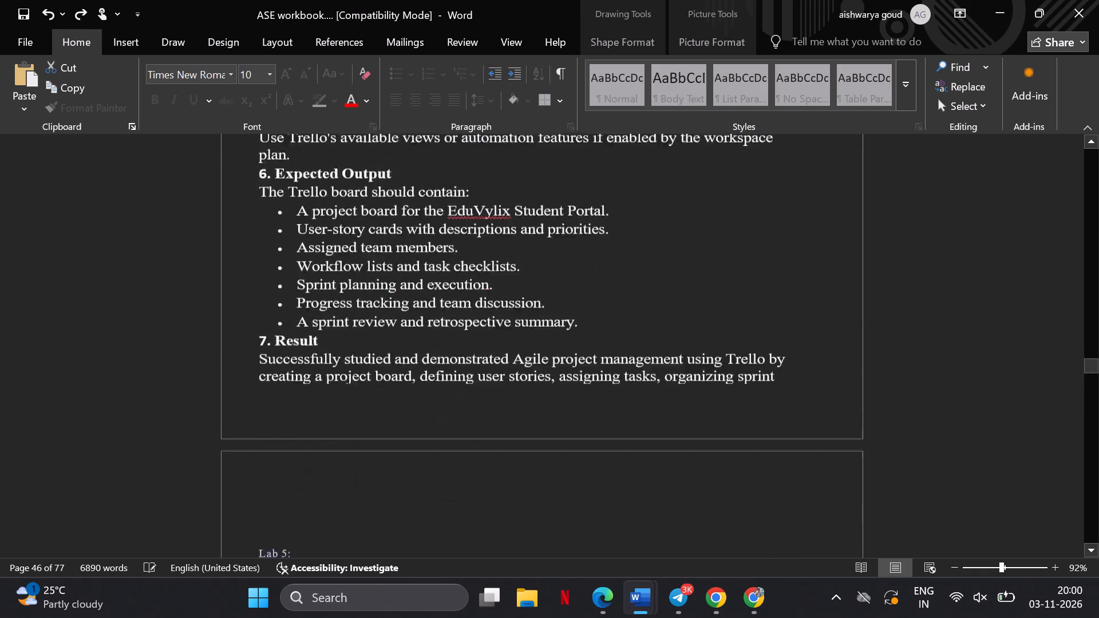
pyautogui.scroll(2, 639, 540)
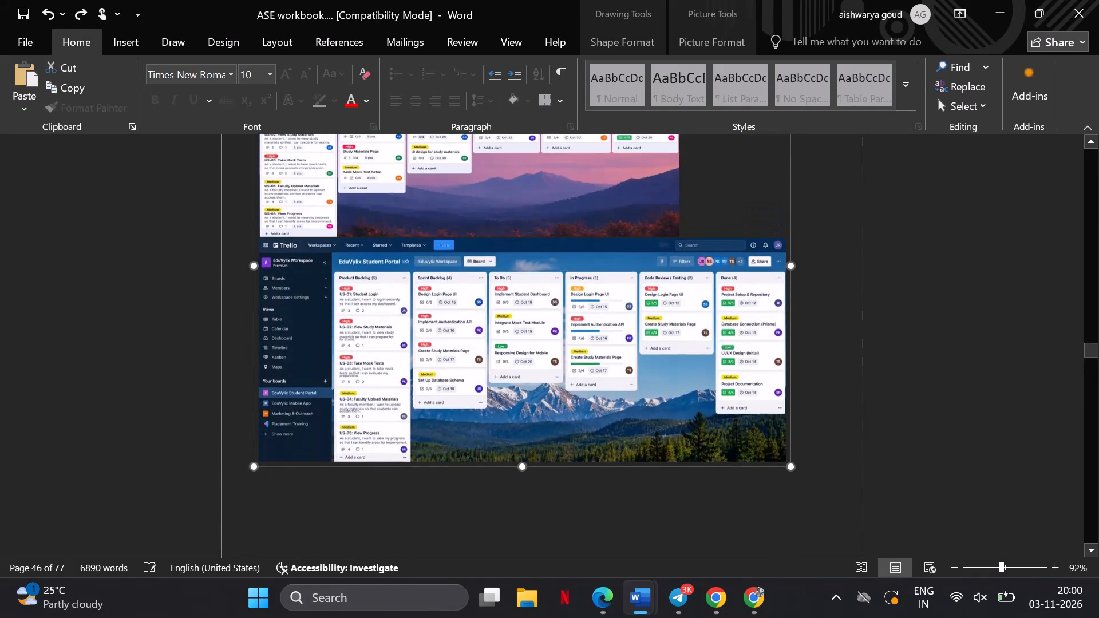
pyautogui.scroll(2, 639, 540)
pyautogui.scroll(-1, 639, 540)
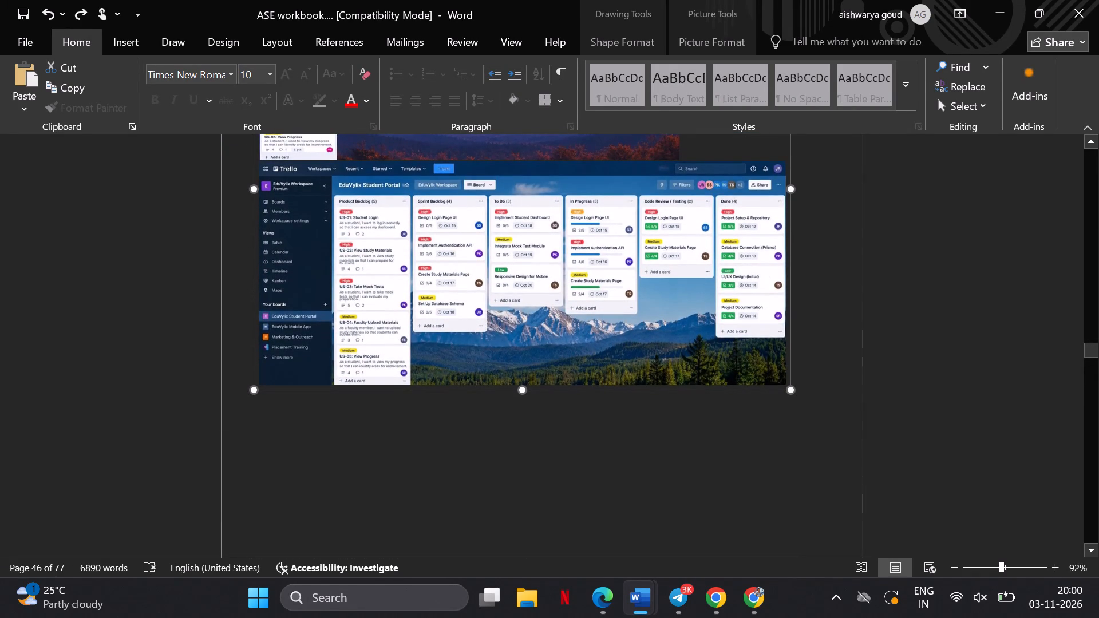
pyautogui.moveTo(792, 393); pyautogui.dragTo(699, 308)
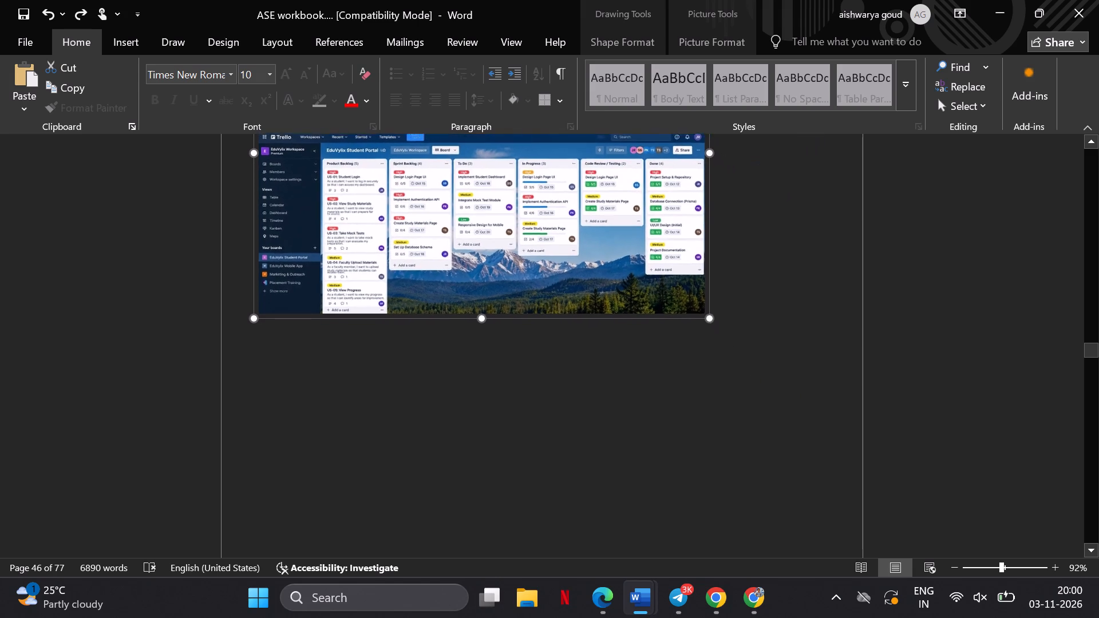
pyautogui.moveTo(699, 308); pyautogui.dragTo(703, 296)
# Shrink the single Trello board picture above "5. Procedure" to nearly the width of the grouped Trello pictures.
pyautogui.scroll(-5, 748, 448)
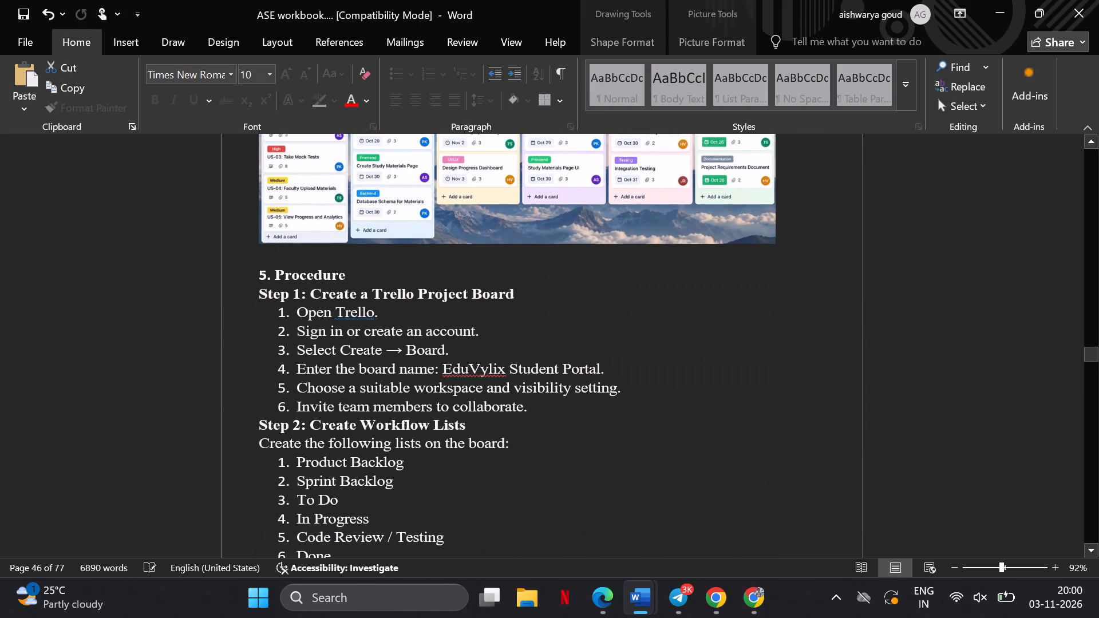
pyautogui.click(678, 224)
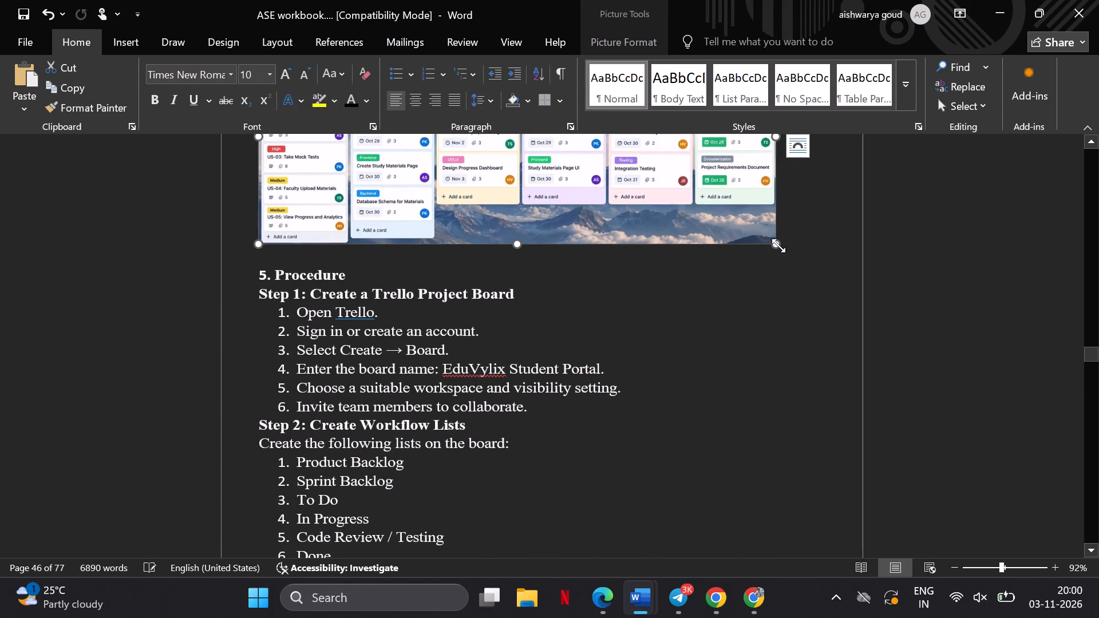
pyautogui.click(778, 245)
pyautogui.moveTo(778, 245); pyautogui.dragTo(687, 161)
# Copy the single Trello board picture above "5. Procedure" and delete it from its place.
pyautogui.click(603, 204)
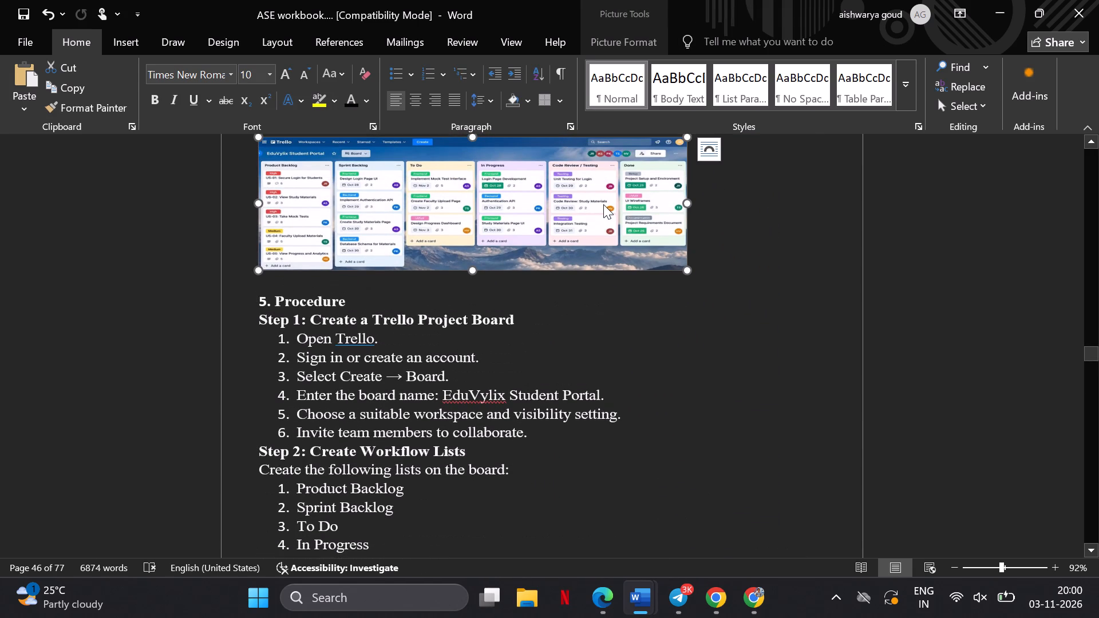
pyautogui.hotkey('ctrl', 'c')
pyautogui.press('BackSpace')
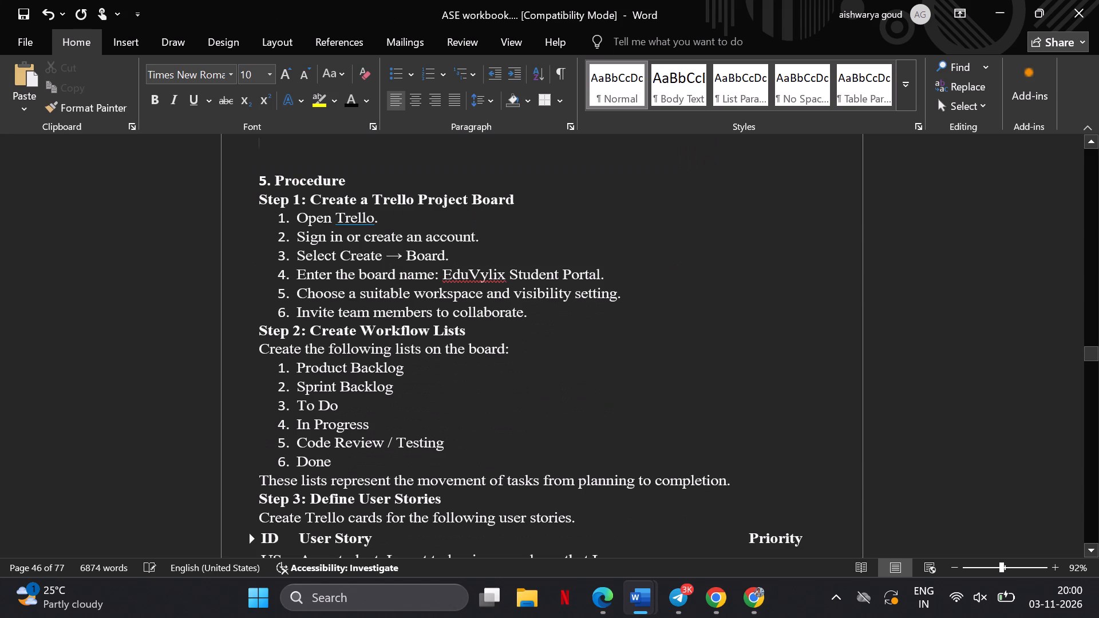
# Remove the empty lines back to "sprint-based collaboration." and add one line break after that sentence so the grouped pictures sit below it.
pyautogui.press('BackSpace')
pyautogui.press('BackSpace')
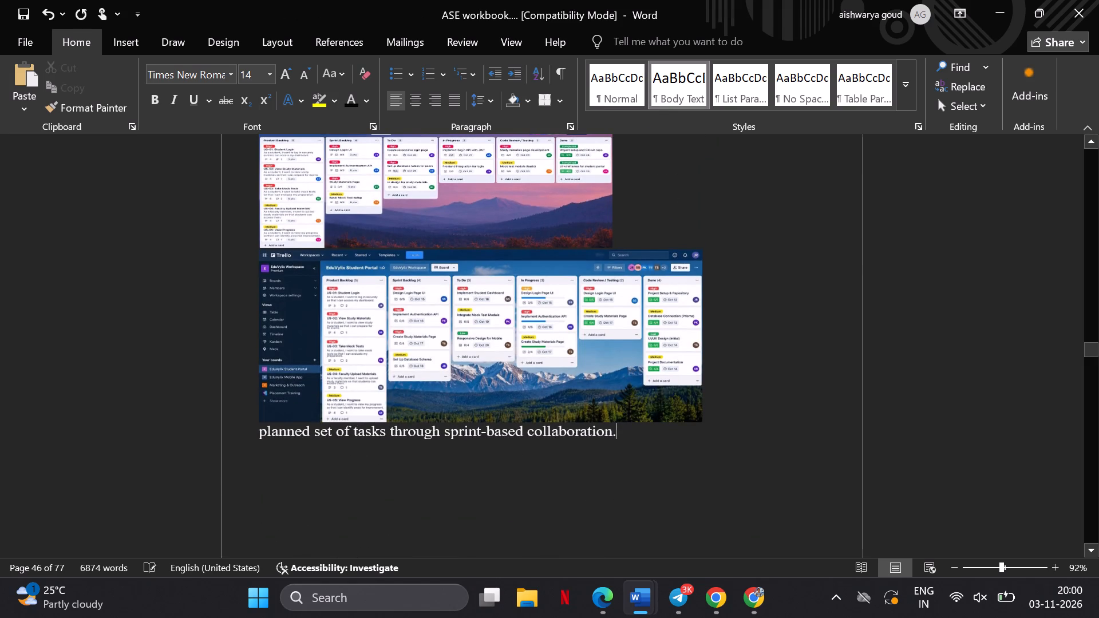
pyautogui.scroll(2, 748, 379)
pyautogui.press('Return')
pyautogui.scroll(-2, 748, 379)
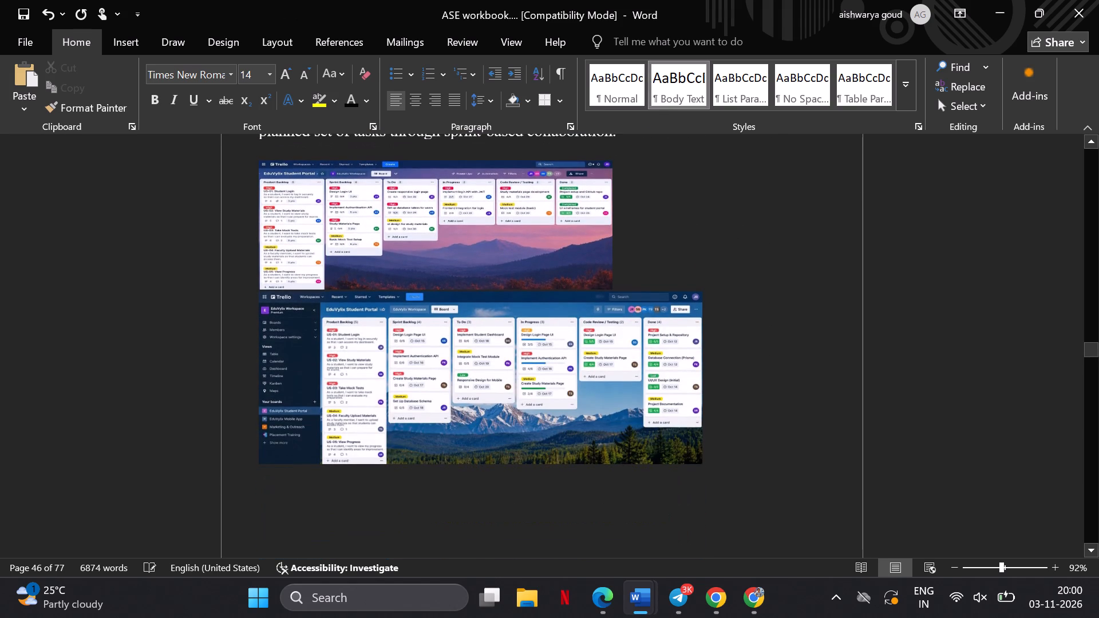
# Paste the copied Trello board picture on the page with the grouped Trello pictures in Lab 4.
pyautogui.click(724, 399)
pyautogui.click(729, 431)
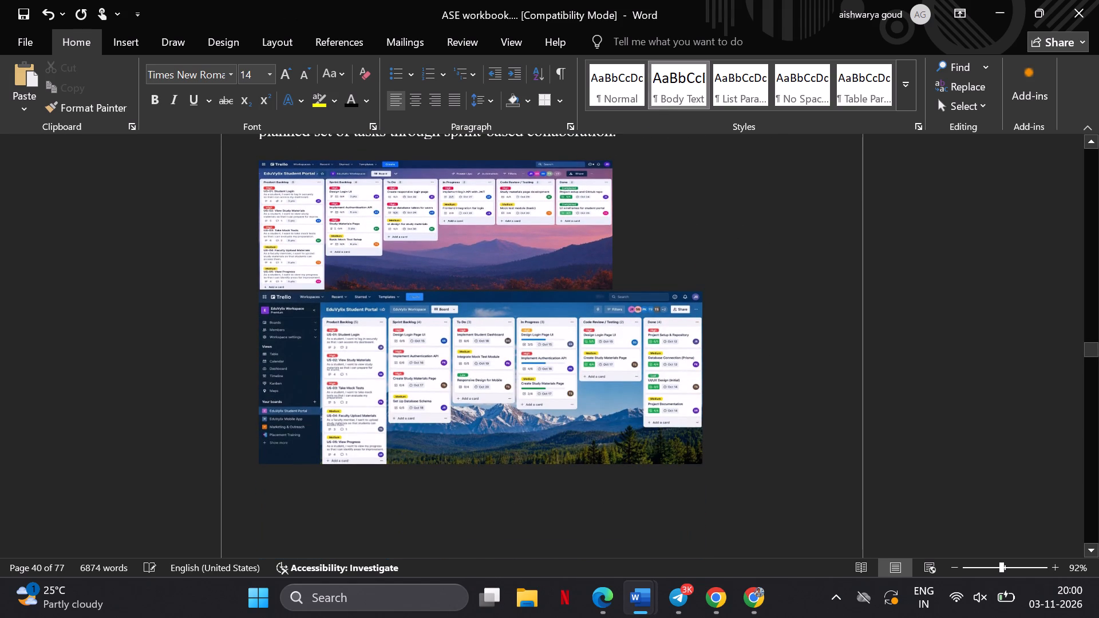
pyautogui.rightClick(729, 431)
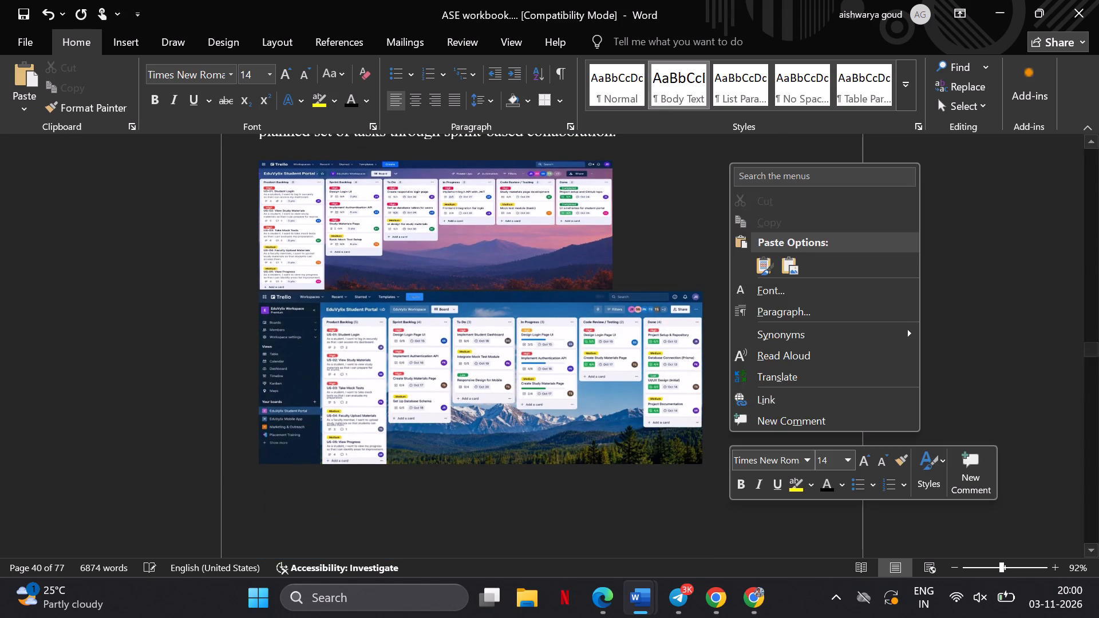
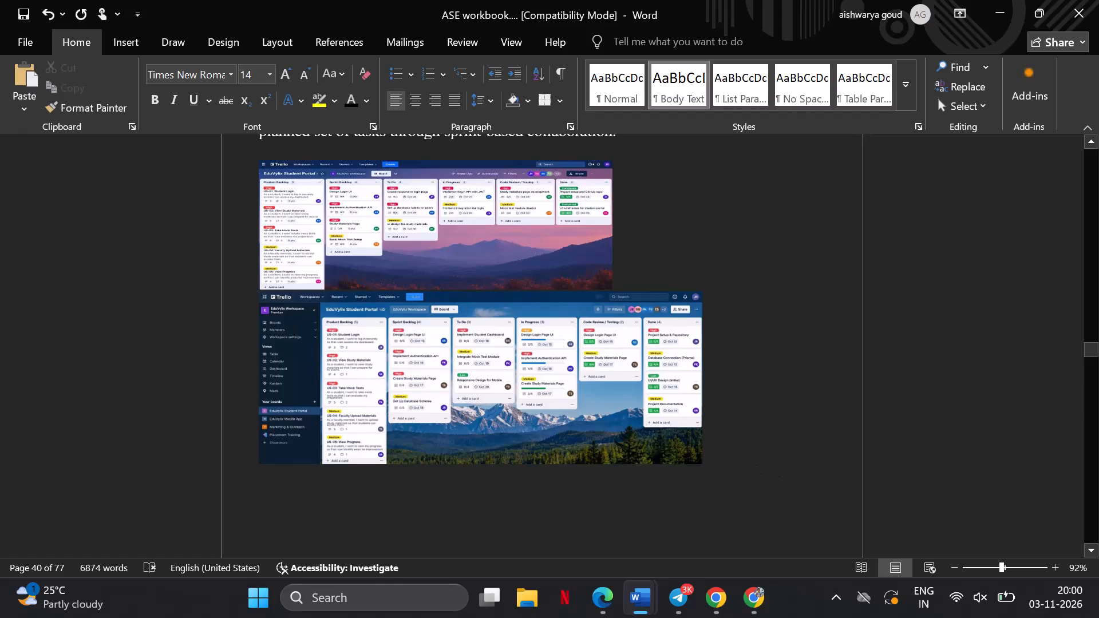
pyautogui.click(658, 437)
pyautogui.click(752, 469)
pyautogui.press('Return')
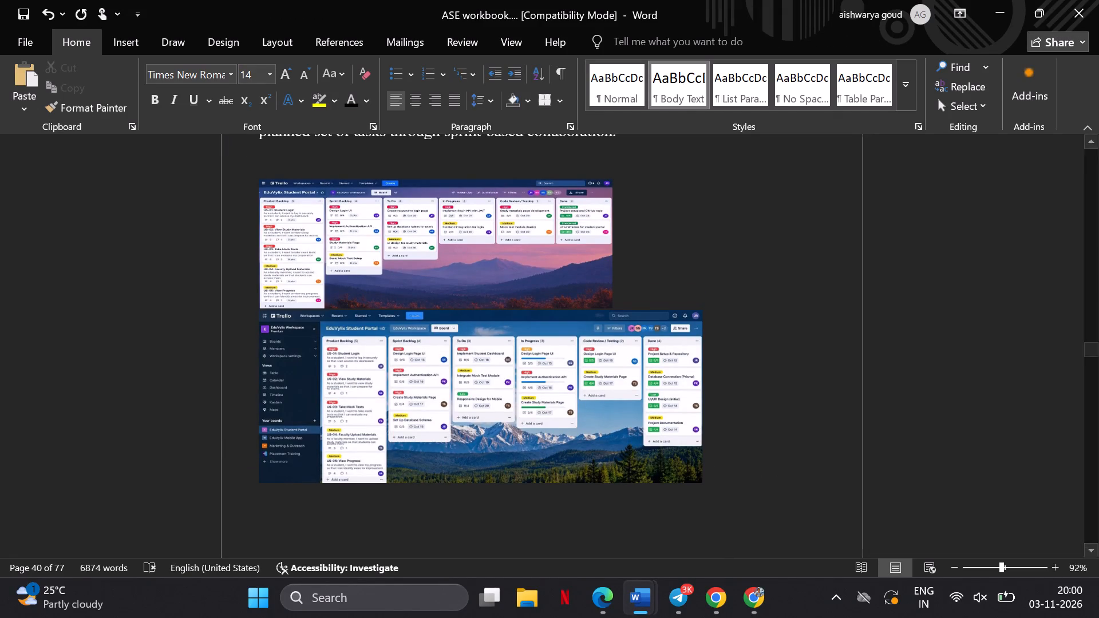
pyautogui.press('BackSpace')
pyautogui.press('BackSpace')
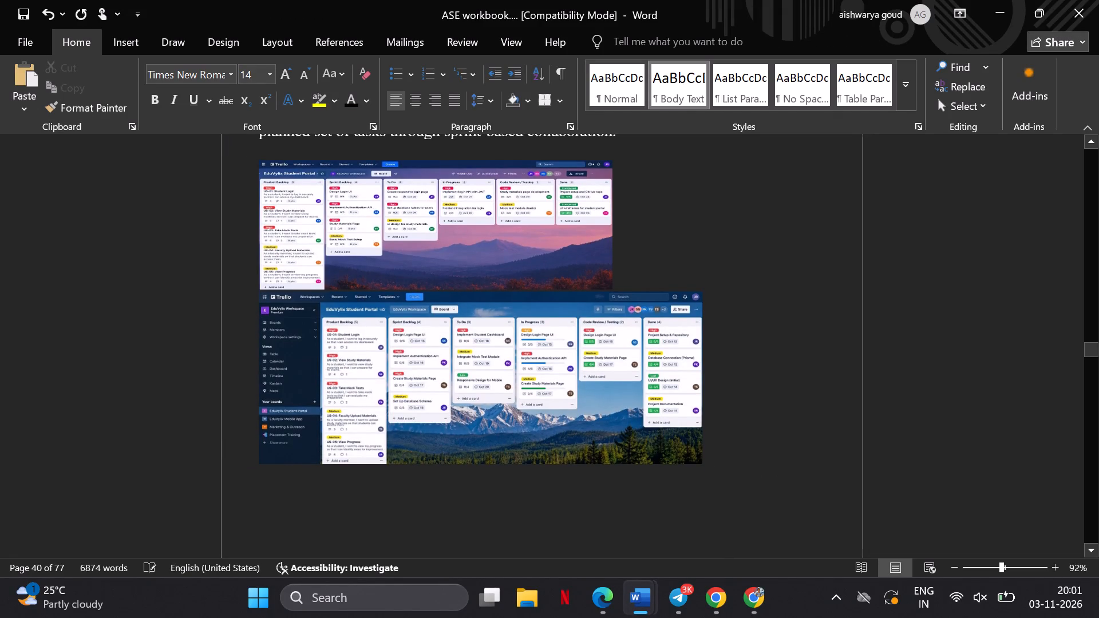
# Paste the copied Trello board picture below the grouped Trello pictures and shift it with spaces to line up with their left edge.
pyautogui.click(499, 418)
pyautogui.press('Right')
pyautogui.press('Right')
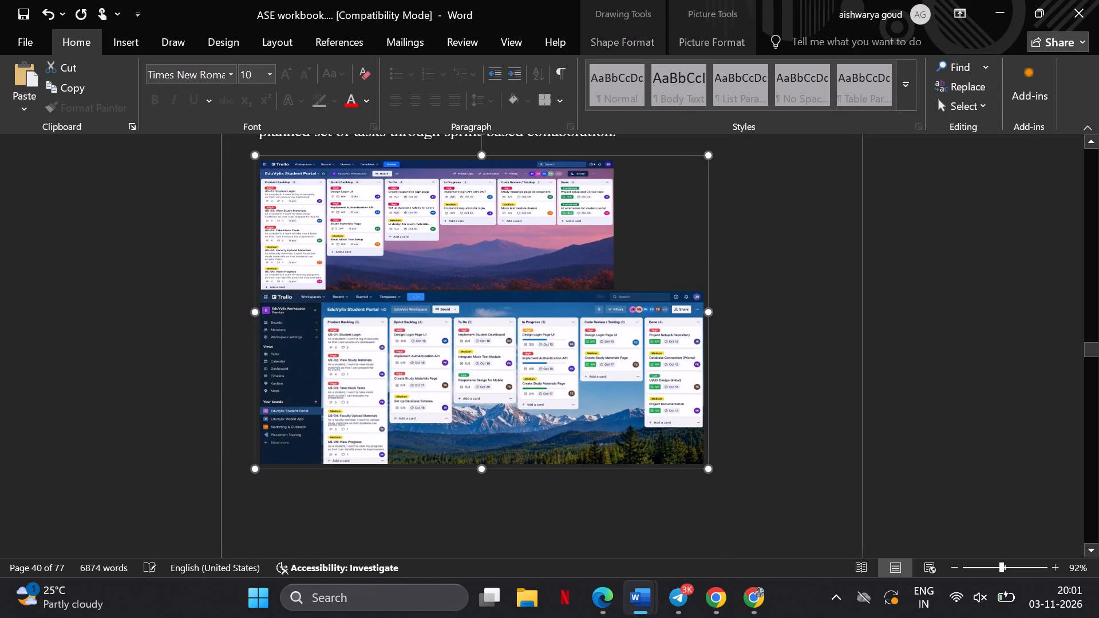
pyautogui.press('Down')
pyautogui.scroll(-1, 499, 418)
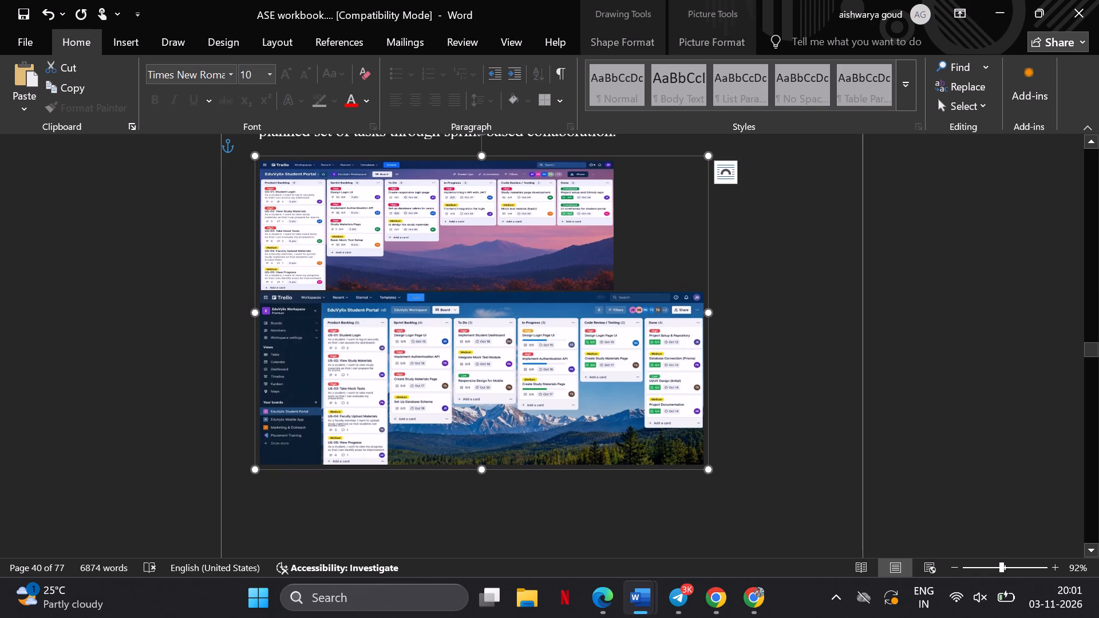
pyautogui.click(710, 463)
pyautogui.hotkey('ctrl', 'v')
pyautogui.moveTo(488, 441); pyautogui.dragTo(590, 441)
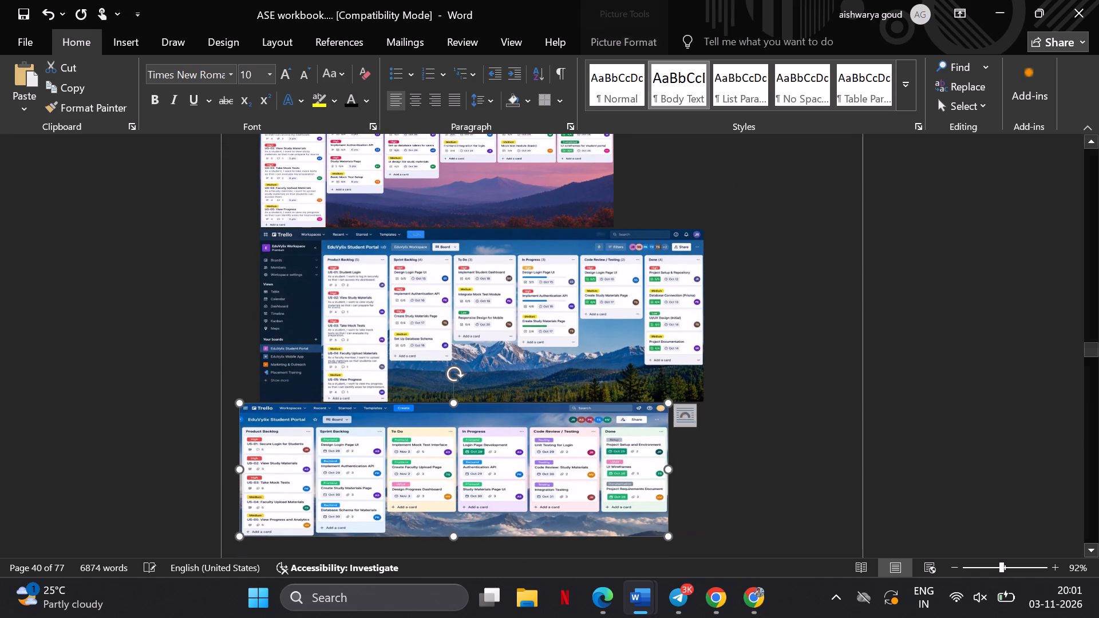
pyautogui.press('space')
pyautogui.press('space')
pyautogui.press('space')
pyautogui.press('space')
pyautogui.press('space')
pyautogui.press('space')
pyautogui.press('space')
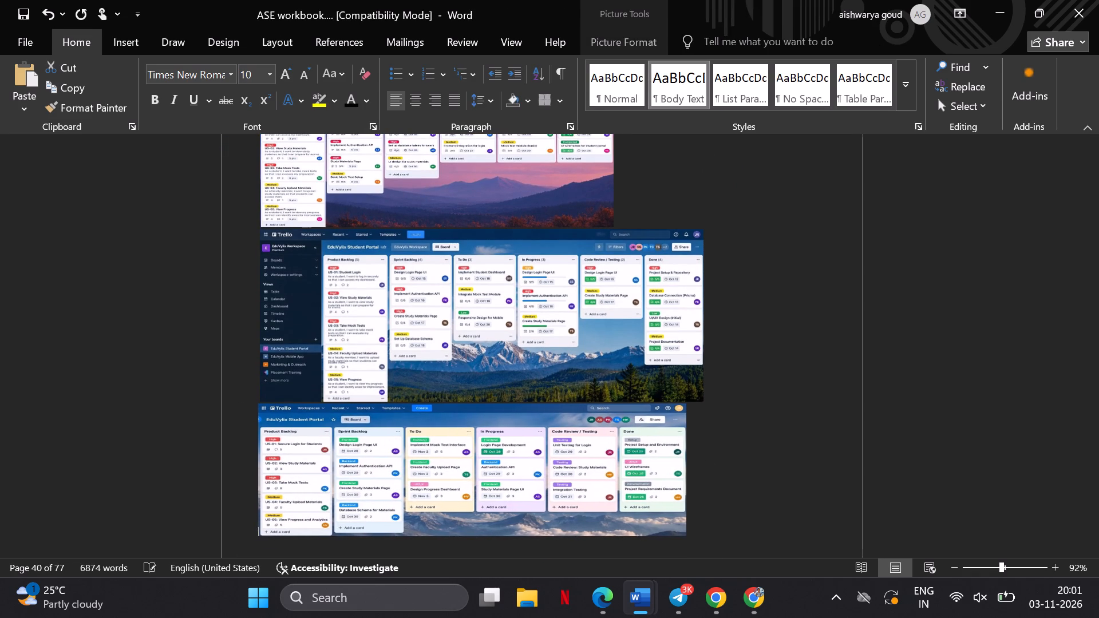
pyautogui.press('space')
# Enlarge the pasted Trello board picture until it is slightly wider than the grouped Trello pictures above it.
pyautogui.scroll(-1, 762, 435)
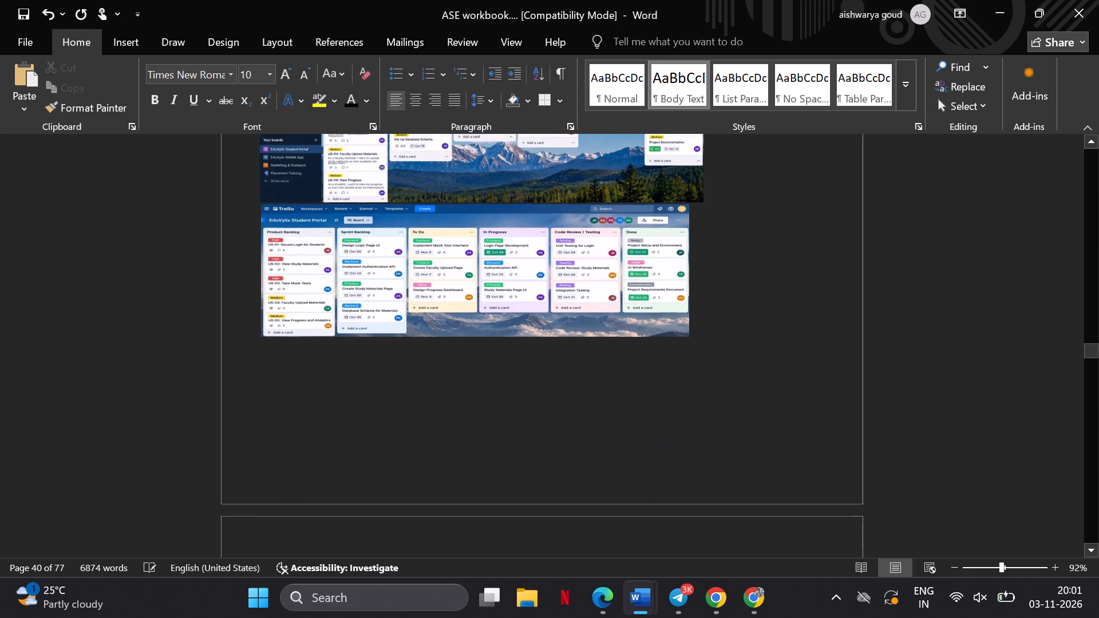
pyautogui.scroll(-1, 762, 435)
pyautogui.click(658, 279)
pyautogui.click(682, 327)
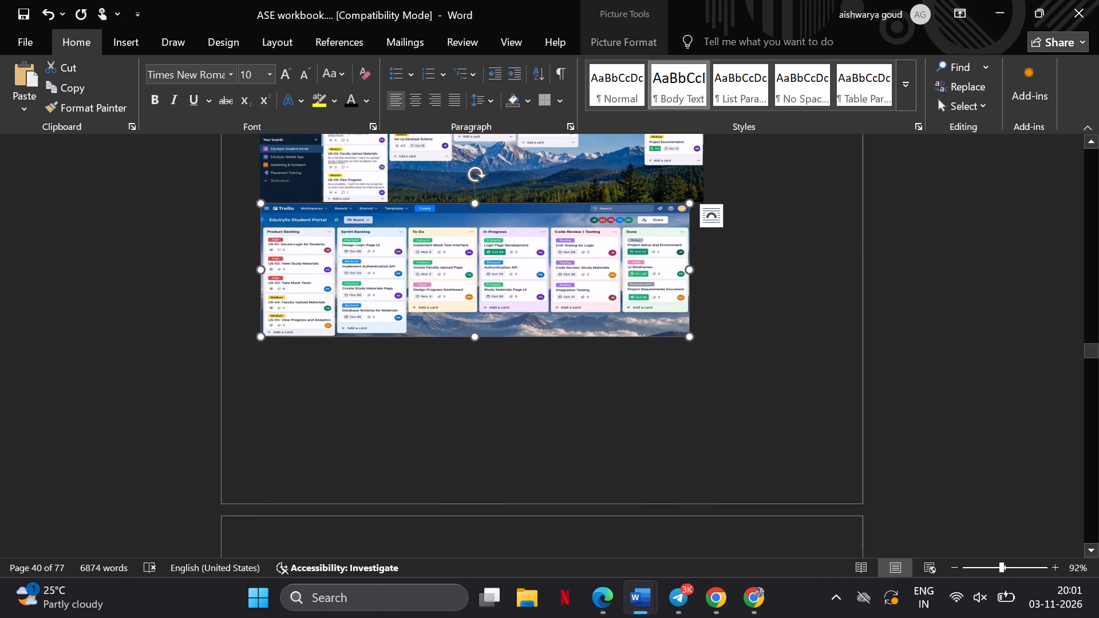
pyautogui.moveTo(691, 339); pyautogui.dragTo(724, 397)
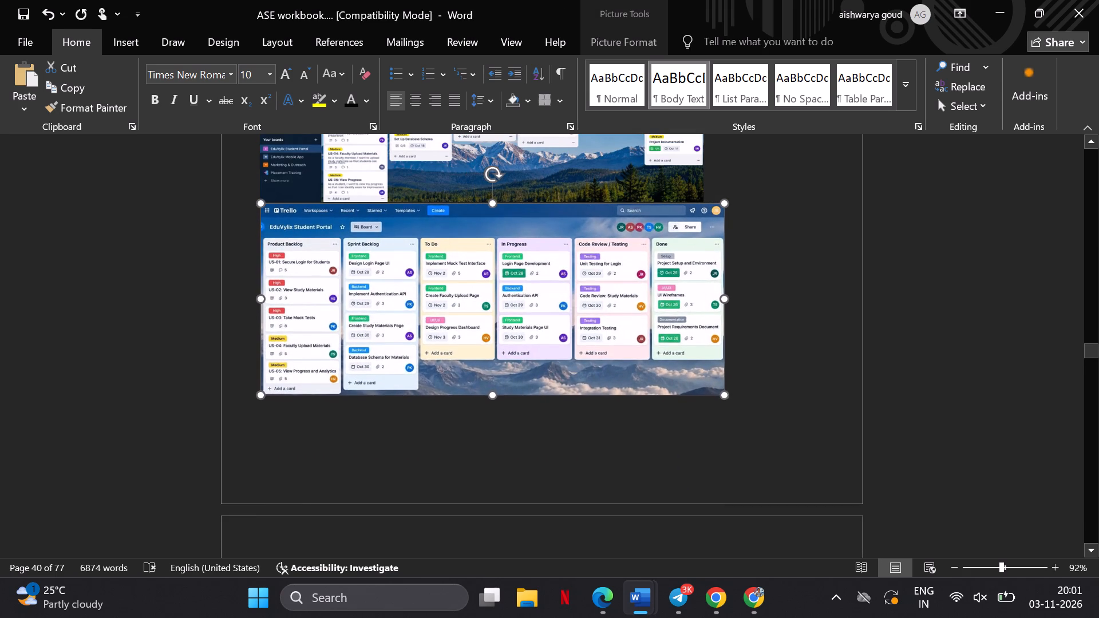
pyautogui.moveTo(724, 397); pyautogui.dragTo(739, 426)
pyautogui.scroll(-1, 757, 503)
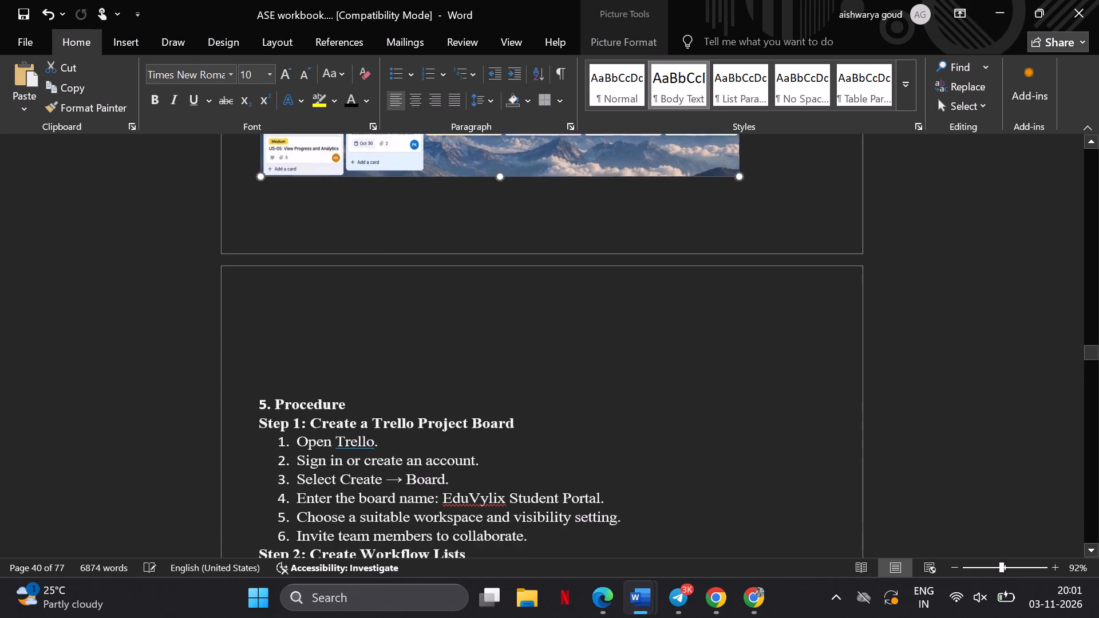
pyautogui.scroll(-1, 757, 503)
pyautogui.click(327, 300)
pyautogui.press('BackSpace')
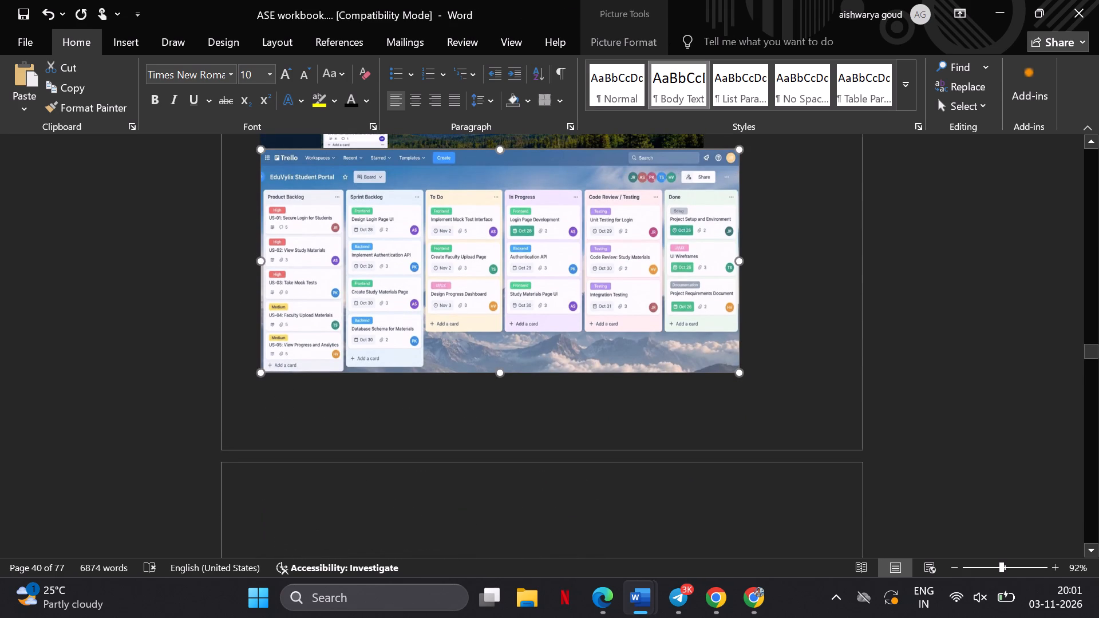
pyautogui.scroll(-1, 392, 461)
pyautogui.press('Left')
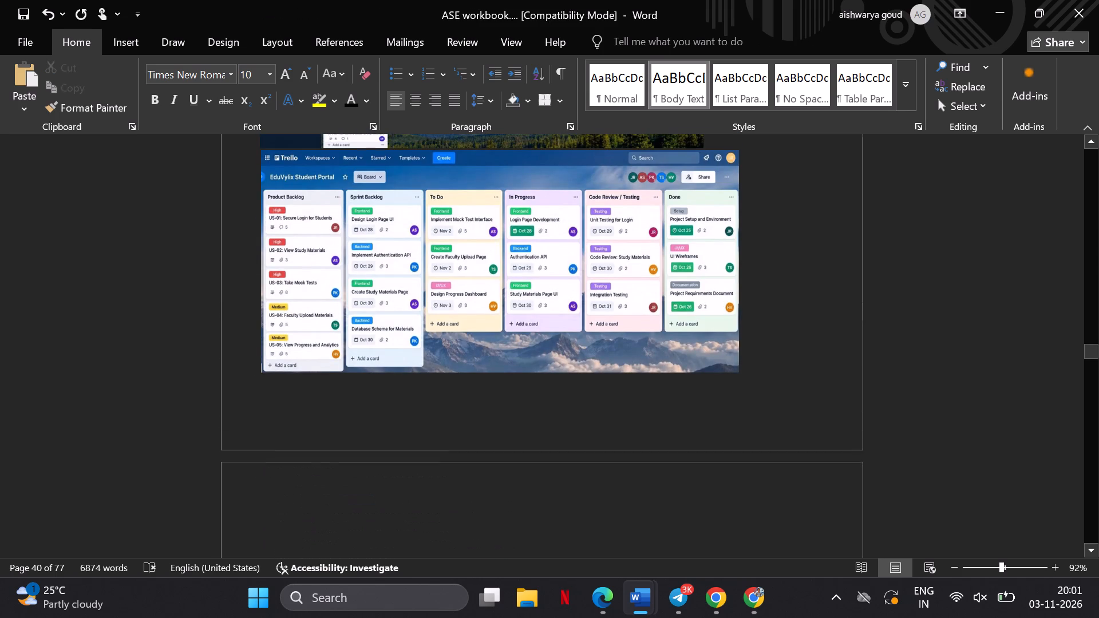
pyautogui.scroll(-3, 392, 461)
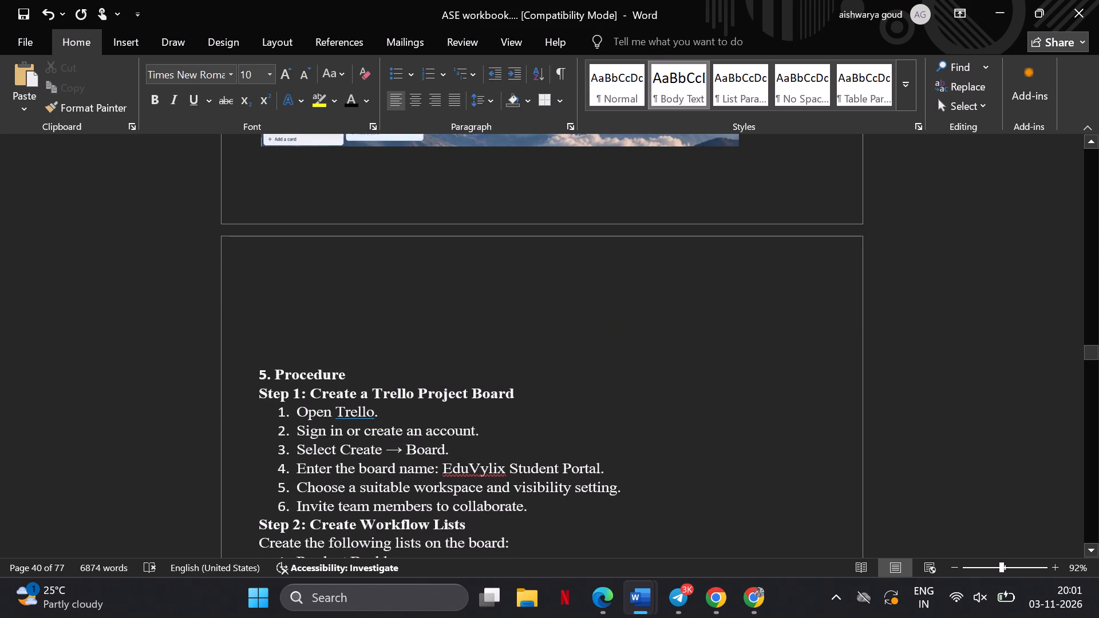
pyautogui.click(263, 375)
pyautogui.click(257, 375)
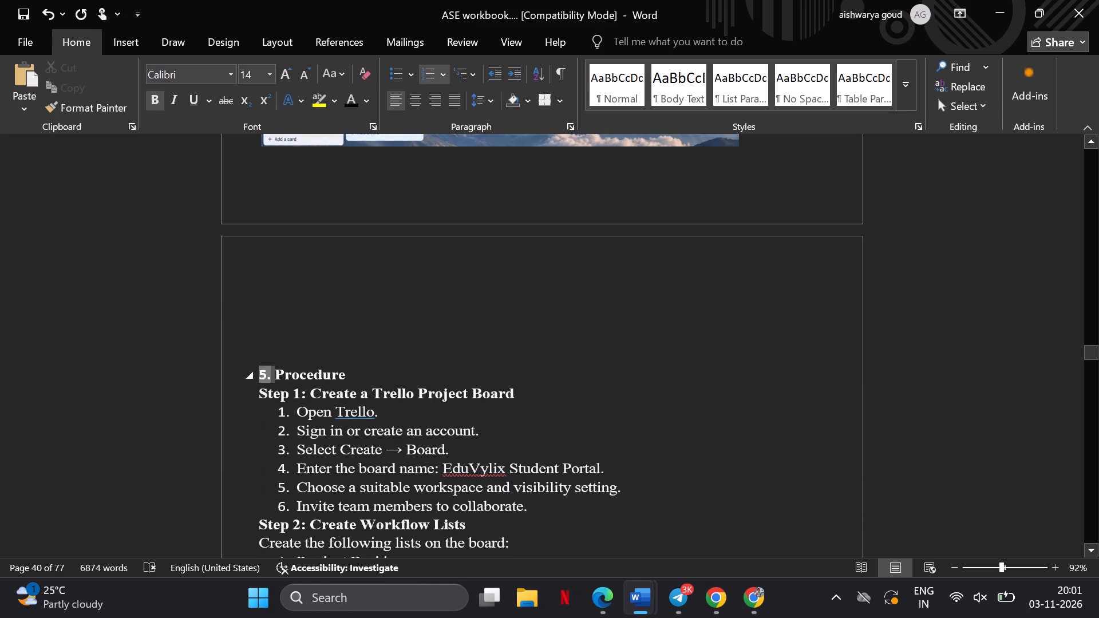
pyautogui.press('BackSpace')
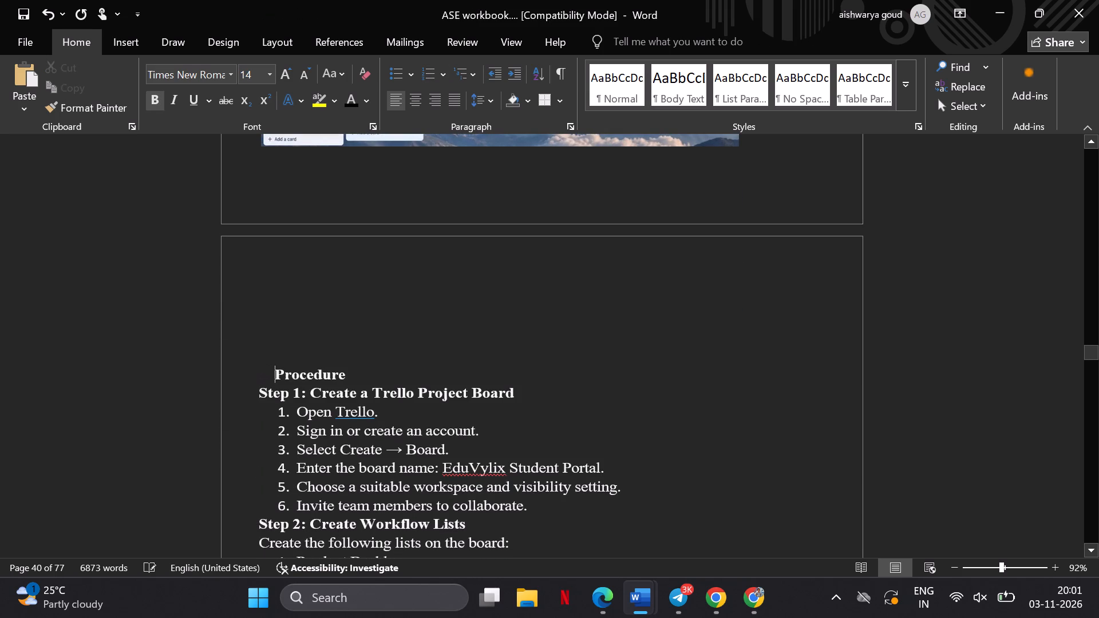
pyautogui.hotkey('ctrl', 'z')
# Delete the empty line directly above the "5. Procedure" heading.
pyautogui.click(257, 375)
pyautogui.moveTo(257, 375); pyautogui.dragTo(266, 306)
pyautogui.press('BackSpace')
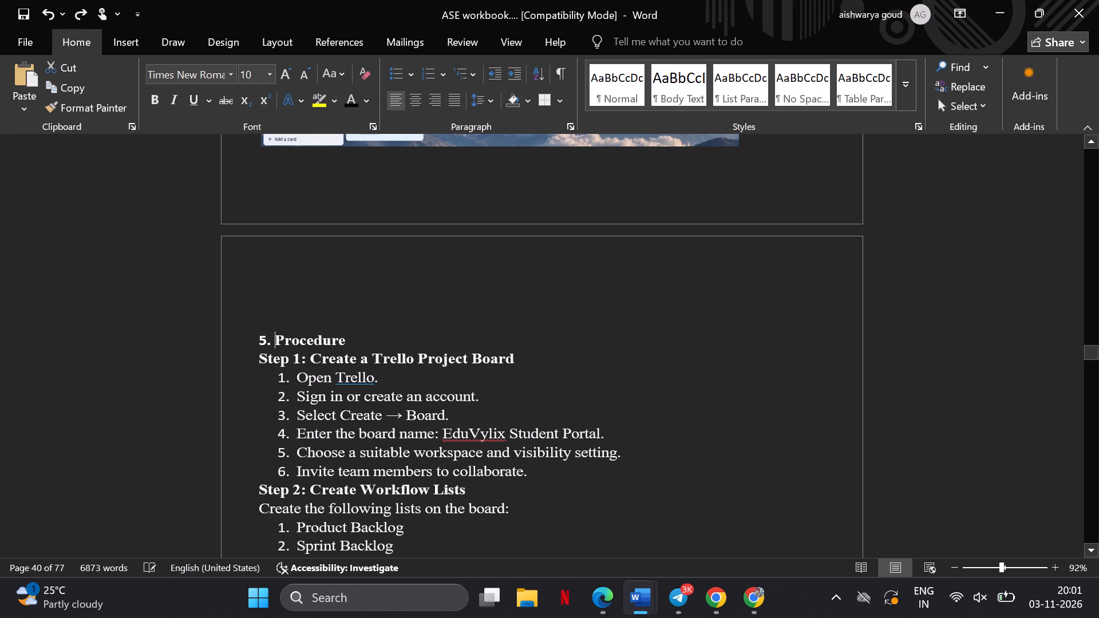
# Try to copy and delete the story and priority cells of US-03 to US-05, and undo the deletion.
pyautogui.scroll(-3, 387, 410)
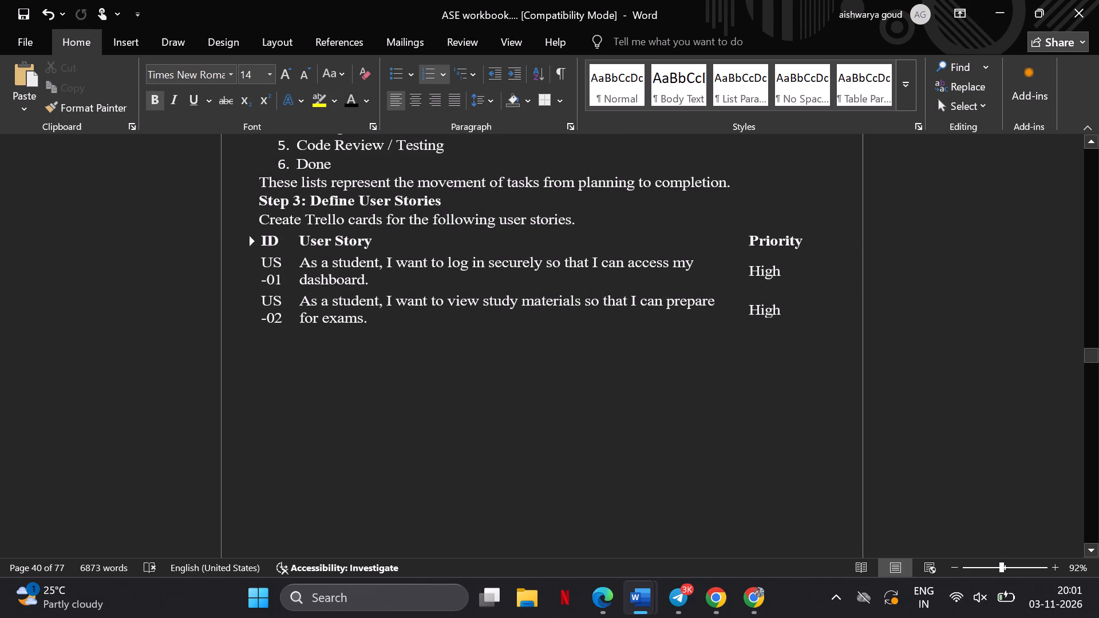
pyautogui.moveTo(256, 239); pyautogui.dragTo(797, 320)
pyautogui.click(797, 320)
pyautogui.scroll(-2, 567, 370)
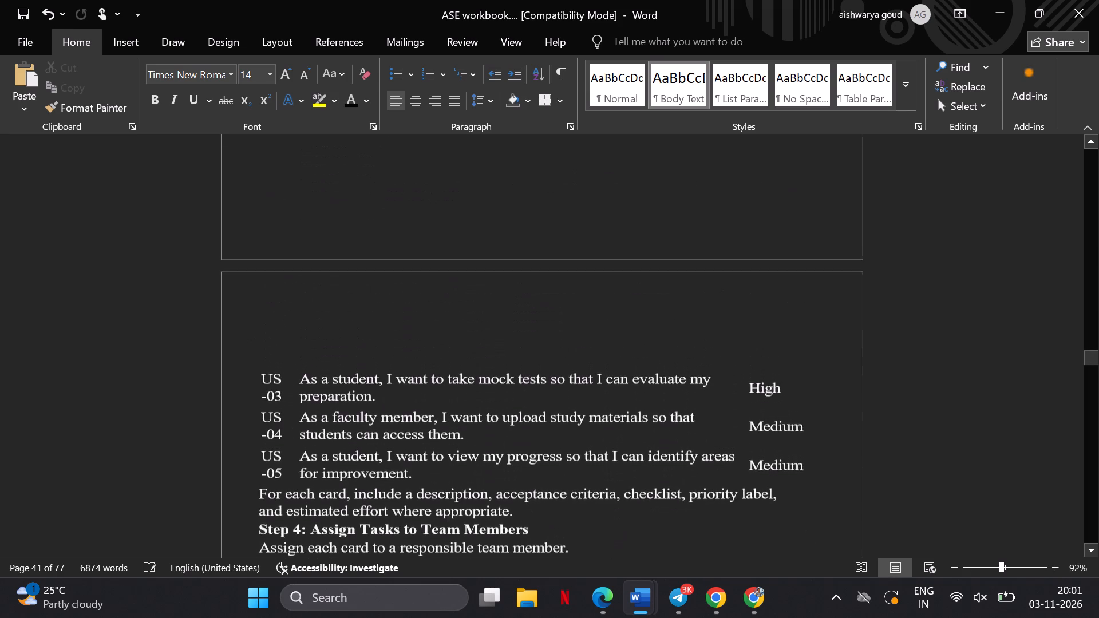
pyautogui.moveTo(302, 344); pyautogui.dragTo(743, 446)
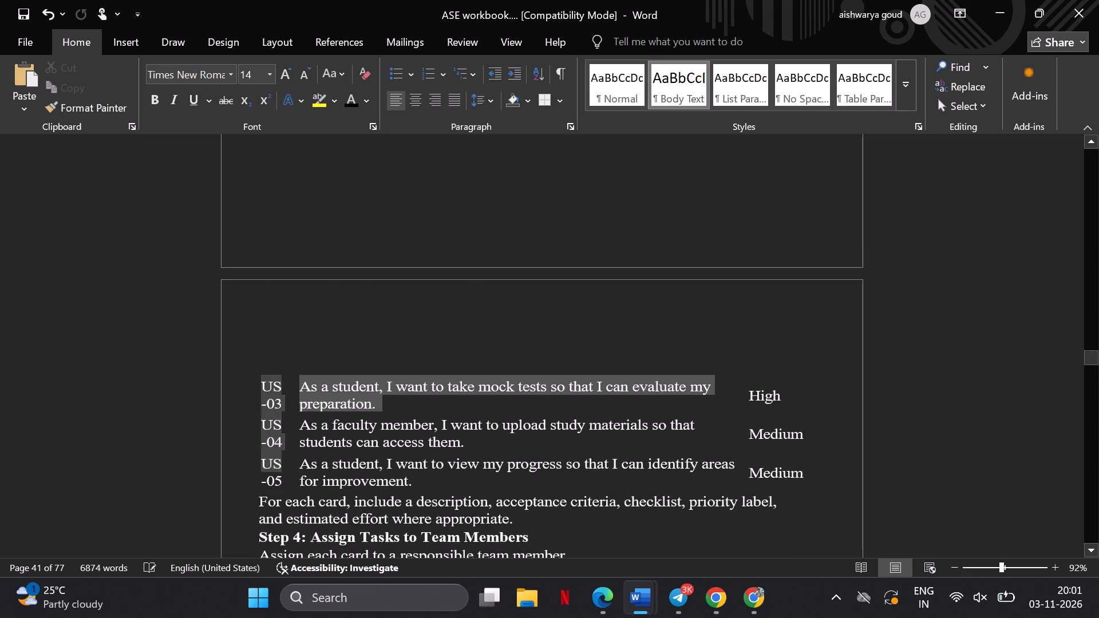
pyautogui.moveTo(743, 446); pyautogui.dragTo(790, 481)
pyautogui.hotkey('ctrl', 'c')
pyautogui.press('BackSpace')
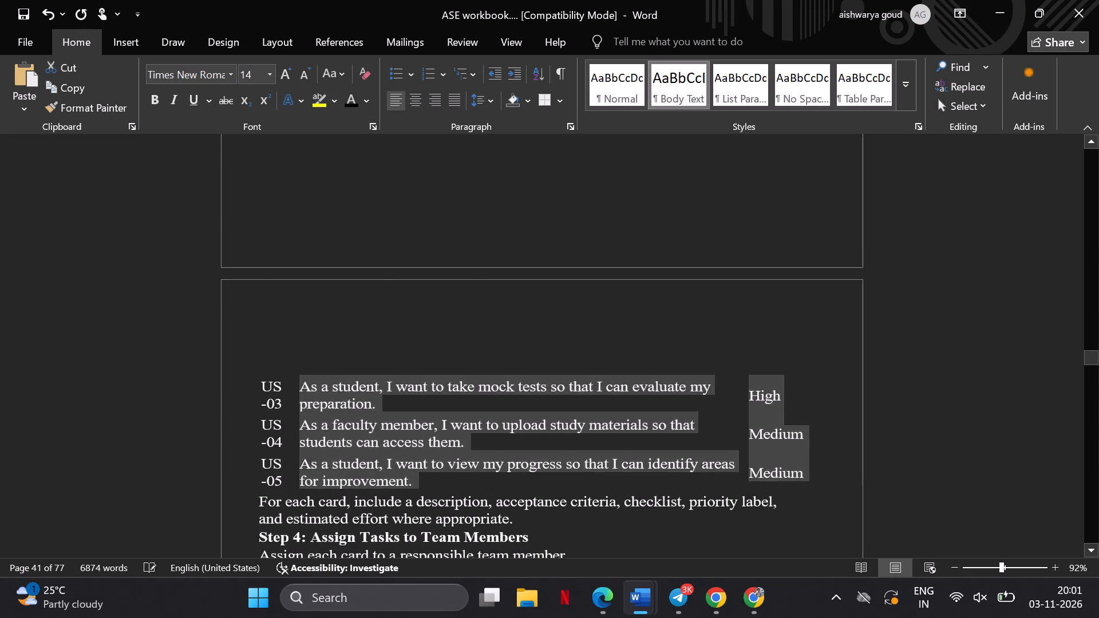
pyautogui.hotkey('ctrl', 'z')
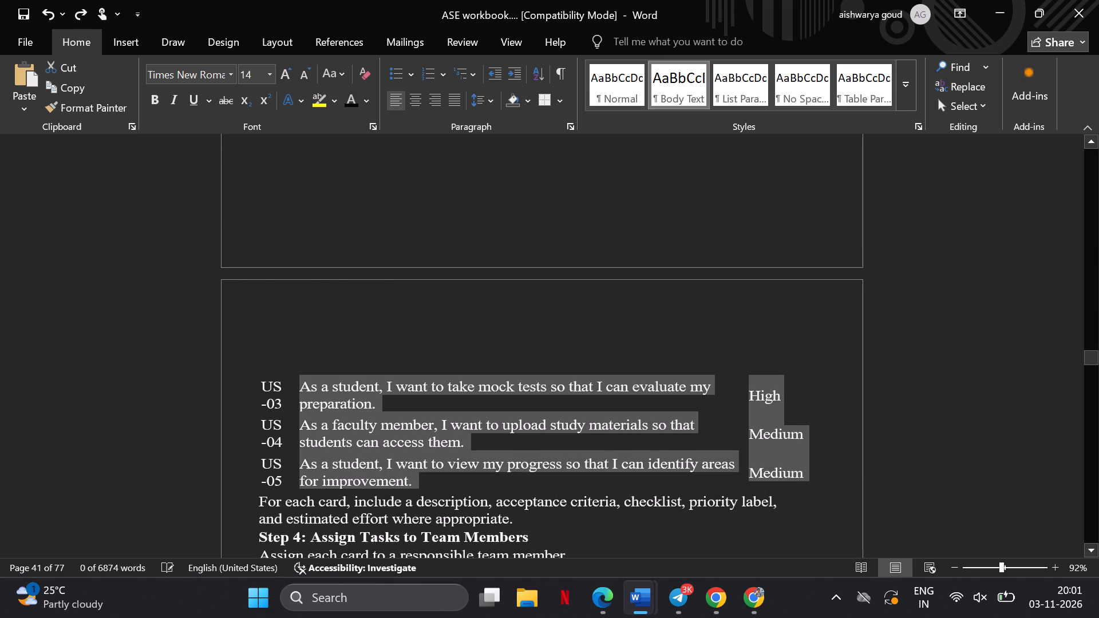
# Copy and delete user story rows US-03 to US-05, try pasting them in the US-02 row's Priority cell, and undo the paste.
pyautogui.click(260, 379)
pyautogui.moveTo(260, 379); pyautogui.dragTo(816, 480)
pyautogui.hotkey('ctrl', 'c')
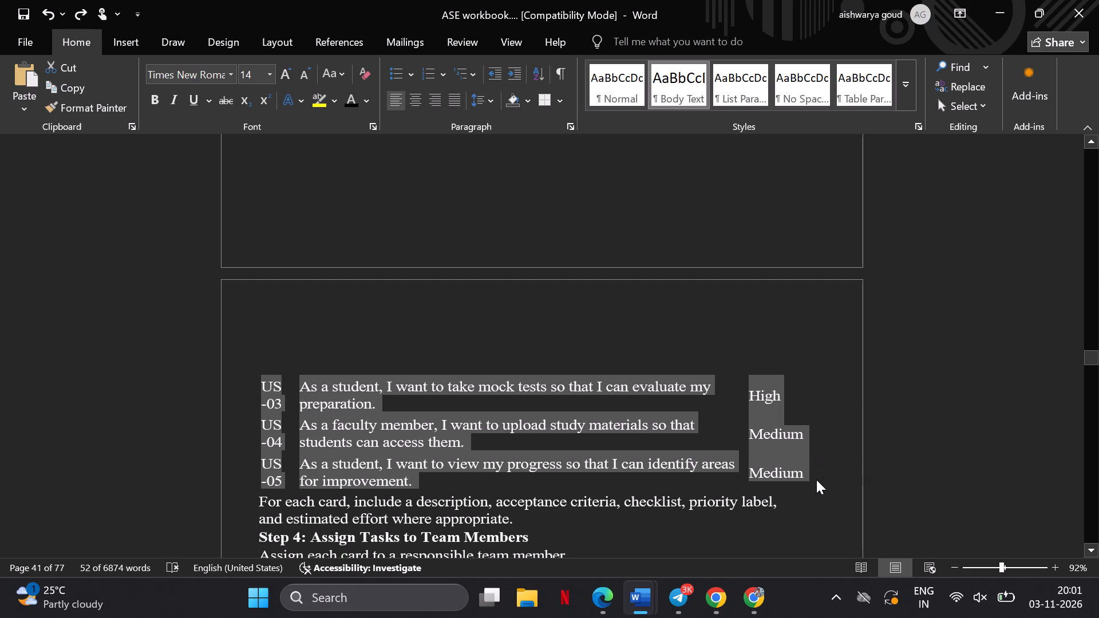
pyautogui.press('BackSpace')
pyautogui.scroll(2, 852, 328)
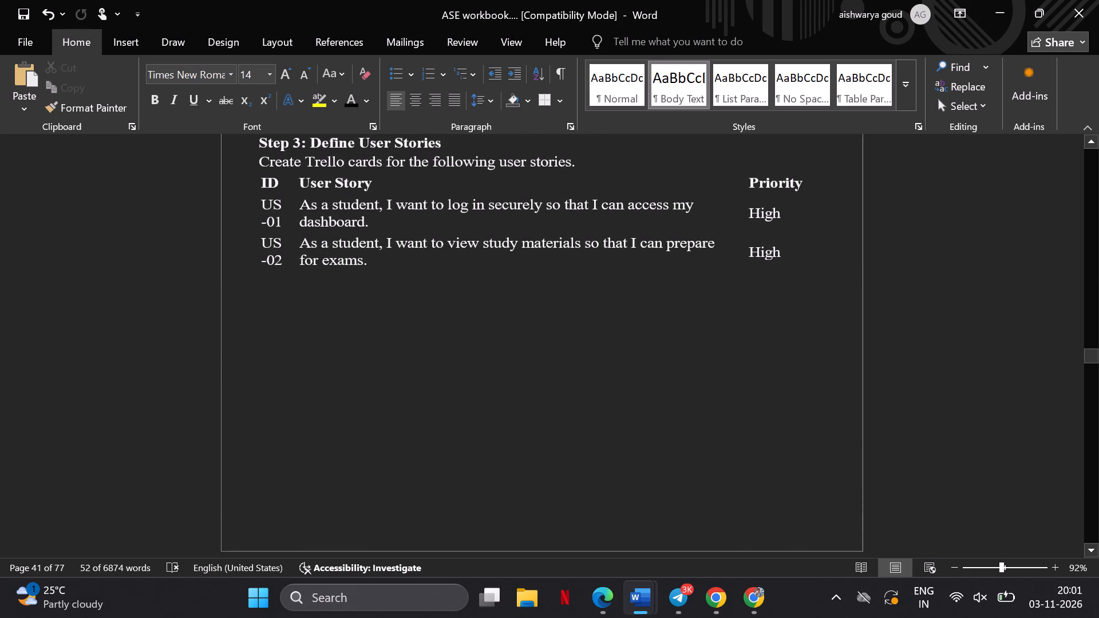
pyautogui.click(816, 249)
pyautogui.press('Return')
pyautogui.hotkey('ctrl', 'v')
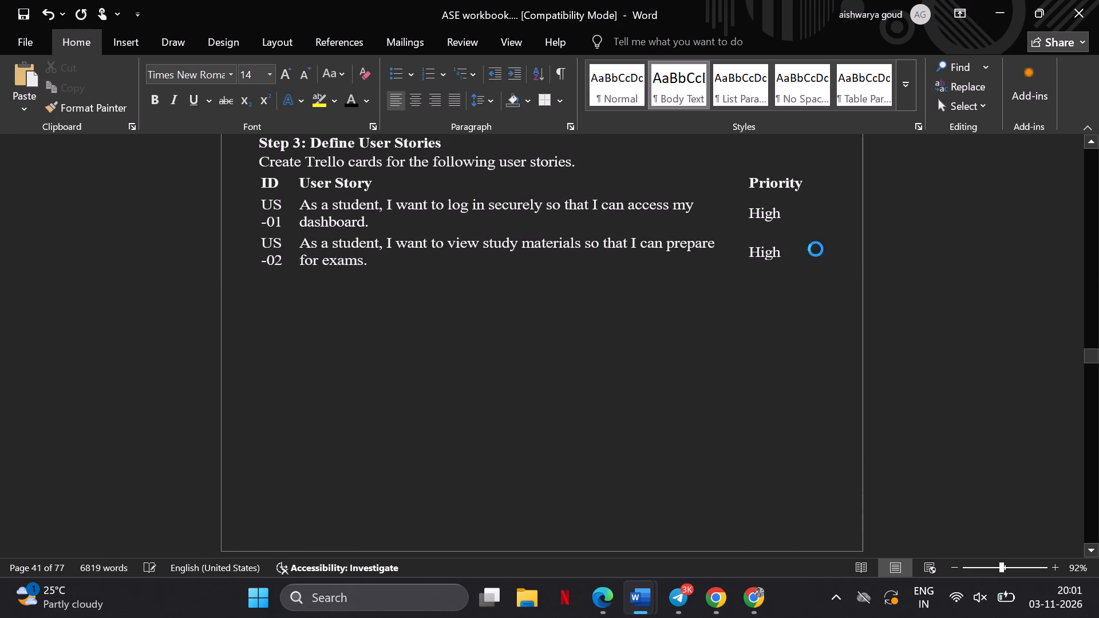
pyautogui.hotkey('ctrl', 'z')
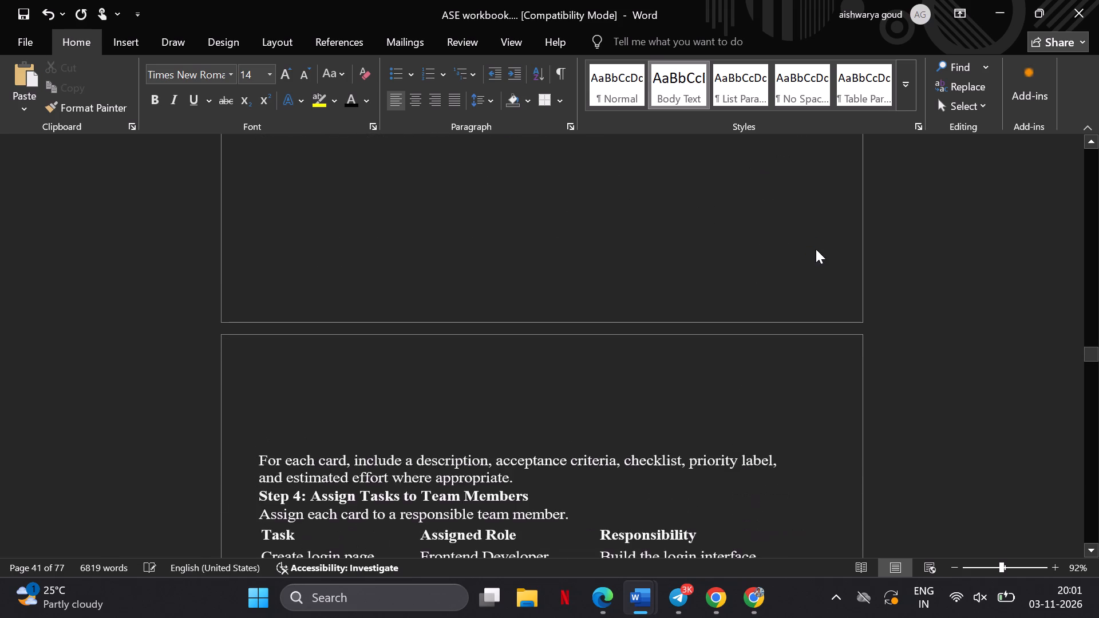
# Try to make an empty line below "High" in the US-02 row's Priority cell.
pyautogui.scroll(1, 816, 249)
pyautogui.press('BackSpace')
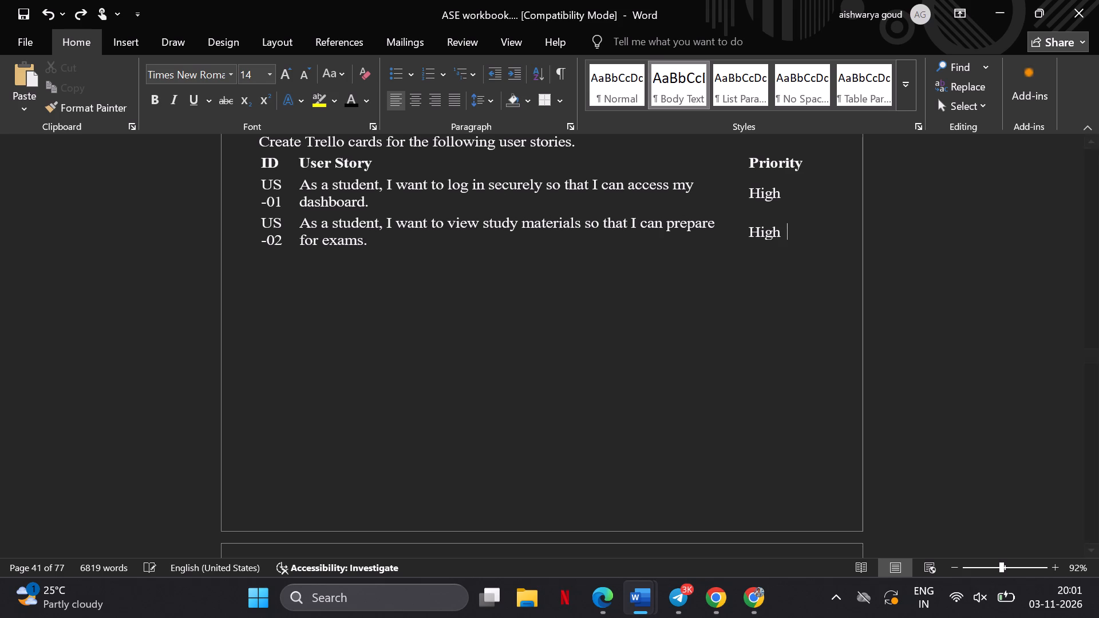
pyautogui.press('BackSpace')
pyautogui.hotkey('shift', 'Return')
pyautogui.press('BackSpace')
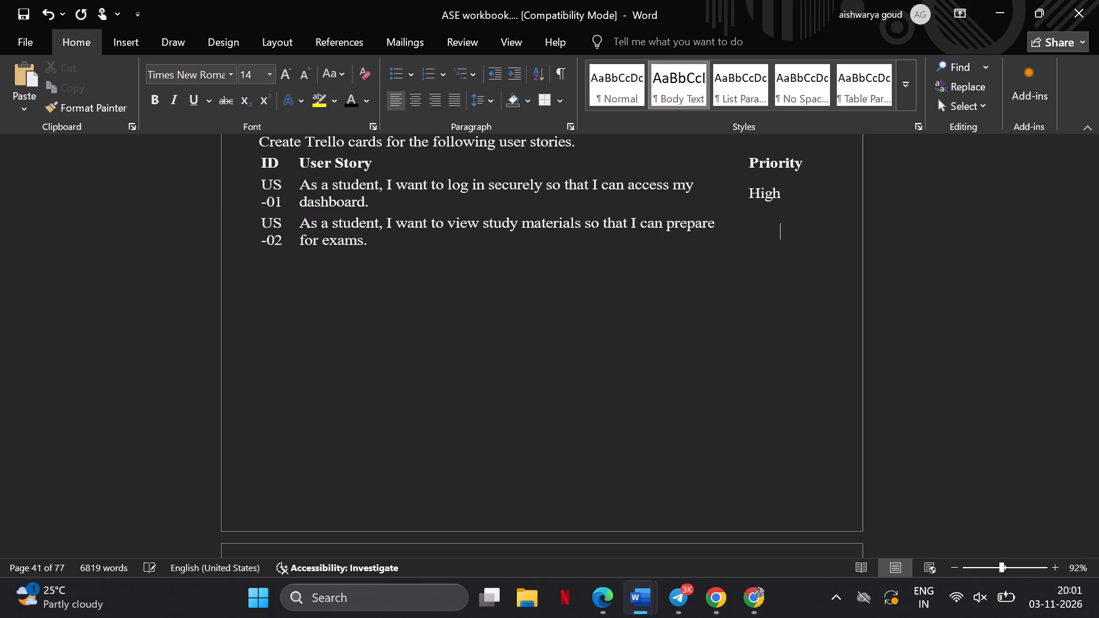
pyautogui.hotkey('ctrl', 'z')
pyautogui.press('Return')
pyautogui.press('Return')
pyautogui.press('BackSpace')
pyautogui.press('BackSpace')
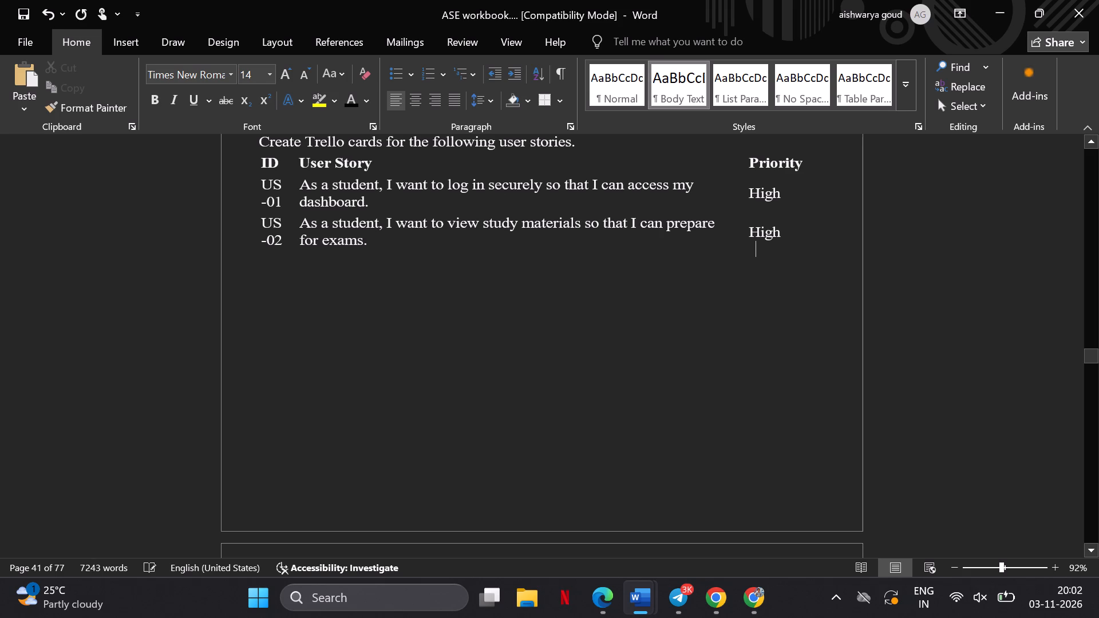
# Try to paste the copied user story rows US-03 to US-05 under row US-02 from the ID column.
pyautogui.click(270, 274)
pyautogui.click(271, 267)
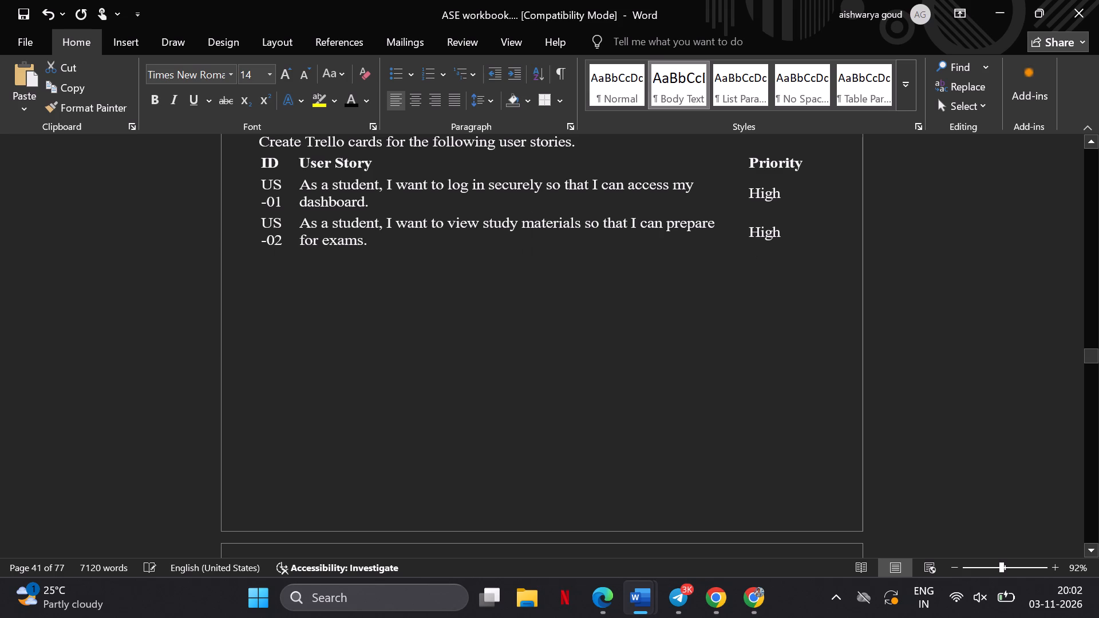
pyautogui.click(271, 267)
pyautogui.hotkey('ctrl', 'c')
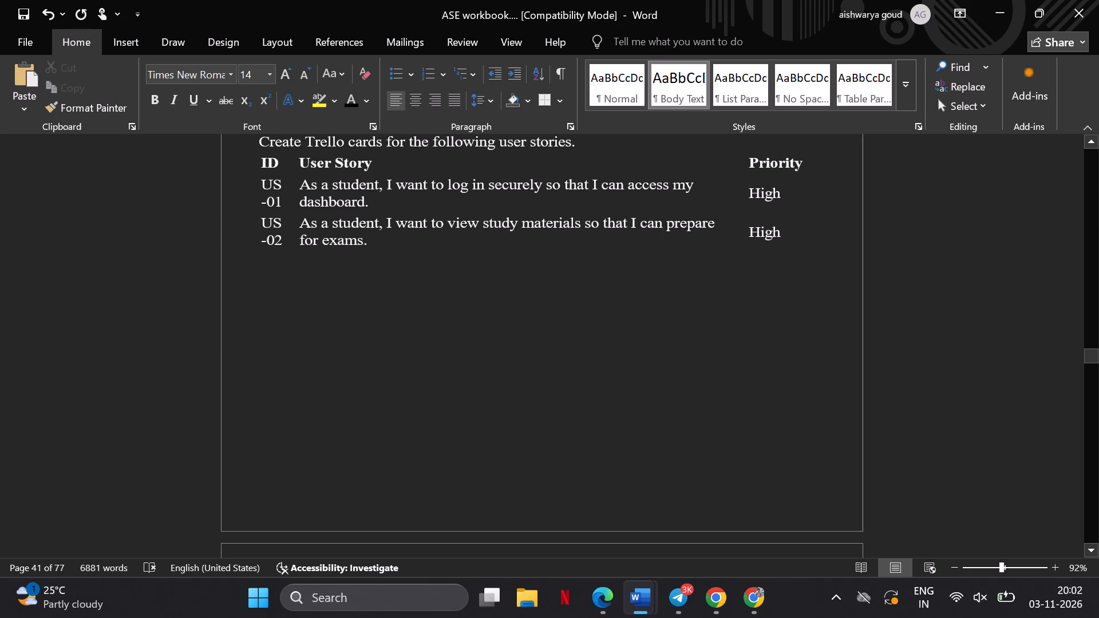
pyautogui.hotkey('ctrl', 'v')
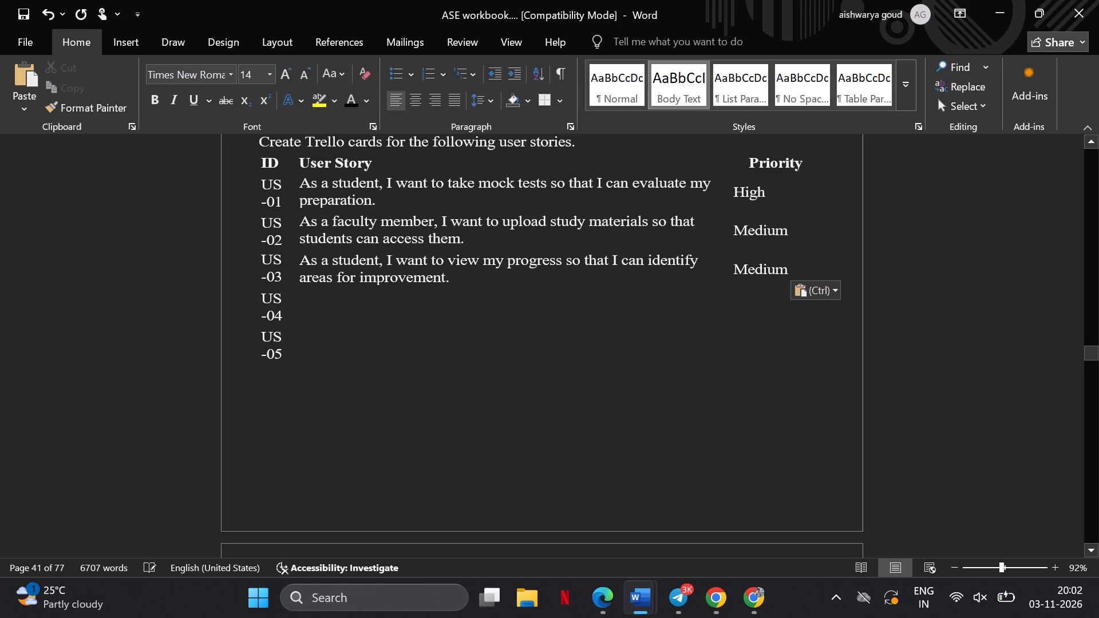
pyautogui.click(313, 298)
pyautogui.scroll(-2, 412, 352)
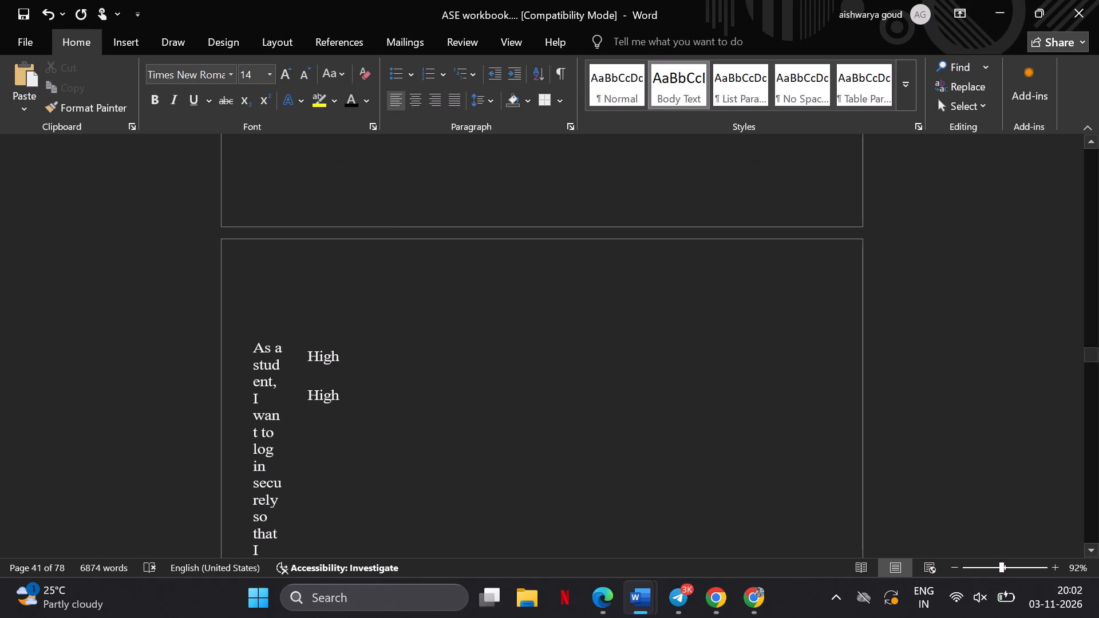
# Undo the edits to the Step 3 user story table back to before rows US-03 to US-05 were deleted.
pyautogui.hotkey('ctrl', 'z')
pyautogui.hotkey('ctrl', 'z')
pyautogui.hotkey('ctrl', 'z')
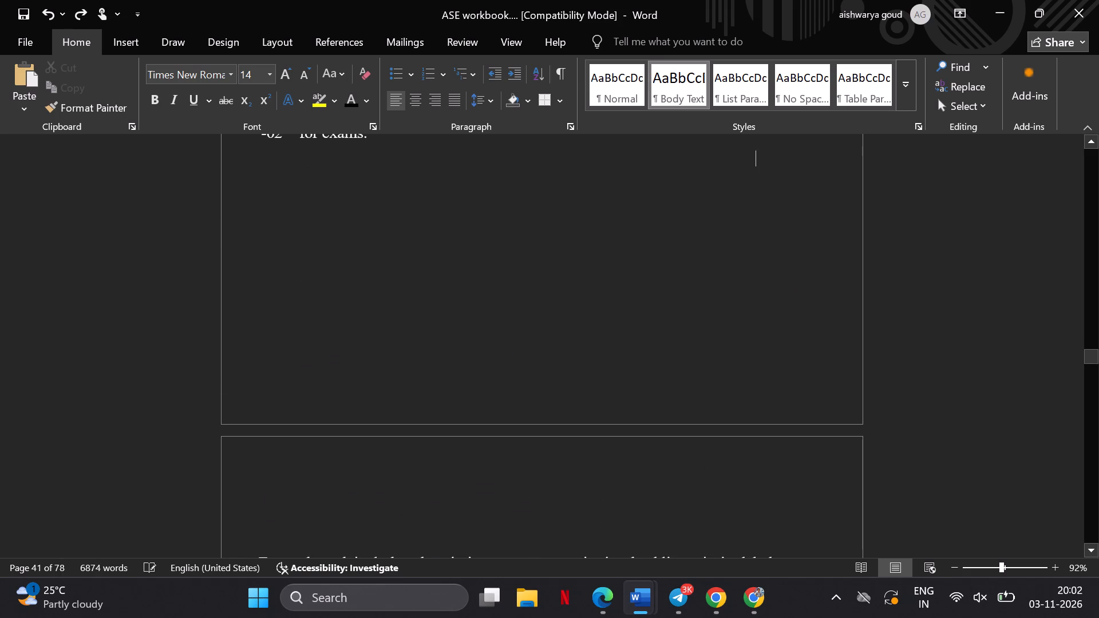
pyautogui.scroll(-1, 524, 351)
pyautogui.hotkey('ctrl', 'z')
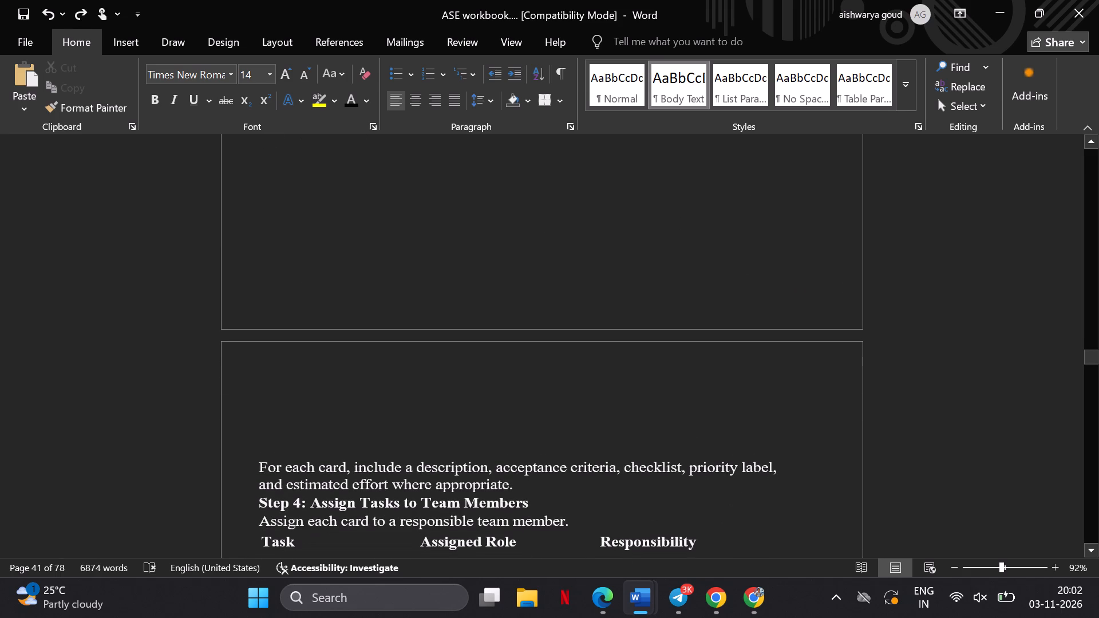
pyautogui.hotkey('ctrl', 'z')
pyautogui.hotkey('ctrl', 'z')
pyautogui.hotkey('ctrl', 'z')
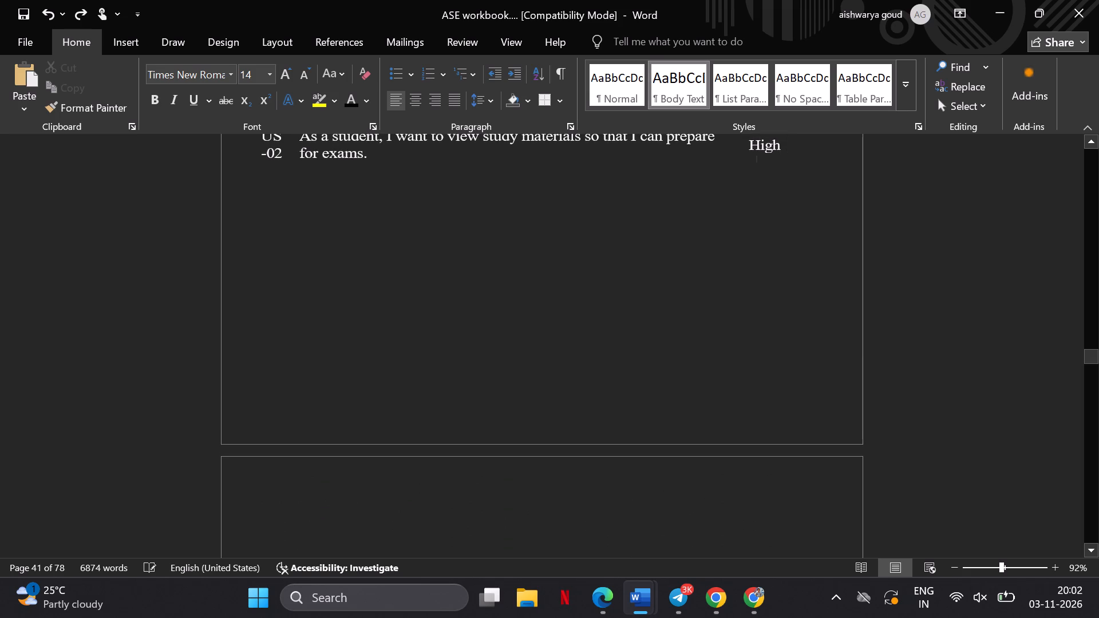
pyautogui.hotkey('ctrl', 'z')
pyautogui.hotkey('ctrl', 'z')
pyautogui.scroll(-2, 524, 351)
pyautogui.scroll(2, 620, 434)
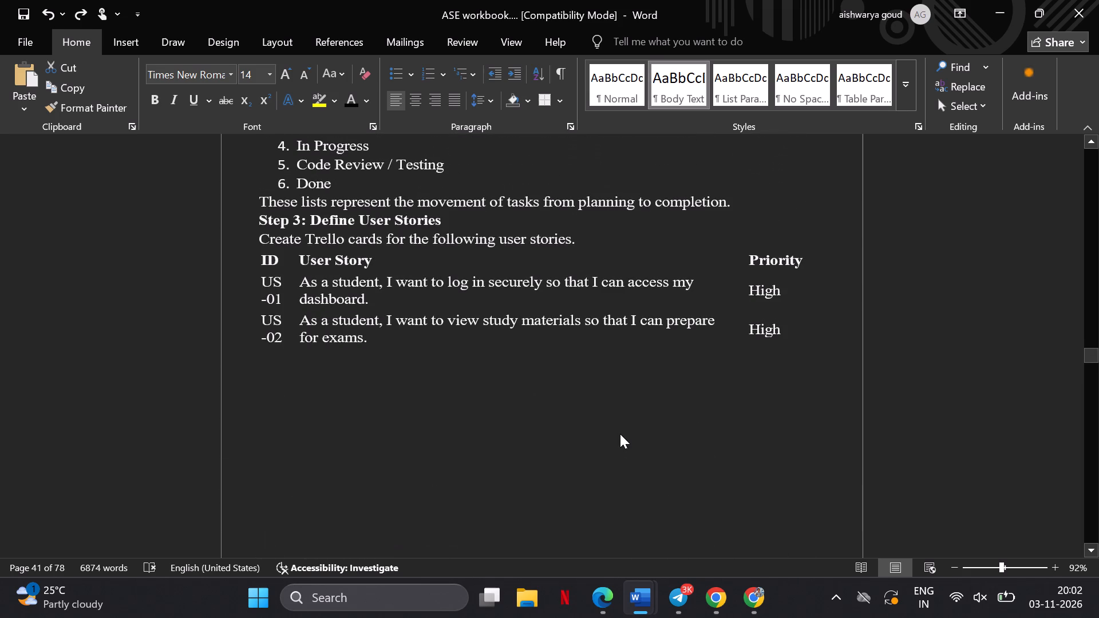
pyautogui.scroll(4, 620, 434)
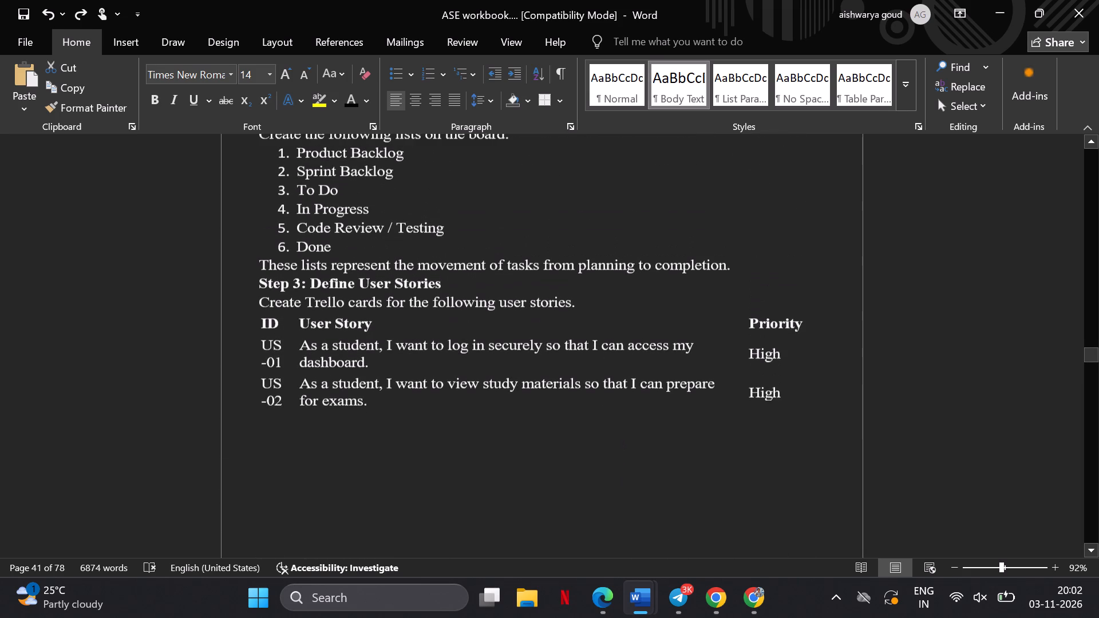
# Select the entire Step 3 user story table, from the ID header cell through the US-05 row's Priority cell.
pyautogui.scroll(-11, 495, 435)
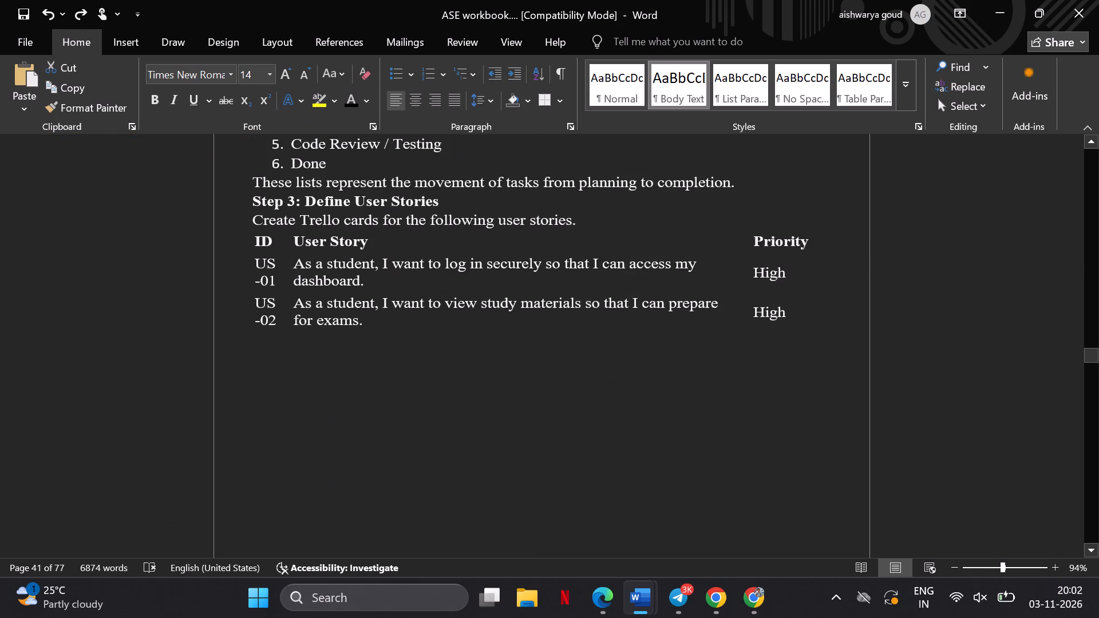
pyautogui.moveTo(258, 242); pyautogui.dragTo(458, 617)
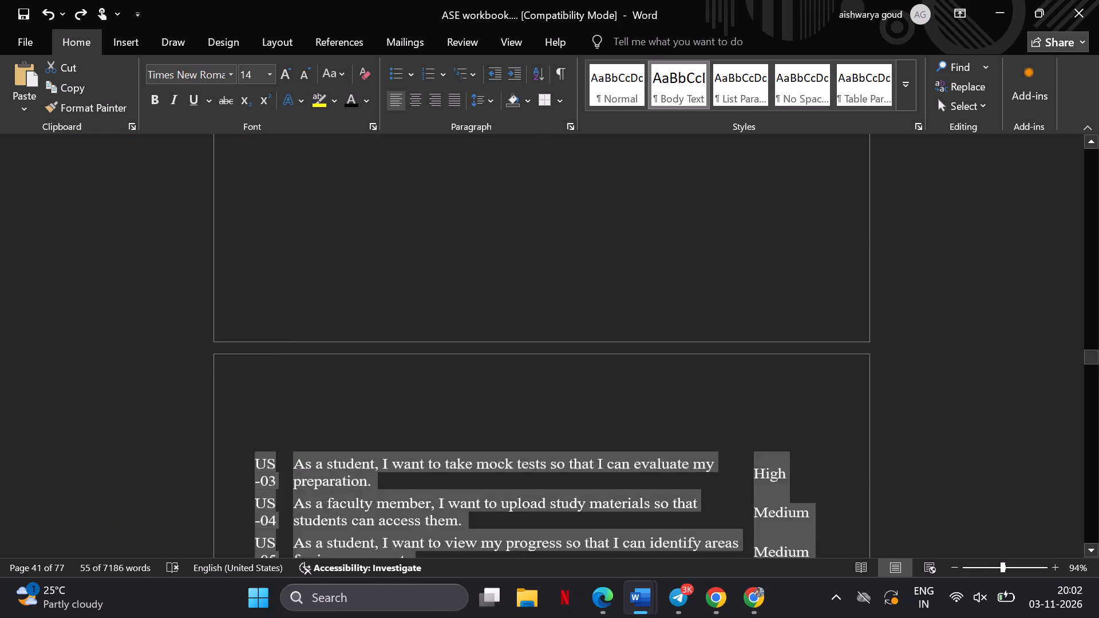
pyautogui.moveTo(458, 617); pyautogui.dragTo(782, 98)
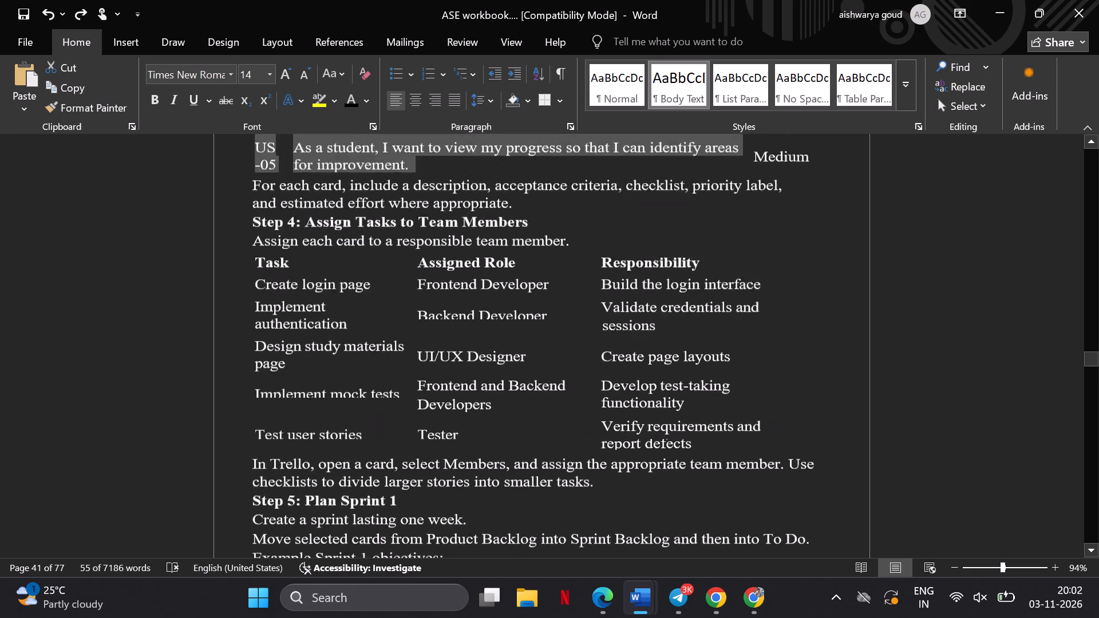
pyautogui.moveTo(782, 98); pyautogui.dragTo(813, 409)
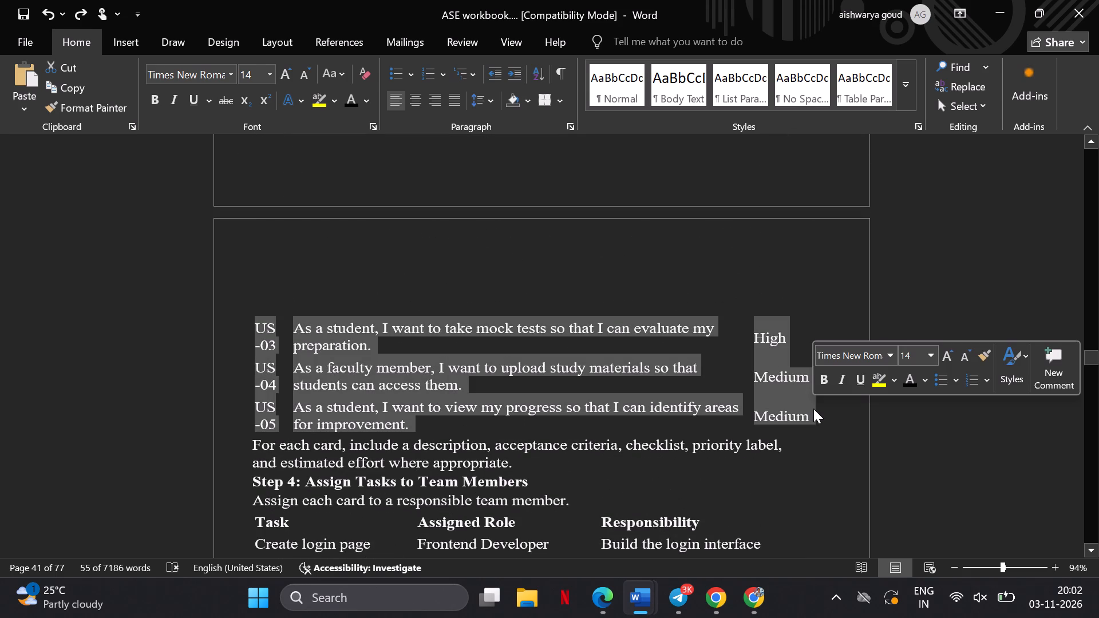
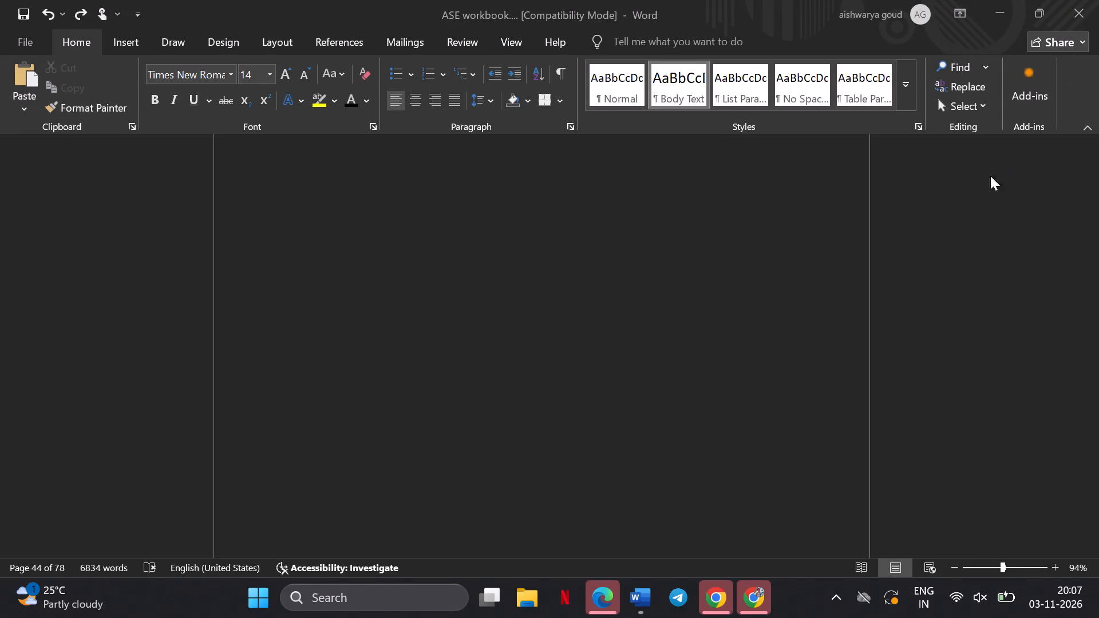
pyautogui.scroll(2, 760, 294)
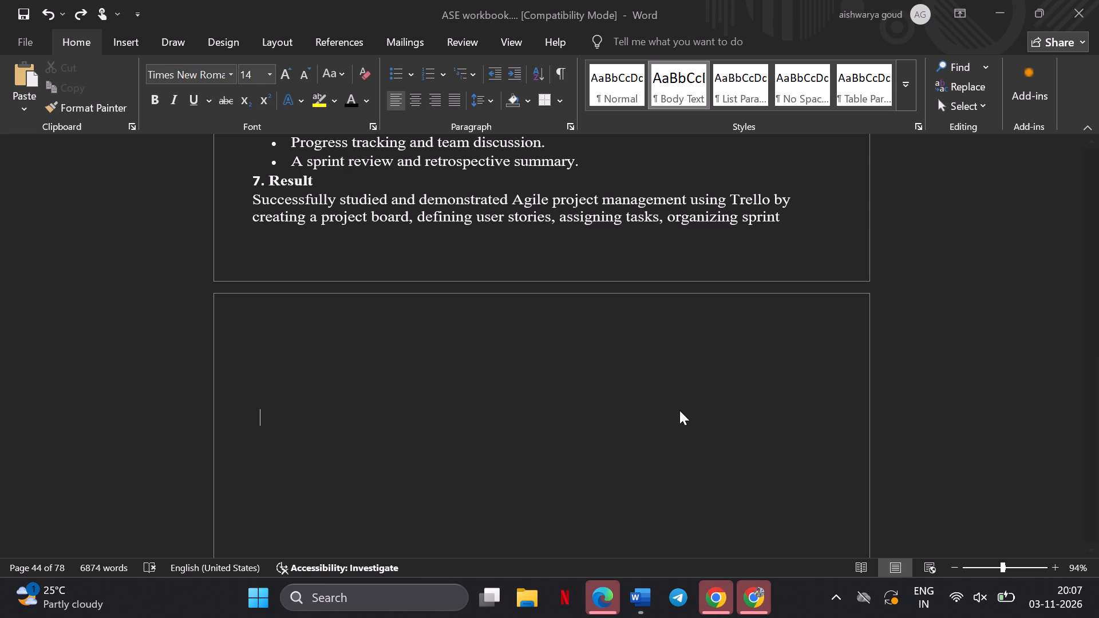
# Paste the copied evaluator box picture from the clipboard history onto the page after the Trello lab's Result section.
pyautogui.press('super+v')
pyautogui.scroll(-4, 1098, 468)
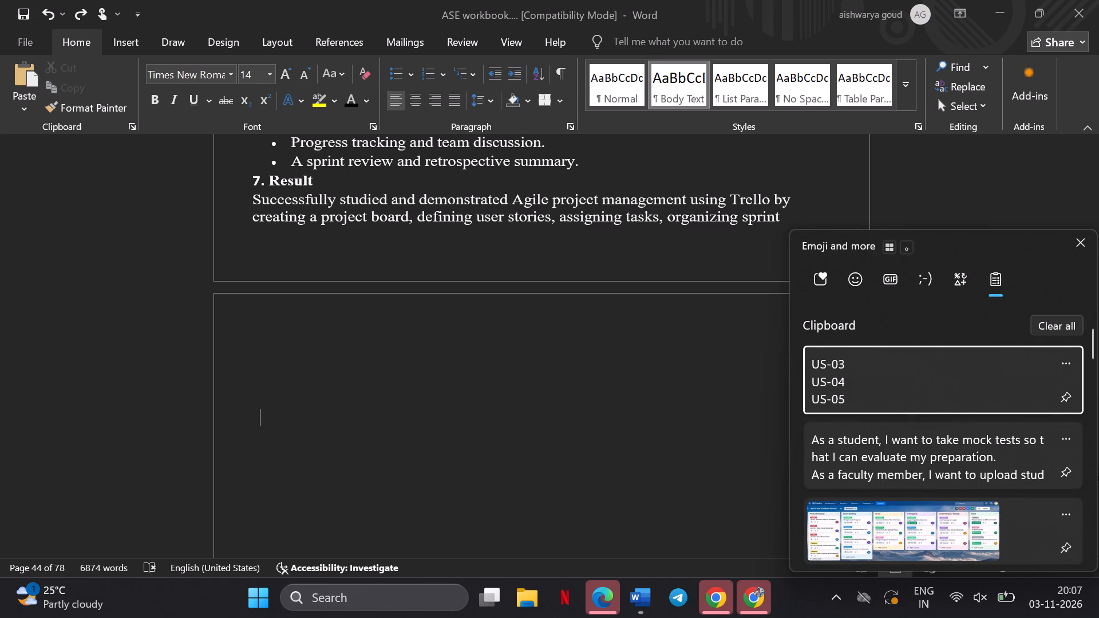
pyautogui.scroll(-1, 1069, 582)
pyautogui.scroll(-2, 1014, 450)
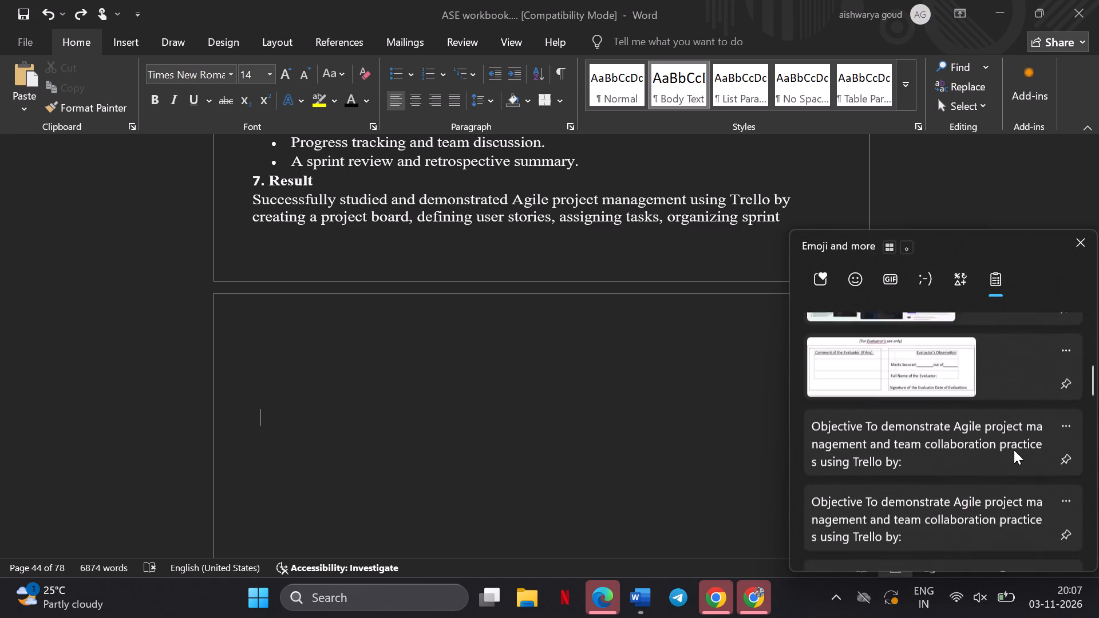
pyautogui.scroll(-1, 1014, 450)
pyautogui.click(928, 352)
pyautogui.hotkey('ctrl', 'v')
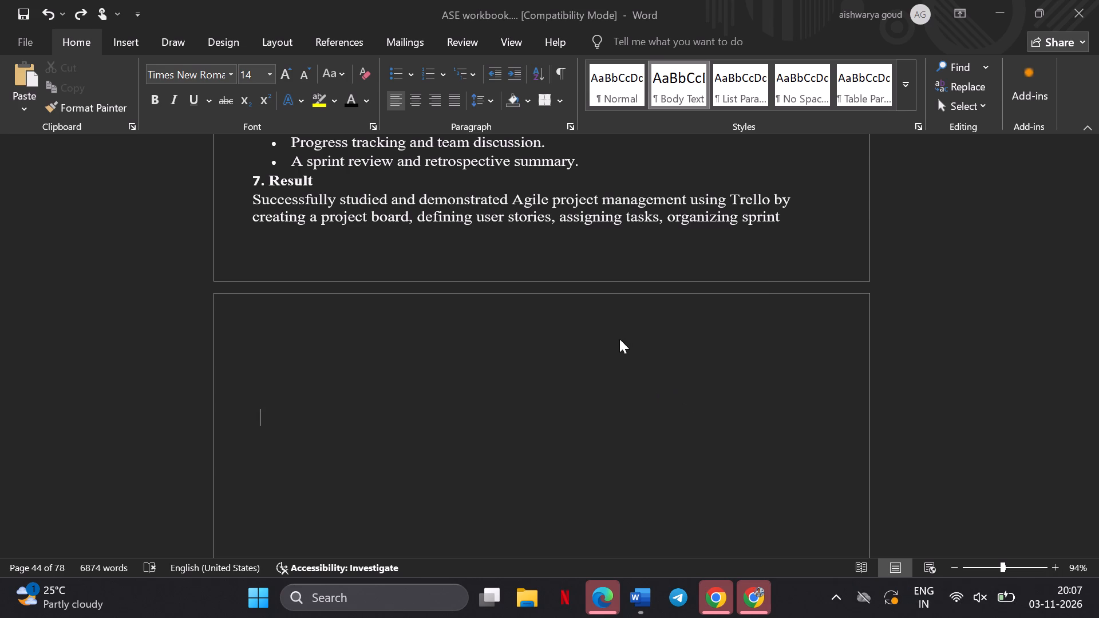
pyautogui.click(470, 399)
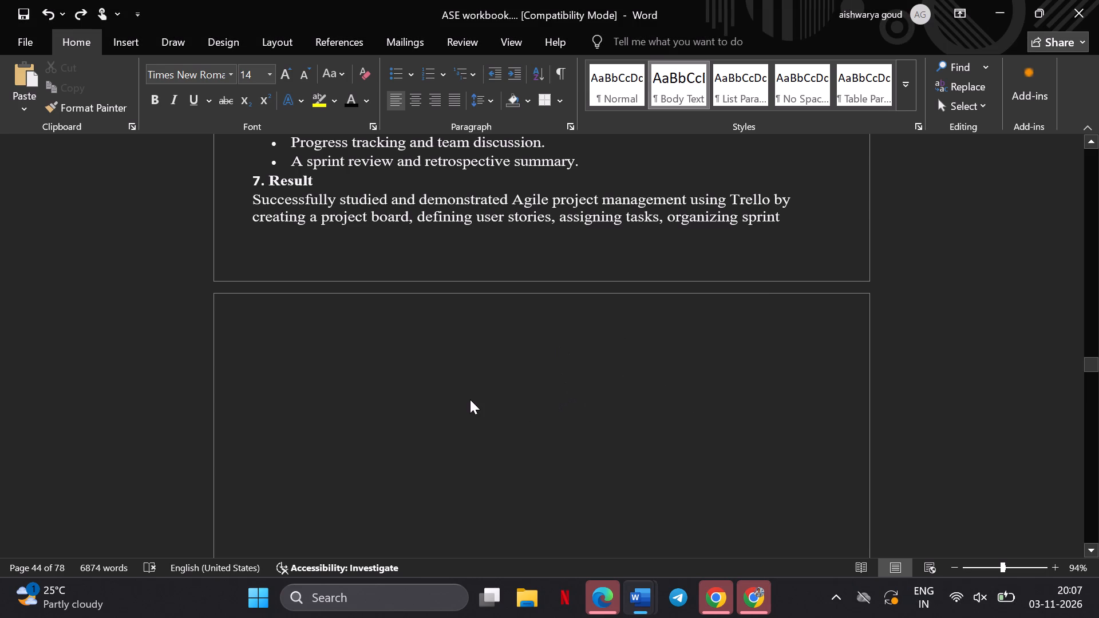
pyautogui.click(470, 427)
pyautogui.press('super+v')
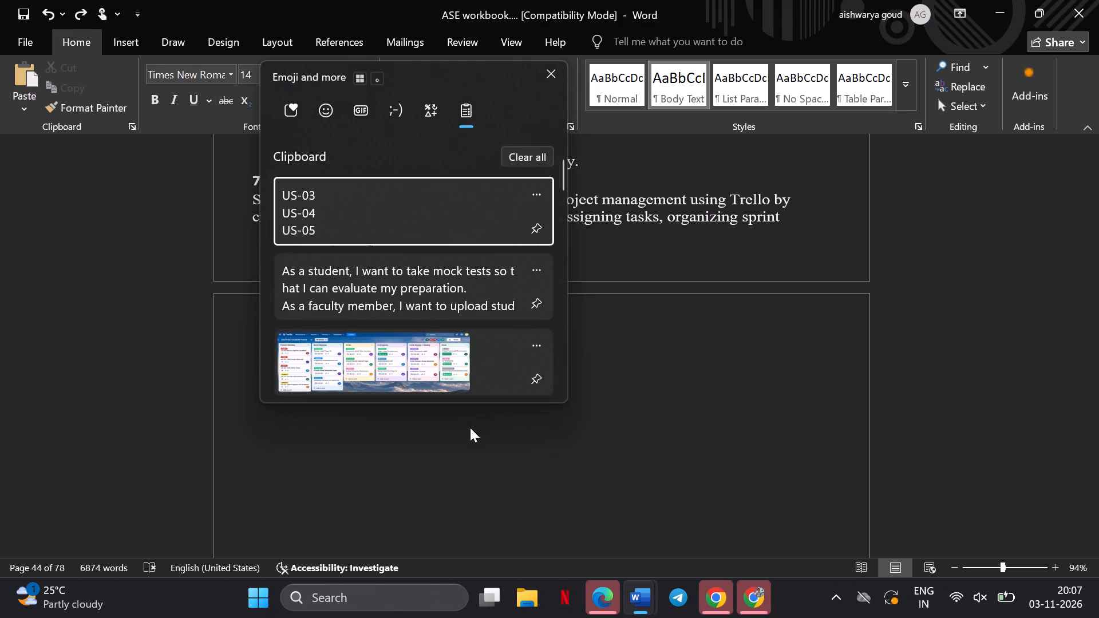
pyautogui.scroll(-2, 488, 263)
pyautogui.click(424, 257)
pyautogui.hotkey('ctrl', 'v')
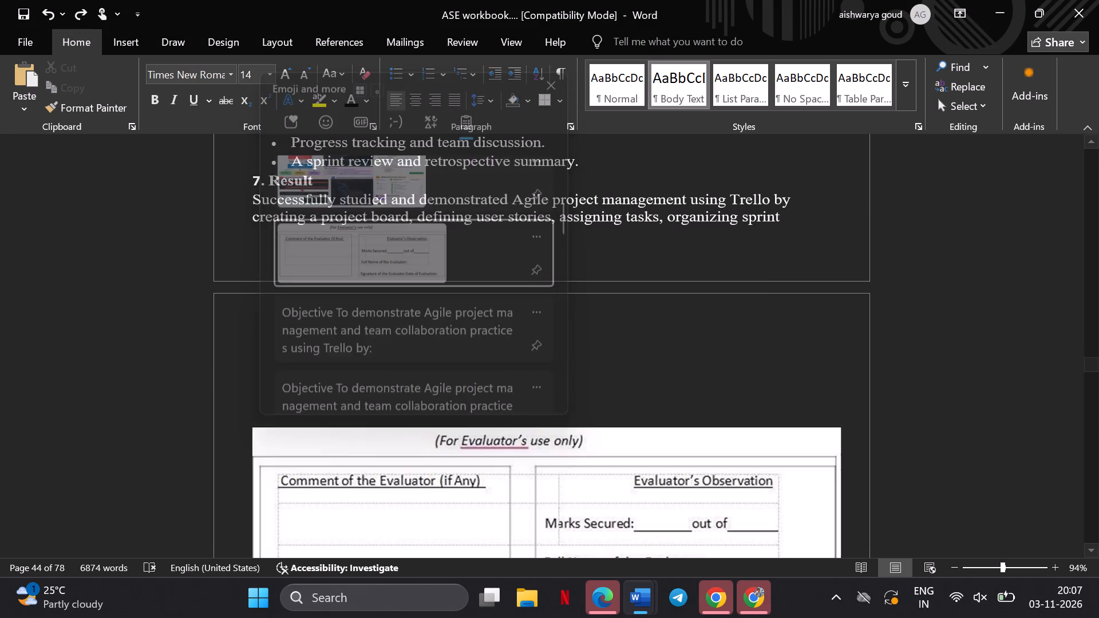
# Add empty lines above the pasted evaluator box picture to push it down to the lower part of its page.
pyautogui.click(446, 286)
pyautogui.press('Return')
pyautogui.press('Return')
pyautogui.press('Return')
pyautogui.press('Return')
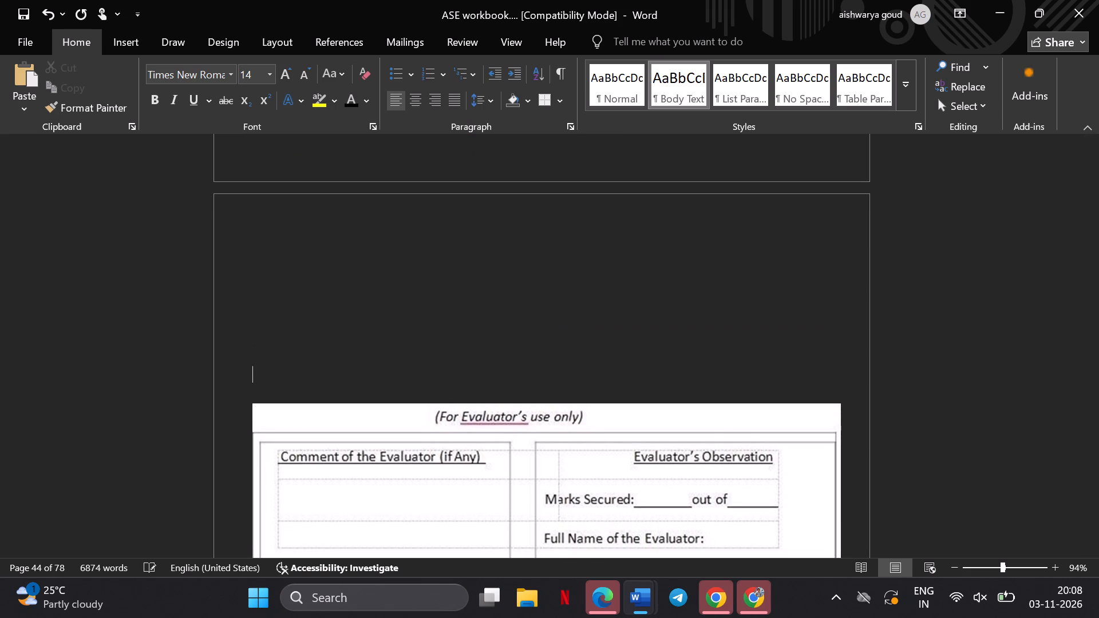
pyautogui.scroll(-4, 446, 286)
pyautogui.scroll(2, 446, 286)
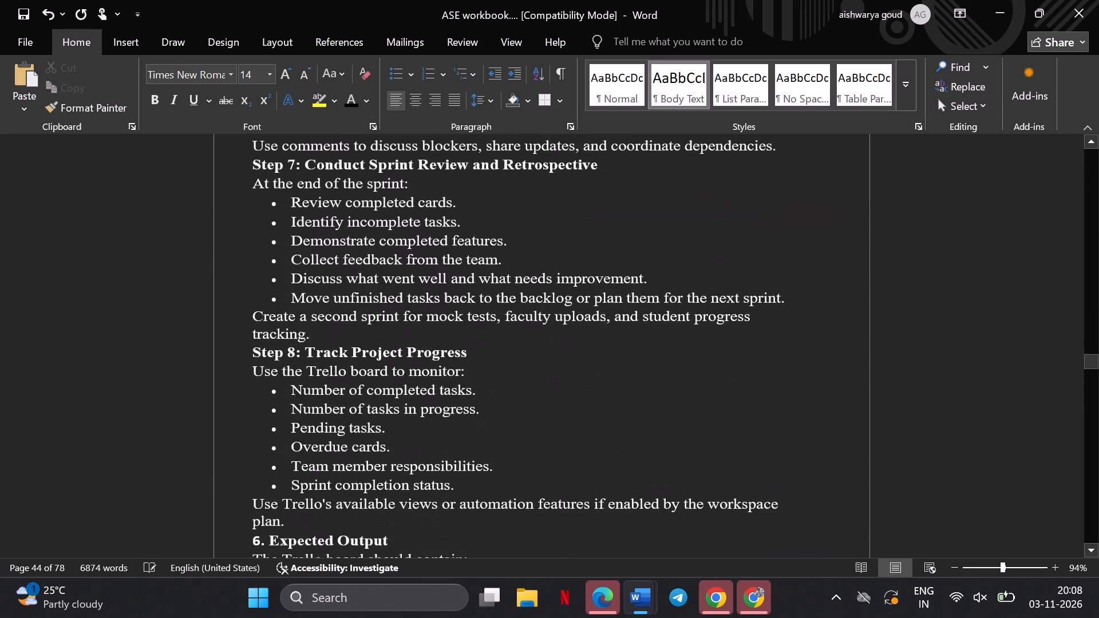
pyautogui.scroll(-3, 433, 292)
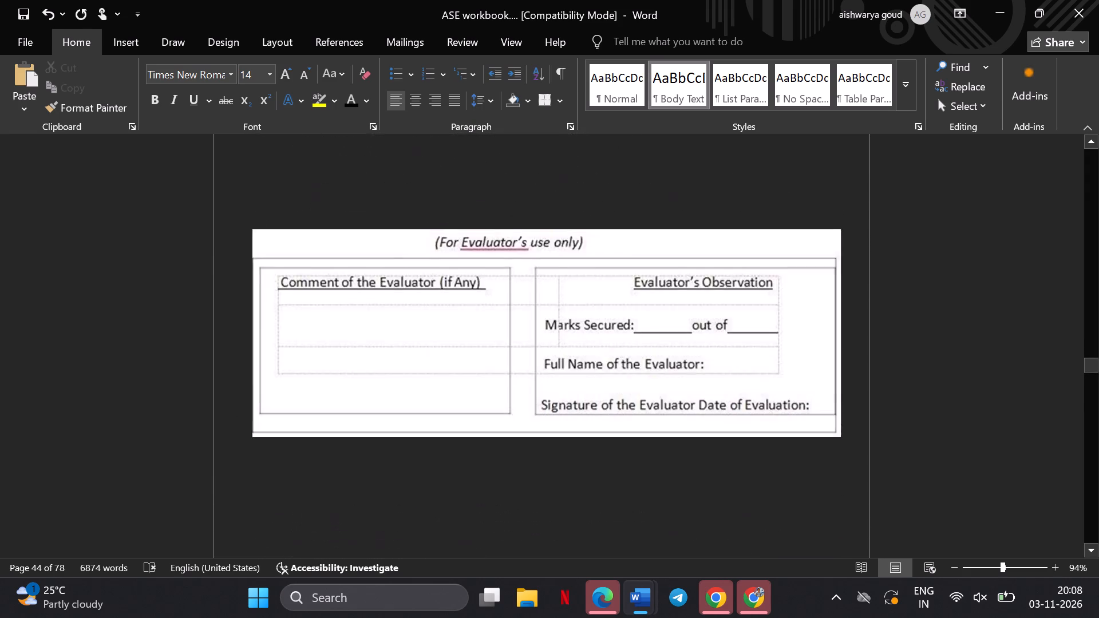
pyautogui.scroll(-3, 433, 292)
pyautogui.press('Return')
pyautogui.press('Return')
pyautogui.press('Return')
pyautogui.press('Return')
pyautogui.press('Return')
pyautogui.press('Return')
pyautogui.press('Return')
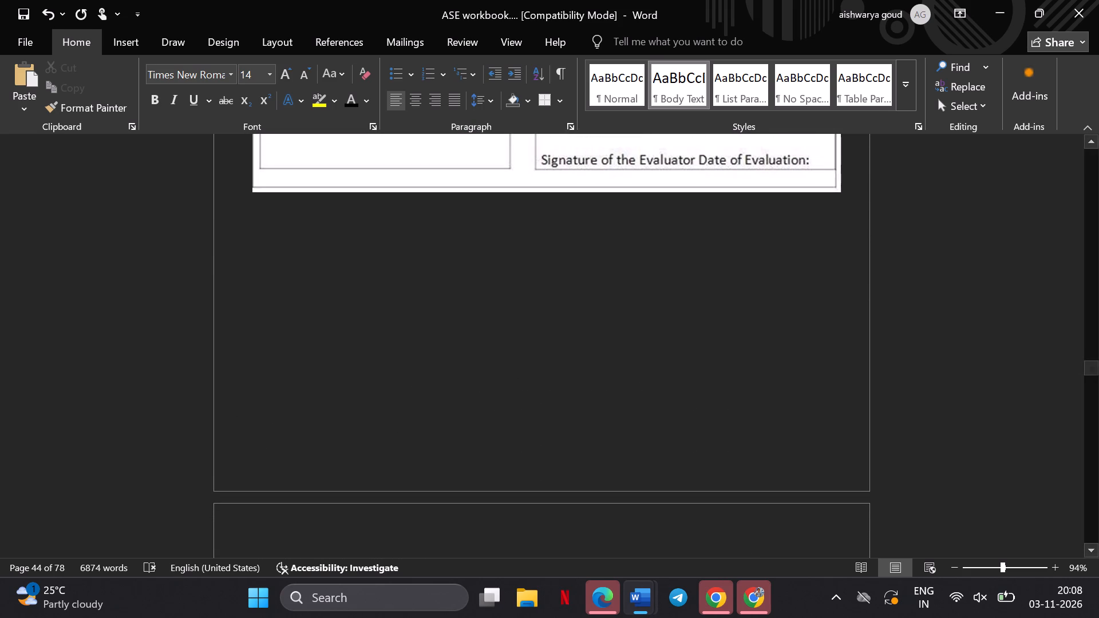
pyautogui.press('Return')
pyautogui.press('Return')
pyautogui.press('Return')
pyautogui.press('Return')
pyautogui.press('Return')
pyautogui.press('Return')
pyautogui.press('Return')
pyautogui.press('Return')
pyautogui.press('Return')
pyautogui.press('Return')
pyautogui.press('Return')
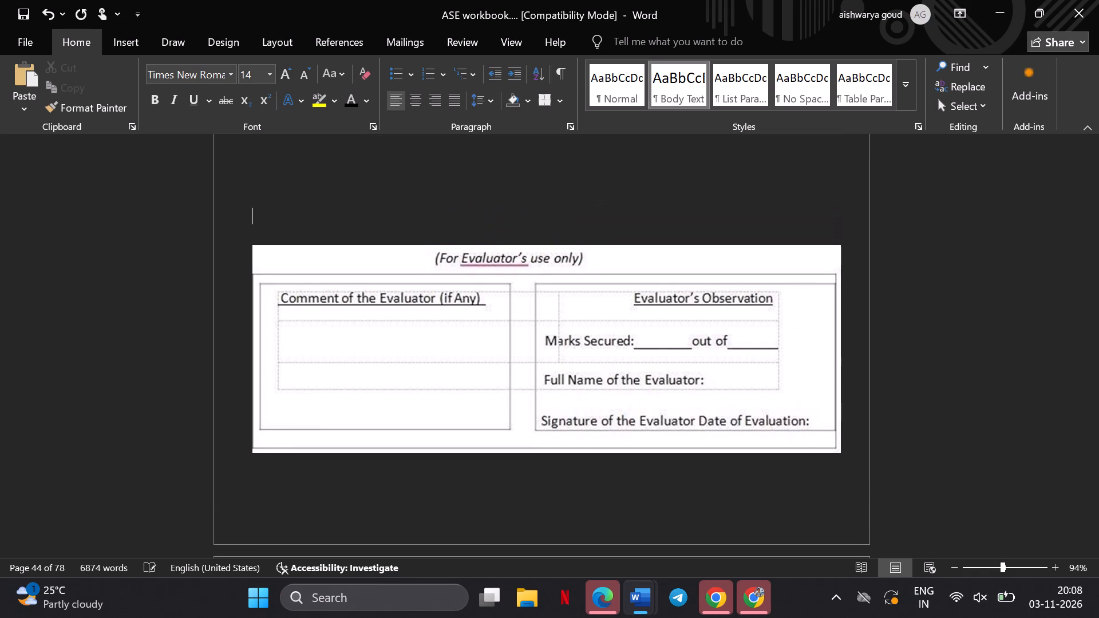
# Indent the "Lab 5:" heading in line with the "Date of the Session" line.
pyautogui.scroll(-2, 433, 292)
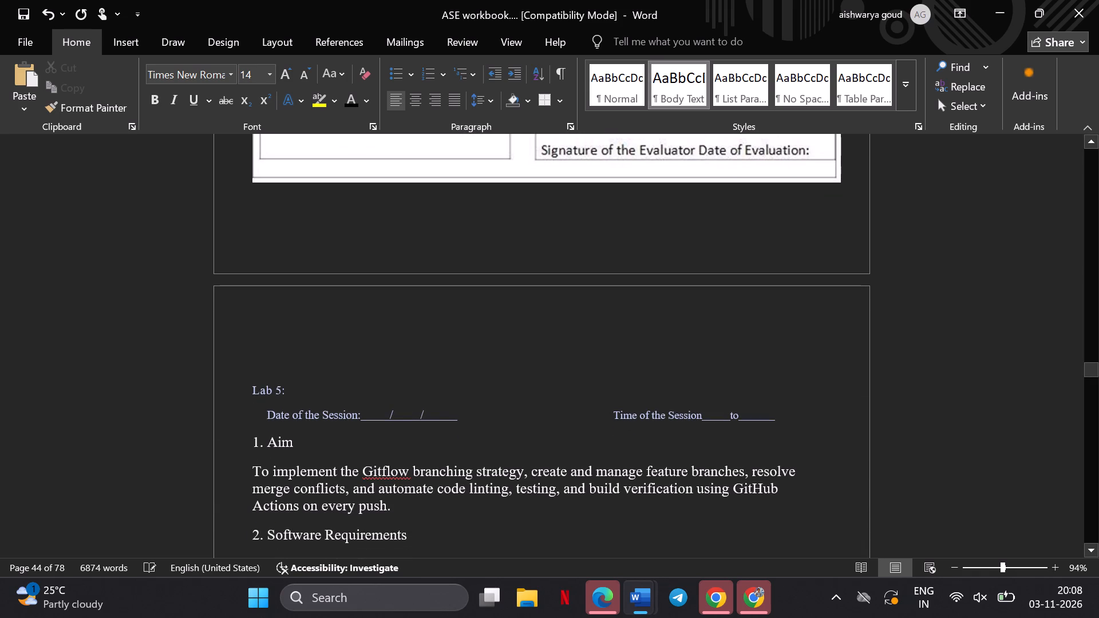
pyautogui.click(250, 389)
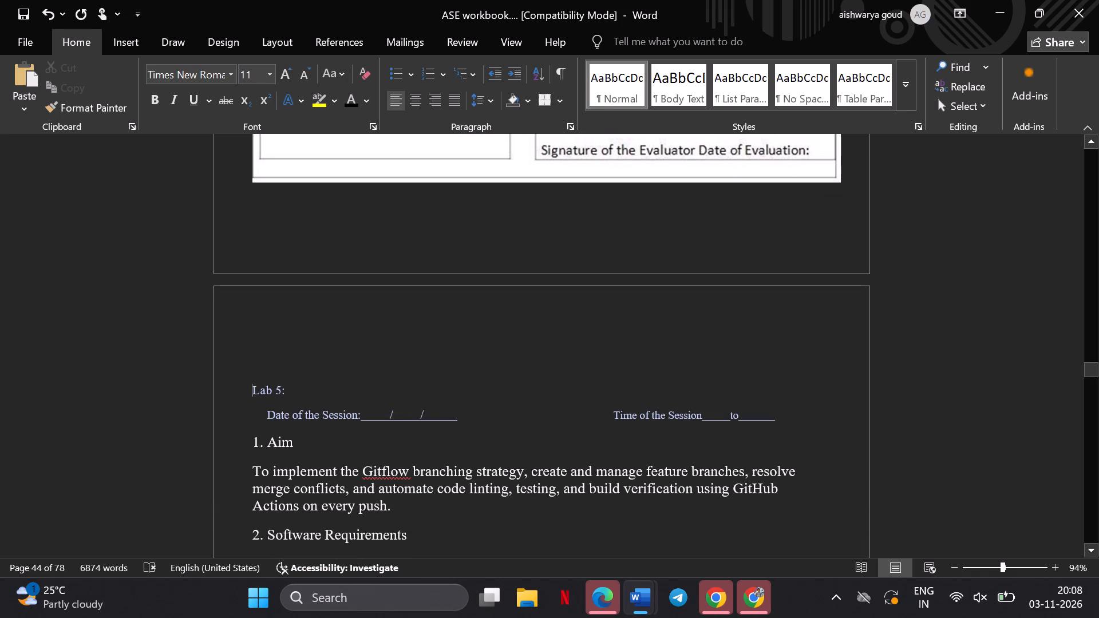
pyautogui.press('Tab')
# Look through the sections from Lab 5 to Lab 7, checking the Docker lab's steps and output pictures.
pyautogui.scroll(-14, 281, 304)
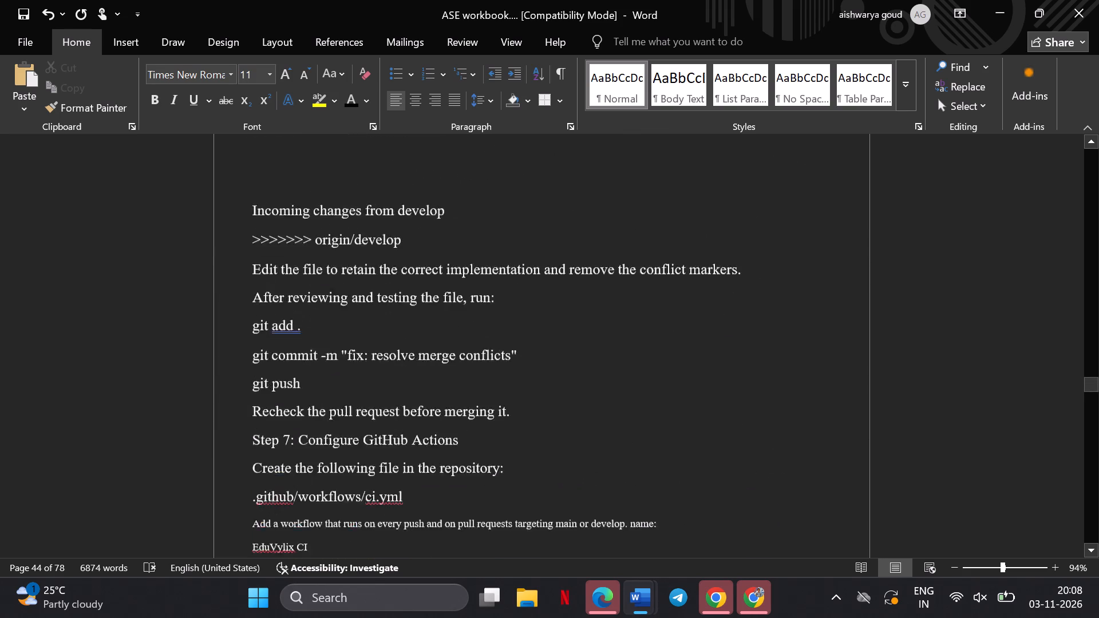
pyautogui.scroll(-12, 287, 278)
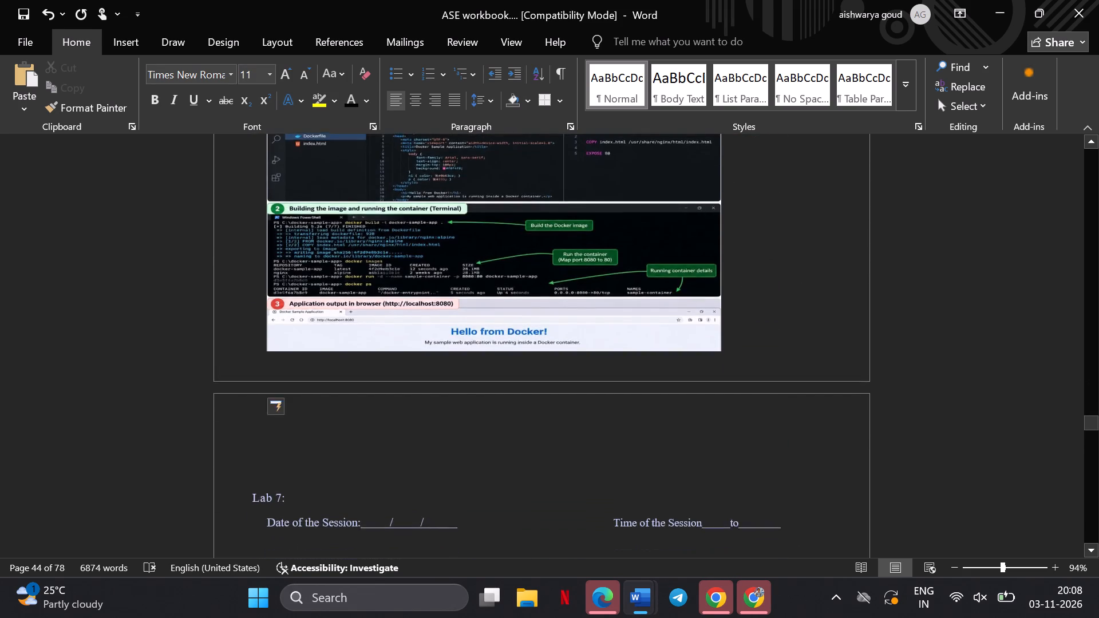
pyautogui.scroll(4, 287, 278)
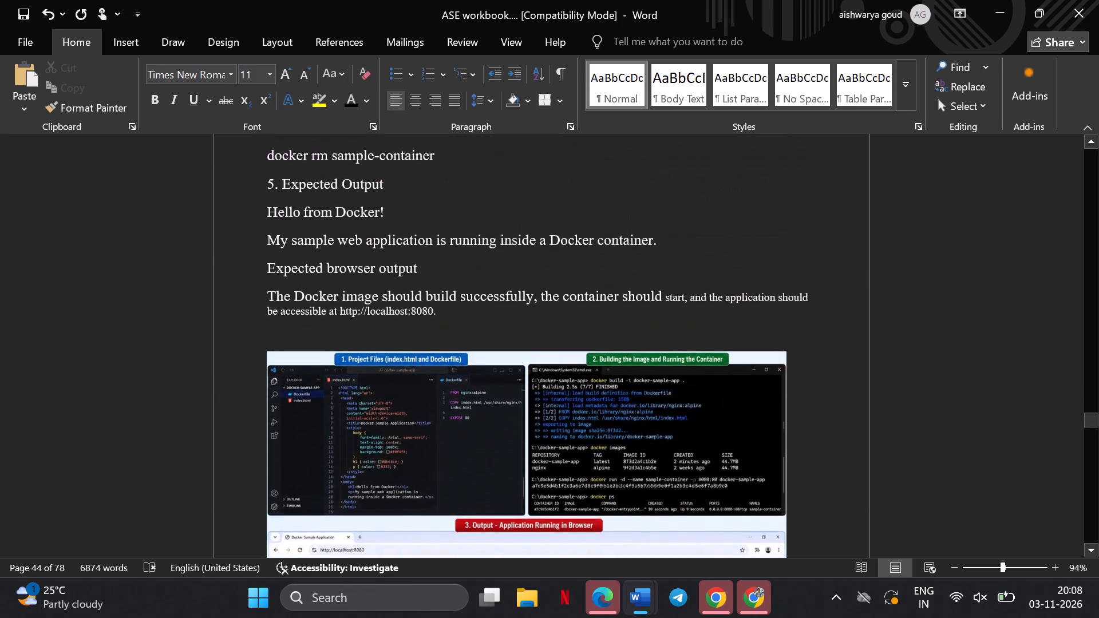
pyautogui.scroll(6, 287, 278)
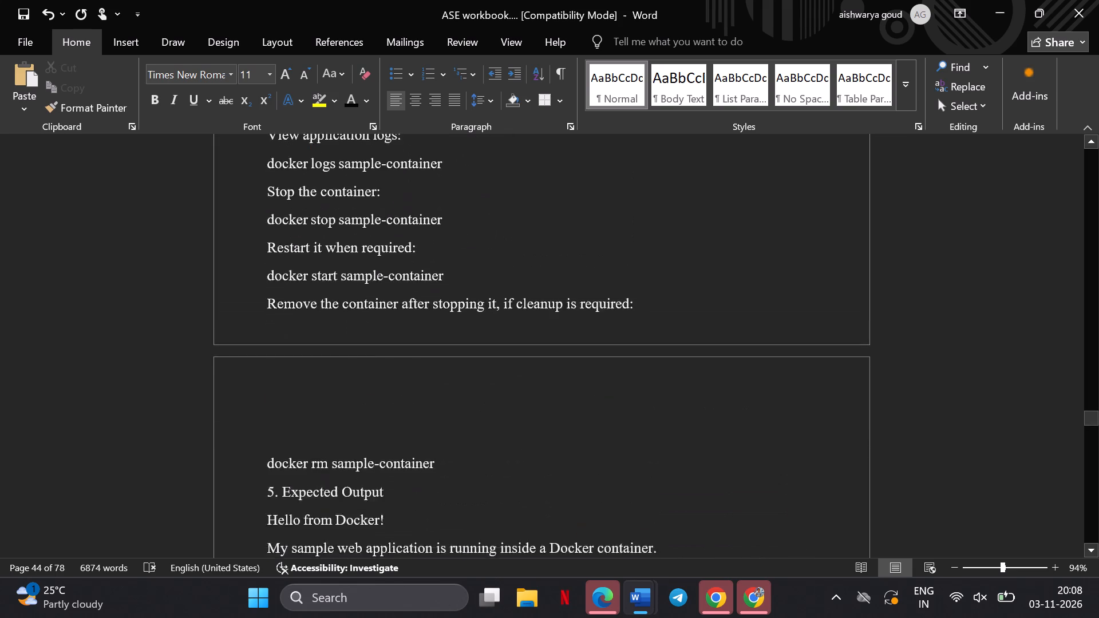
pyautogui.scroll(2, 287, 278)
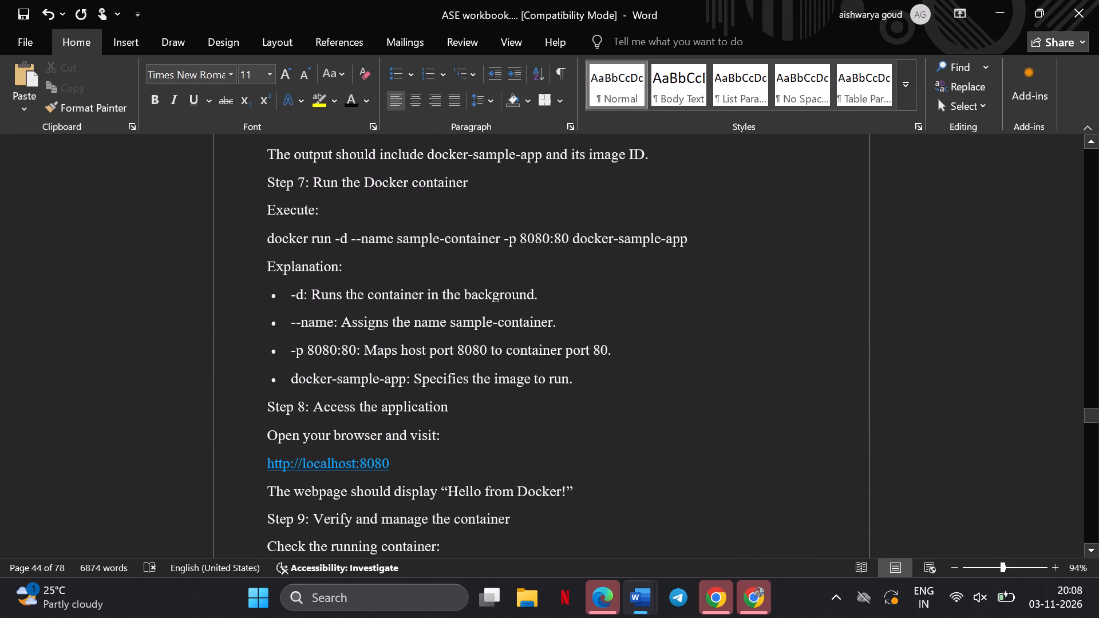
pyautogui.scroll(4, 287, 278)
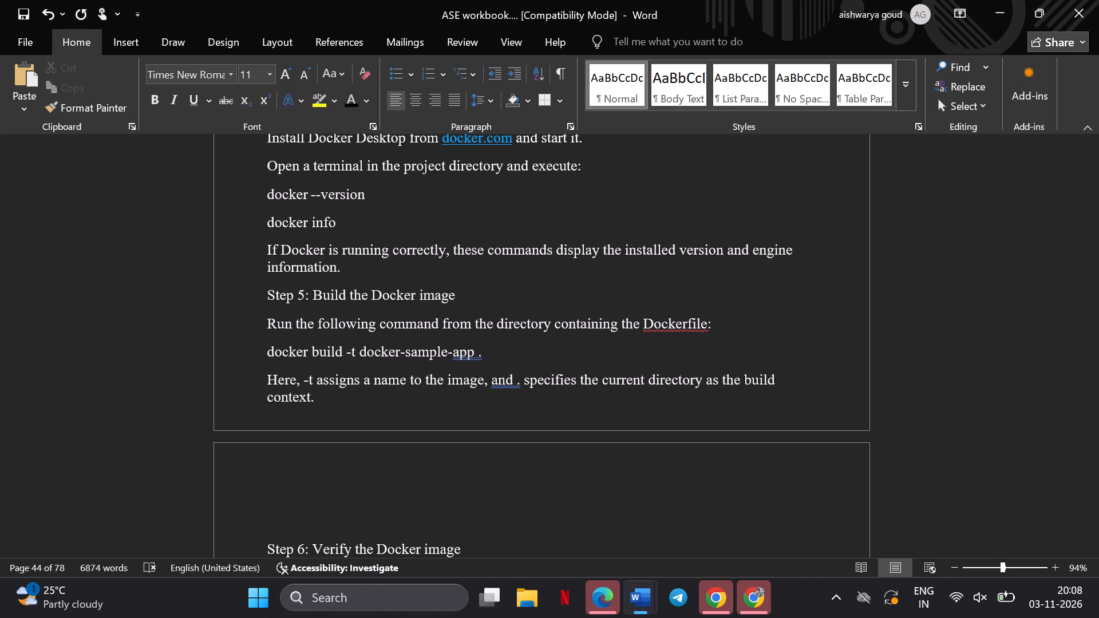
pyautogui.scroll(-5, 500, 394)
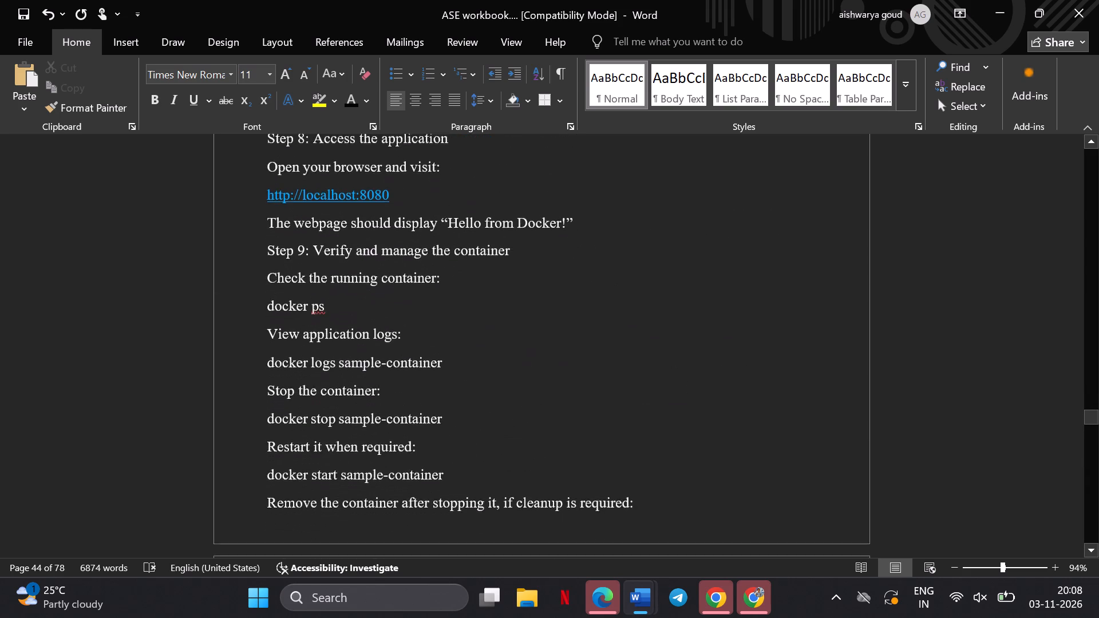
pyautogui.scroll(-7, 500, 394)
pyautogui.scroll(1, 500, 394)
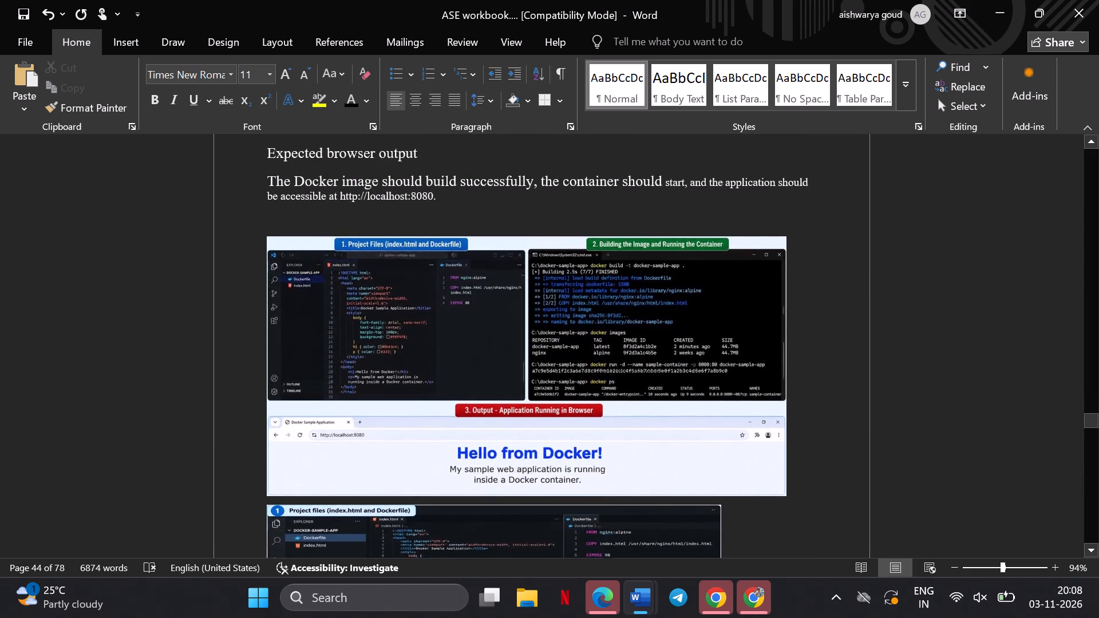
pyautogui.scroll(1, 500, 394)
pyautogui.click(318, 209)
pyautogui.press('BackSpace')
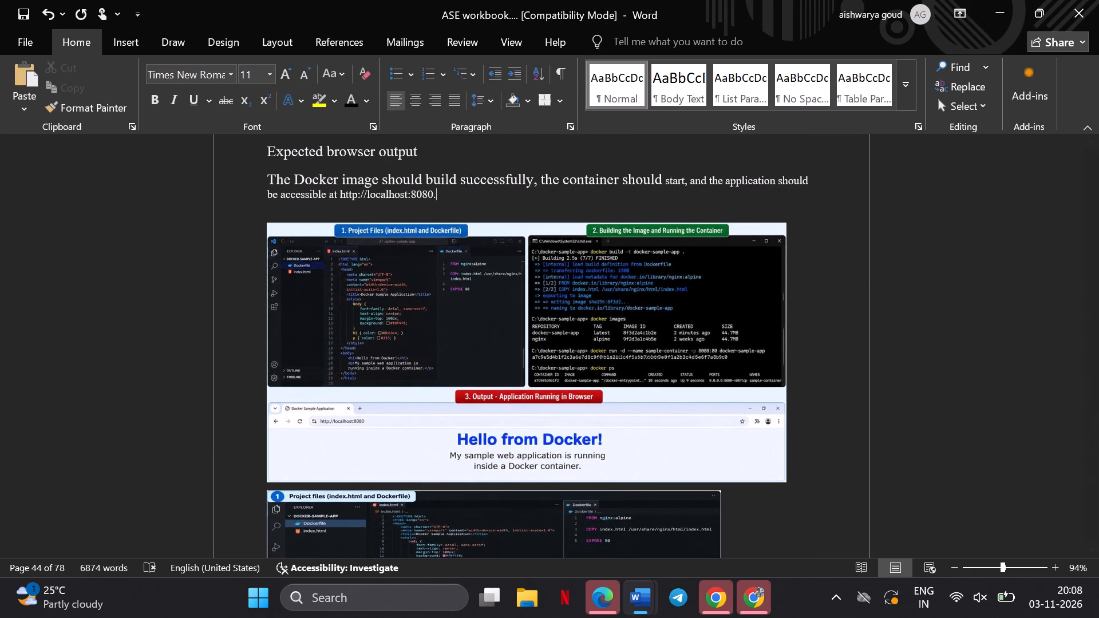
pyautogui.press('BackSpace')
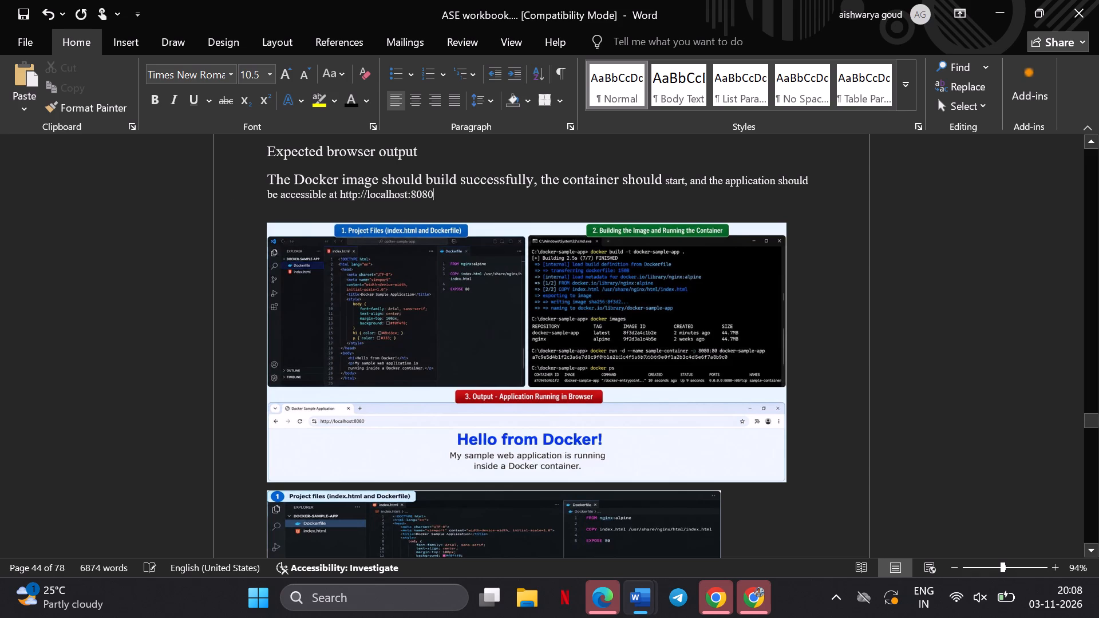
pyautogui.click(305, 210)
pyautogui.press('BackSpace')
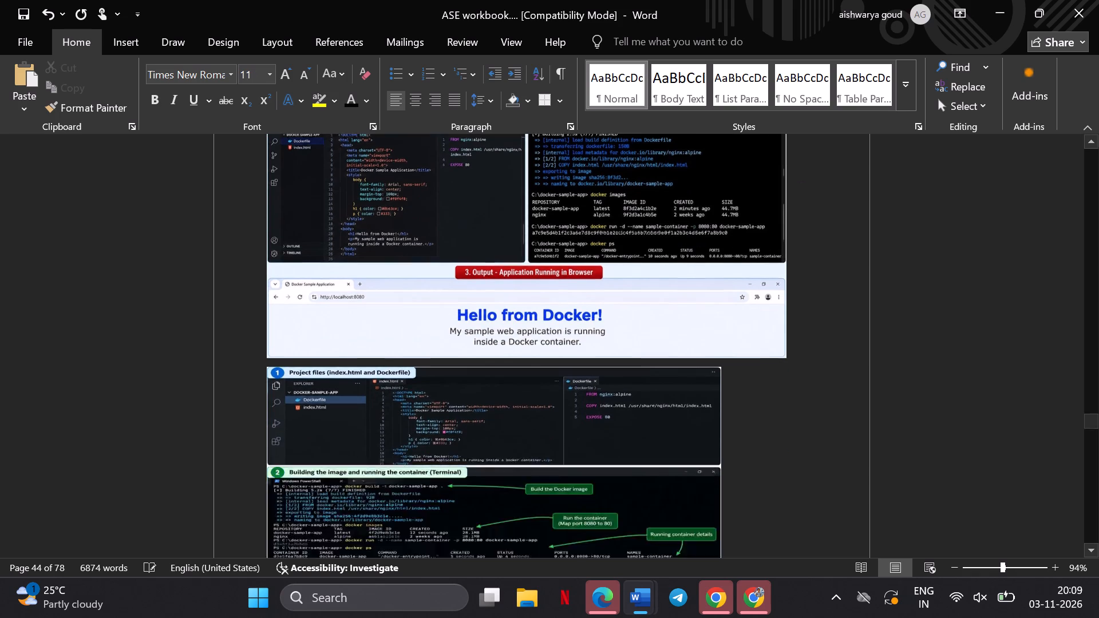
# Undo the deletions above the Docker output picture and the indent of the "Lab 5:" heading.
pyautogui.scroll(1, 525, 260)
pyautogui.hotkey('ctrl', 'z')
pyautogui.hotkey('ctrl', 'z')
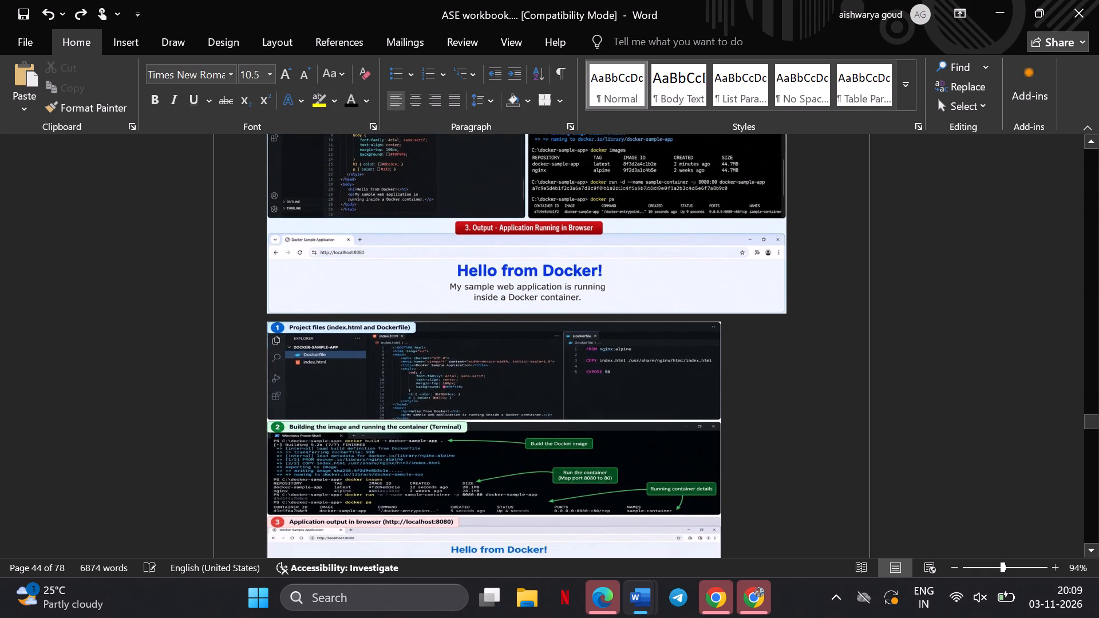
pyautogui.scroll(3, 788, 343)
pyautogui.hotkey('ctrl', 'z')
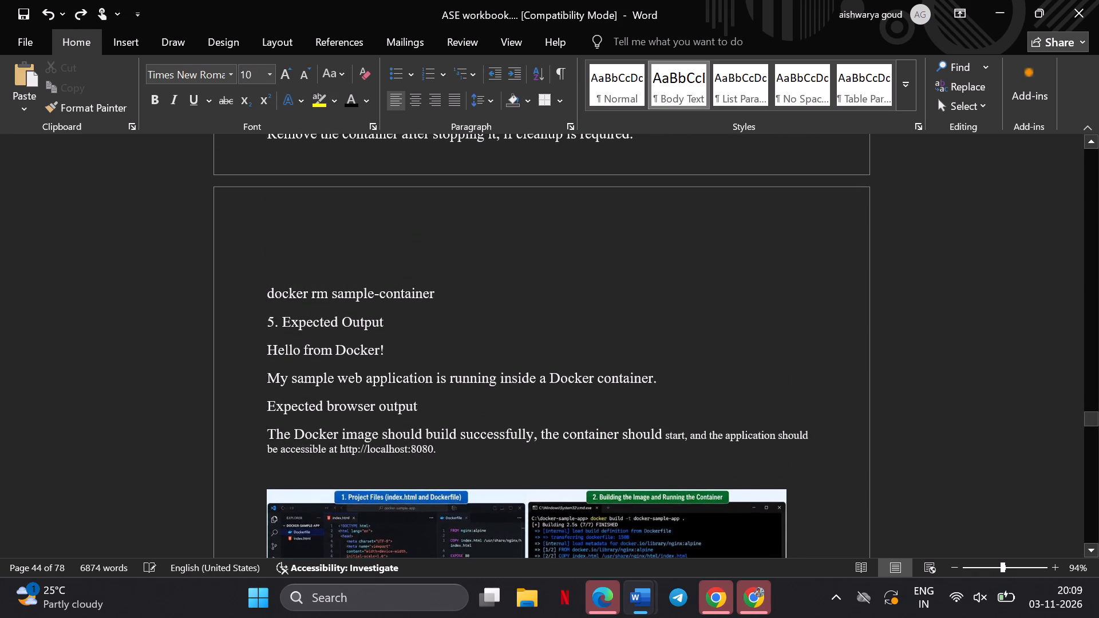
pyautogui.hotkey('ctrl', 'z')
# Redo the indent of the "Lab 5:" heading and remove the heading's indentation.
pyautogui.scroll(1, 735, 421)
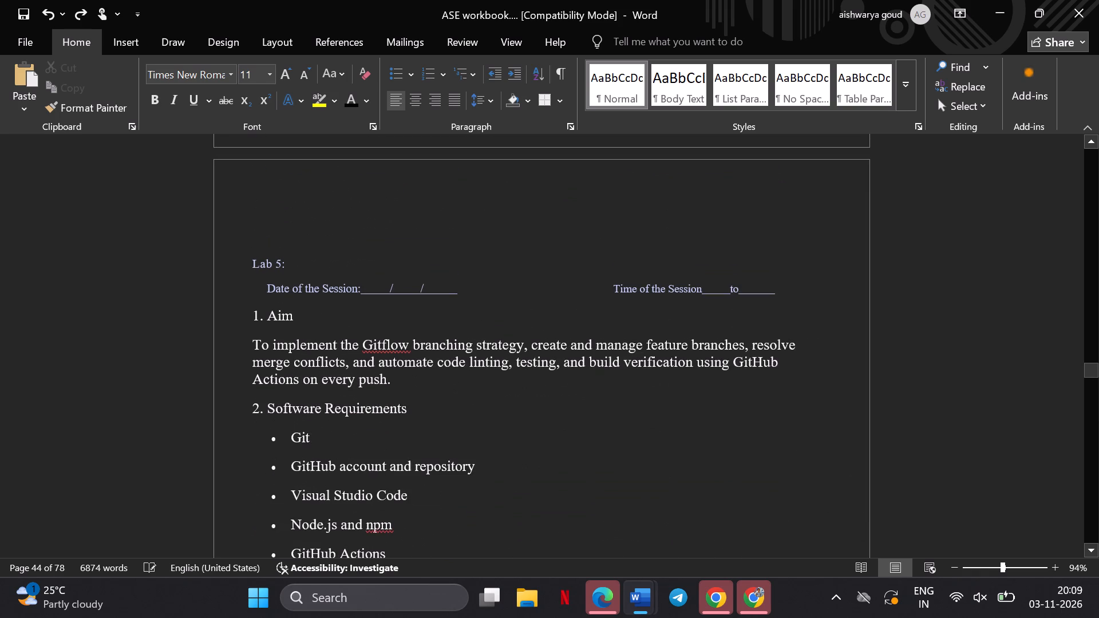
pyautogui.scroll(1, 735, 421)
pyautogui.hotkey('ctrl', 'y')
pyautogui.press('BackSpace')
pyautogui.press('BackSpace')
# Indent the "Lab 5:" heading in line with the "Date of the Session" line below it.
pyautogui.scroll(-1, 343, 253)
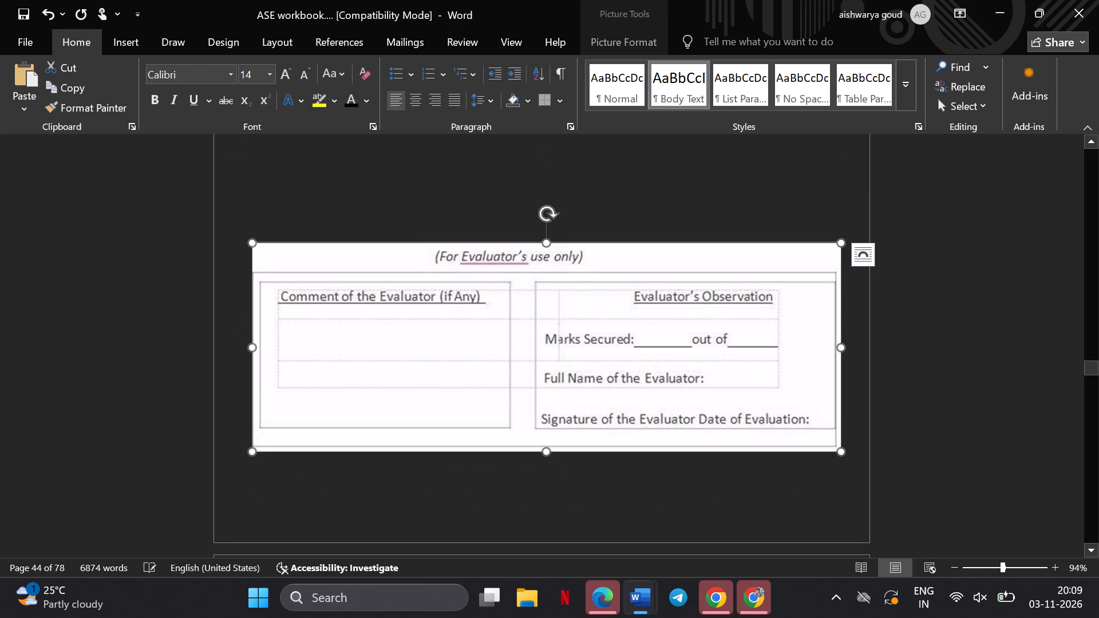
pyautogui.scroll(-1, 343, 253)
pyautogui.scroll(-1, 334, 455)
pyautogui.scroll(-2, 299, 524)
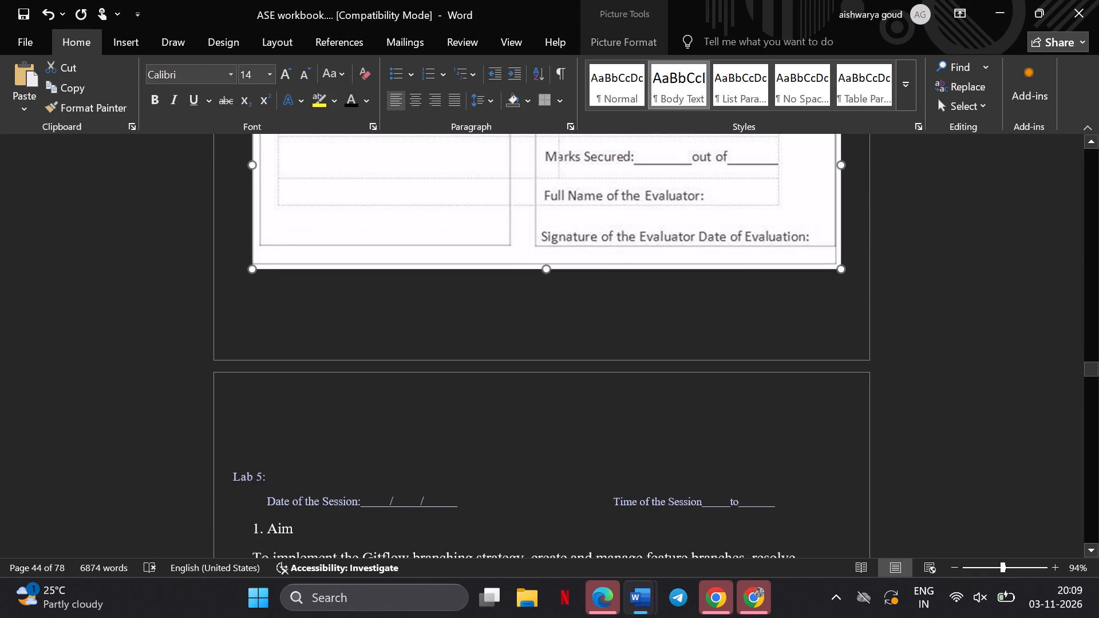
pyautogui.click(227, 478)
pyautogui.press('Tab')
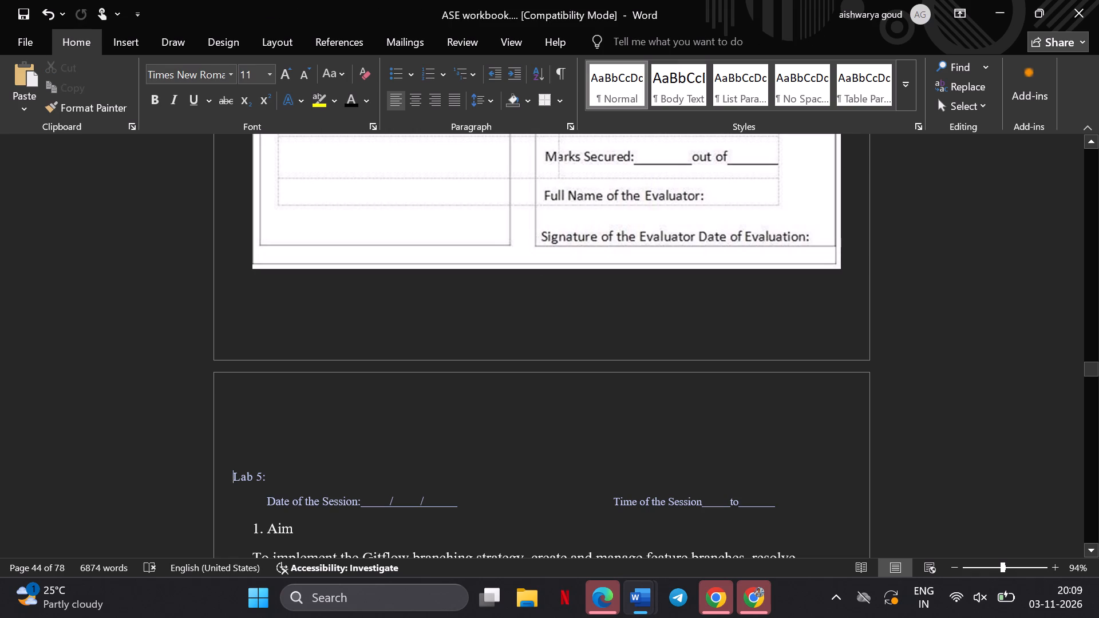
pyautogui.press('Tab')
pyautogui.press('Tab')
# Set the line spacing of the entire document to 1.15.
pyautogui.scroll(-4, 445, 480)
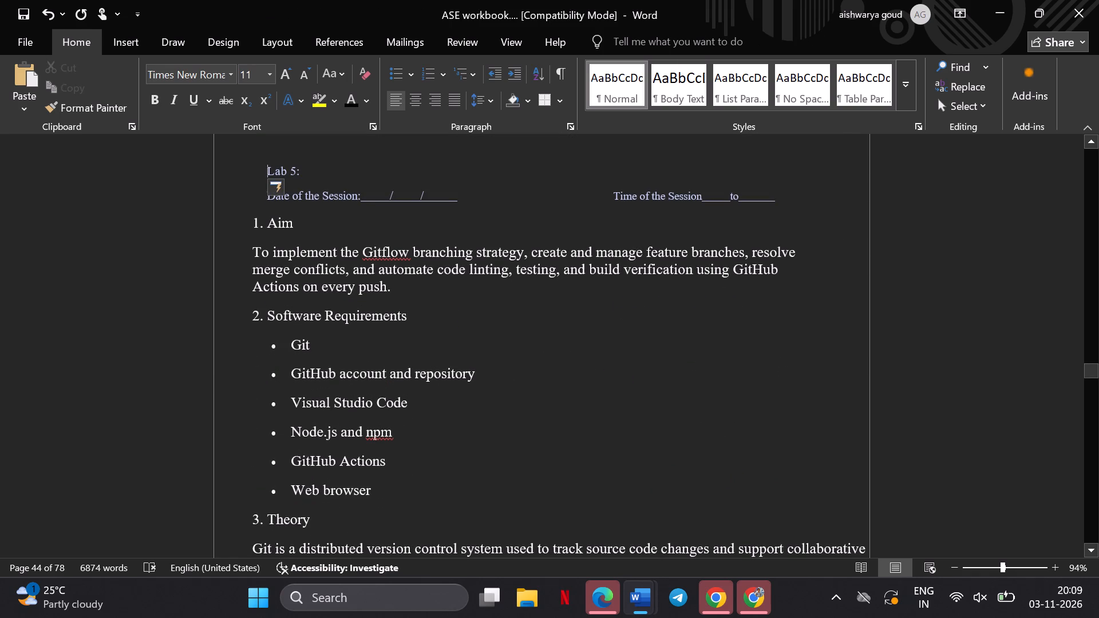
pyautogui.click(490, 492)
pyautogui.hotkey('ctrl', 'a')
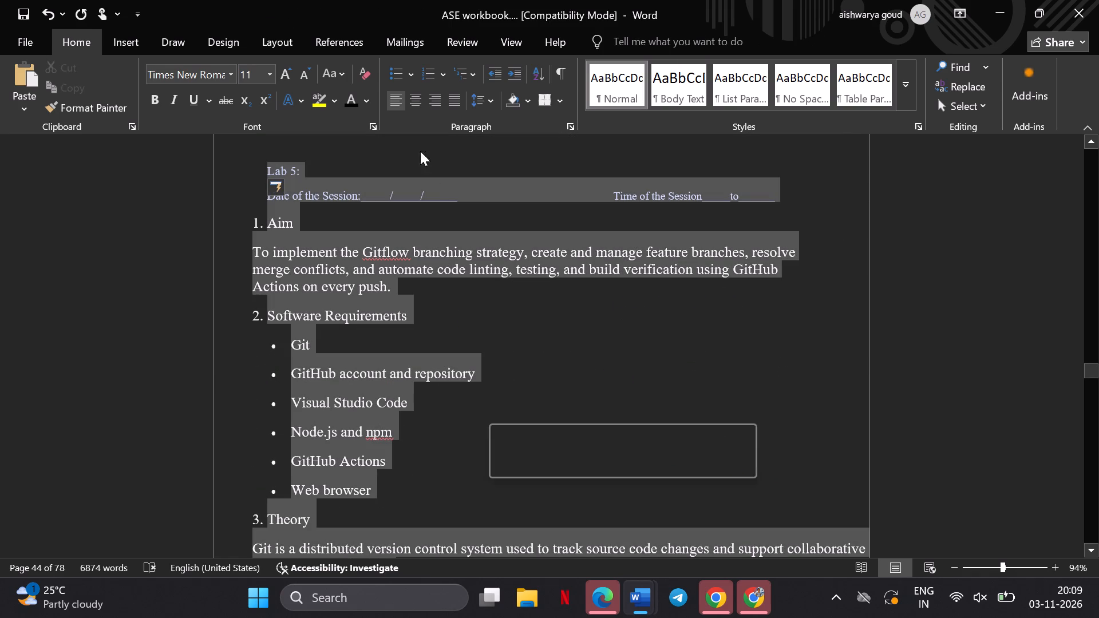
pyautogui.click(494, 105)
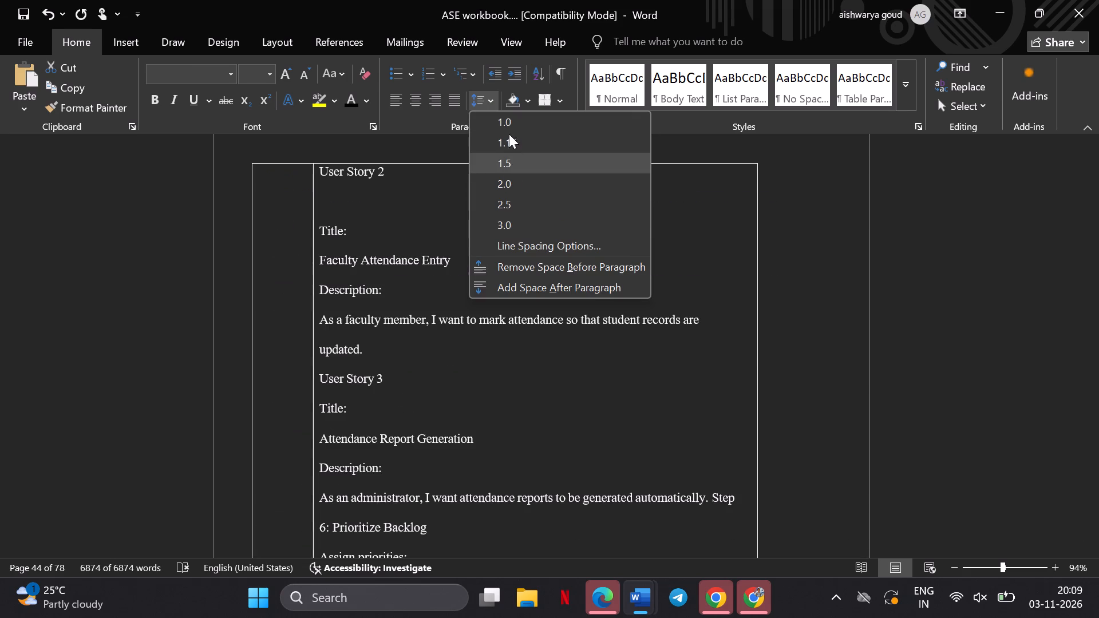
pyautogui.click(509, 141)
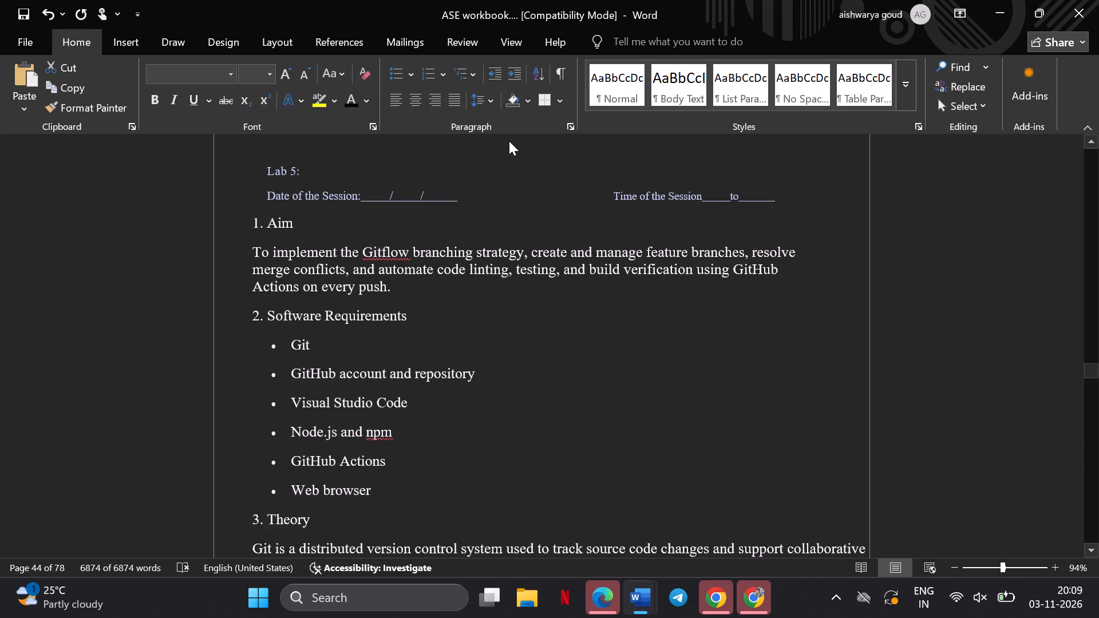
# Look through the workbook back to the cover page and the Vision and Mission page to check the line spacing.
pyautogui.scroll(-6, 487, 320)
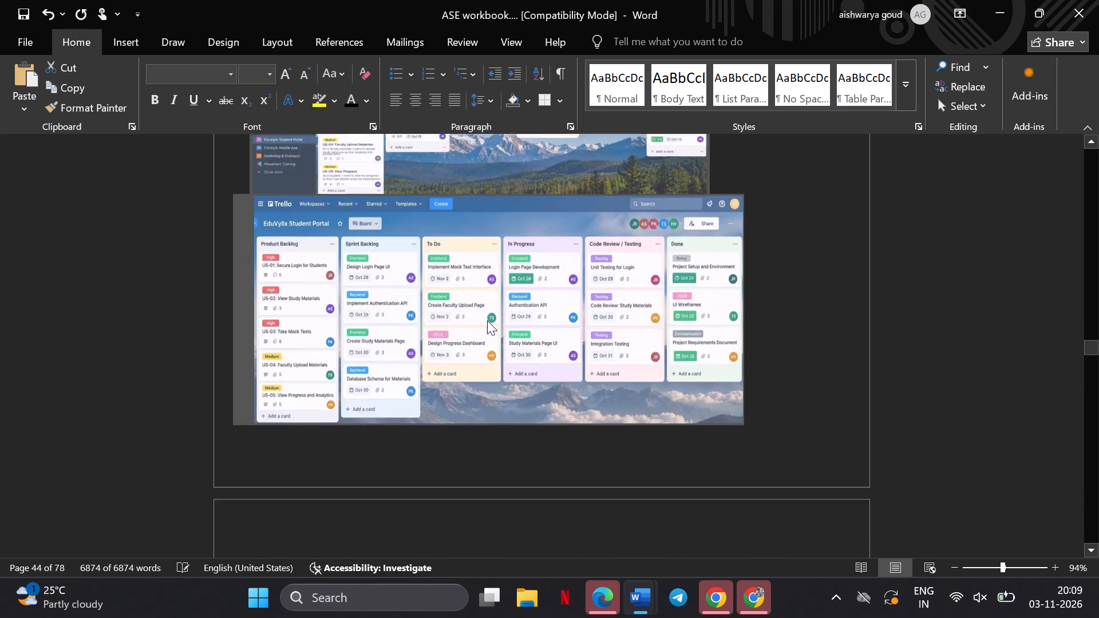
pyautogui.scroll(-10, 487, 320)
pyautogui.scroll(1, 487, 320)
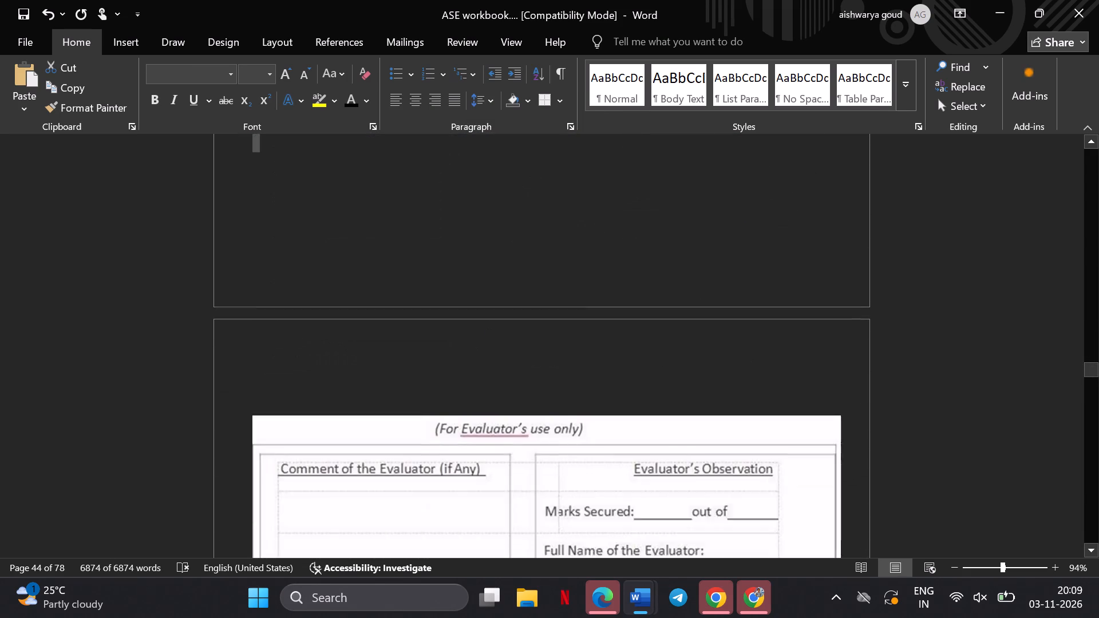
pyautogui.scroll(3, 487, 320)
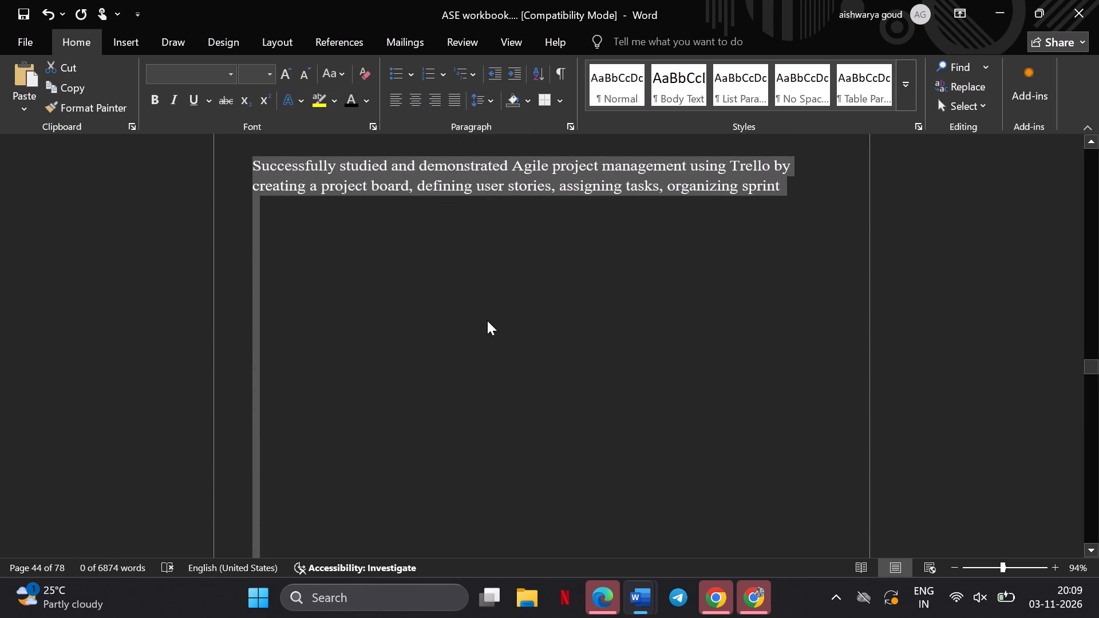
pyautogui.scroll(9, 561, 403)
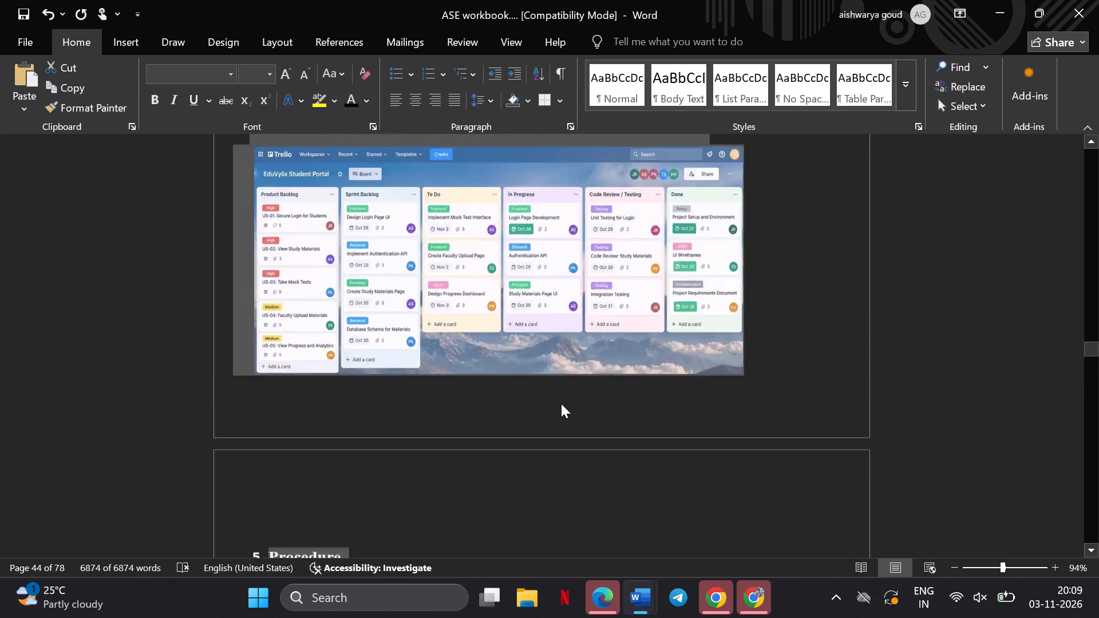
pyautogui.scroll(18, 561, 403)
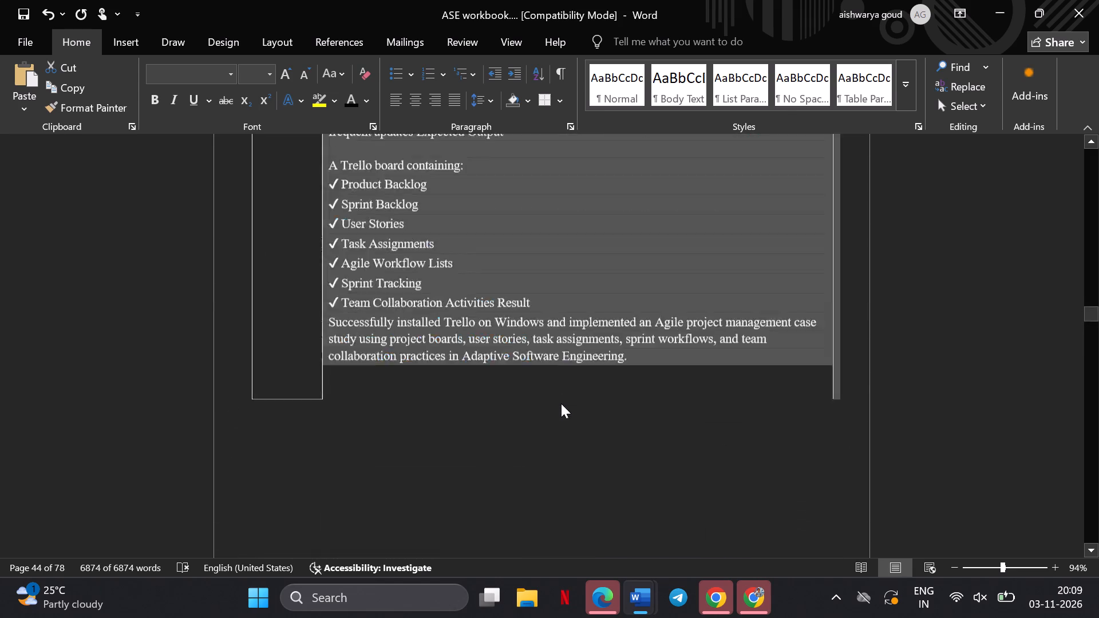
pyautogui.scroll(18, 561, 403)
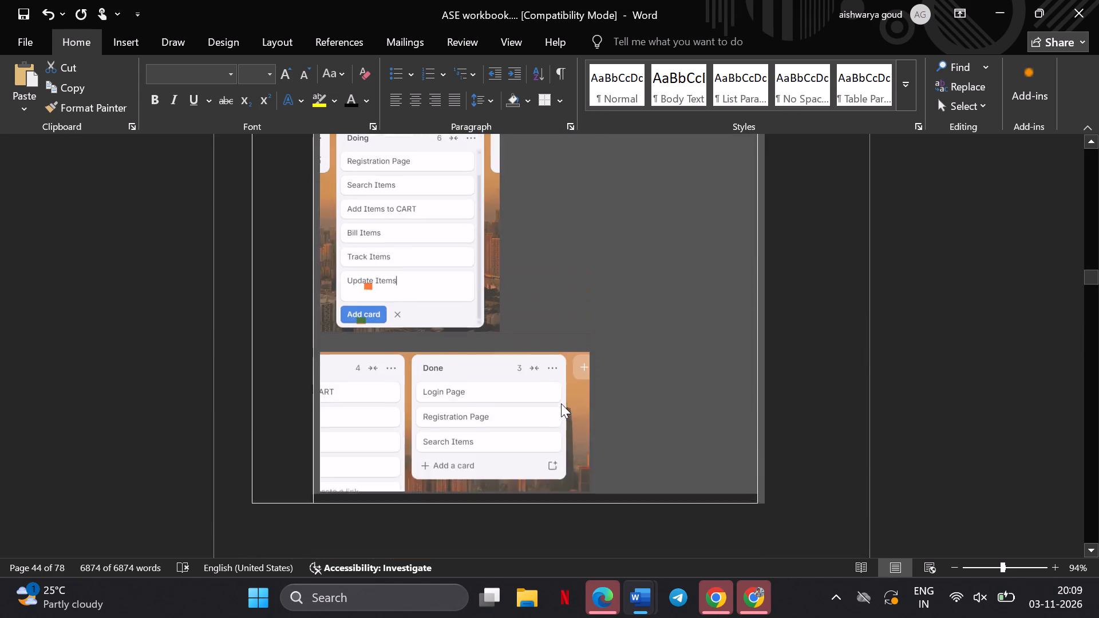
pyautogui.scroll(18, 561, 403)
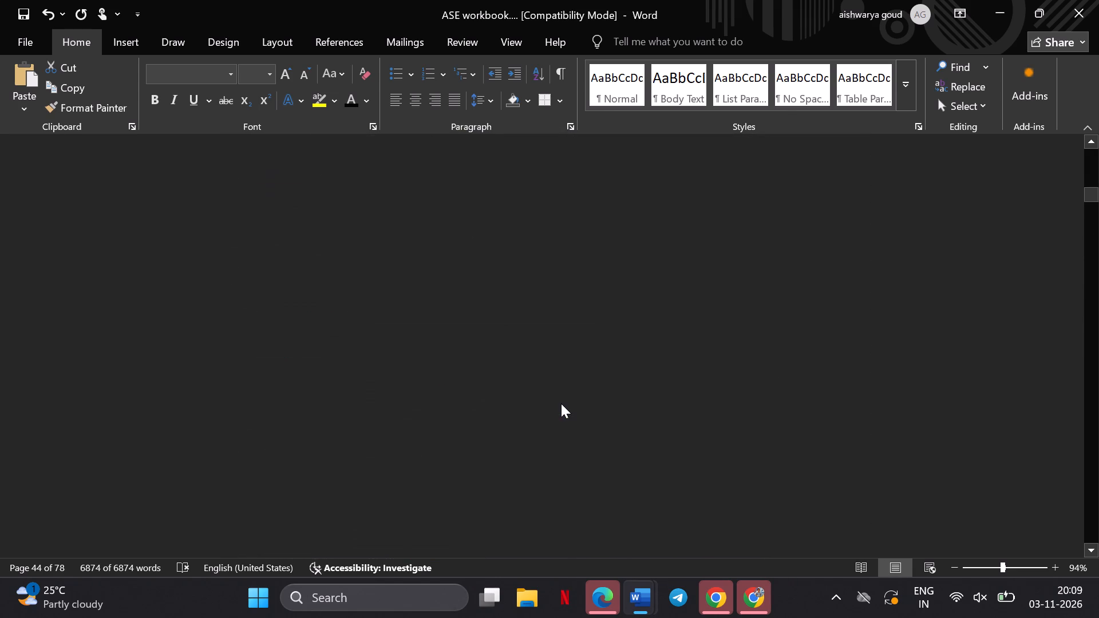
pyautogui.scroll(13, 561, 403)
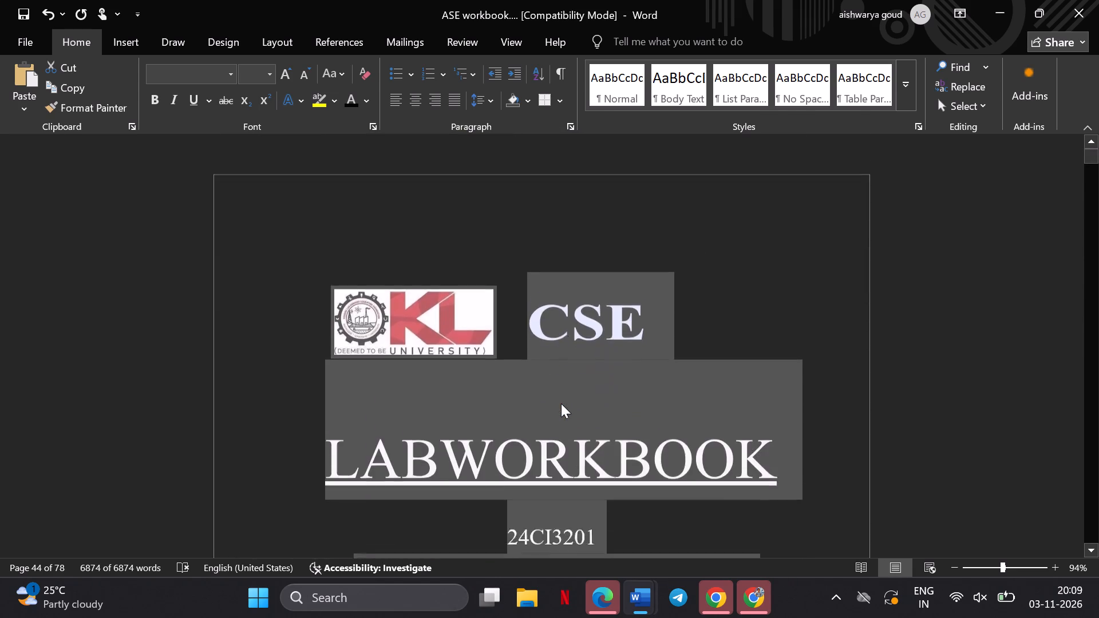
pyautogui.scroll(-8, 561, 403)
pyautogui.scroll(2, 561, 403)
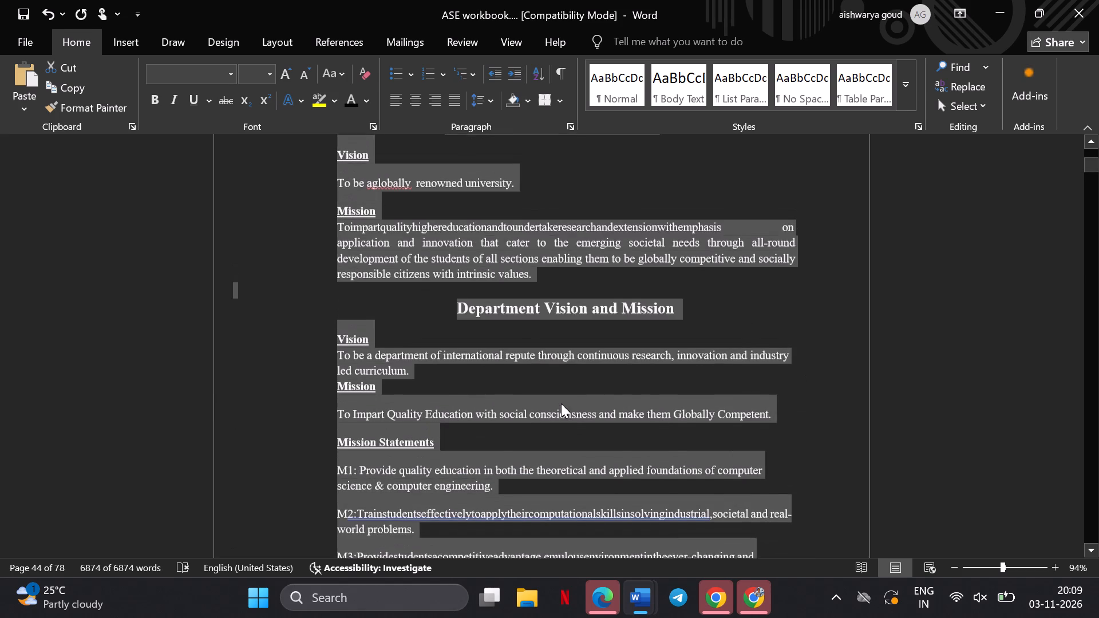
pyautogui.scroll(3, 561, 403)
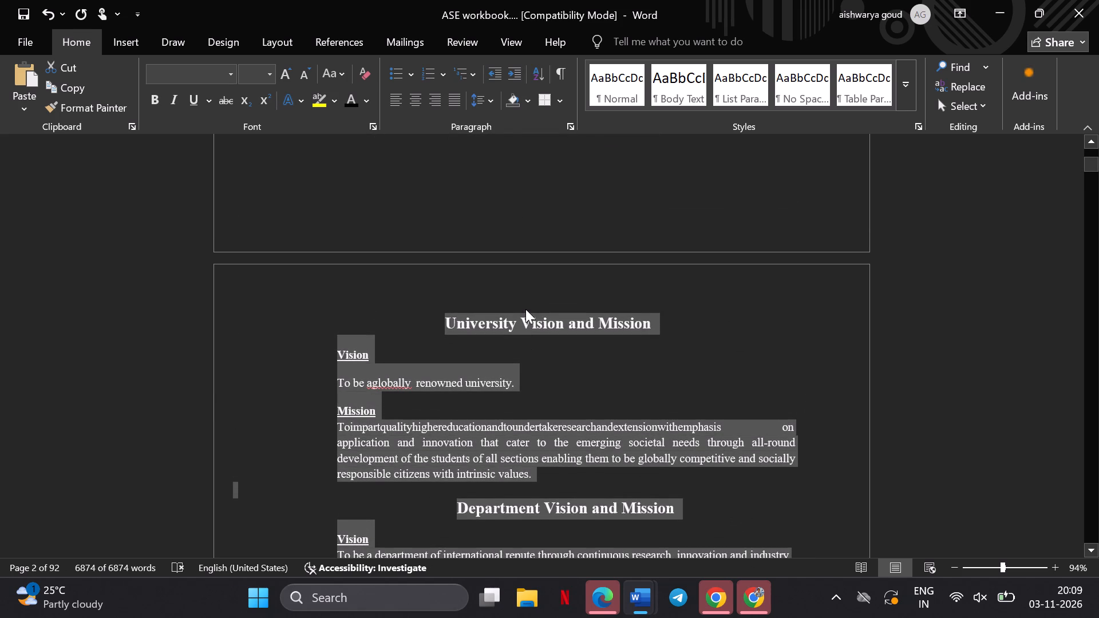
# Undo the document-wide line spacing change and the last indent of the "Lab 5:" heading.
pyautogui.hotkey('ctrl', 'z')
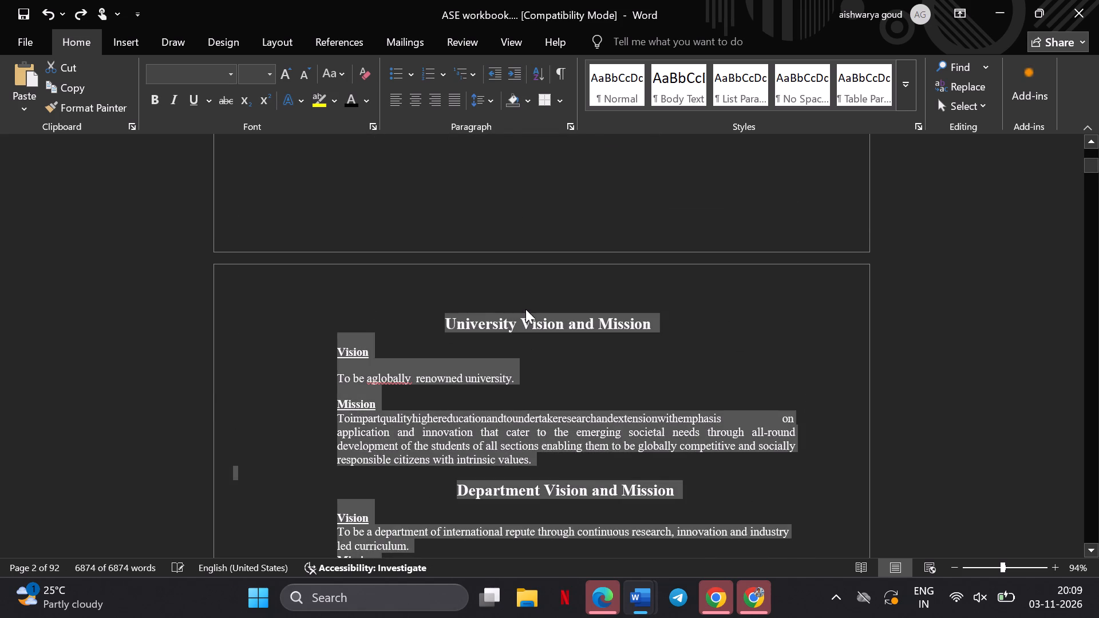
pyautogui.hotkey('ctrl', 'z')
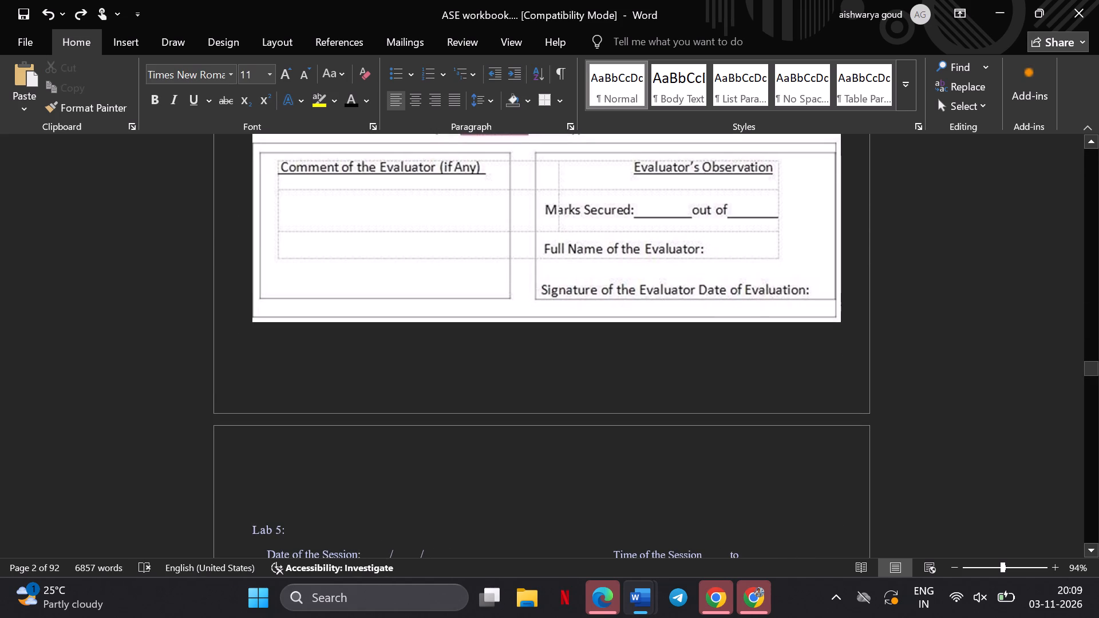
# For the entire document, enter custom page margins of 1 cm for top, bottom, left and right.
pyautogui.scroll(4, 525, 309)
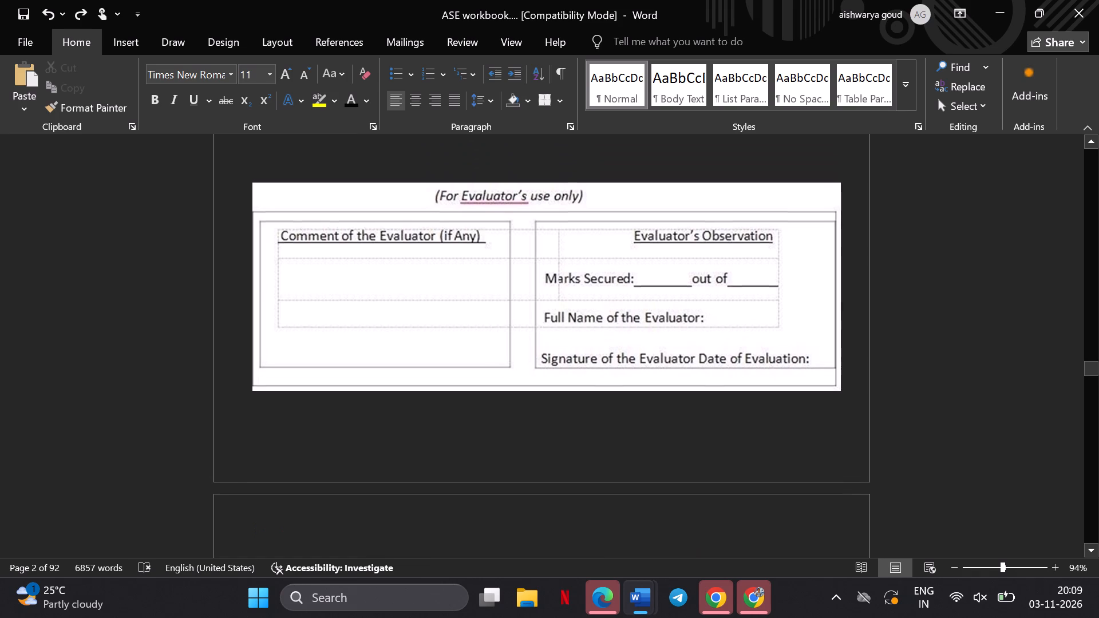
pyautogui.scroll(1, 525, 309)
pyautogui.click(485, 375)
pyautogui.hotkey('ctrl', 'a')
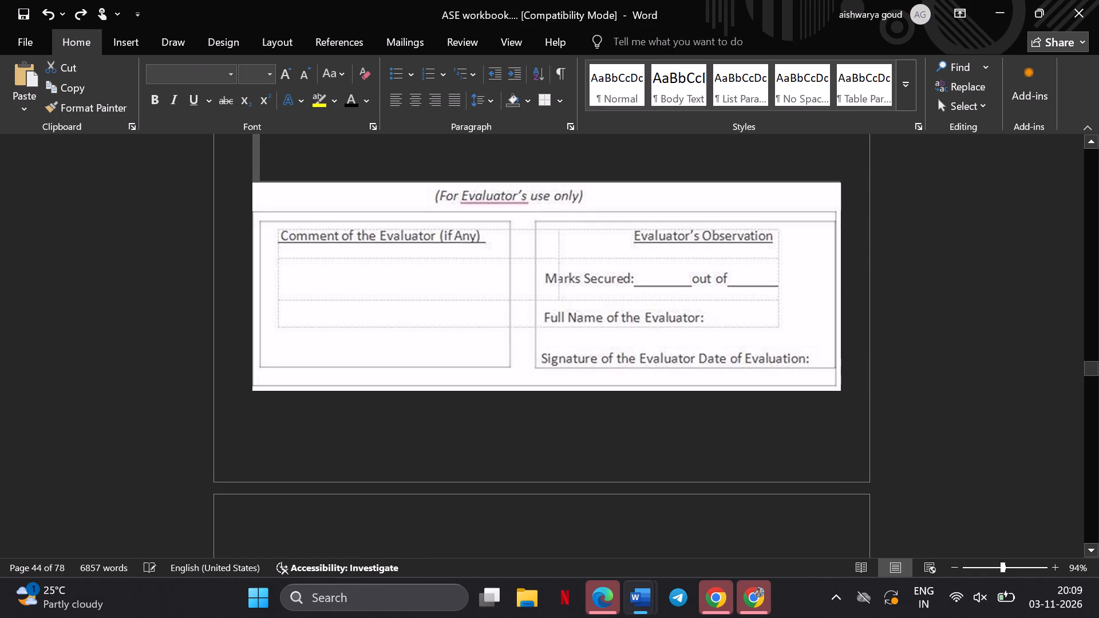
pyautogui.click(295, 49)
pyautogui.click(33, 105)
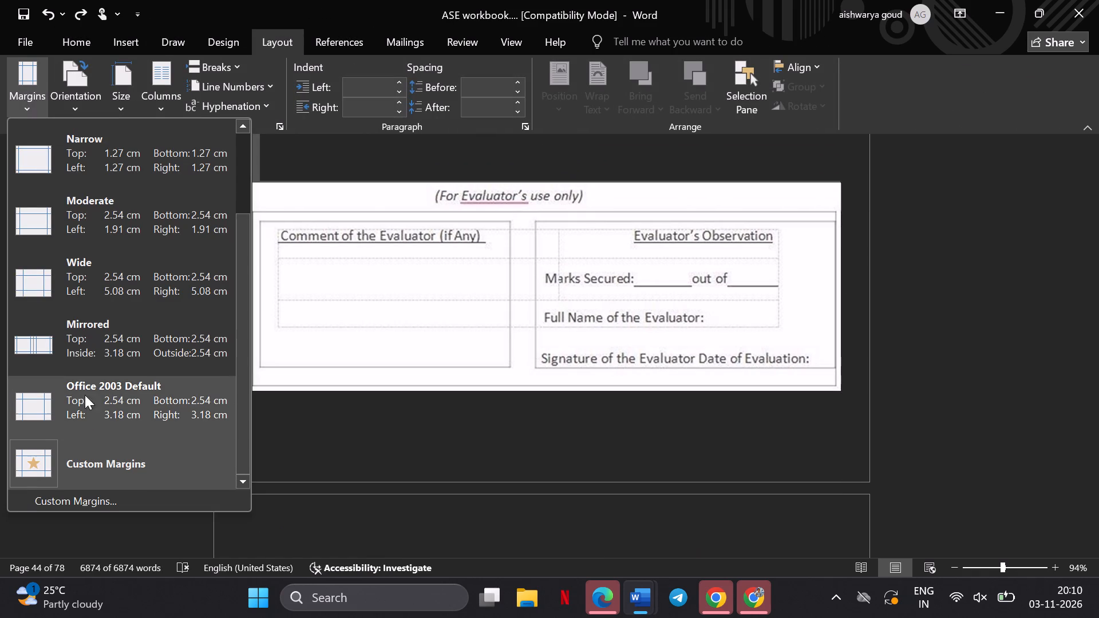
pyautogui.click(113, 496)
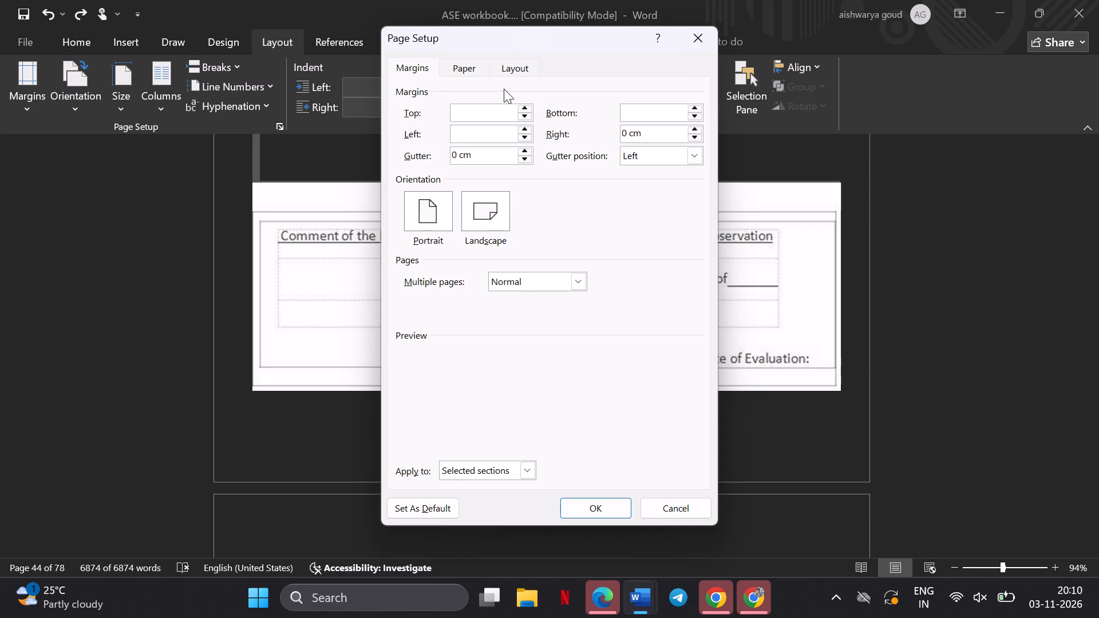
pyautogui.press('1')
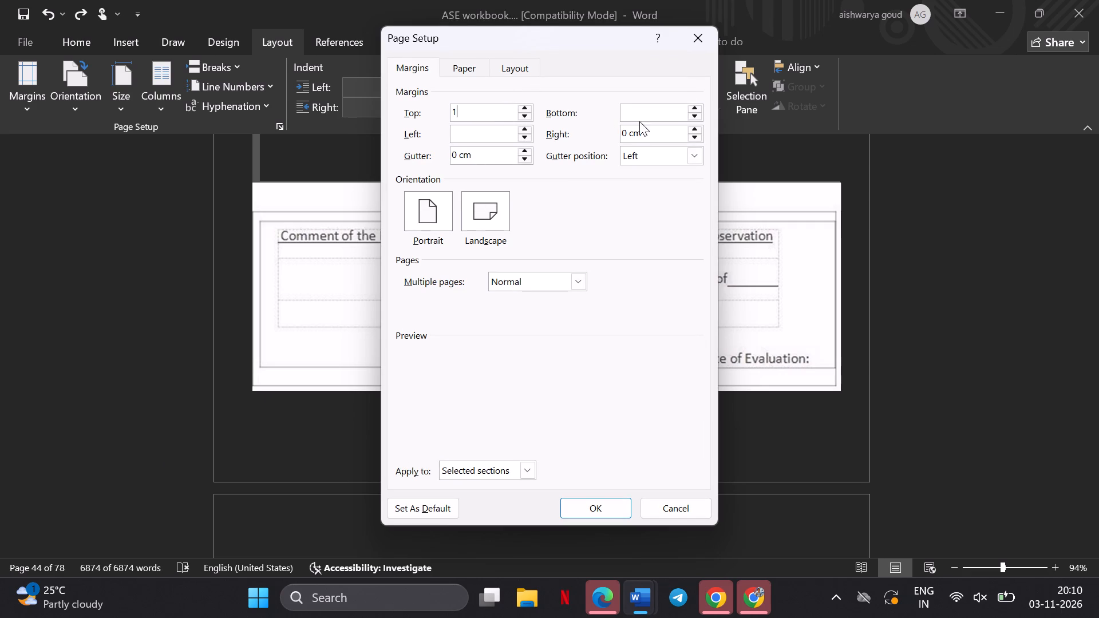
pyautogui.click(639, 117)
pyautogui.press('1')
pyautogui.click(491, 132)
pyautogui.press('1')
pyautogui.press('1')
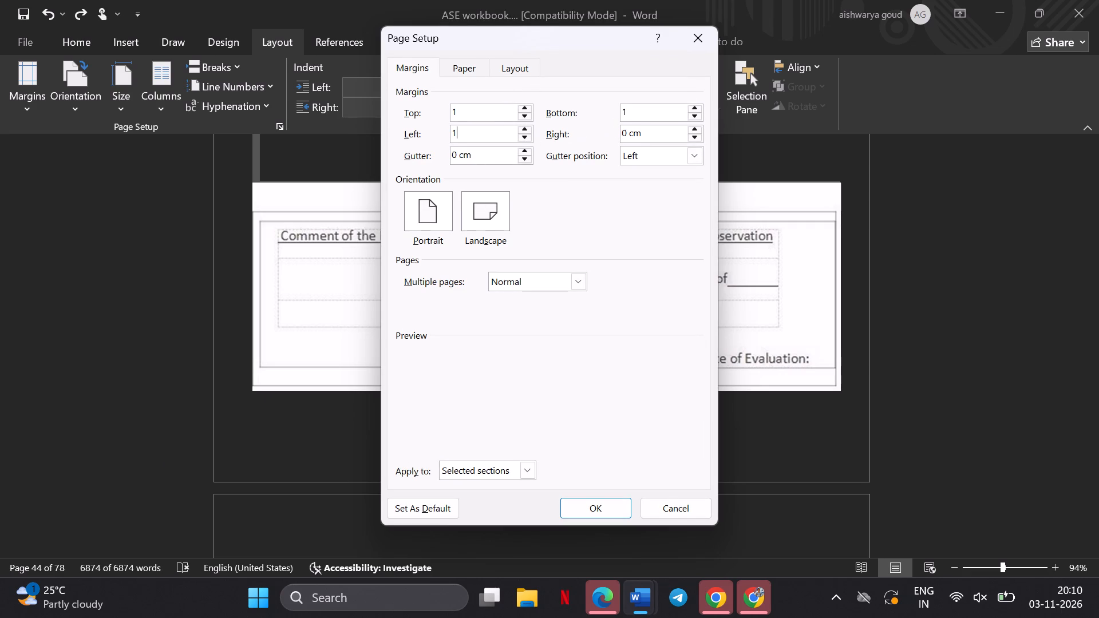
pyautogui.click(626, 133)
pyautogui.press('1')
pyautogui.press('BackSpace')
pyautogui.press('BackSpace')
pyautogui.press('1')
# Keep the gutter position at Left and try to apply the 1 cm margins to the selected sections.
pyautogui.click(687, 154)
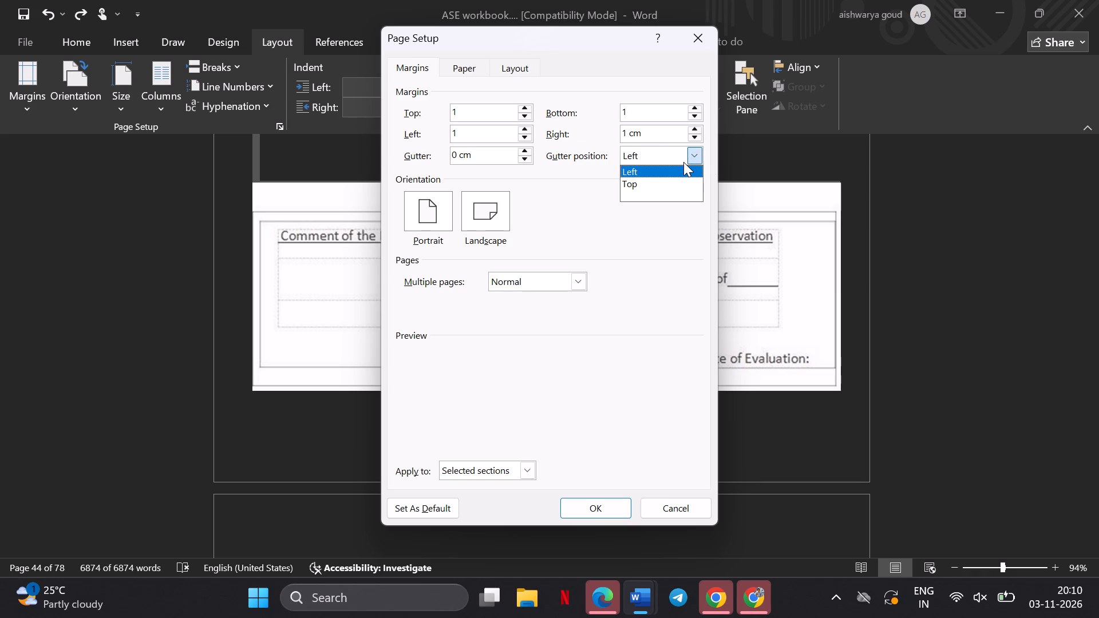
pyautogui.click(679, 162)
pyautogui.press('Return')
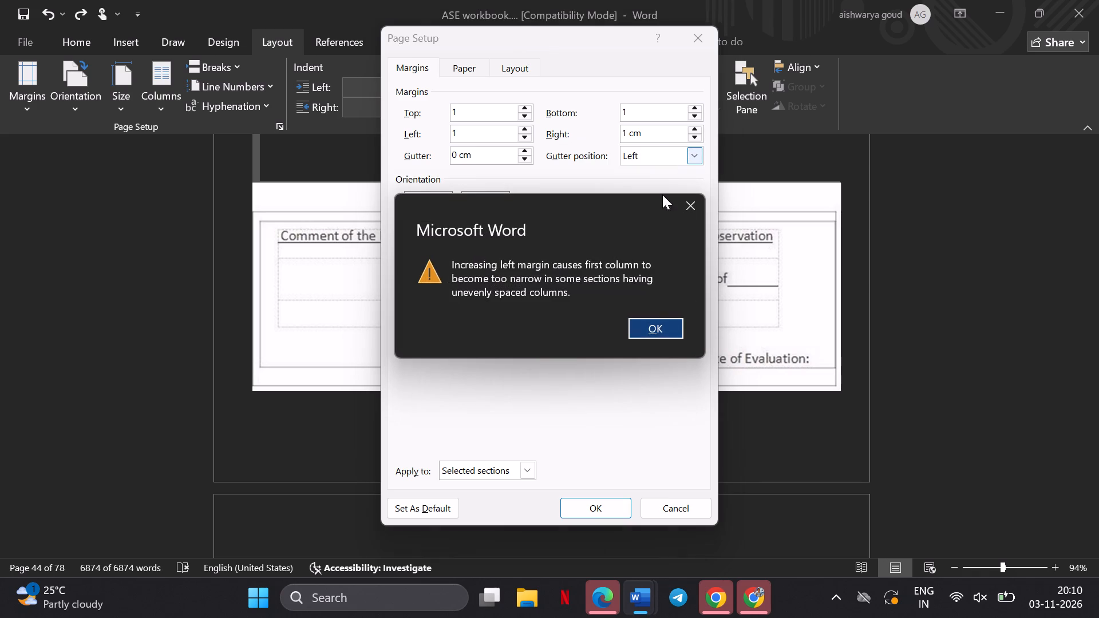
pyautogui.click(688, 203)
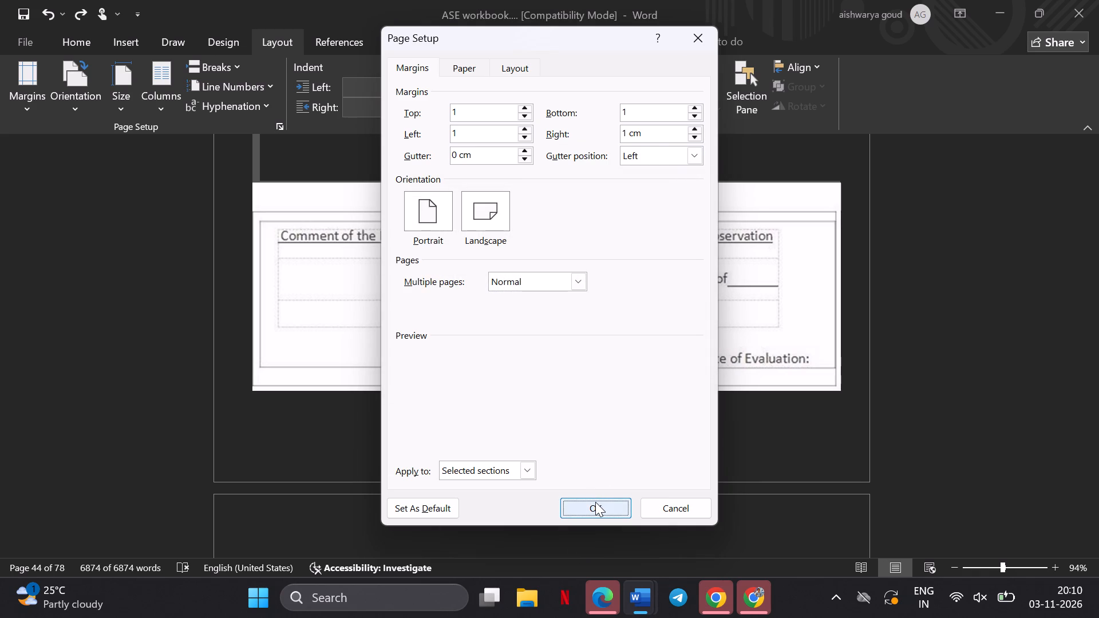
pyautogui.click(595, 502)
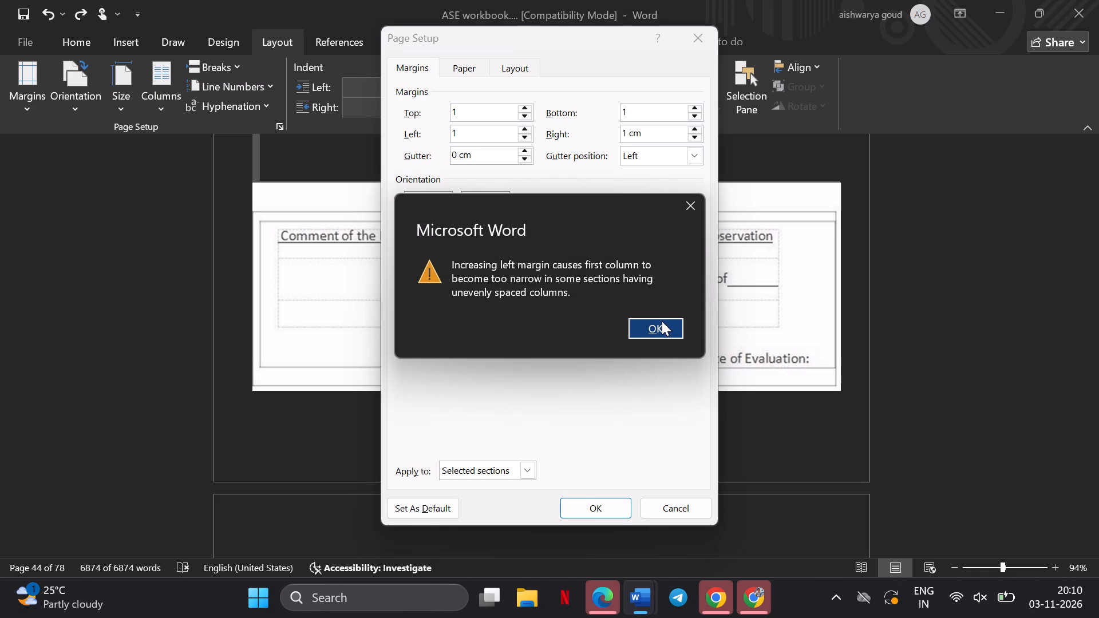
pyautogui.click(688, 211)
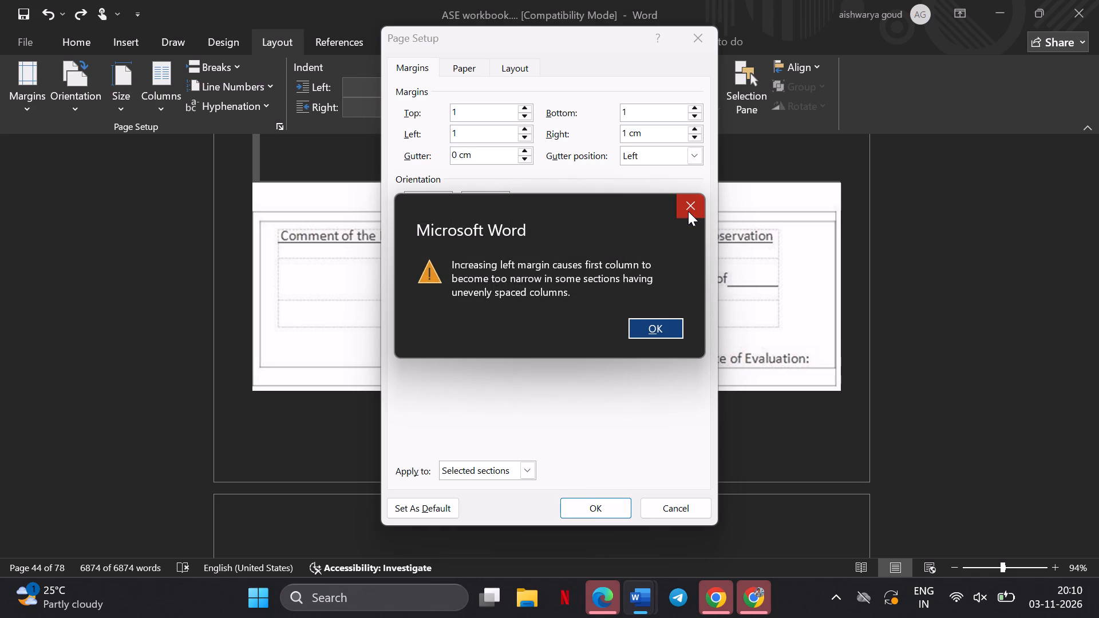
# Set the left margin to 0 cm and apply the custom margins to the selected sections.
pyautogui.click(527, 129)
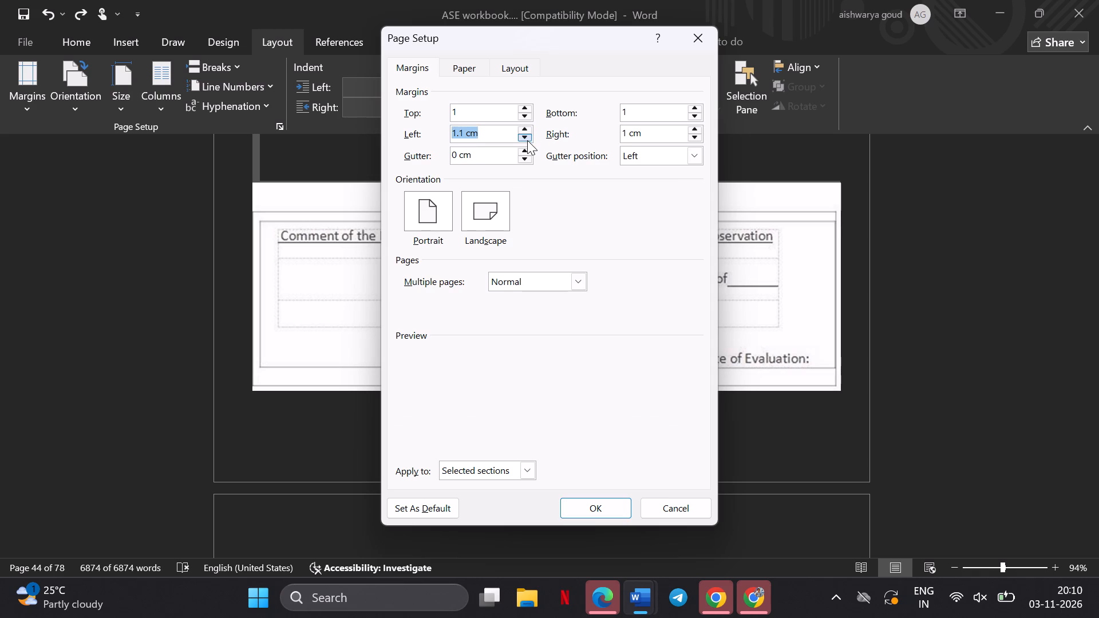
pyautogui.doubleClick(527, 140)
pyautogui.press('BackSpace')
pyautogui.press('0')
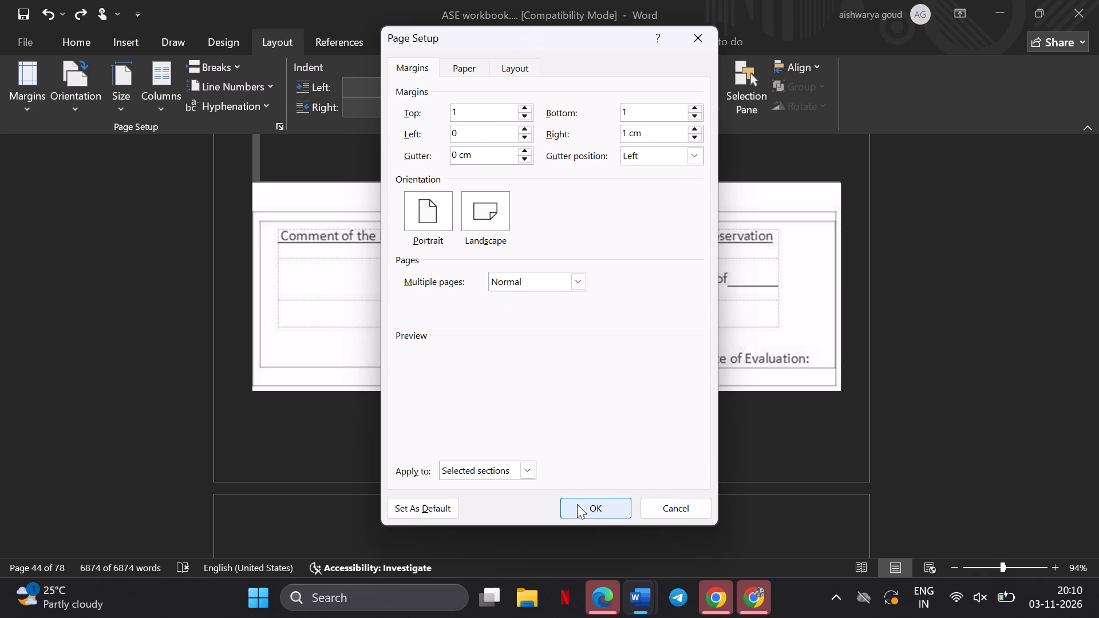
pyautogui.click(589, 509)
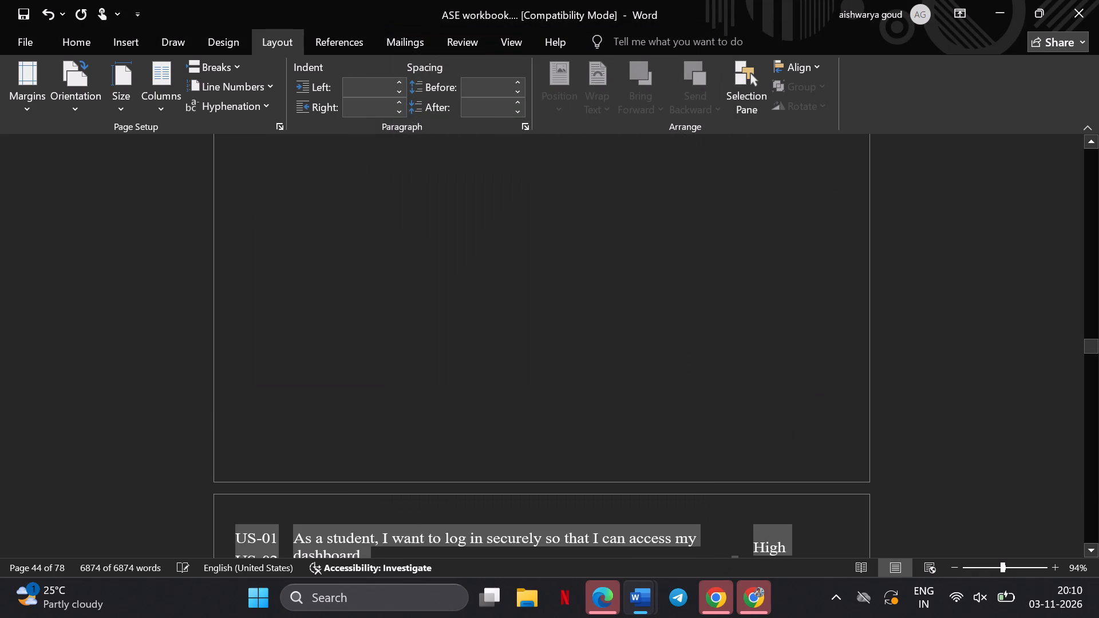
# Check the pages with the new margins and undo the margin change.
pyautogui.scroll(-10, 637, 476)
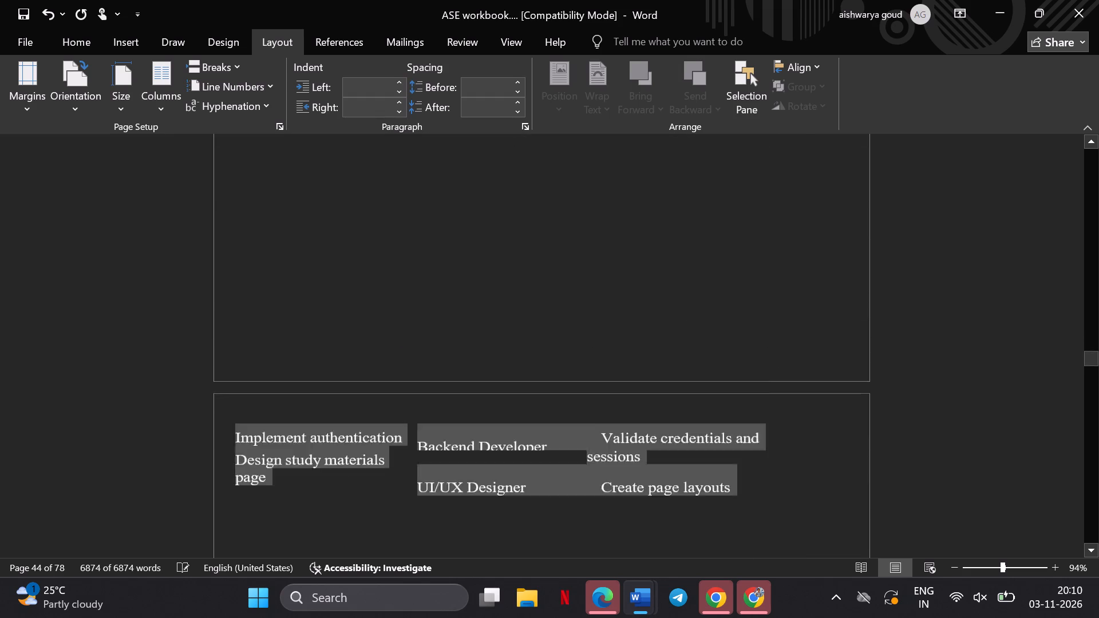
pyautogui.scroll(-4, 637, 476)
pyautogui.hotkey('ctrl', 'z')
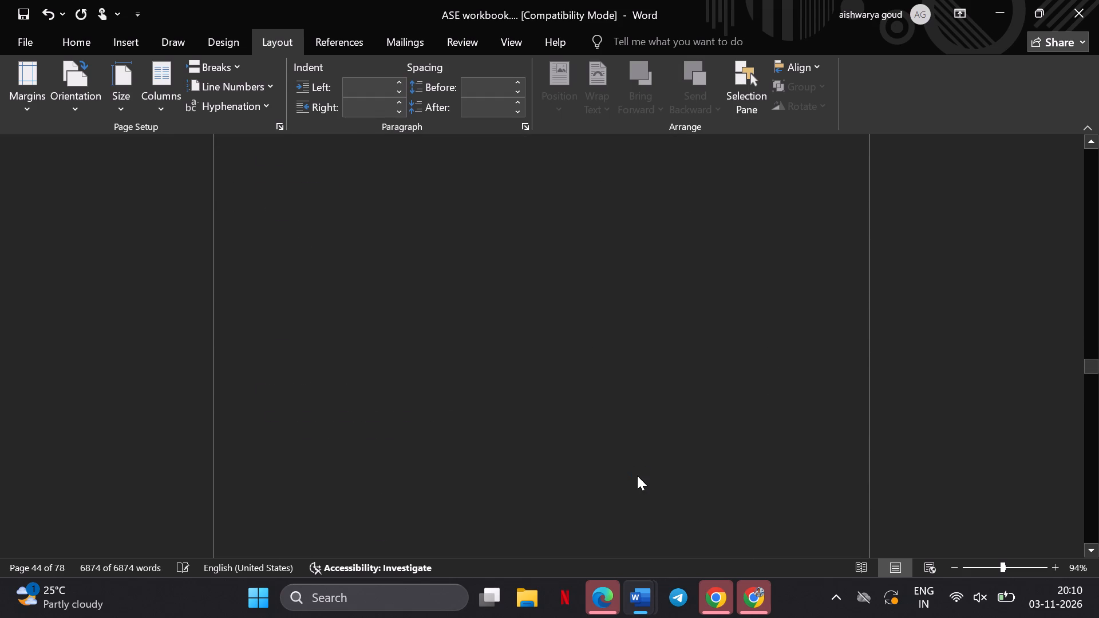
# Examine the pages from the Lab 5 workflow code through the Docker steps to the start of Lab 7.
pyautogui.scroll(3, 637, 476)
pyautogui.hscroll(1, 637, 476)
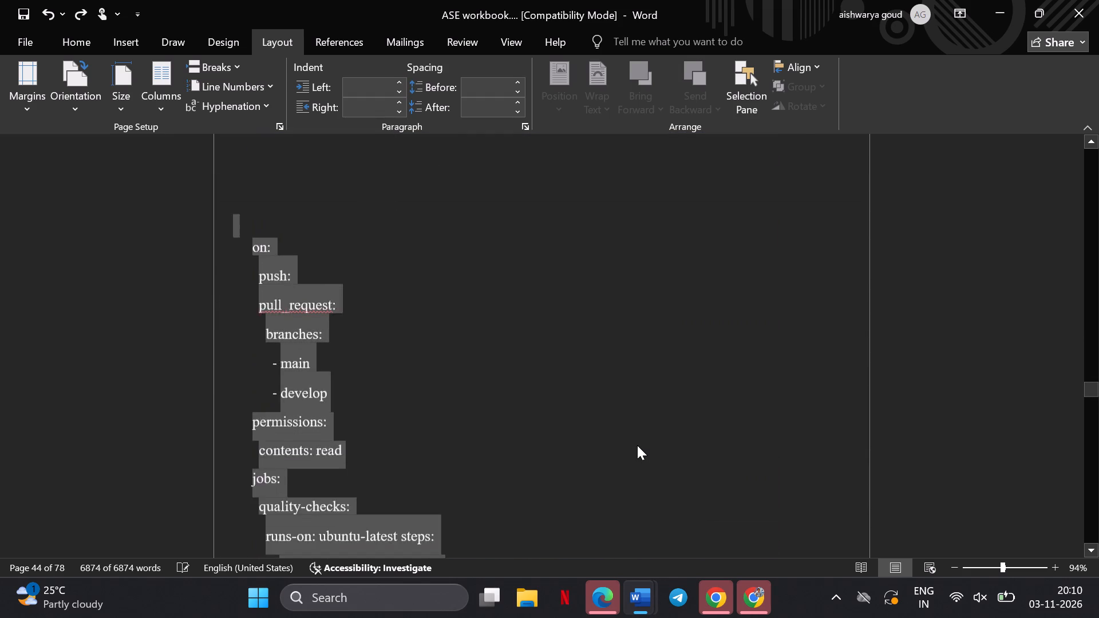
pyautogui.hscroll(1, 637, 445)
pyautogui.scroll(1, 637, 445)
pyautogui.scroll(-2, 637, 445)
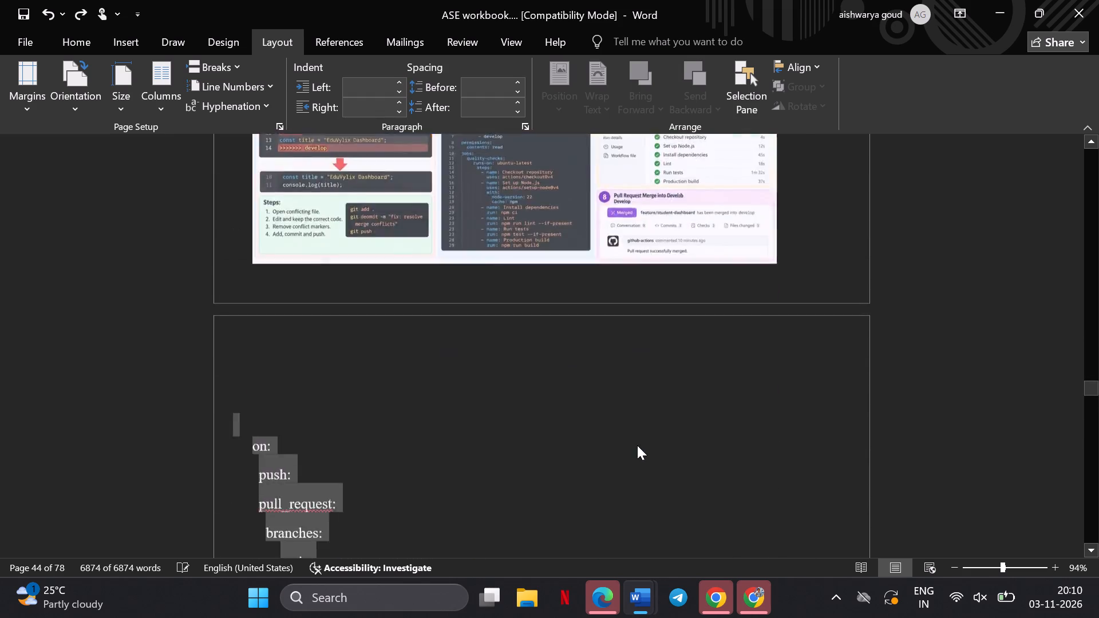
pyautogui.scroll(-14, 637, 445)
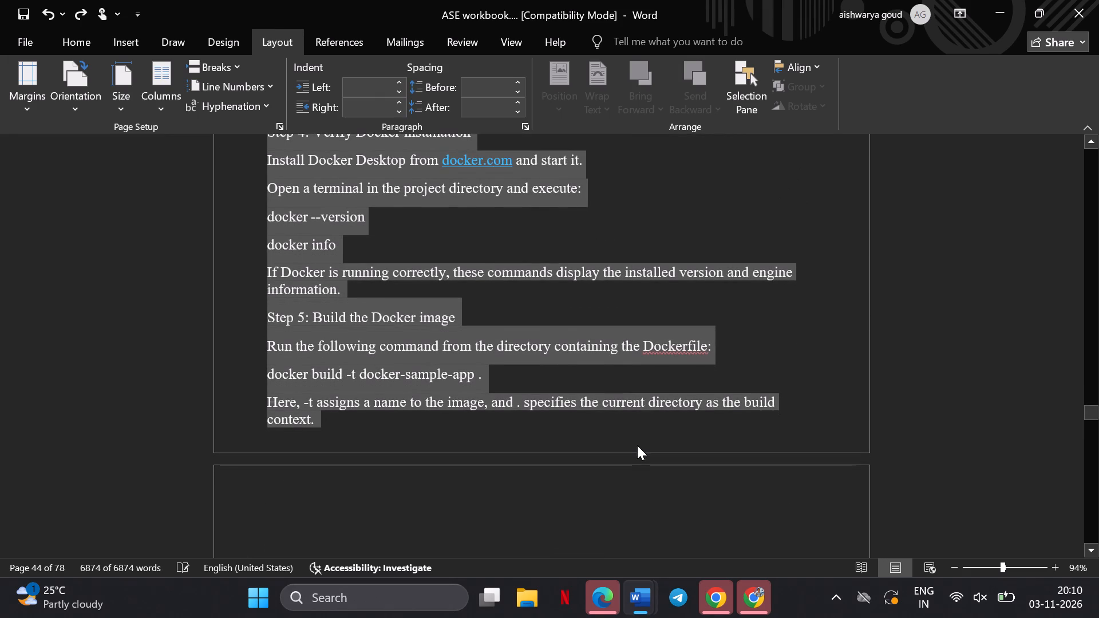
pyautogui.scroll(-4, 637, 445)
pyautogui.click(637, 485)
pyautogui.scroll(-3, 637, 485)
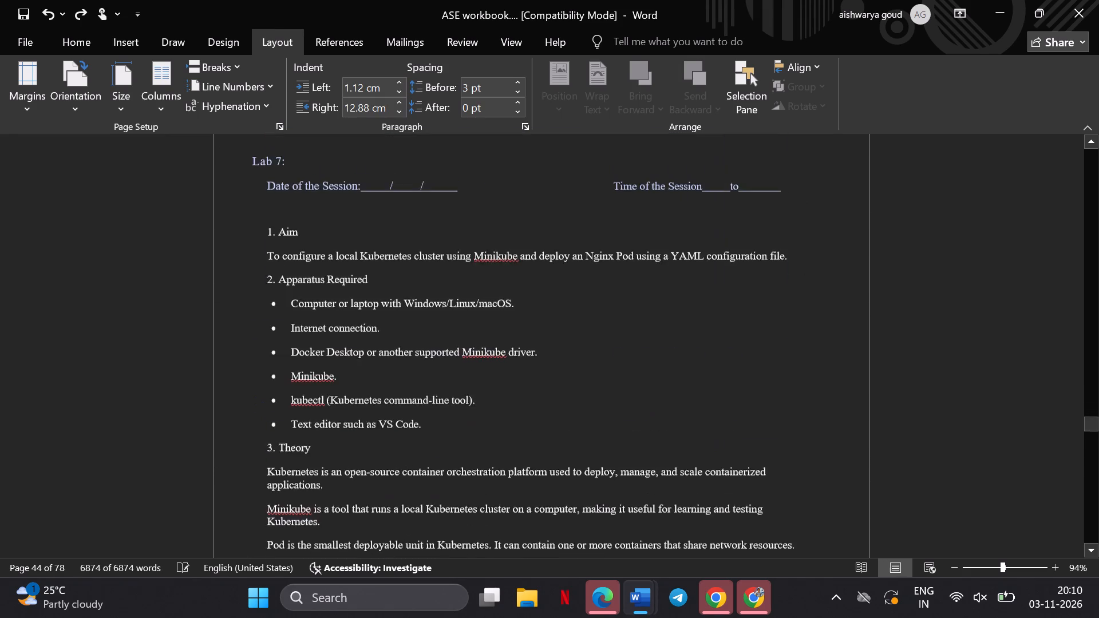
pyautogui.scroll(-5, 637, 485)
# Set the paragraph beginning "The Docker image should build successfully" under Expected browser output to font size 13.
pyautogui.scroll(1, 677, 303)
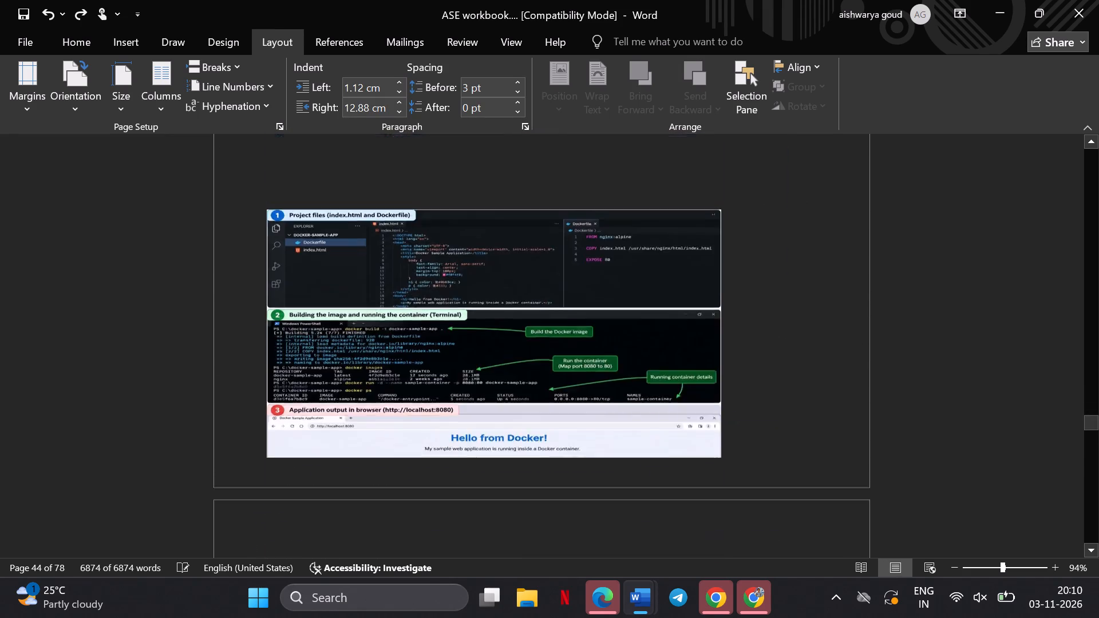
pyautogui.scroll(6, 677, 303)
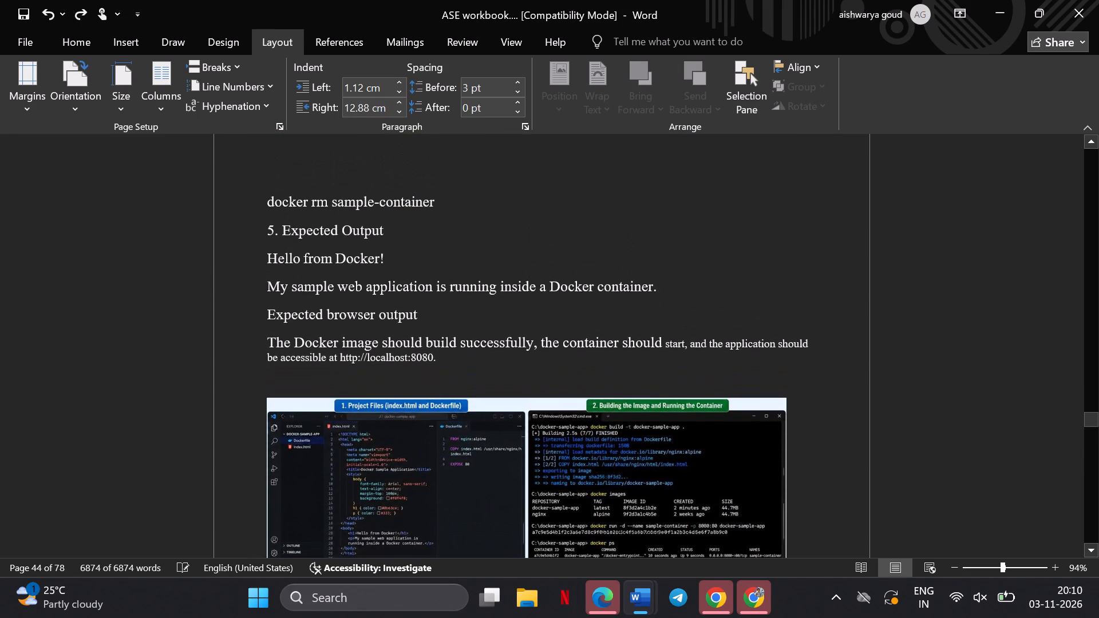
pyautogui.moveTo(444, 351); pyautogui.dragTo(256, 342)
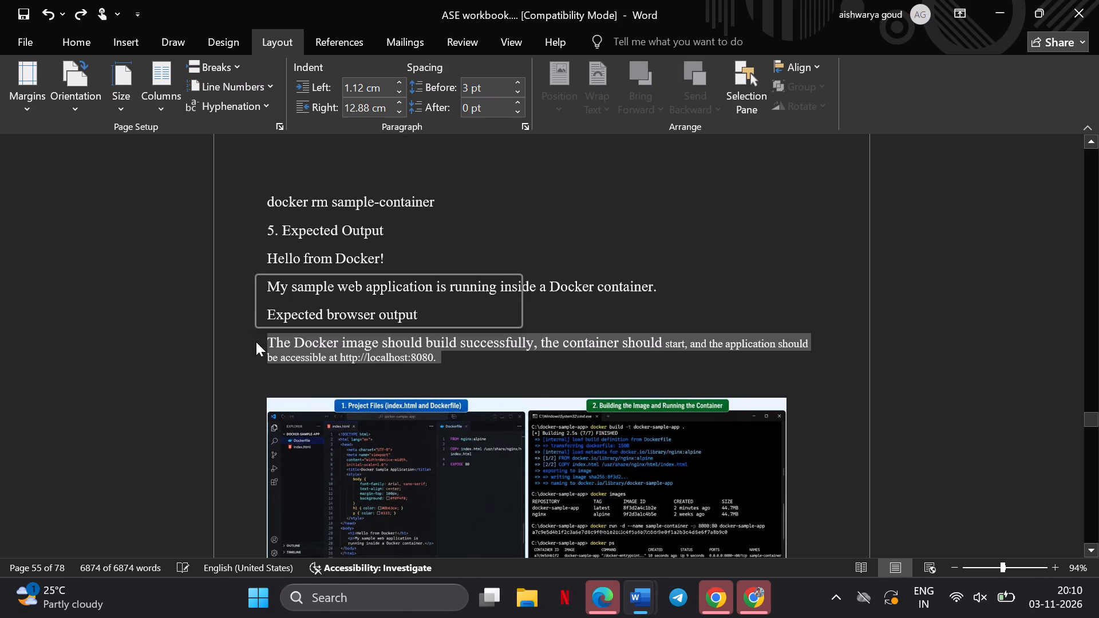
pyautogui.click(72, 47)
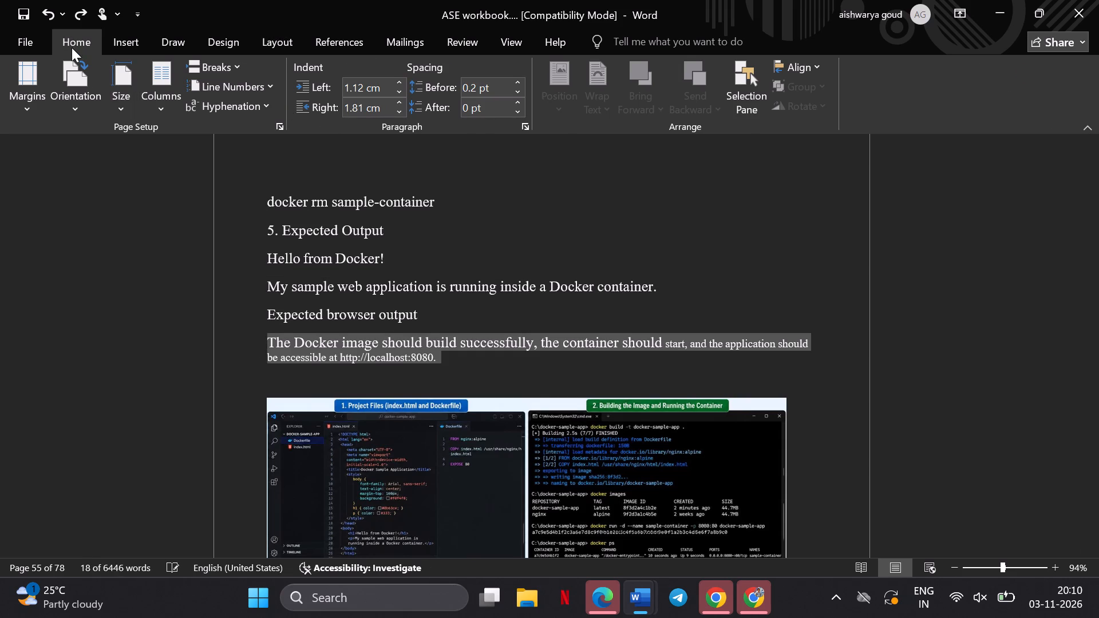
pyautogui.click(253, 74)
pyautogui.write('13')
pyautogui.press('Return')
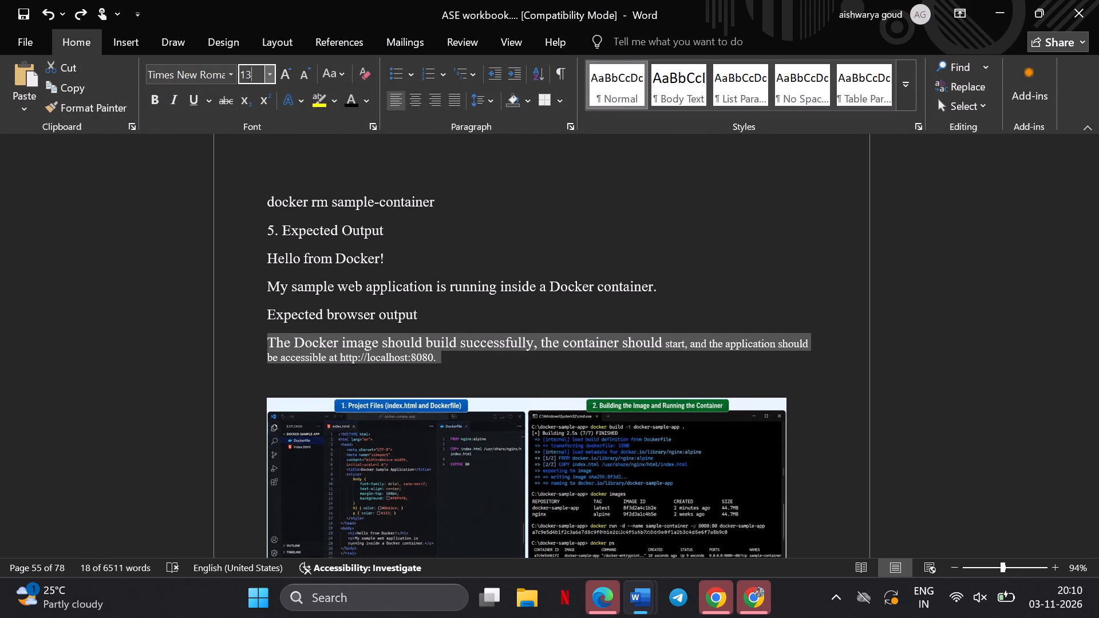
# Delete the blank line between the Expected browser output paragraph and the first Docker picture.
pyautogui.click(448, 388)
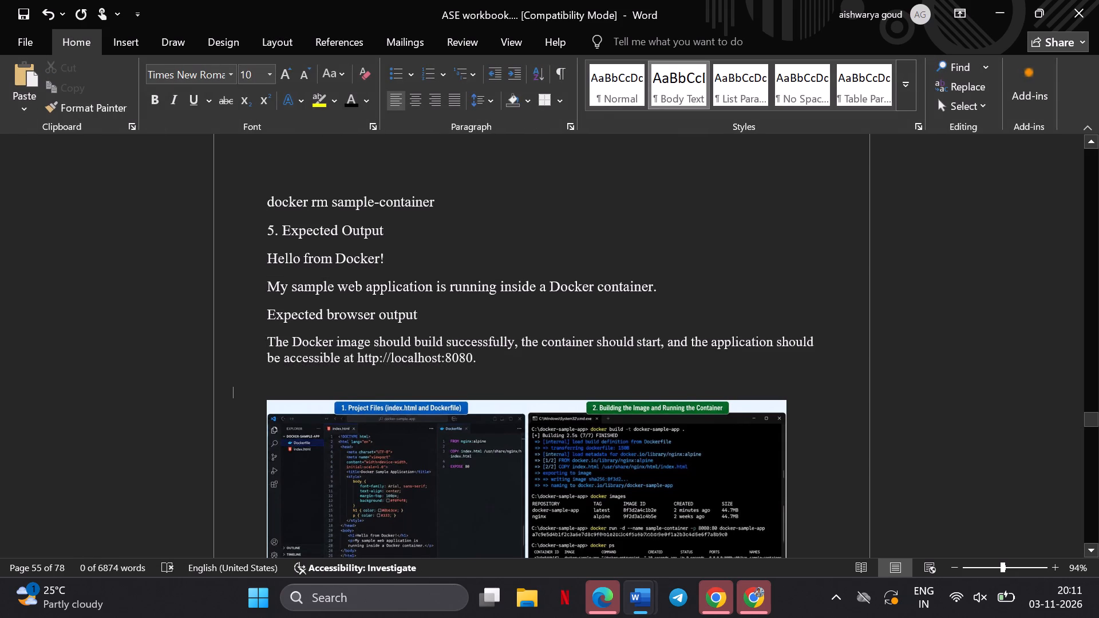
pyautogui.press('BackSpace')
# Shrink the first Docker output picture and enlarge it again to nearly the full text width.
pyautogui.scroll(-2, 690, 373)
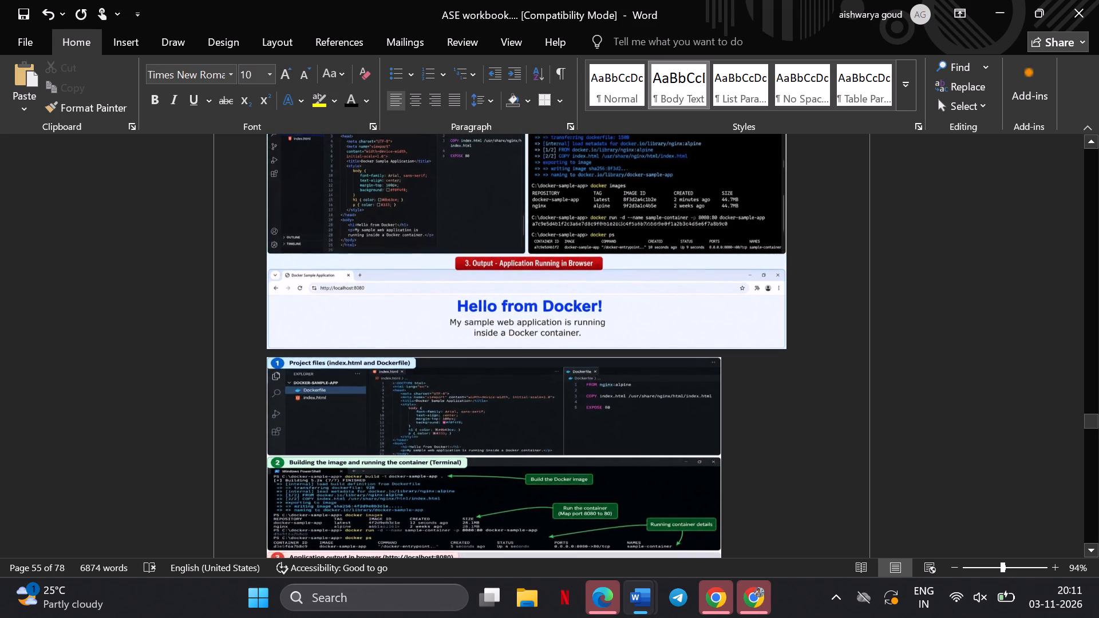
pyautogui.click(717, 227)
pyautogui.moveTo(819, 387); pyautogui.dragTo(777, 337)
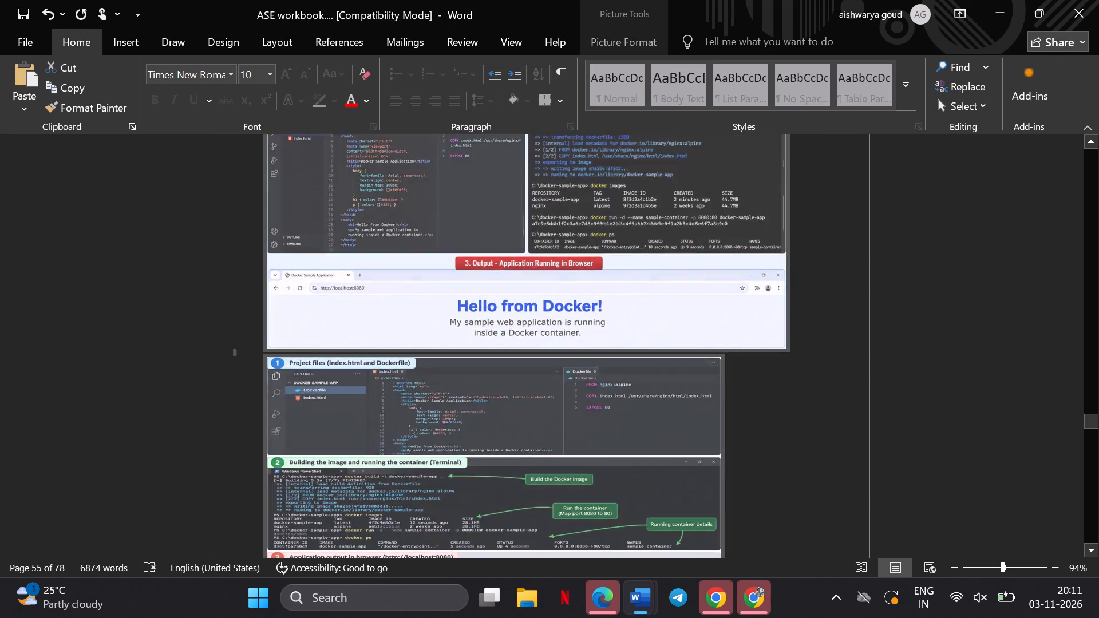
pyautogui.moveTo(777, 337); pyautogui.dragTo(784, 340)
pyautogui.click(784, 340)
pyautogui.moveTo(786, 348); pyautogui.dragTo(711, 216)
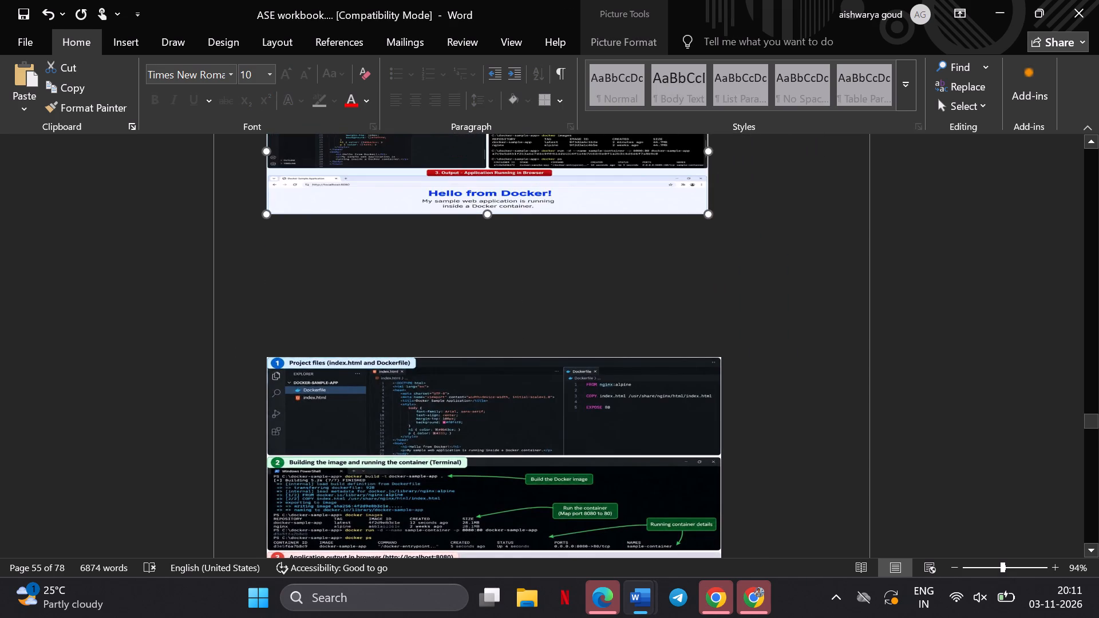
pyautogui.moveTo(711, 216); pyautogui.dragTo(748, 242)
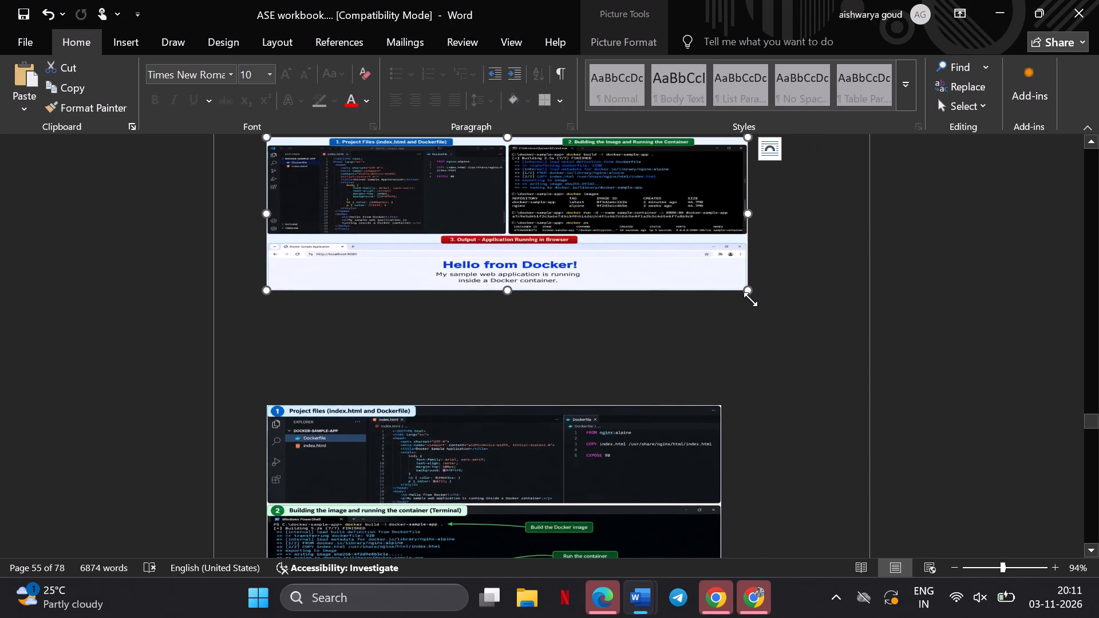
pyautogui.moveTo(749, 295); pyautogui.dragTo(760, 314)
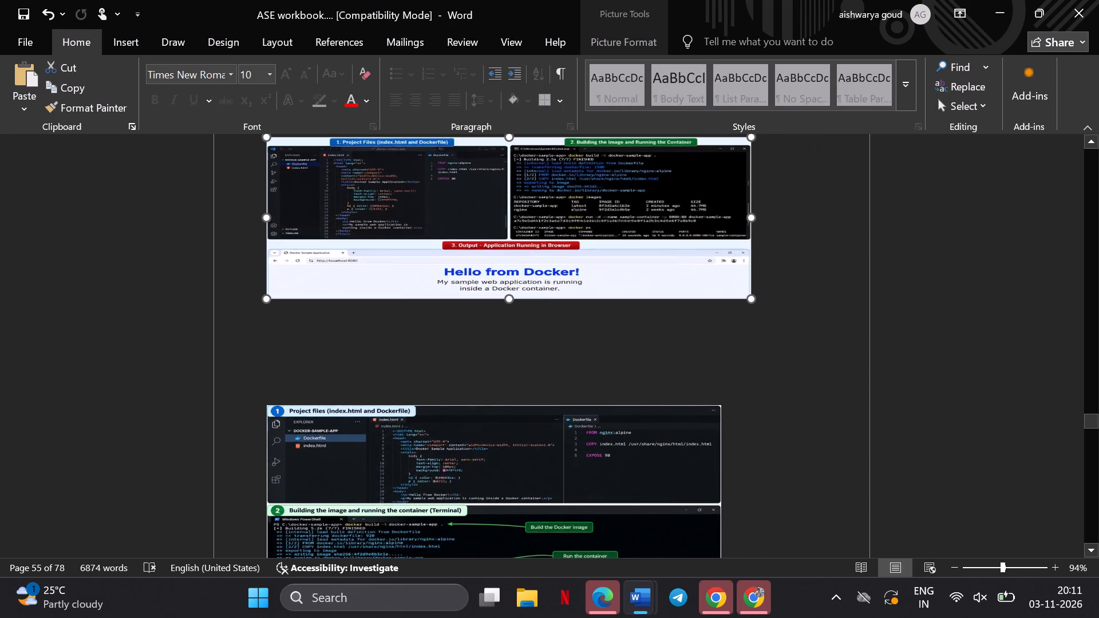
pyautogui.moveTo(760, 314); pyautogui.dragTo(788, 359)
# Close the gap between the two Docker output pictures by moving the lower one directly beneath the upper one.
pyautogui.scroll(-1, 758, 439)
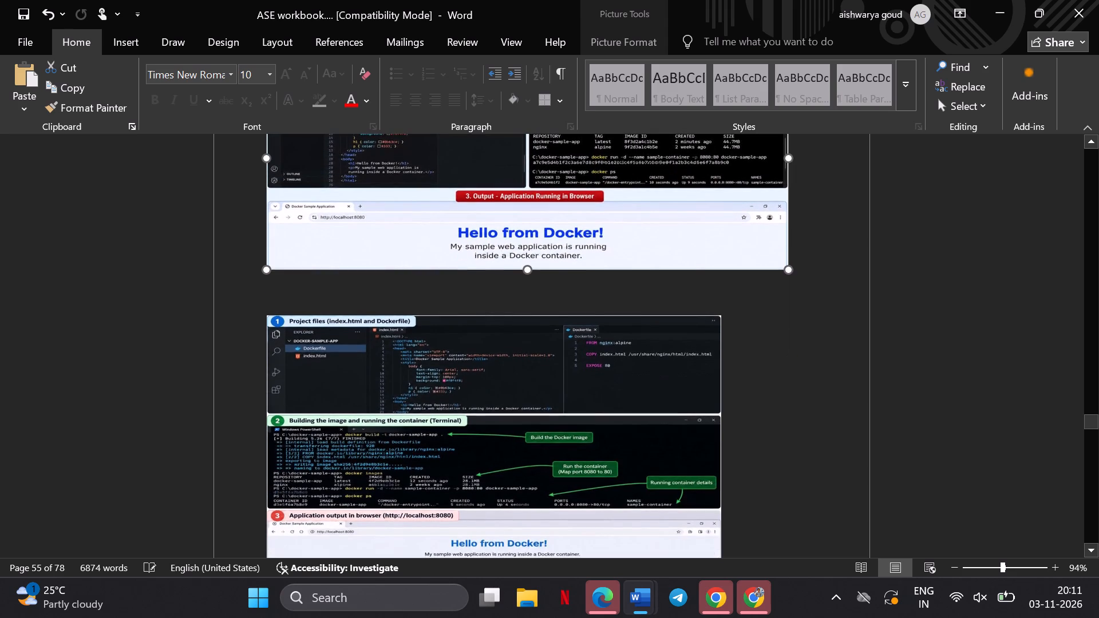
pyautogui.click(596, 295)
pyautogui.press('BackSpace')
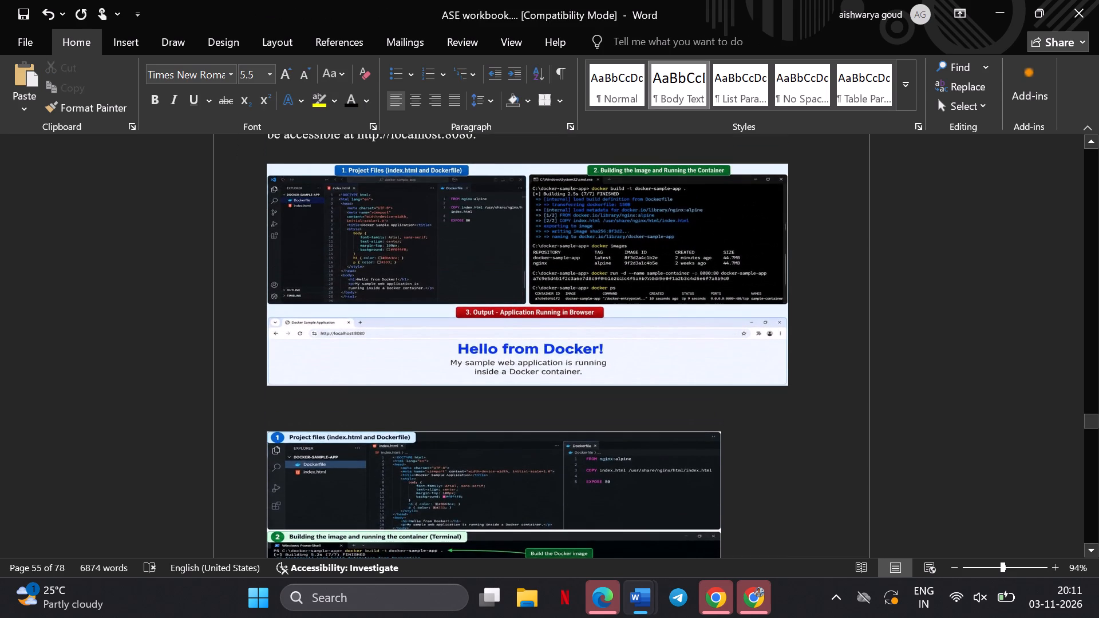
pyautogui.click(551, 415)
pyautogui.press('Down')
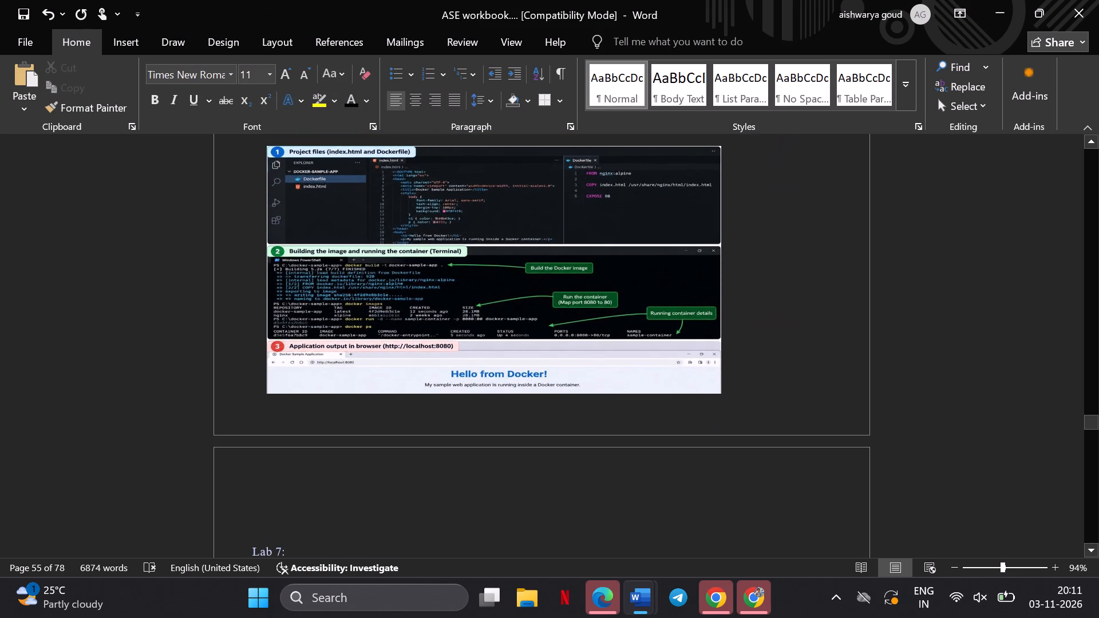
pyautogui.click(466, 315)
pyautogui.moveTo(620, 312); pyautogui.dragTo(625, 275)
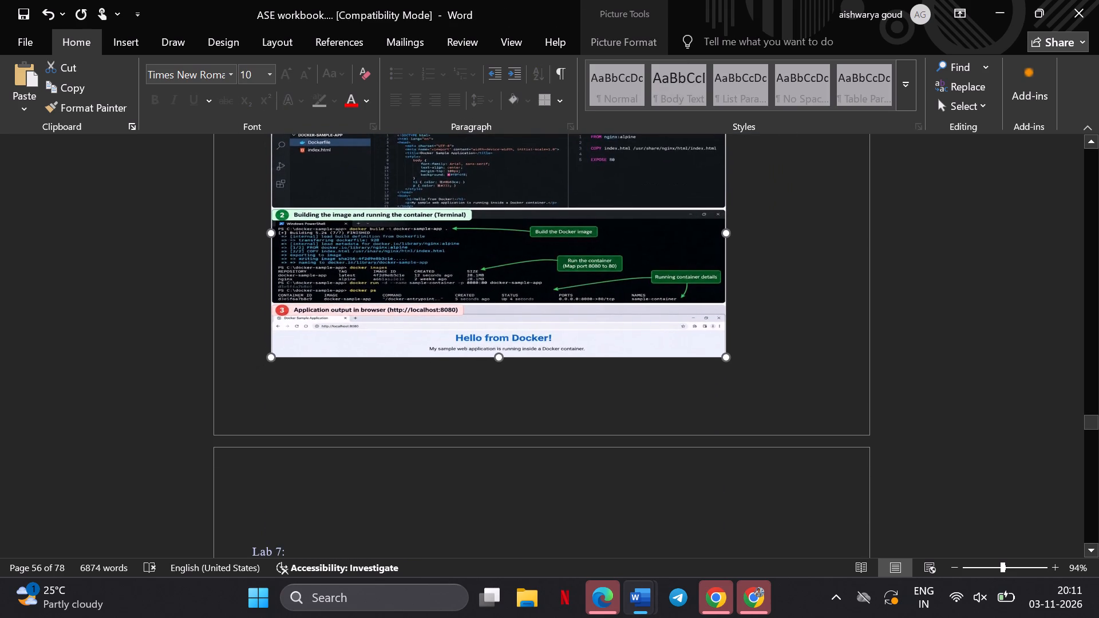
pyautogui.scroll(1, 767, 424)
pyautogui.moveTo(608, 405); pyautogui.dragTo(606, 397)
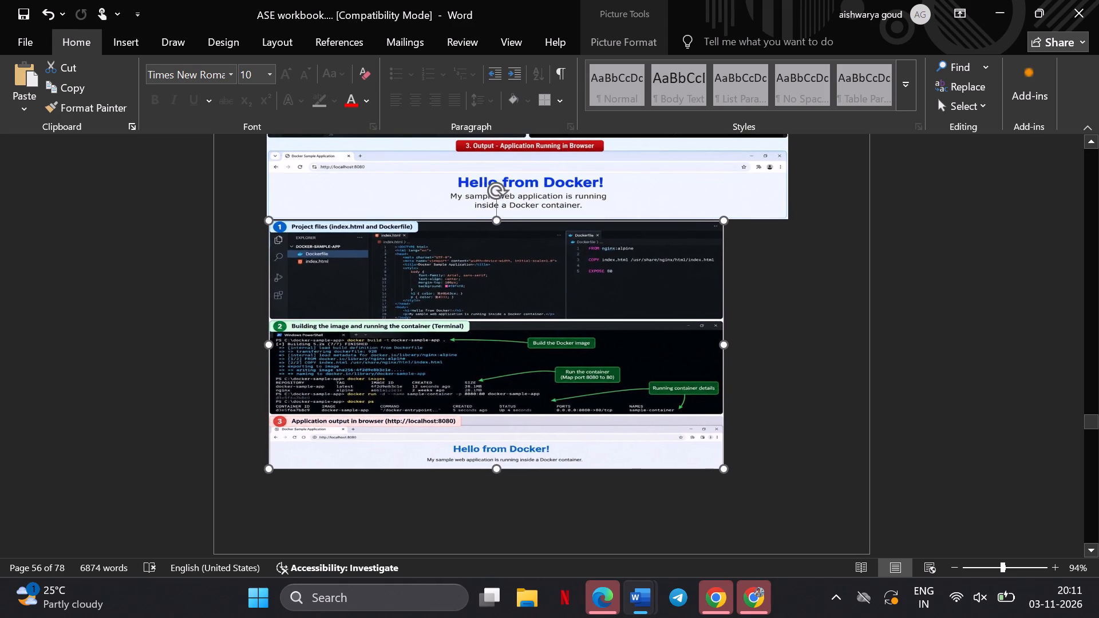
pyautogui.moveTo(606, 397); pyautogui.dragTo(602, 397)
# Review the Lab 6 pages from the lab heading to the output pictures and the start of Lab 7.
pyautogui.scroll(-2, 768, 525)
pyautogui.scroll(-4, 755, 377)
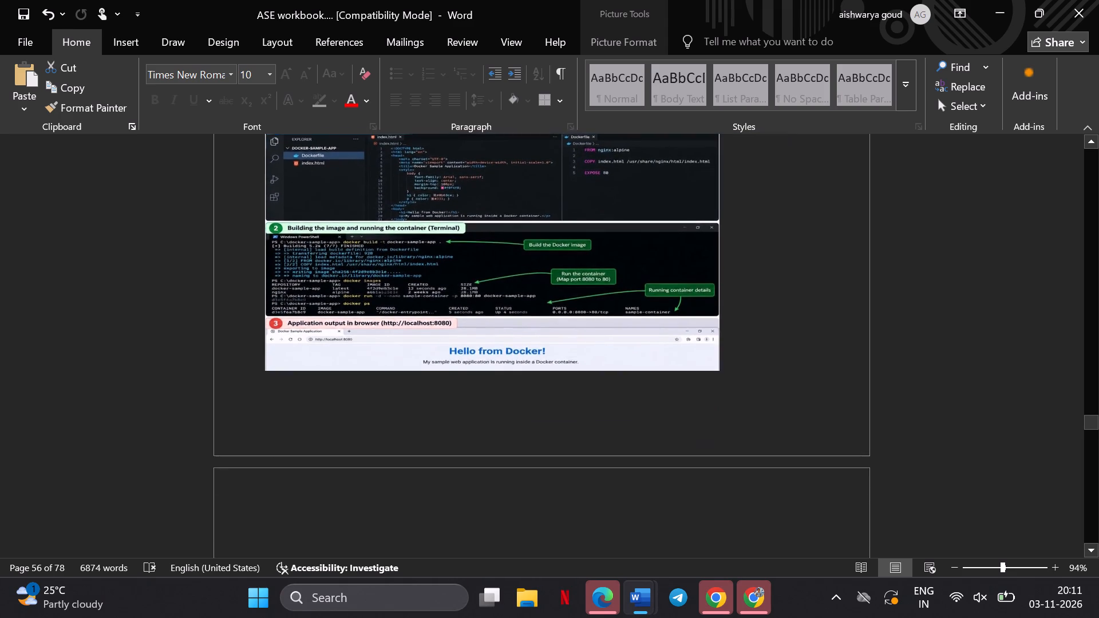
pyautogui.scroll(-7, 755, 377)
pyautogui.scroll(5, 755, 377)
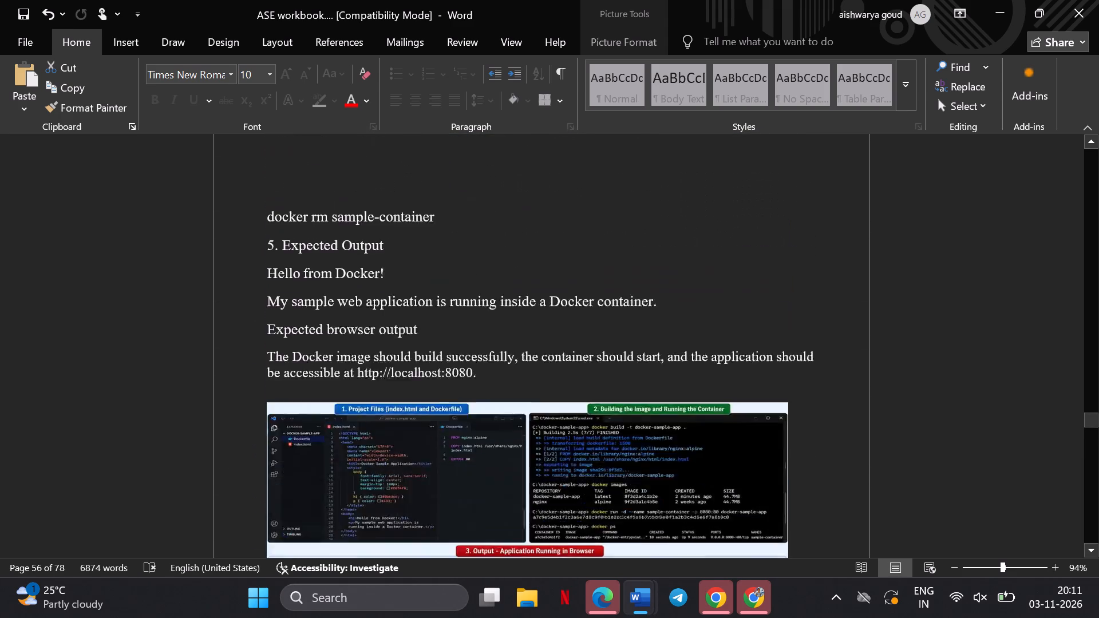
pyautogui.scroll(8, 755, 377)
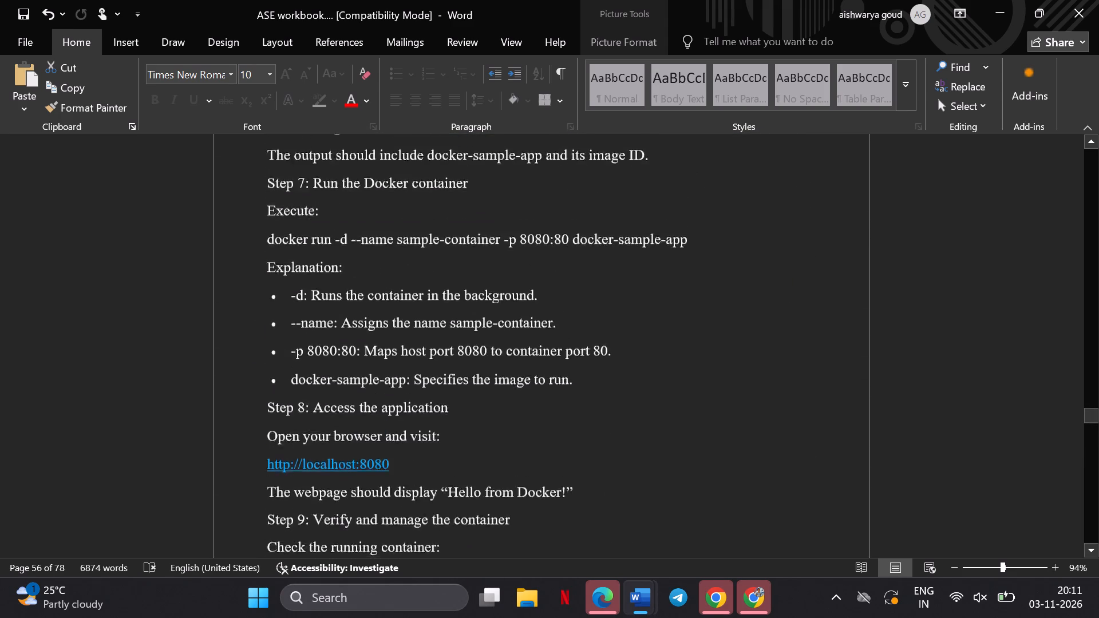
pyautogui.scroll(8, 755, 377)
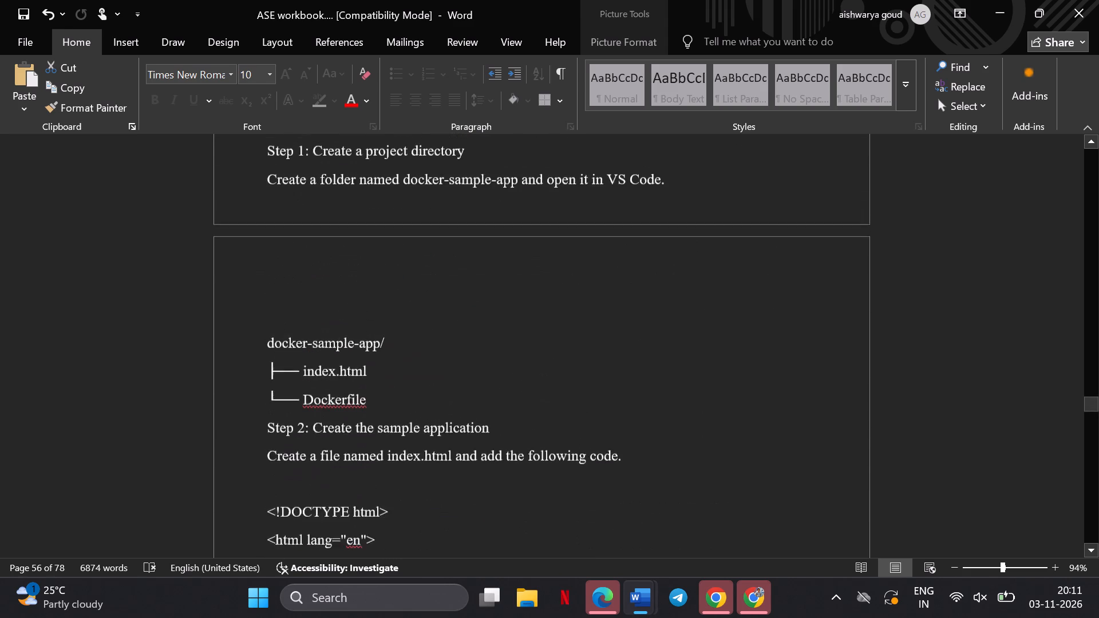
pyautogui.scroll(5, 755, 377)
pyautogui.scroll(-1, 755, 377)
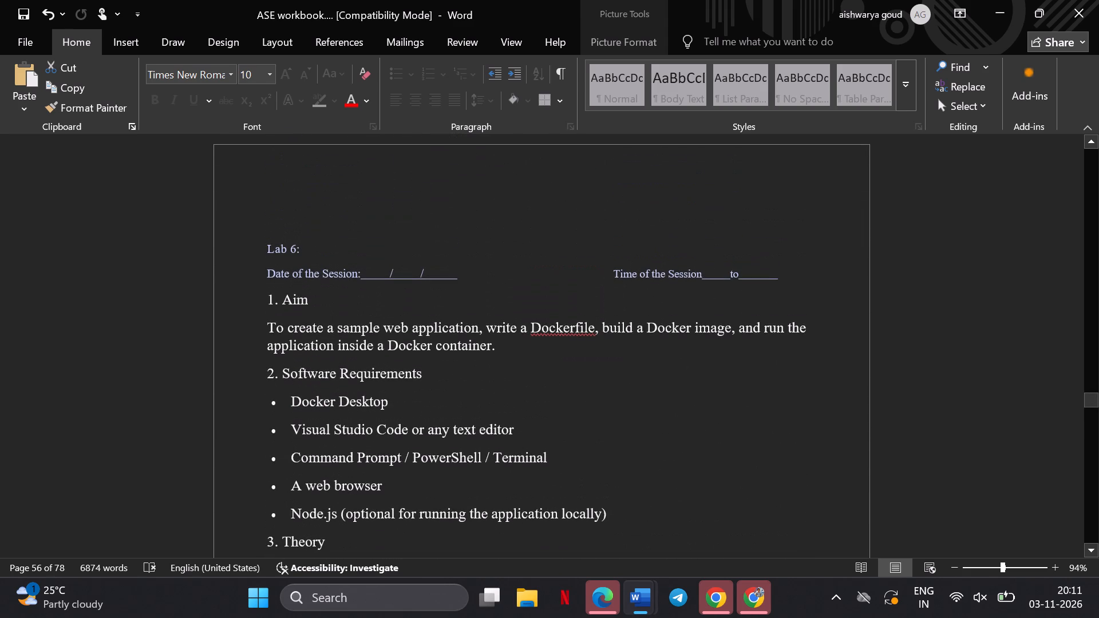
pyautogui.scroll(-9, 755, 377)
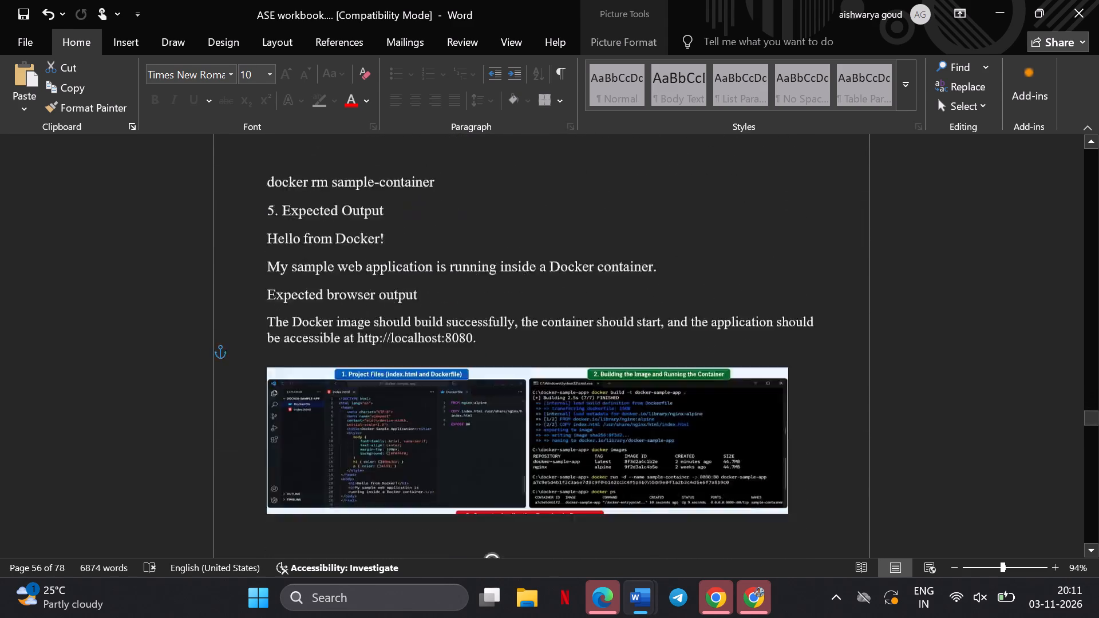
pyautogui.scroll(-6, 755, 377)
pyautogui.scroll(1, 755, 377)
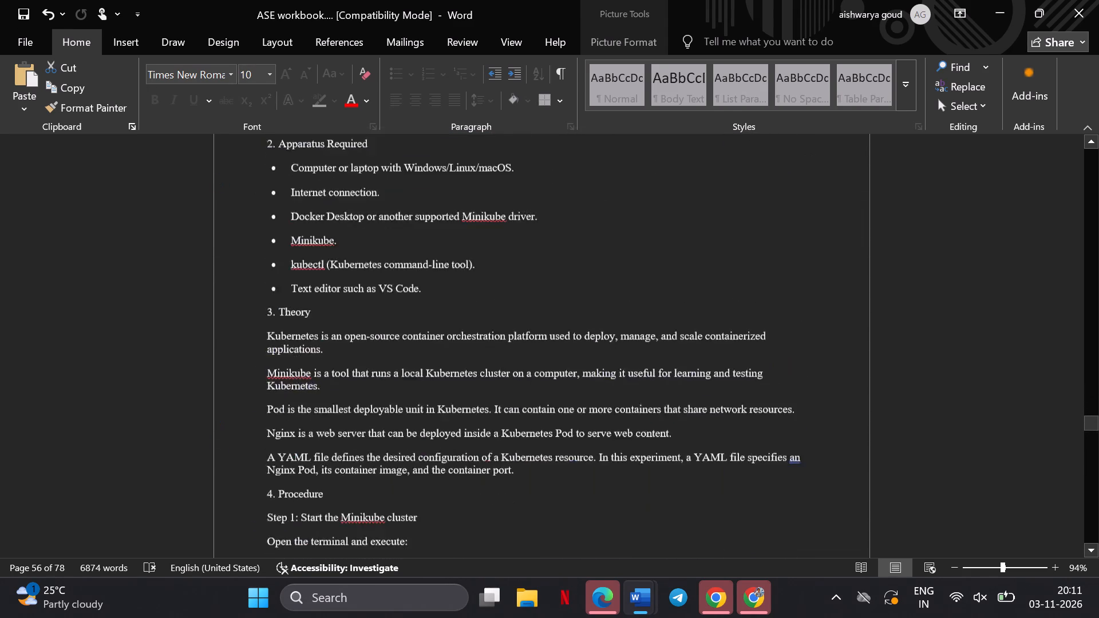
# Shrink the upper Docker output picture to about the lower picture's width and move the lower picture up directly beneath it.
pyautogui.scroll(1, 755, 377)
pyautogui.click(747, 195)
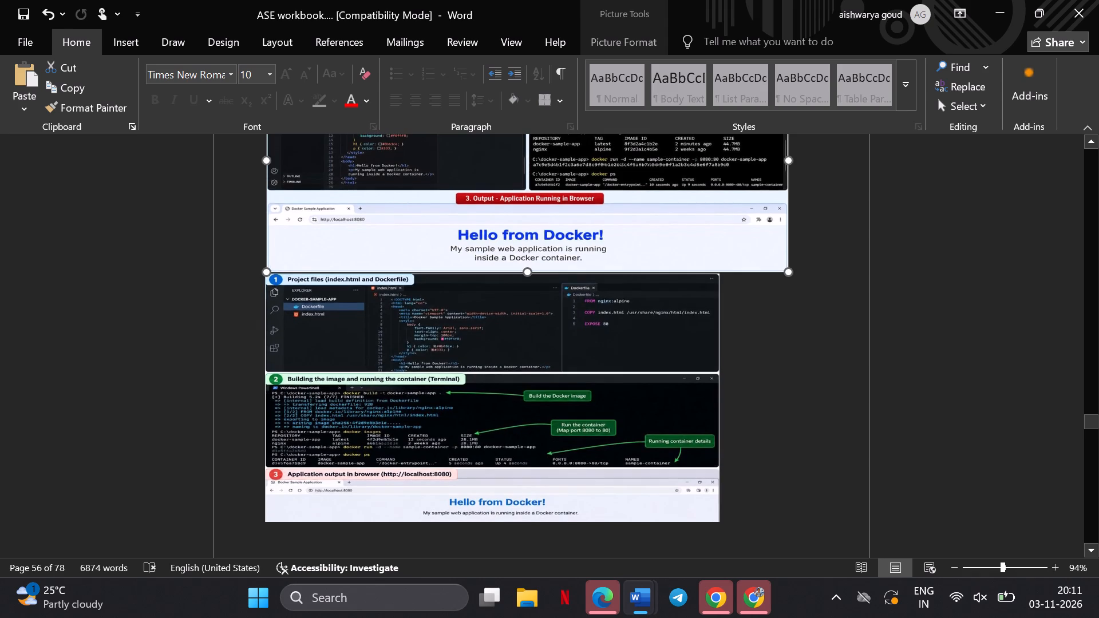
pyautogui.moveTo(790, 270); pyautogui.dragTo(720, 220)
pyautogui.scroll(-1, 885, 516)
pyautogui.moveTo(665, 329); pyautogui.dragTo(661, 294)
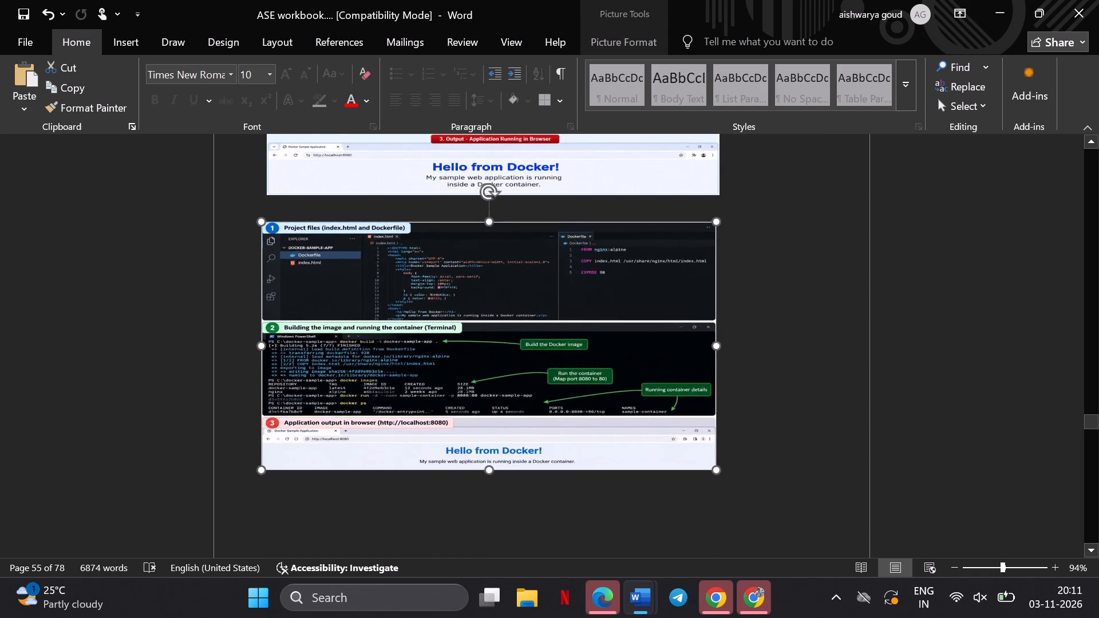
pyautogui.moveTo(661, 294); pyautogui.dragTo(667, 282)
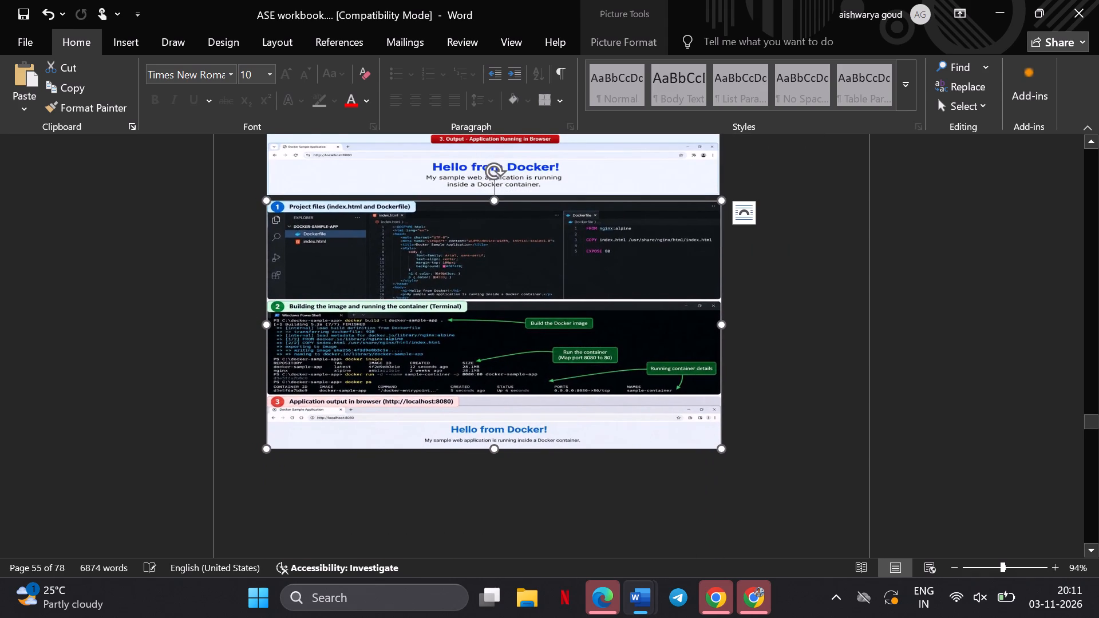
pyautogui.click(789, 419)
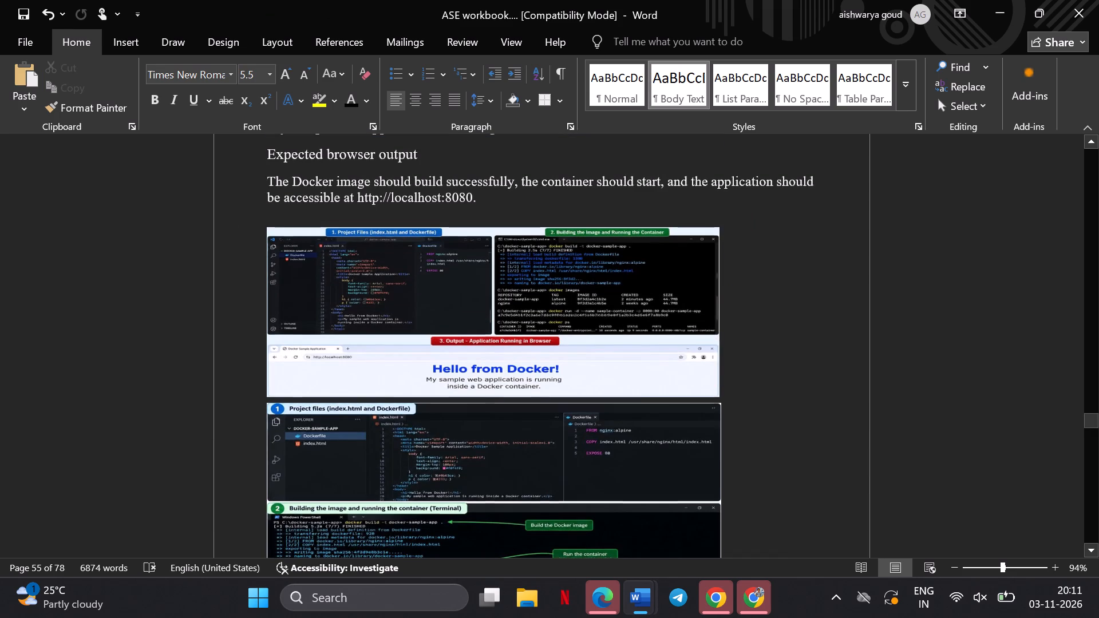
# Move the upper Docker output picture up against the Expected browser output paragraph and resize it slightly narrower than the lower picture.
pyautogui.moveTo(646, 395); pyautogui.dragTo(649, 377)
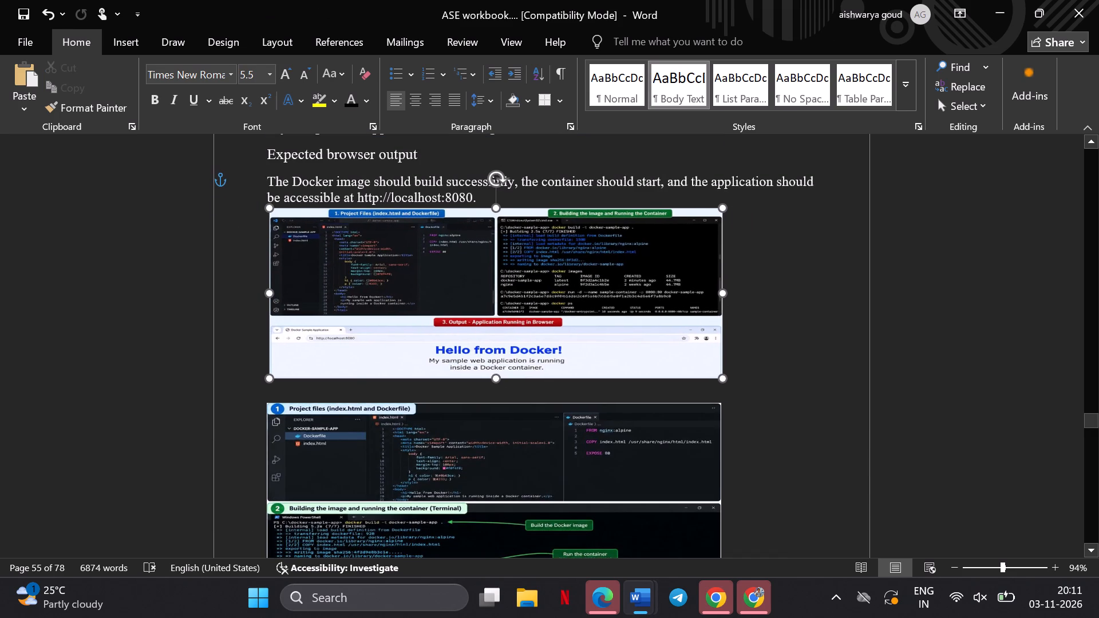
pyautogui.moveTo(720, 378); pyautogui.dragTo(798, 366)
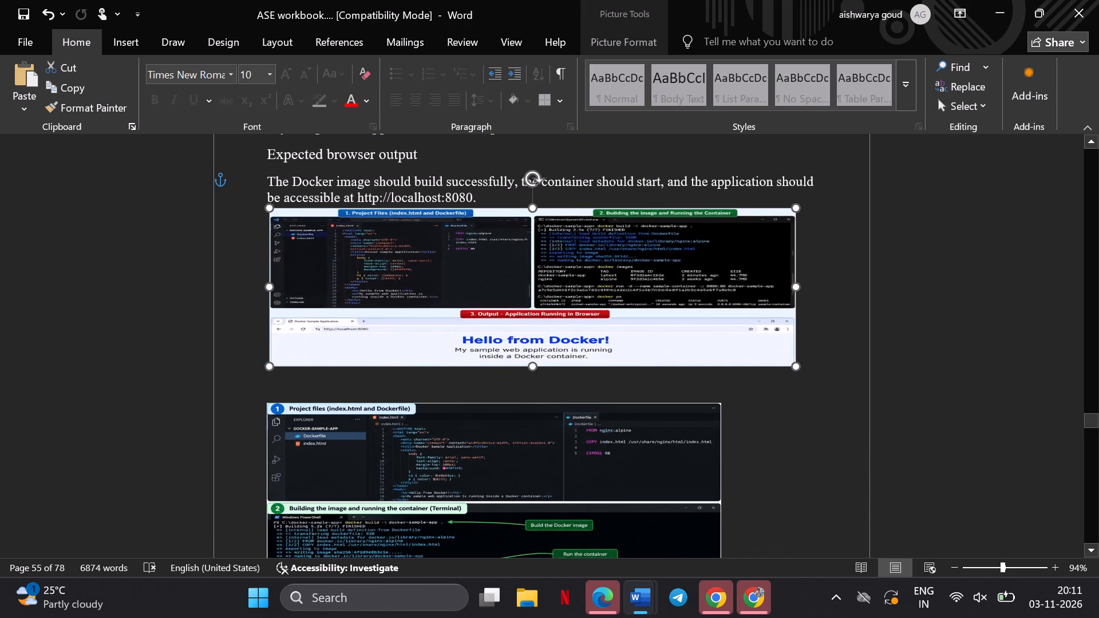
pyautogui.moveTo(798, 366); pyautogui.dragTo(681, 366)
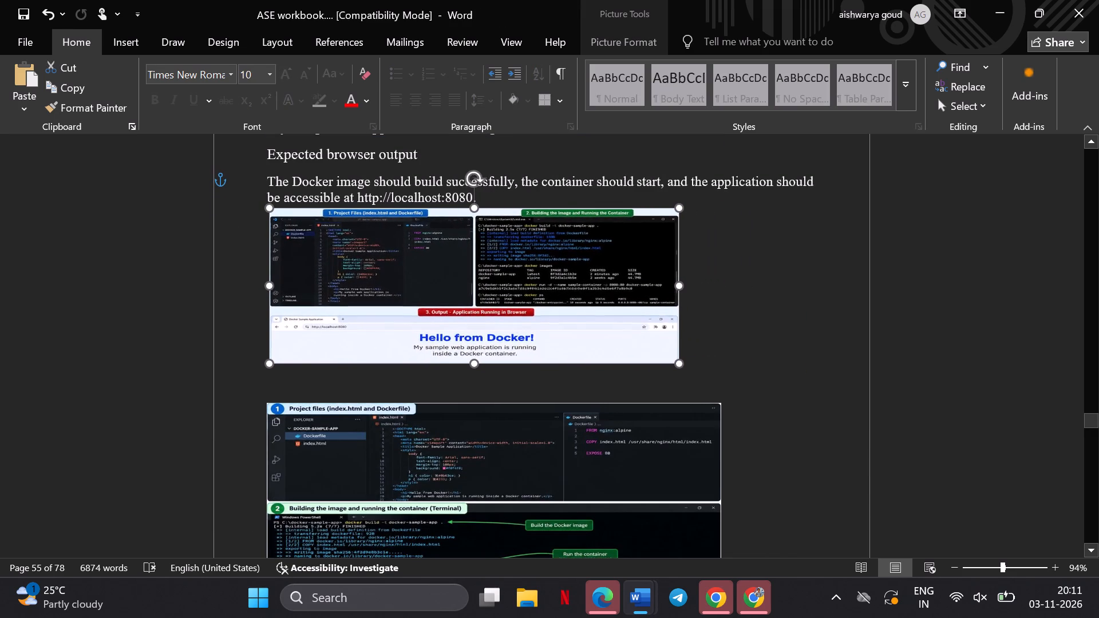
pyautogui.moveTo(681, 366); pyautogui.dragTo(700, 381)
pyautogui.scroll(-1, 765, 423)
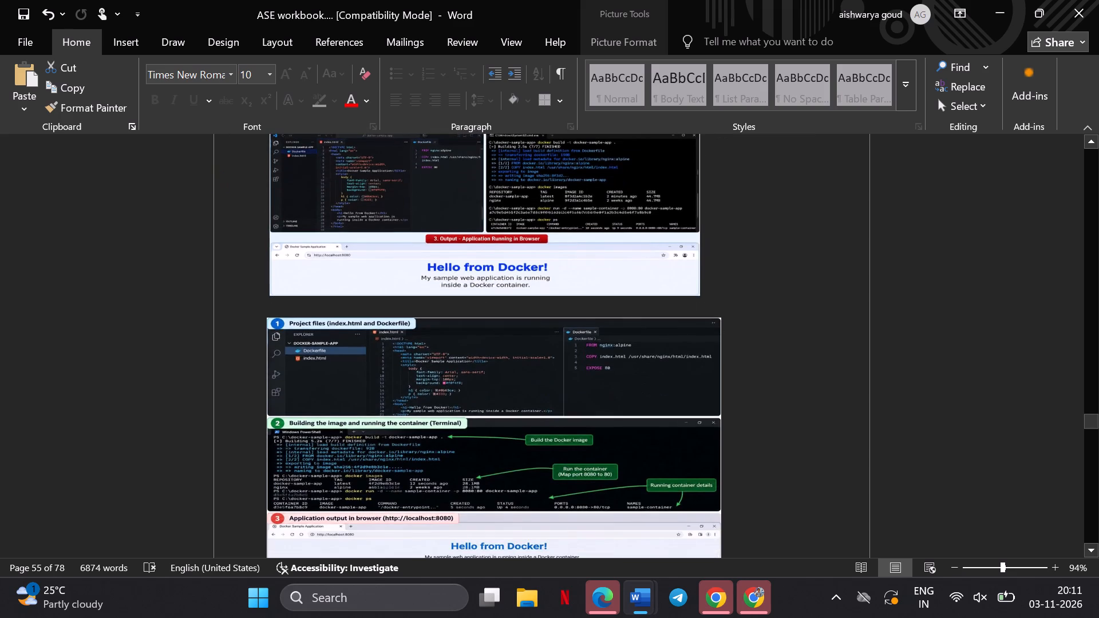
# Move the lower Docker output picture up directly beneath the upper one and shrink it to the same width.
pyautogui.moveTo(650, 399); pyautogui.dragTo(655, 381)
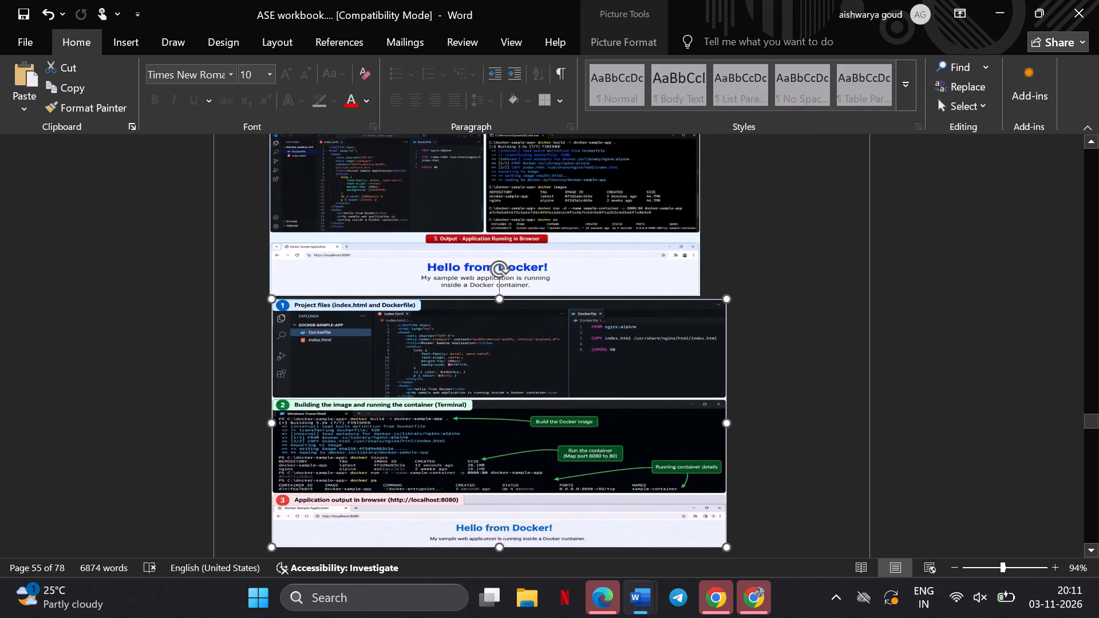
pyautogui.moveTo(655, 381); pyautogui.dragTo(651, 379)
pyautogui.scroll(-1, 911, 476)
pyautogui.scroll(-1, 803, 415)
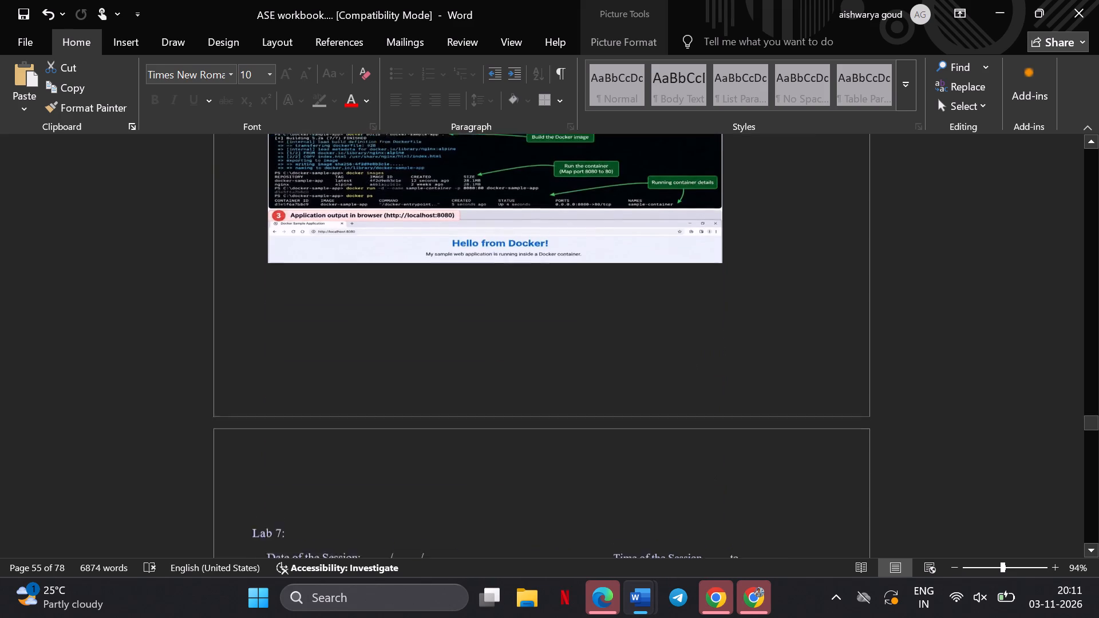
pyautogui.scroll(-1, 803, 415)
pyautogui.scroll(4, 703, 382)
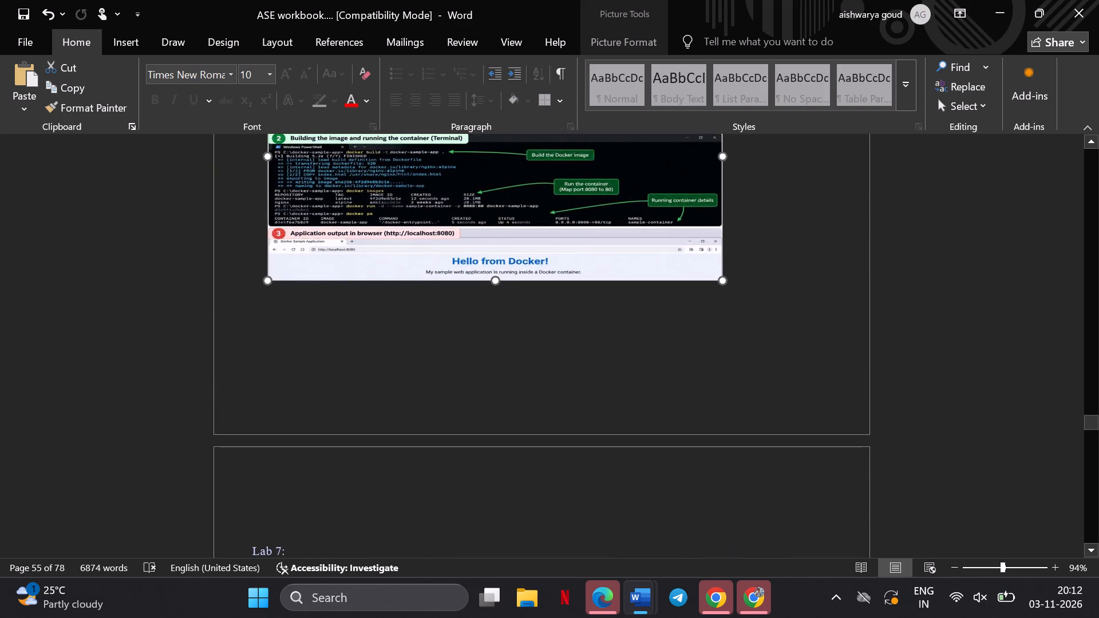
pyautogui.click(717, 279)
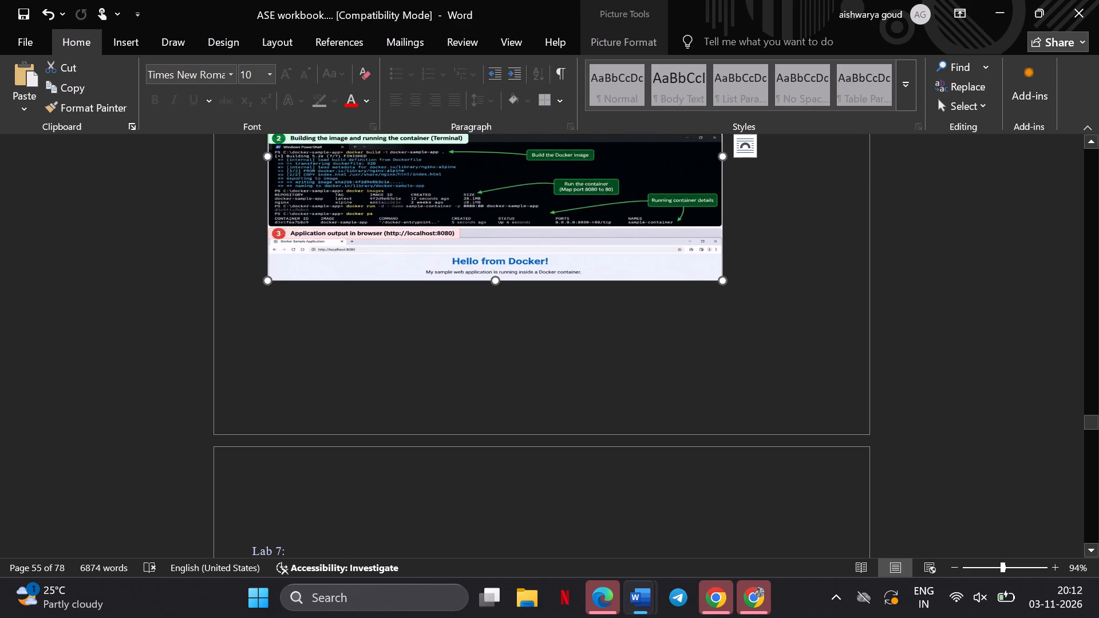
pyautogui.moveTo(721, 280); pyautogui.dragTo(699, 254)
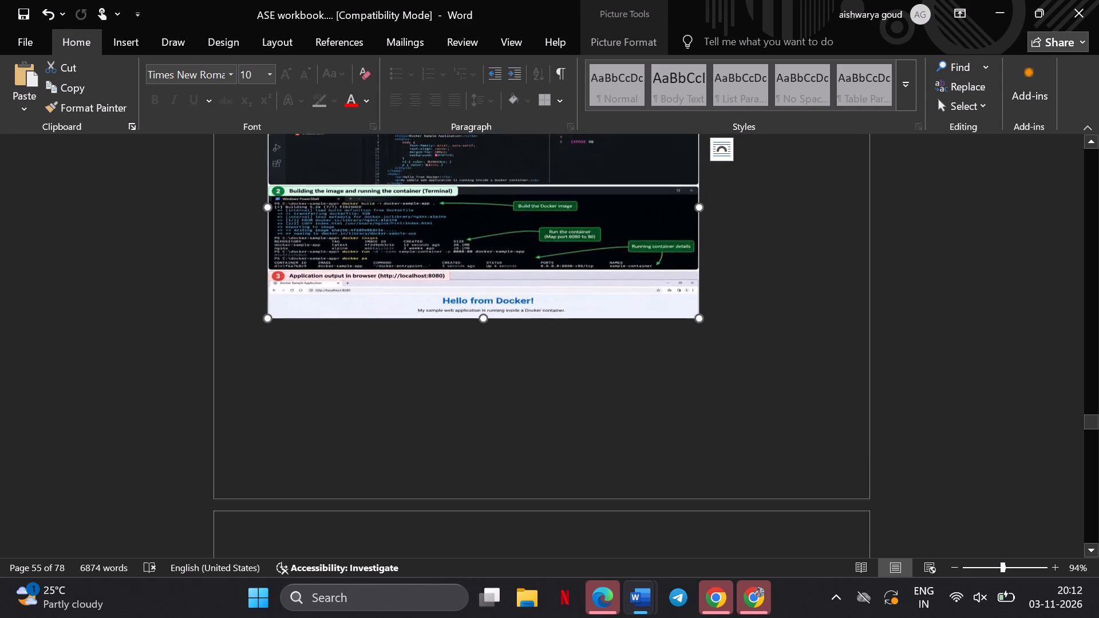
pyautogui.click(740, 338)
# Add two blank lines after the Docker output pictures, paste the evaluator box there, shrink it and place it beneath the lower picture.
pyautogui.scroll(-1, 740, 338)
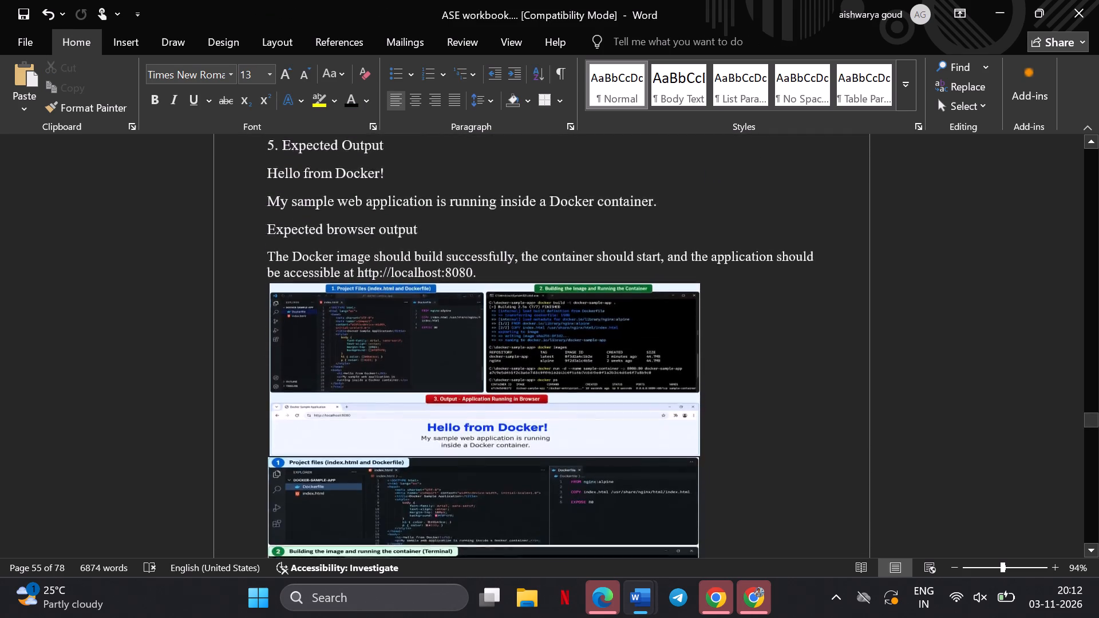
pyautogui.scroll(-1, 740, 338)
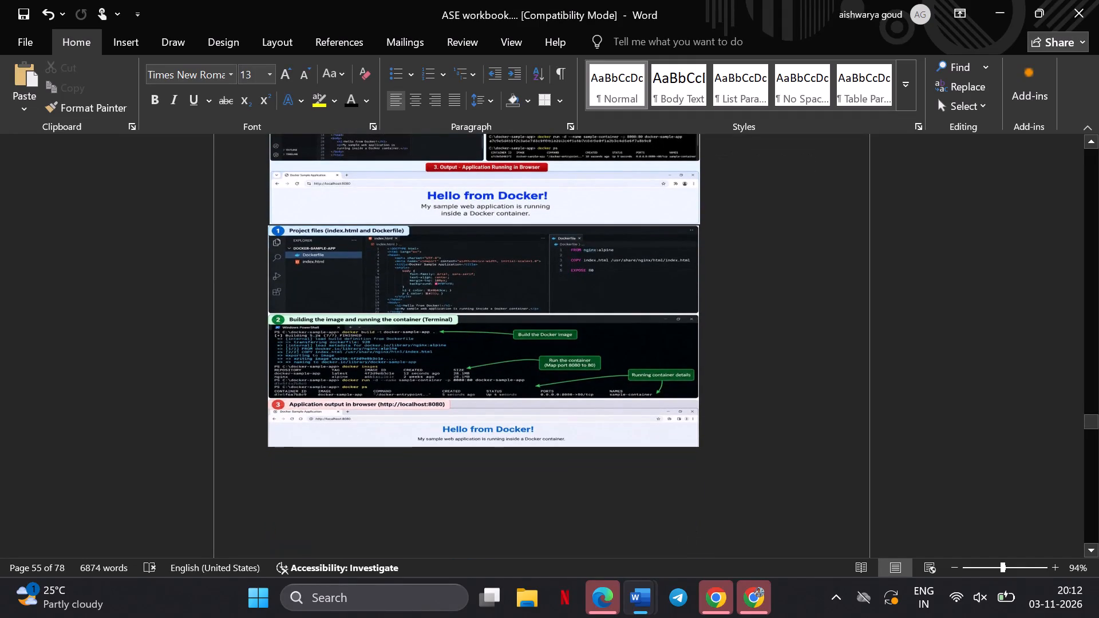
pyautogui.click(754, 393)
pyautogui.press('Return')
pyautogui.press('Return')
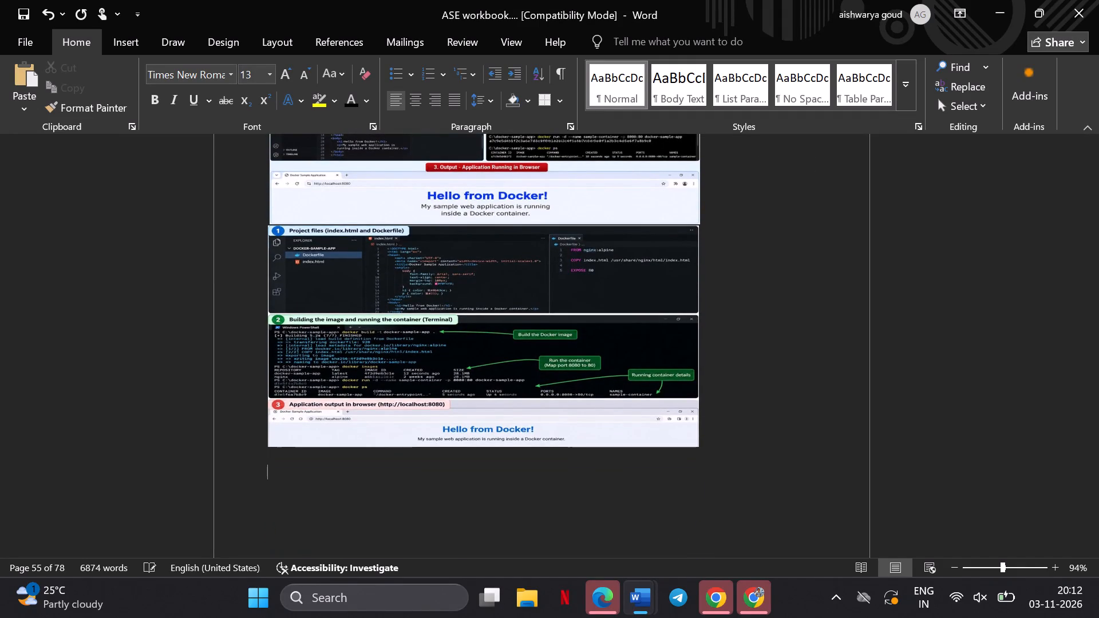
pyautogui.hotkey('ctrl', 'v')
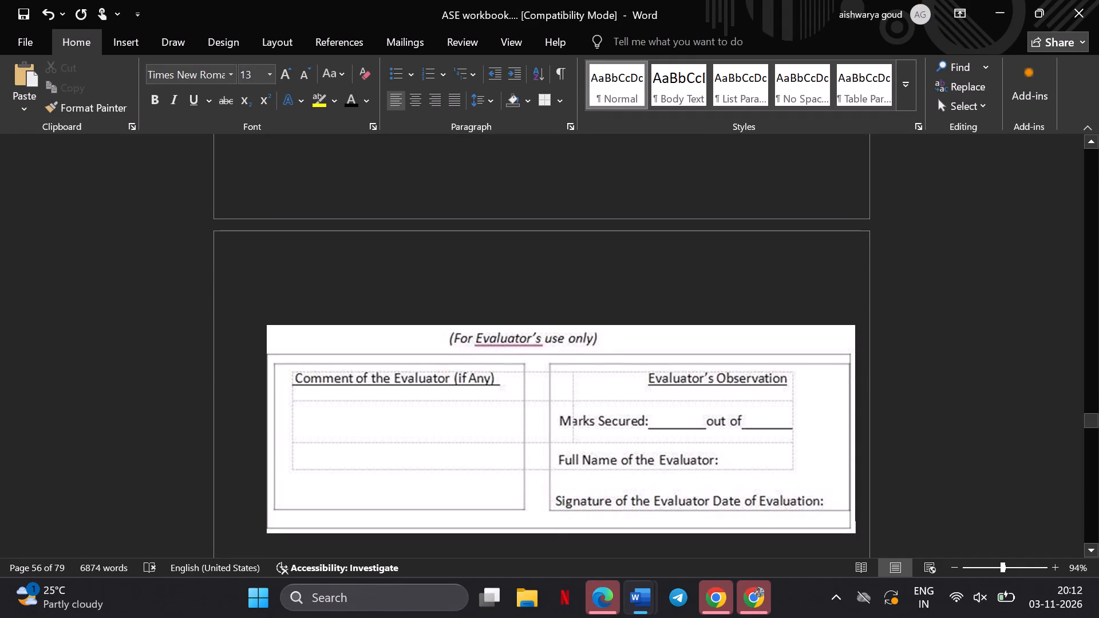
pyautogui.click(658, 391)
pyautogui.moveTo(852, 532); pyautogui.dragTo(748, 442)
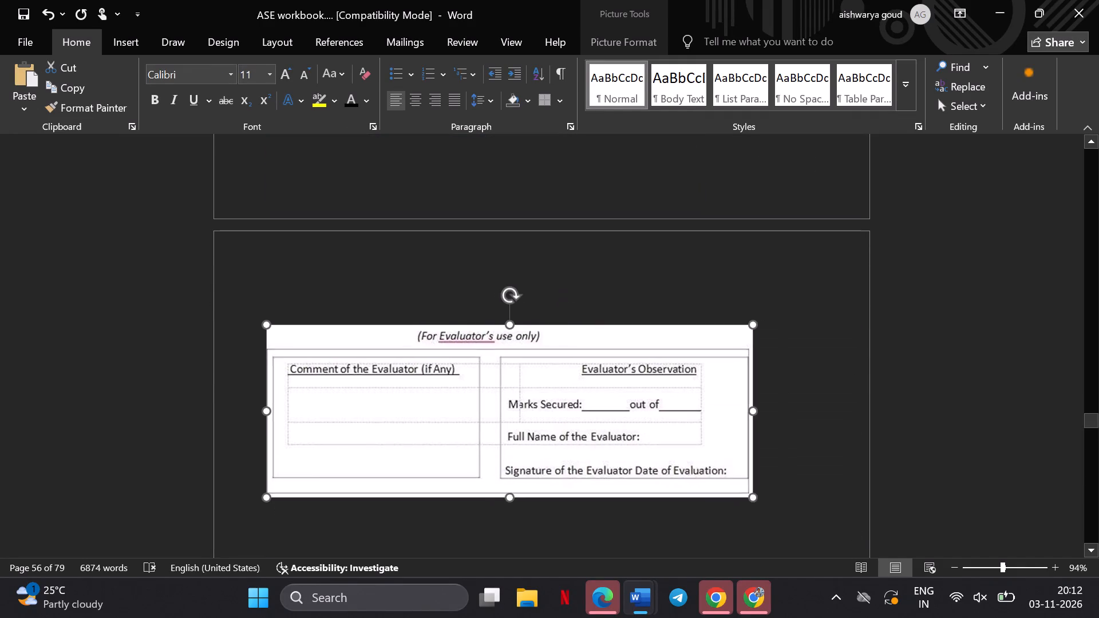
pyautogui.moveTo(748, 442); pyautogui.dragTo(717, 417)
pyautogui.moveTo(602, 406); pyautogui.dragTo(594, 164)
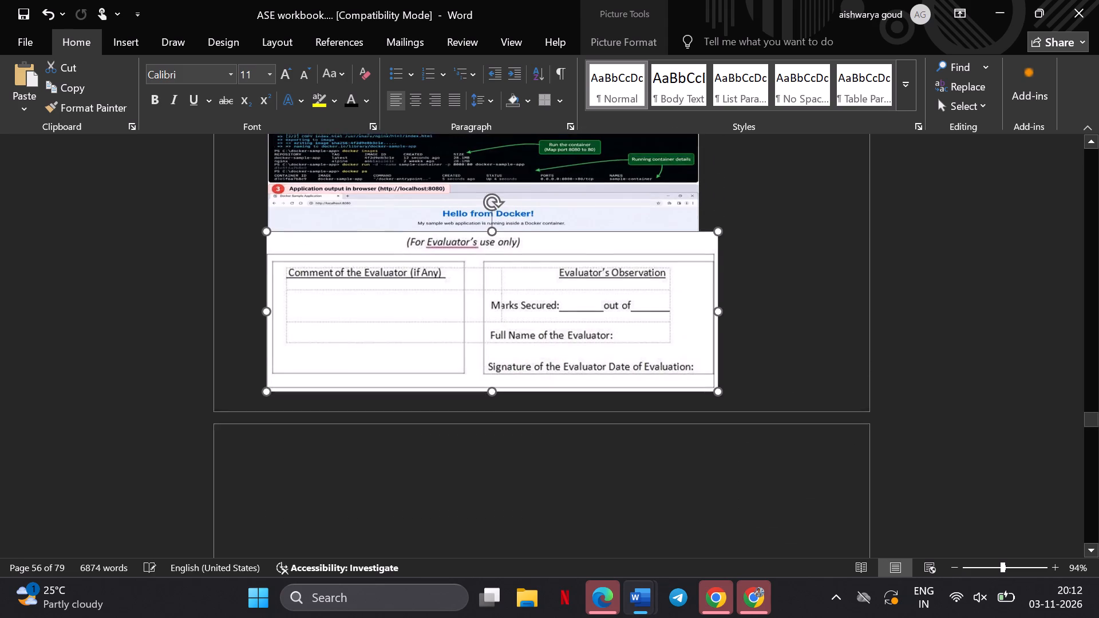
# Replace the paragraph break between "Expected browser output" and the Docker image sentence with a manual line break.
pyautogui.scroll(3, 821, 285)
pyautogui.scroll(1, 678, 297)
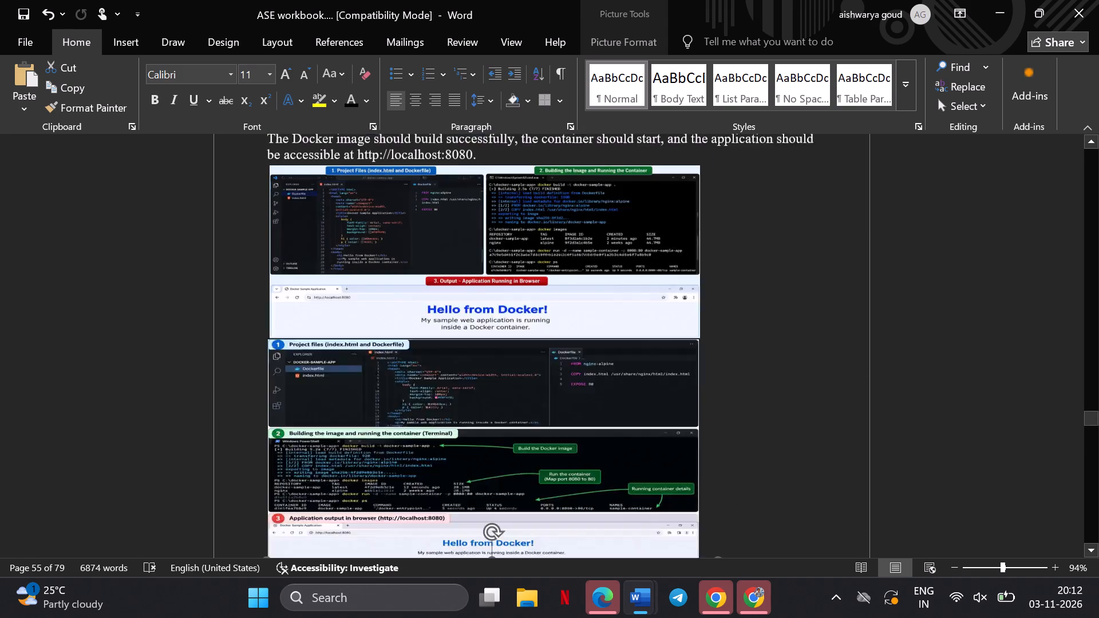
pyautogui.scroll(2, 678, 297)
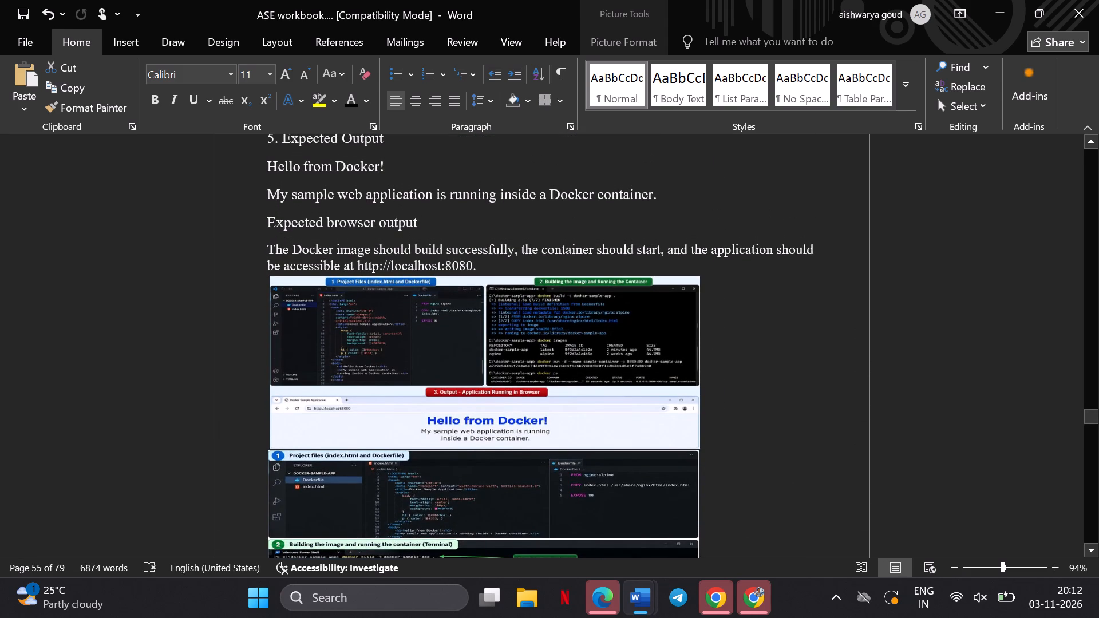
pyautogui.click(273, 247)
pyautogui.press('Left')
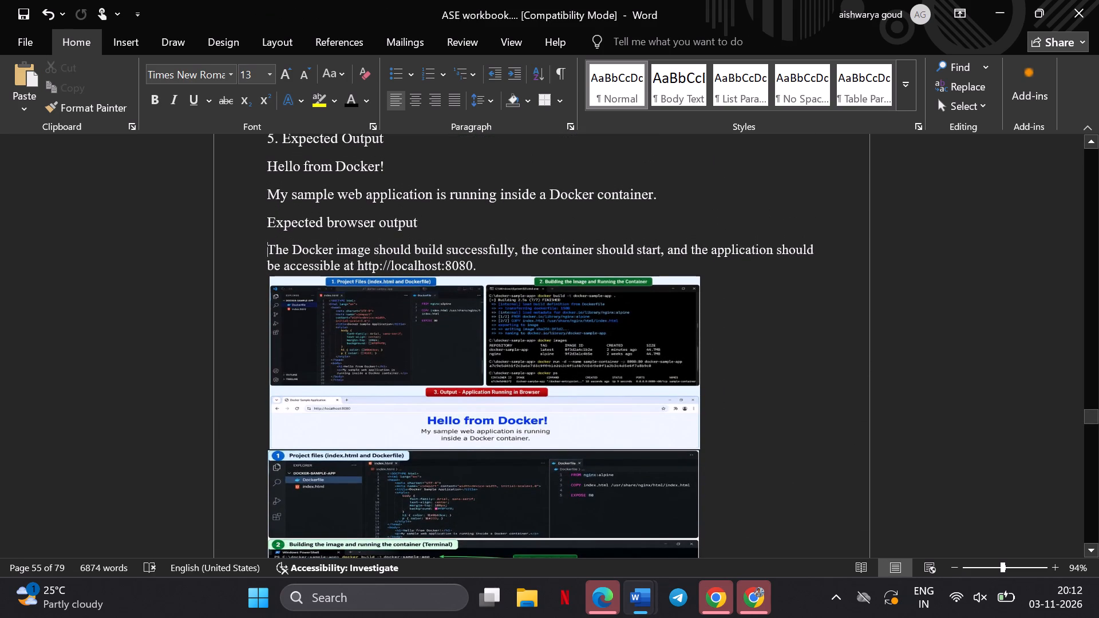
pyautogui.press('BackSpace')
pyautogui.press('BackSpace')
pyautogui.hotkey('shift', 'Return')
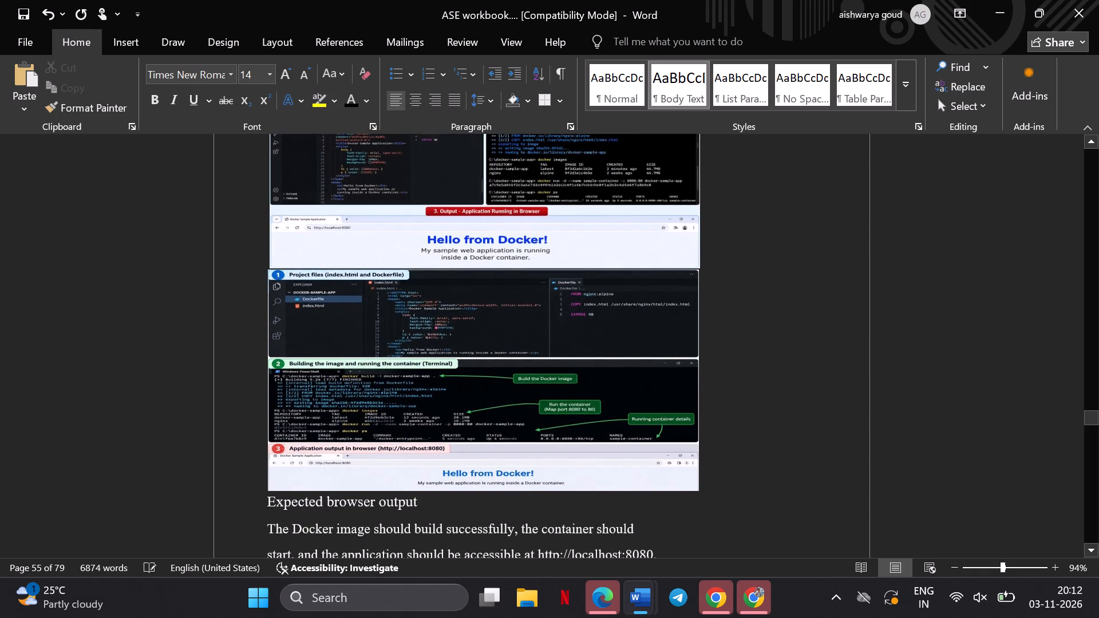
# Move the upper Docker output picture up beneath the "My sample web application" line, aligned with the lower picture's left edge.
pyautogui.scroll(3, 479, 287)
pyautogui.scroll(-1, 479, 287)
pyautogui.scroll(1, 479, 287)
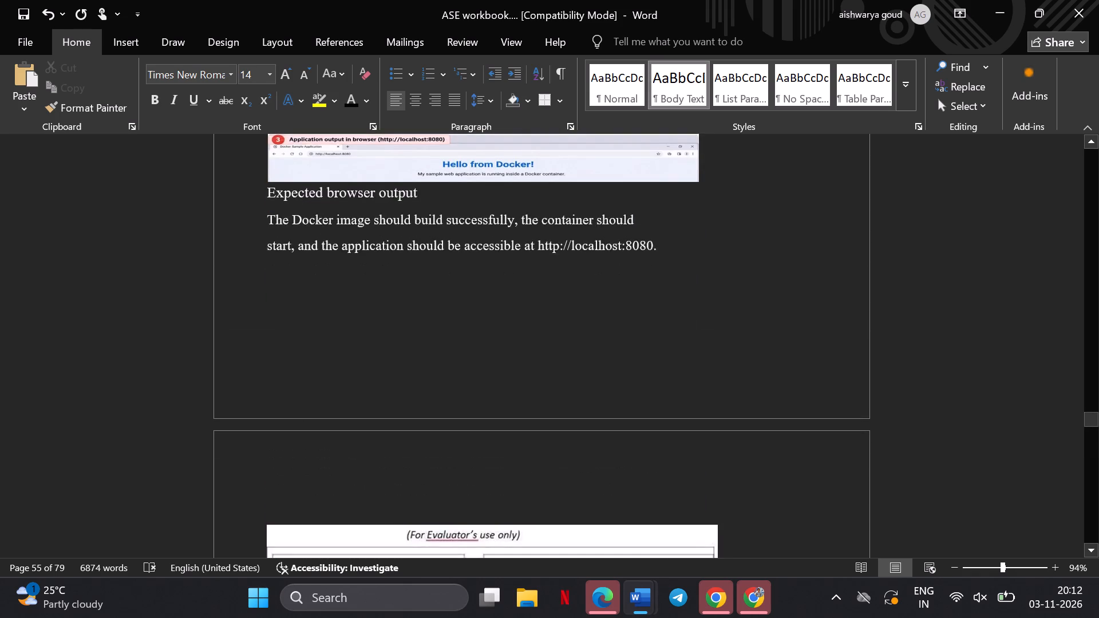
pyautogui.scroll(1, 479, 287)
pyautogui.moveTo(479, 275); pyautogui.dragTo(475, 252)
pyautogui.scroll(1, 731, 367)
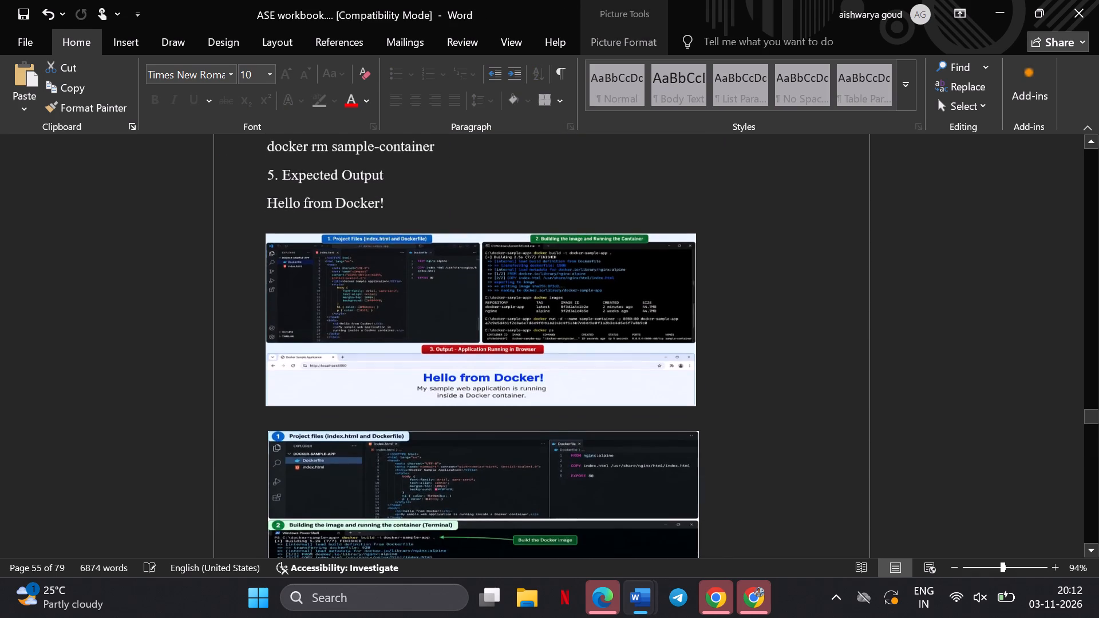
pyautogui.moveTo(560, 346); pyautogui.dragTo(560, 366)
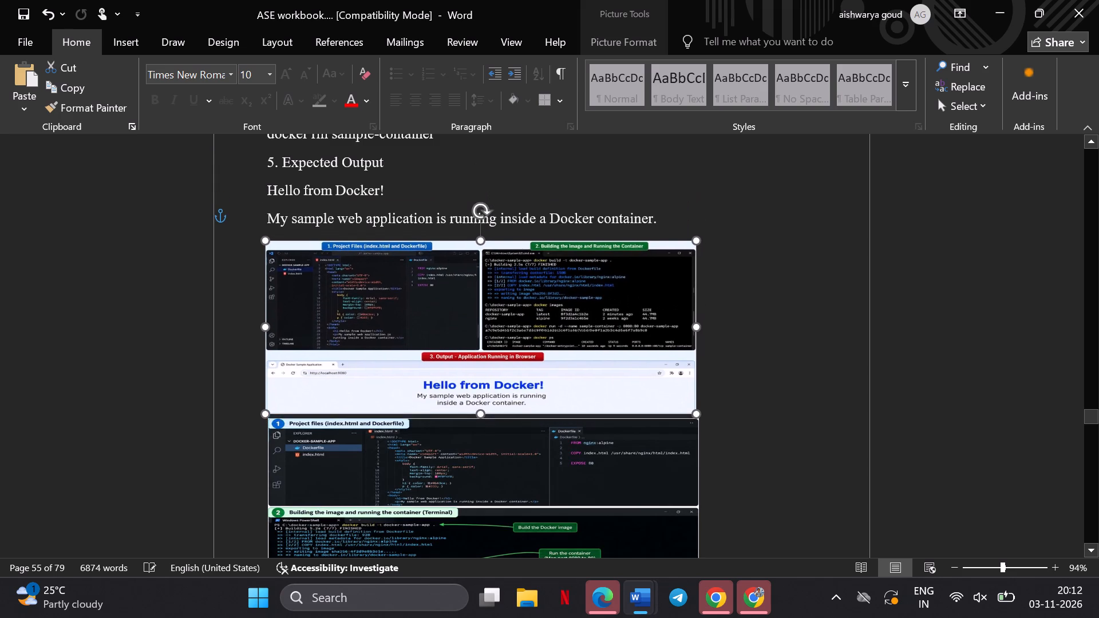
pyautogui.moveTo(560, 366); pyautogui.dragTo(563, 408)
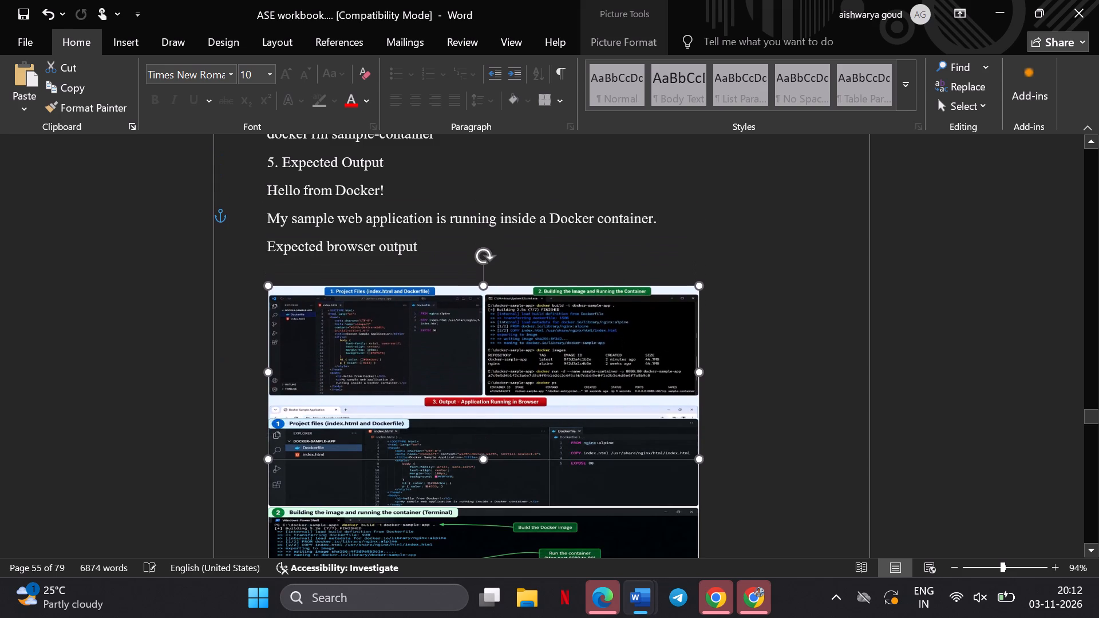
pyautogui.moveTo(563, 408); pyautogui.dragTo(562, 362)
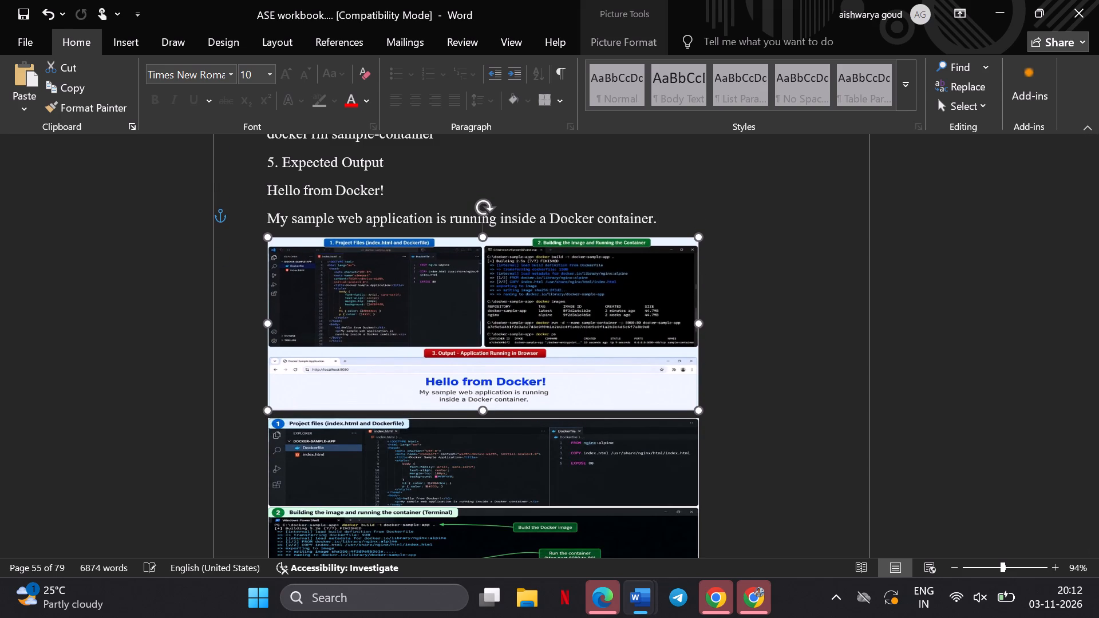
pyautogui.moveTo(562, 362); pyautogui.dragTo(563, 363)
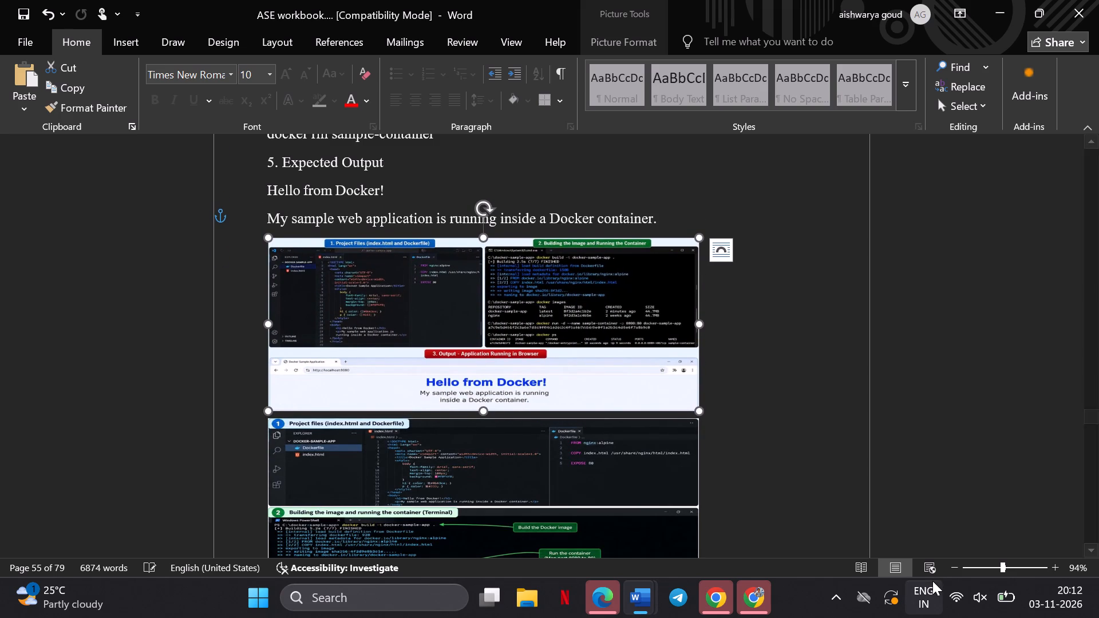
# Close the remaining gap by moving the lower Docker output picture up against the upper one.
pyautogui.scroll(-1, 932, 581)
pyautogui.scroll(-2, 821, 399)
pyautogui.moveTo(651, 330); pyautogui.dragTo(651, 324)
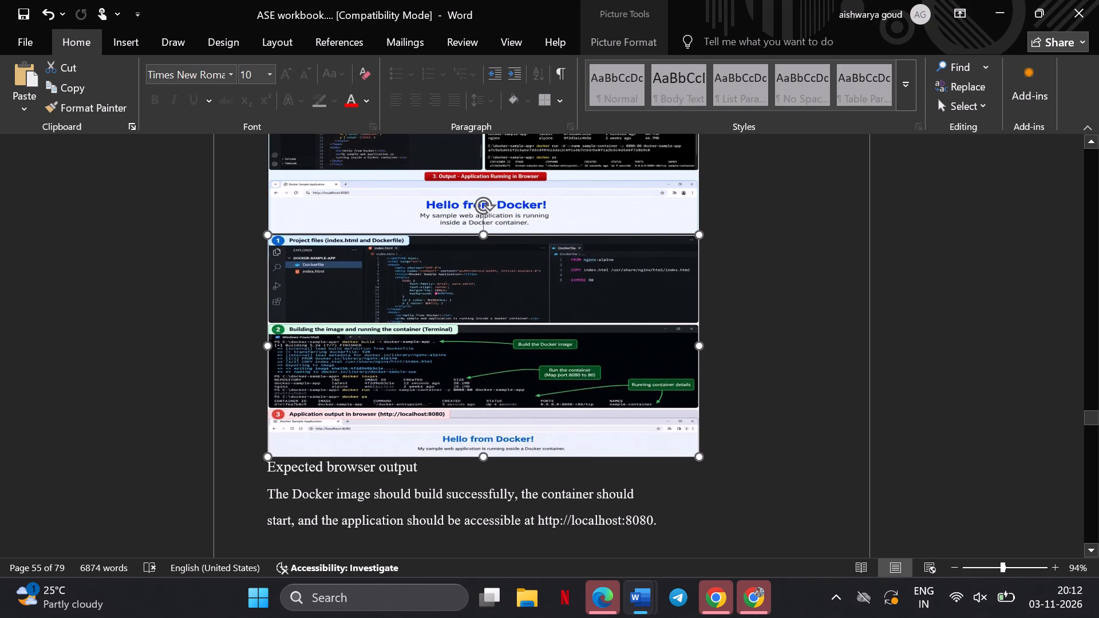
pyautogui.moveTo(651, 324); pyautogui.dragTo(651, 323)
# Shrink the Lab 6 evaluator box to fit below the Expected browser output text, centre it, and enlarge it moderately.
pyautogui.scroll(-3, 721, 483)
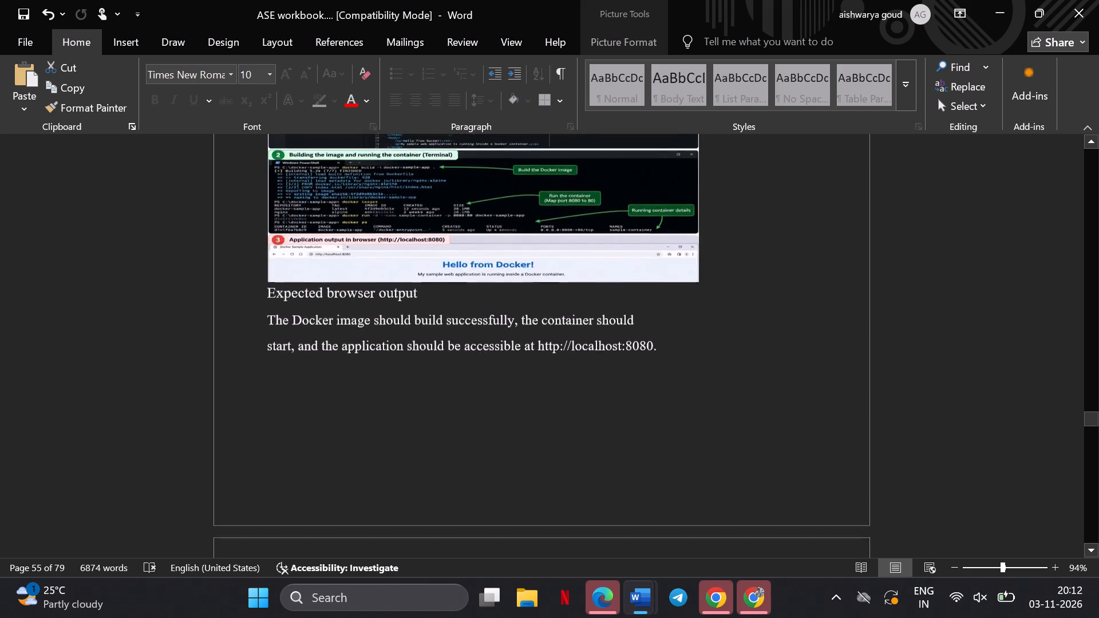
pyautogui.scroll(-2, 721, 483)
pyautogui.click(670, 392)
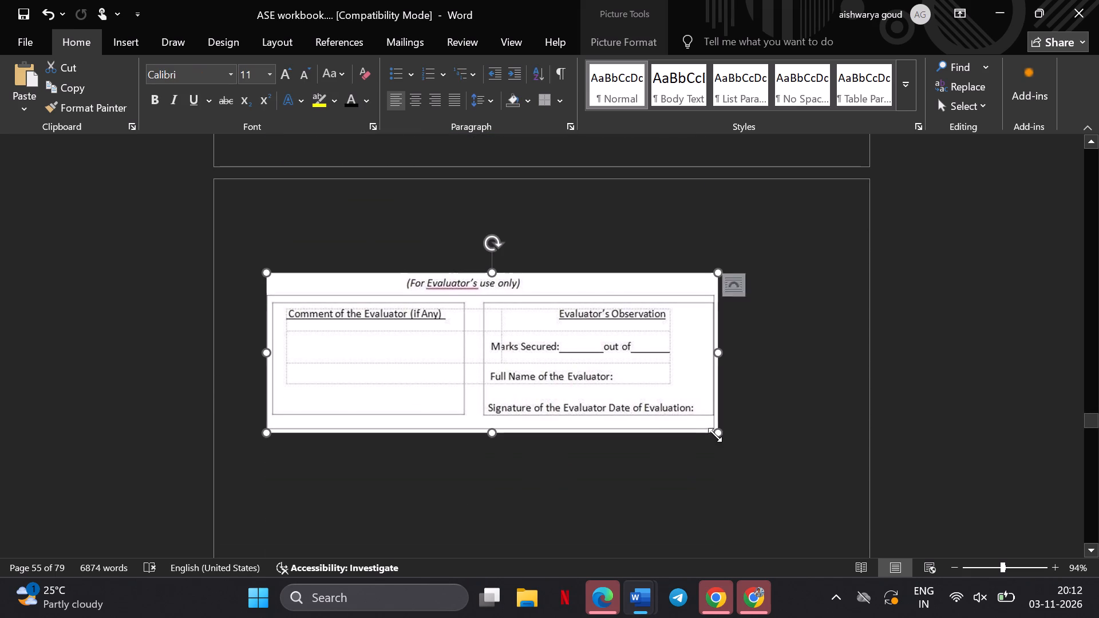
pyautogui.moveTo(716, 435); pyautogui.dragTo(563, 275)
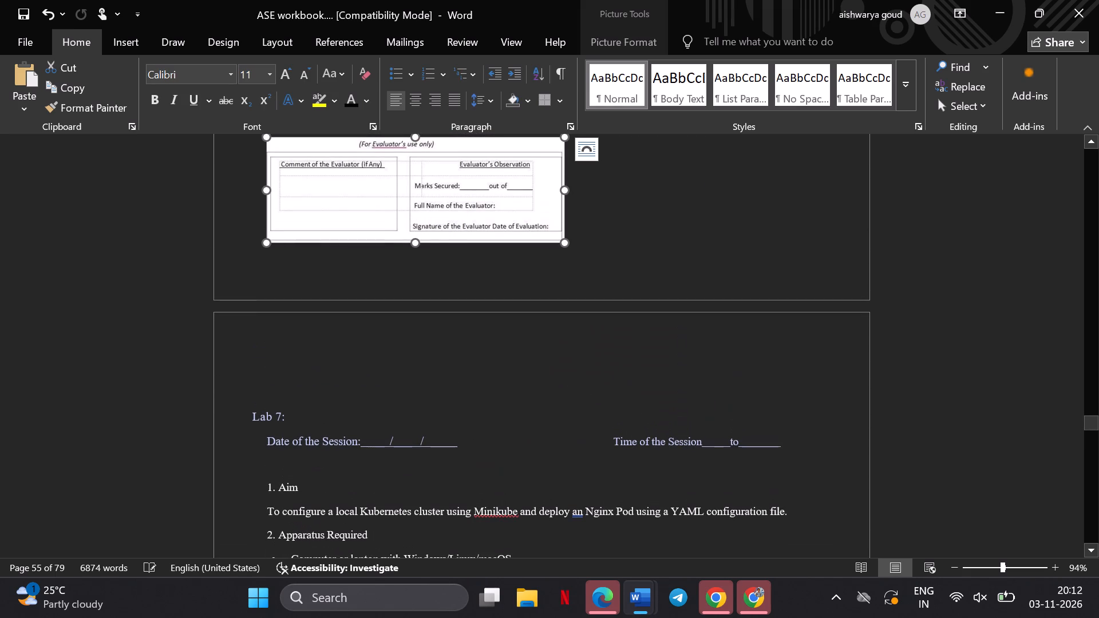
pyautogui.moveTo(544, 198); pyautogui.dragTo(606, 197)
pyautogui.scroll(1, 662, 329)
pyautogui.click(417, 100)
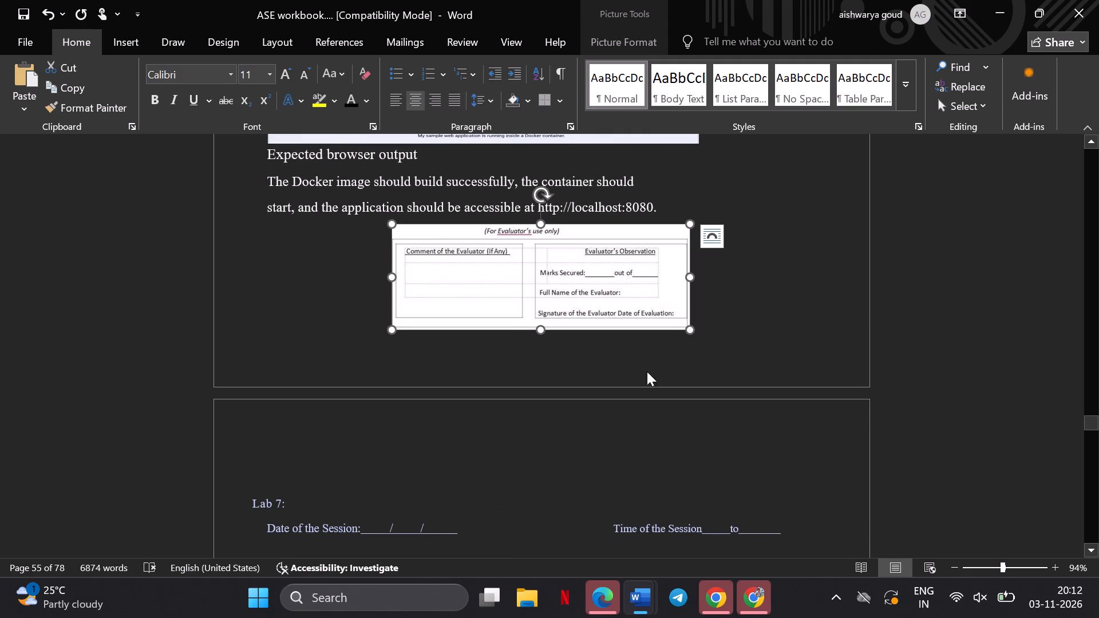
pyautogui.moveTo(686, 333); pyautogui.dragTo(784, 360)
# Delete the empty paragraphs forming the blank page between the Lab 6 evaluator box and the Lab 7 heading.
pyautogui.scroll(-6, 807, 469)
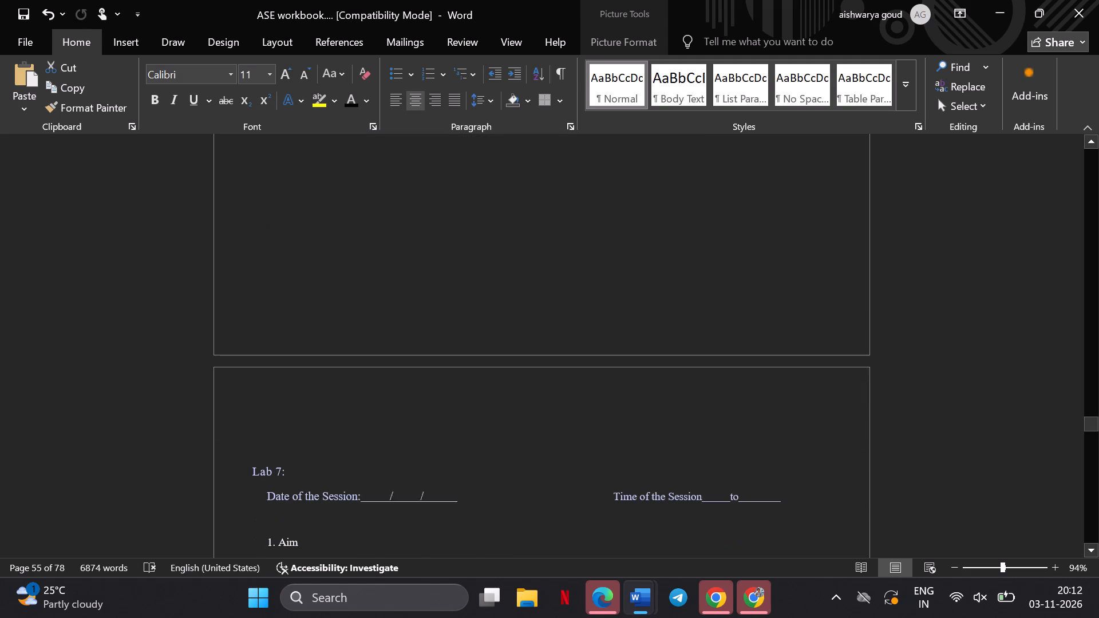
pyautogui.scroll(-1, 807, 469)
pyautogui.moveTo(309, 410); pyautogui.dragTo(449, 197)
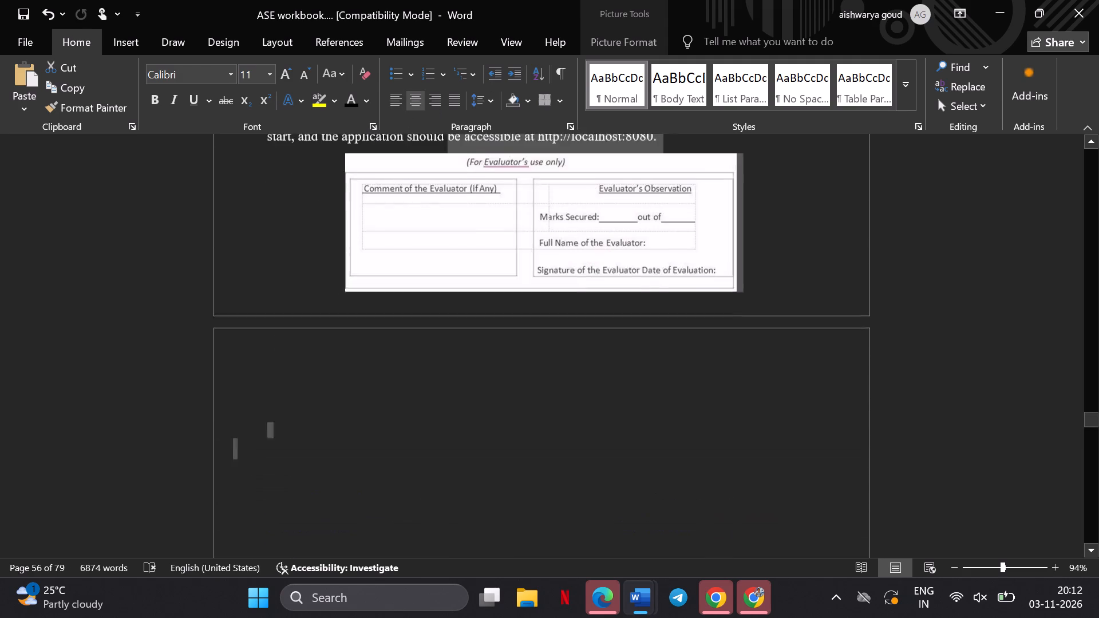
pyautogui.moveTo(449, 197); pyautogui.dragTo(446, 221)
pyautogui.click(441, 451)
pyautogui.scroll(-4, 441, 451)
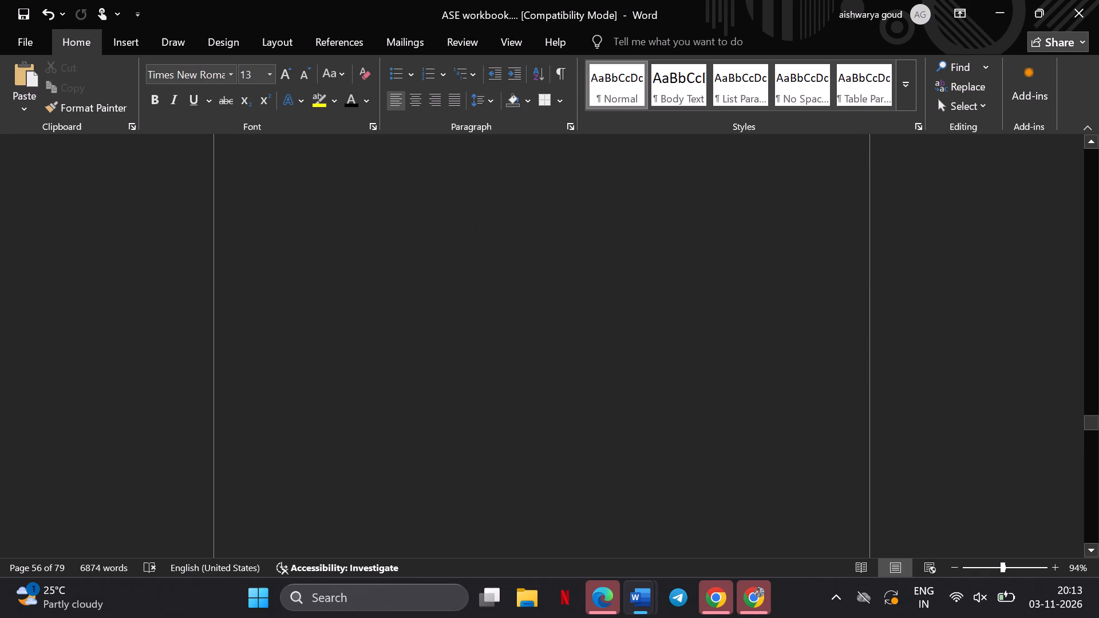
pyautogui.scroll(-3, 441, 451)
pyautogui.moveTo(416, 439); pyautogui.dragTo(431, 295)
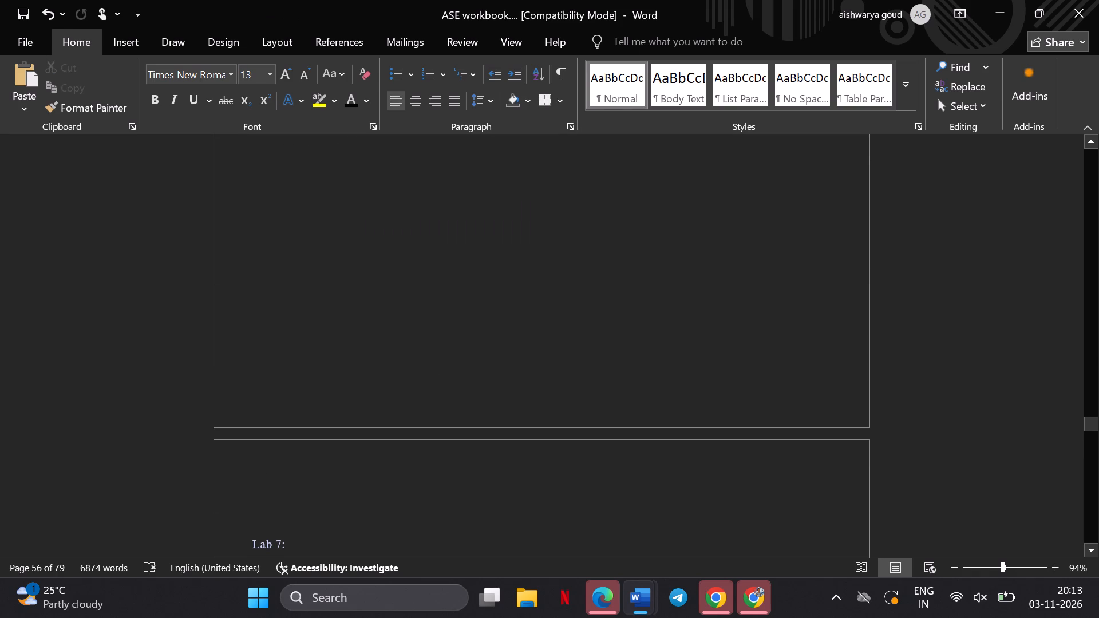
pyautogui.moveTo(431, 295); pyautogui.dragTo(392, 257)
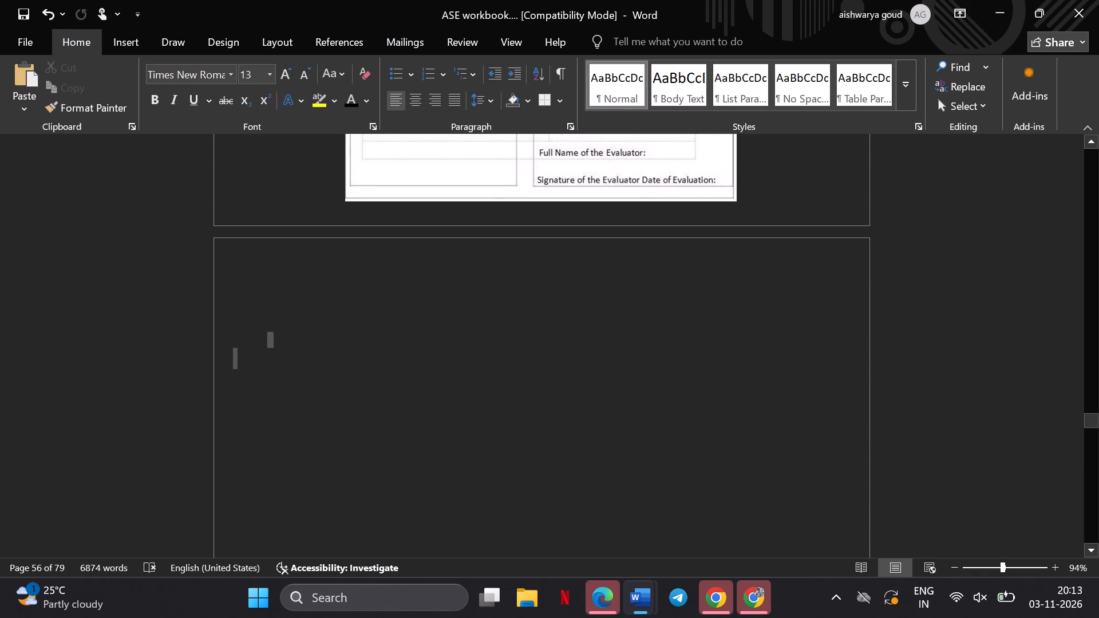
pyautogui.moveTo(392, 257); pyautogui.dragTo(381, 251)
pyautogui.press('BackSpace')
pyautogui.press('BackSpace')
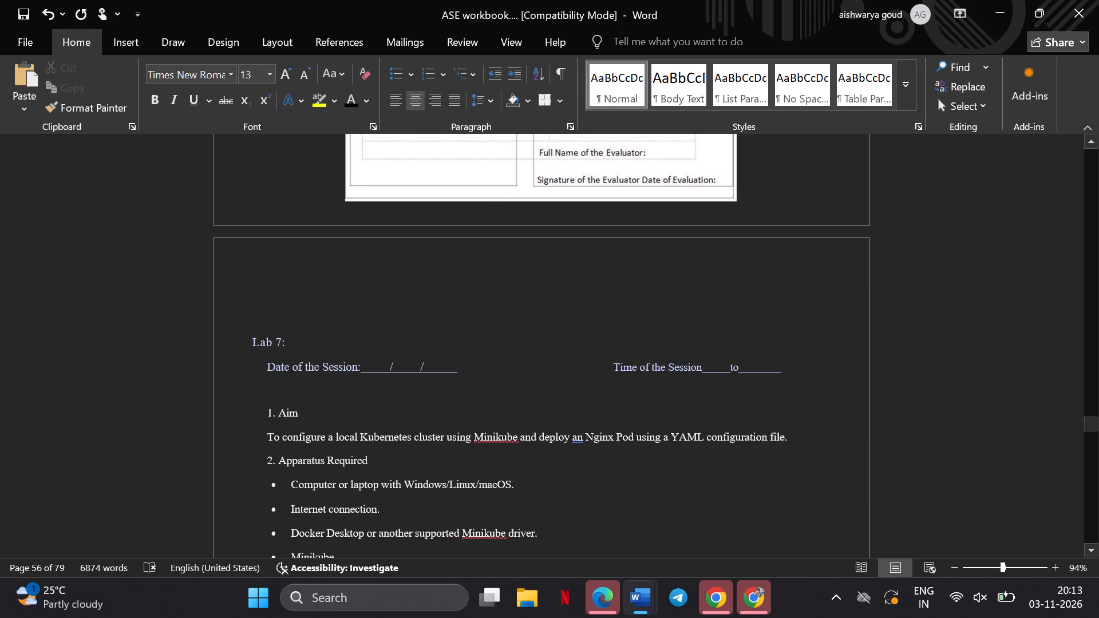
# Move the Lab 7 evaluator box slightly down and to the left below its output pictures.
pyautogui.scroll(-3, 521, 437)
pyautogui.moveTo(450, 363); pyautogui.dragTo(375, 355)
pyautogui.click(457, 485)
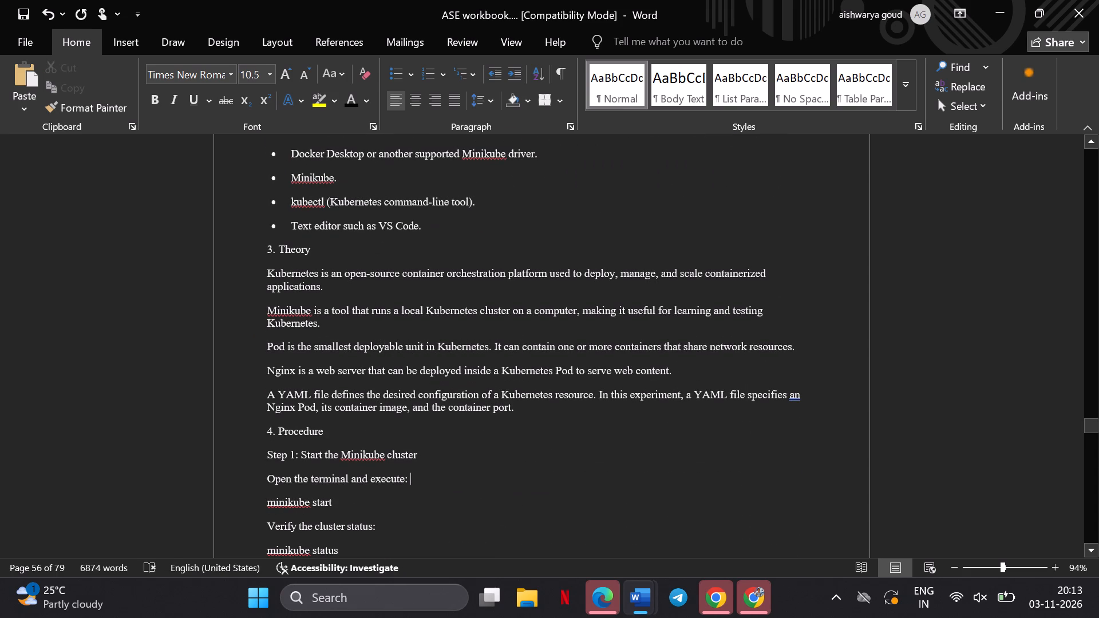
pyautogui.scroll(-7, 457, 485)
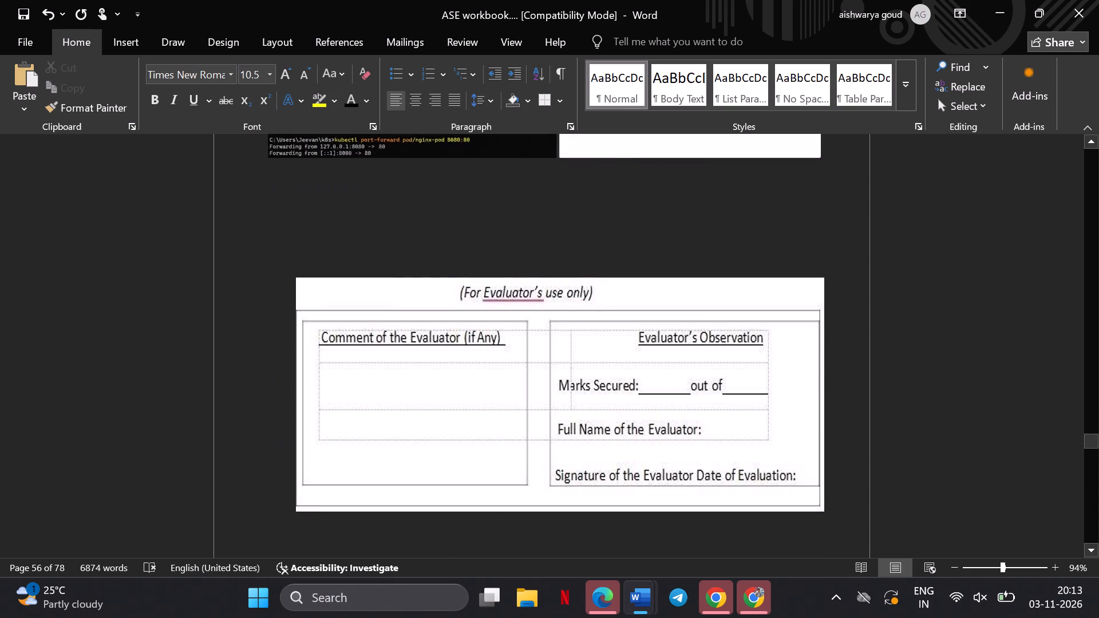
pyautogui.scroll(-1, 457, 485)
pyautogui.moveTo(535, 448); pyautogui.dragTo(519, 498)
pyautogui.scroll(-1, 744, 246)
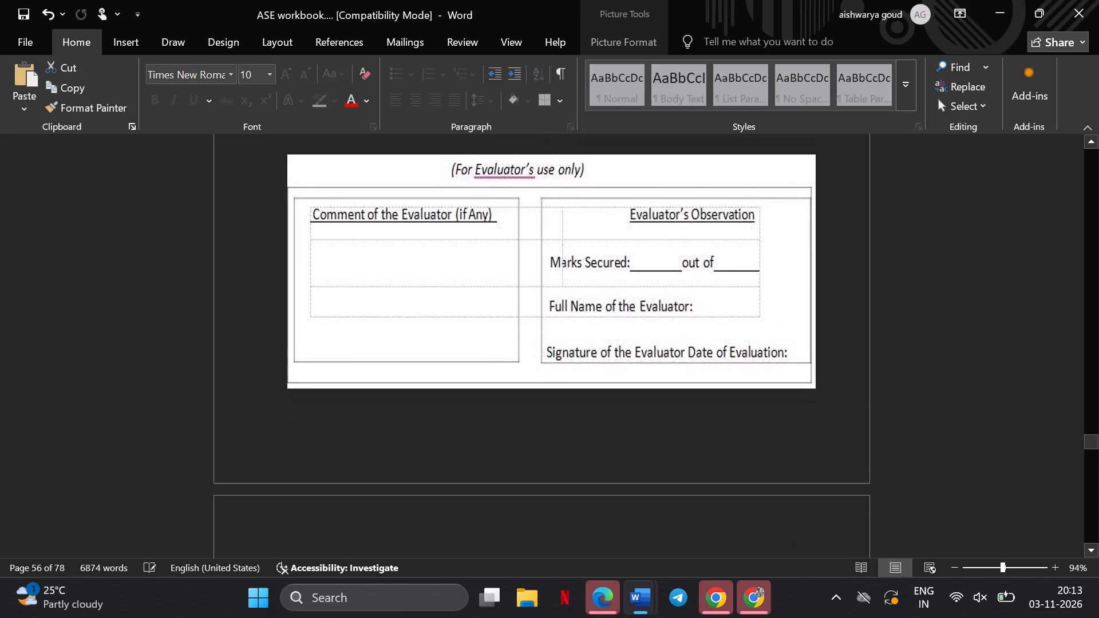
# Move the Lab 7 evaluator box slightly further down and to the left on its page.
pyautogui.scroll(-1, 744, 246)
pyautogui.moveTo(606, 298); pyautogui.dragTo(592, 362)
pyautogui.scroll(-2, 801, 372)
pyautogui.scroll(-1, 680, 506)
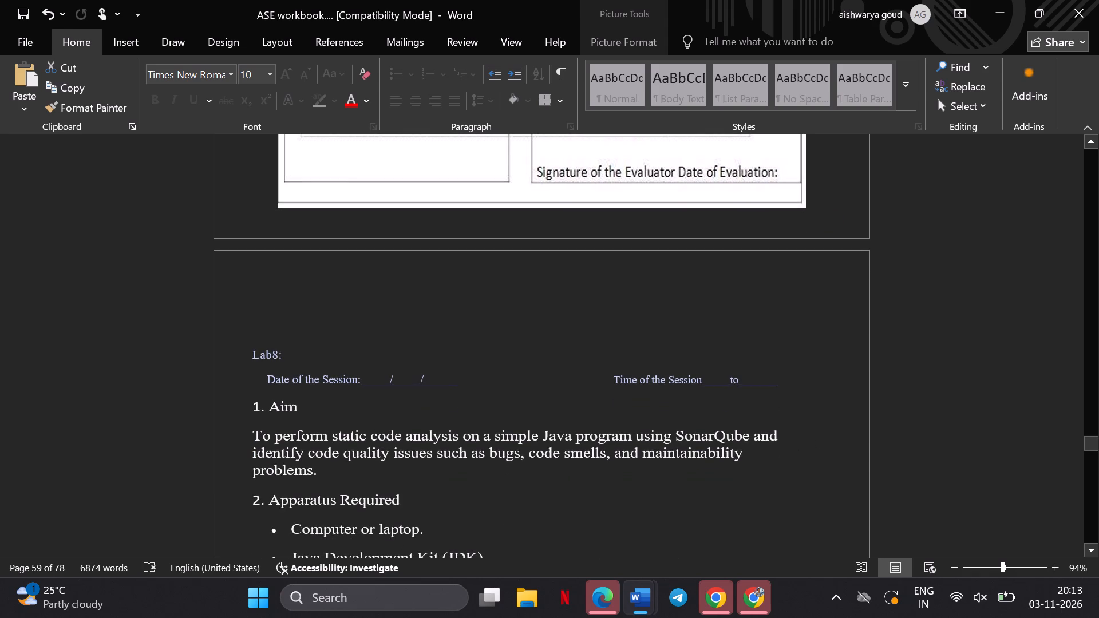
# Indent the Lab8 heading to line up with the Date of the Session line below it.
pyautogui.scroll(-1, 680, 506)
pyautogui.click(250, 353)
pyautogui.press('Tab')
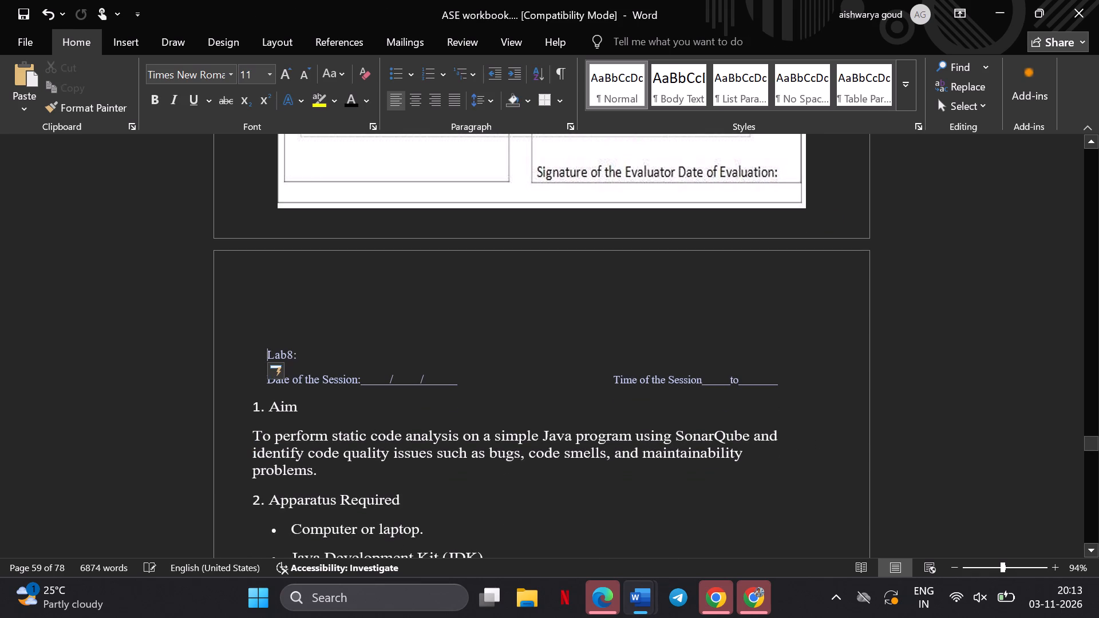
# Set the font size of the Lab 7 text, from the Aim heading through the Result paragraph, to 13.
pyautogui.scroll(-6, 287, 407)
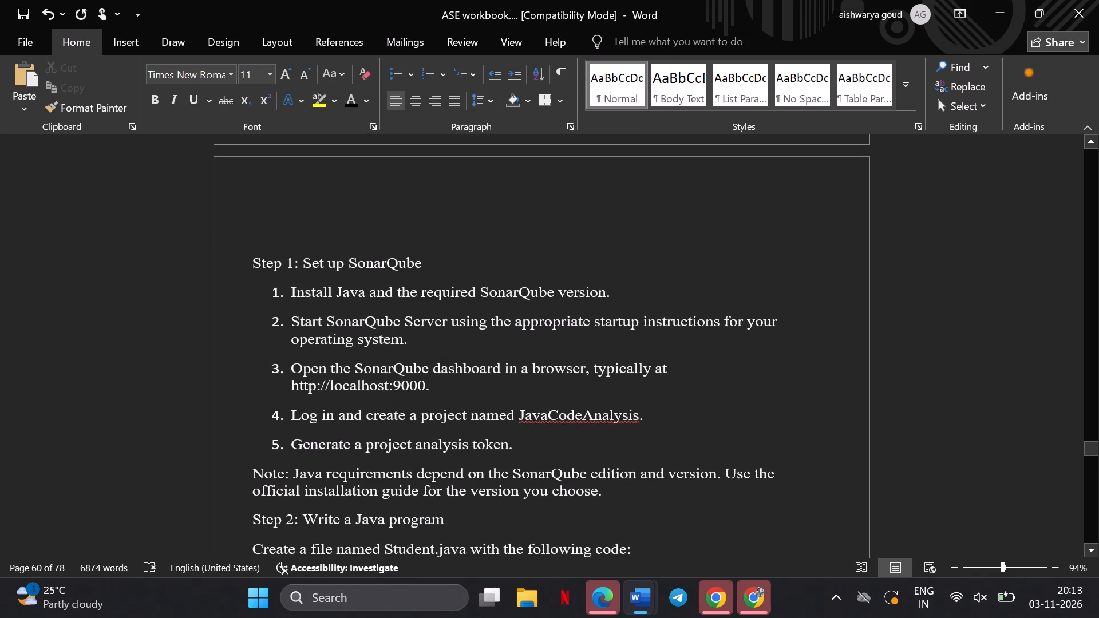
pyautogui.scroll(-1, 287, 407)
pyautogui.moveTo(287, 407); pyautogui.dragTo(386, 451)
pyautogui.click(447, 473)
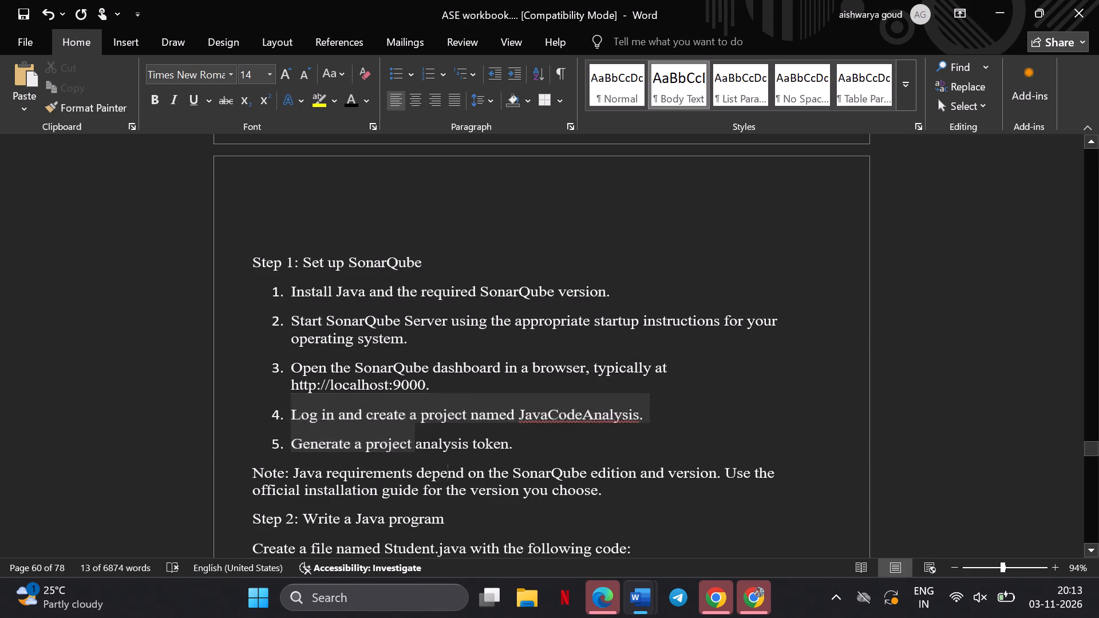
pyautogui.scroll(7, 447, 473)
pyautogui.scroll(4, 561, 270)
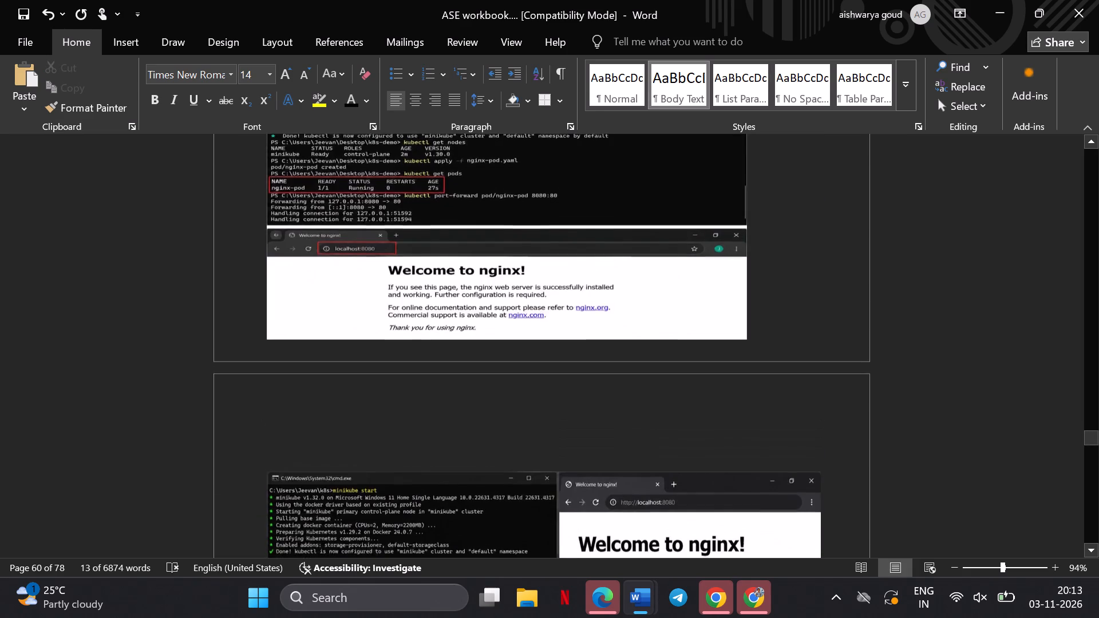
pyautogui.scroll(5, 561, 270)
pyautogui.moveTo(750, 438); pyautogui.dragTo(741, 439)
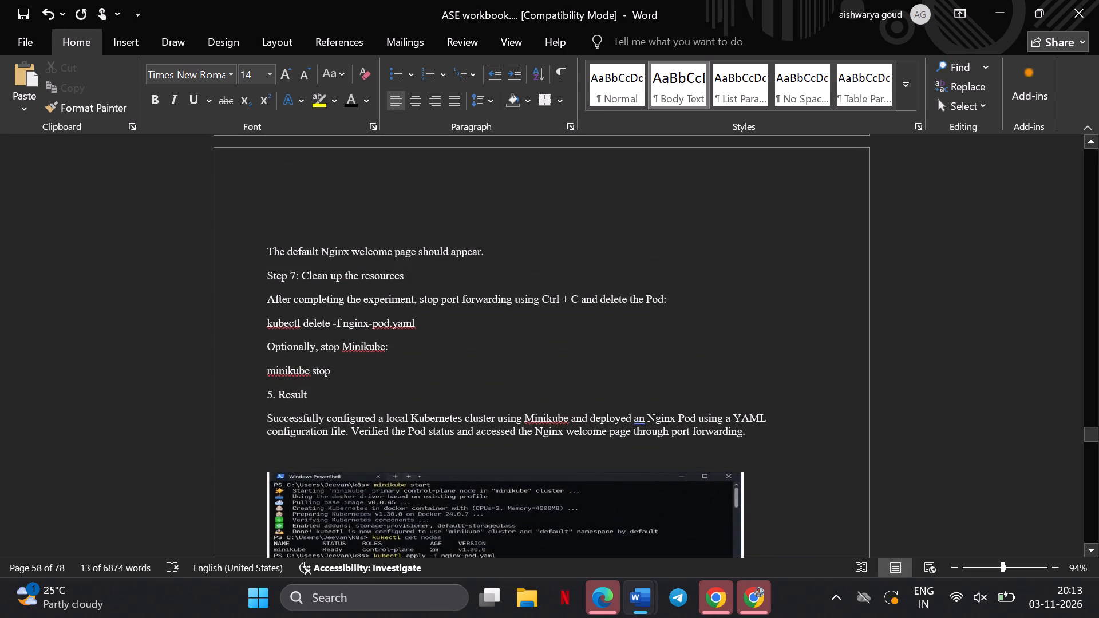
pyautogui.moveTo(741, 439); pyautogui.dragTo(262, 147)
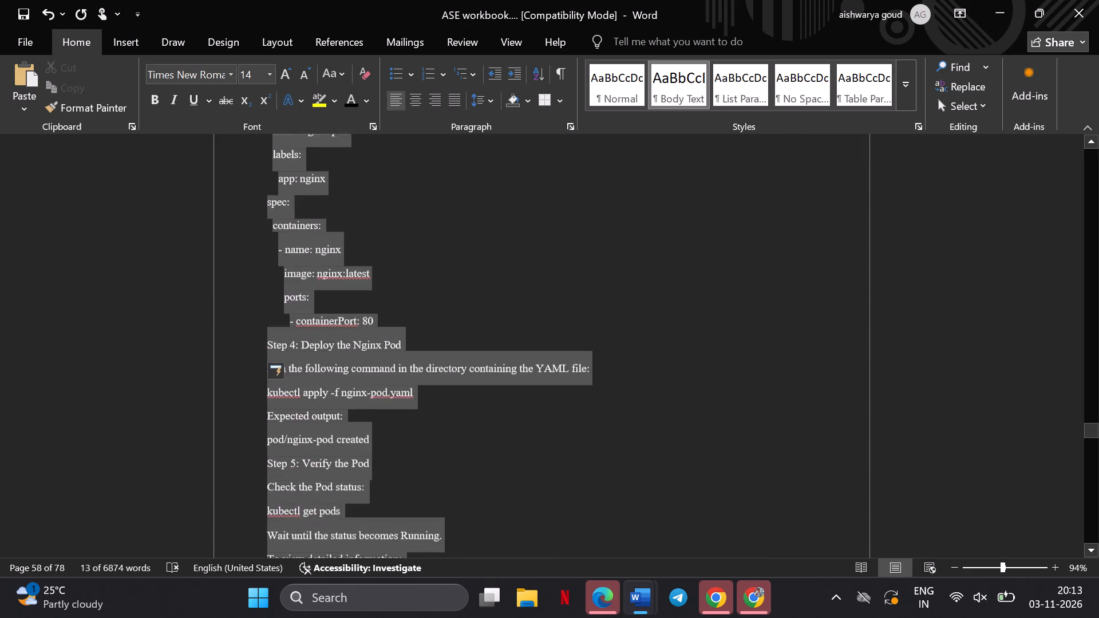
pyautogui.moveTo(262, 147); pyautogui.dragTo(222, 113)
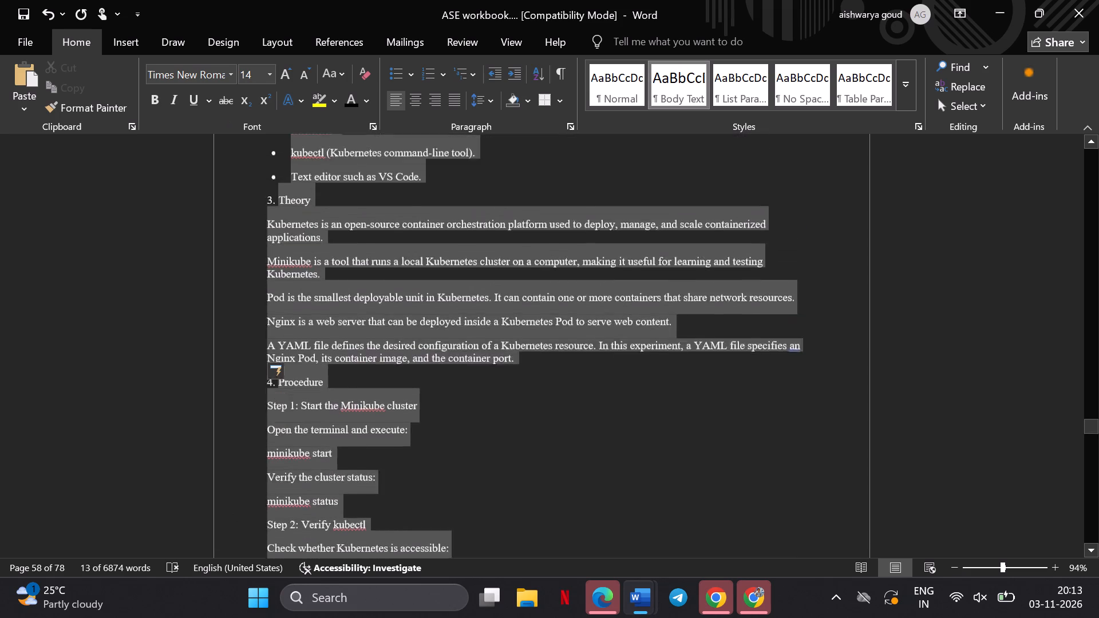
pyautogui.moveTo(222, 113); pyautogui.dragTo(269, 617)
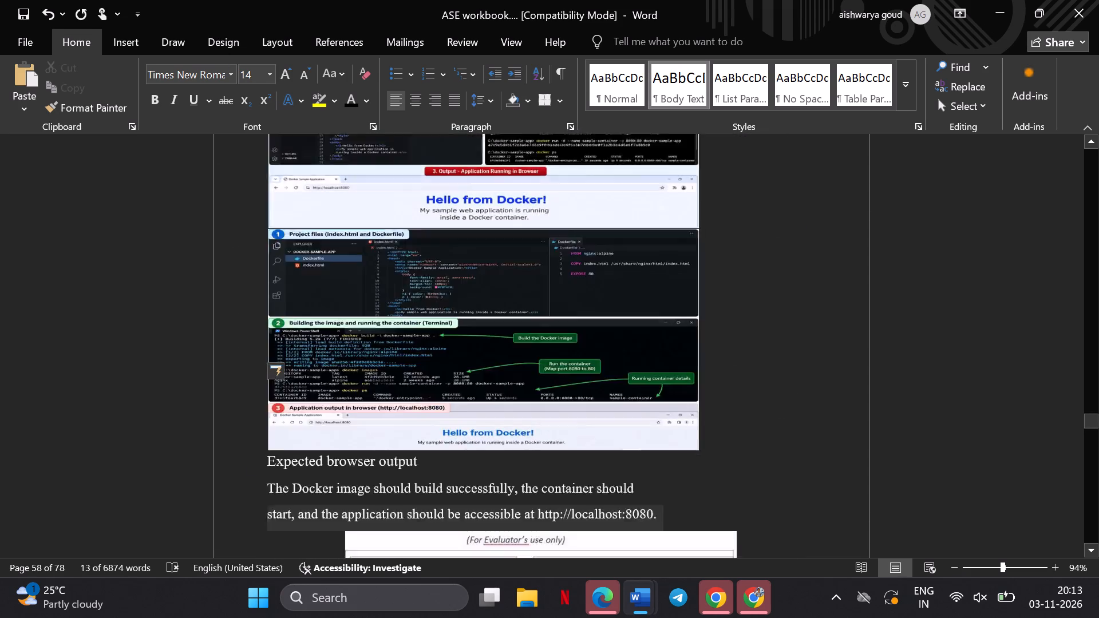
pyautogui.moveTo(269, 617); pyautogui.dragTo(269, 250)
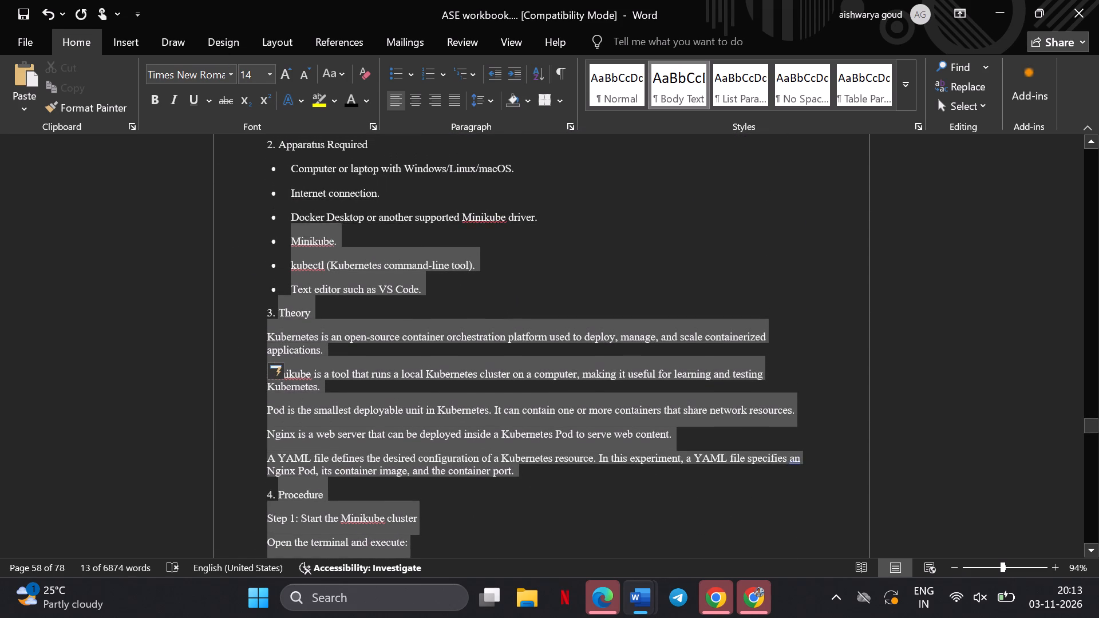
pyautogui.moveTo(269, 250); pyautogui.dragTo(235, 170)
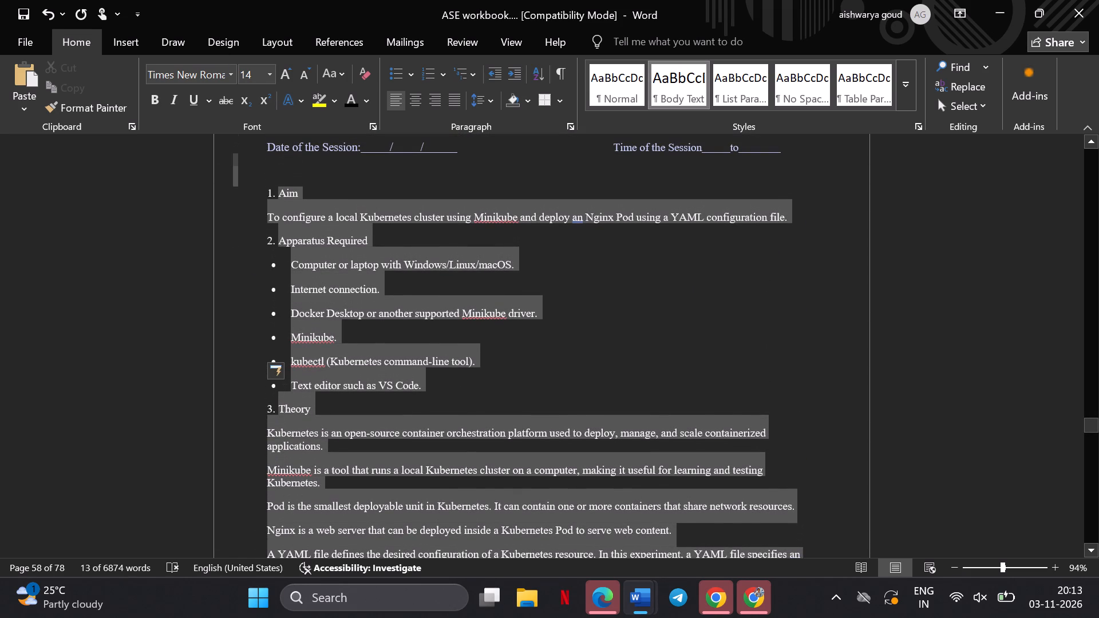
pyautogui.moveTo(235, 170); pyautogui.dragTo(238, 178)
pyautogui.click(247, 80)
pyautogui.write('13')
pyautogui.press('Return')
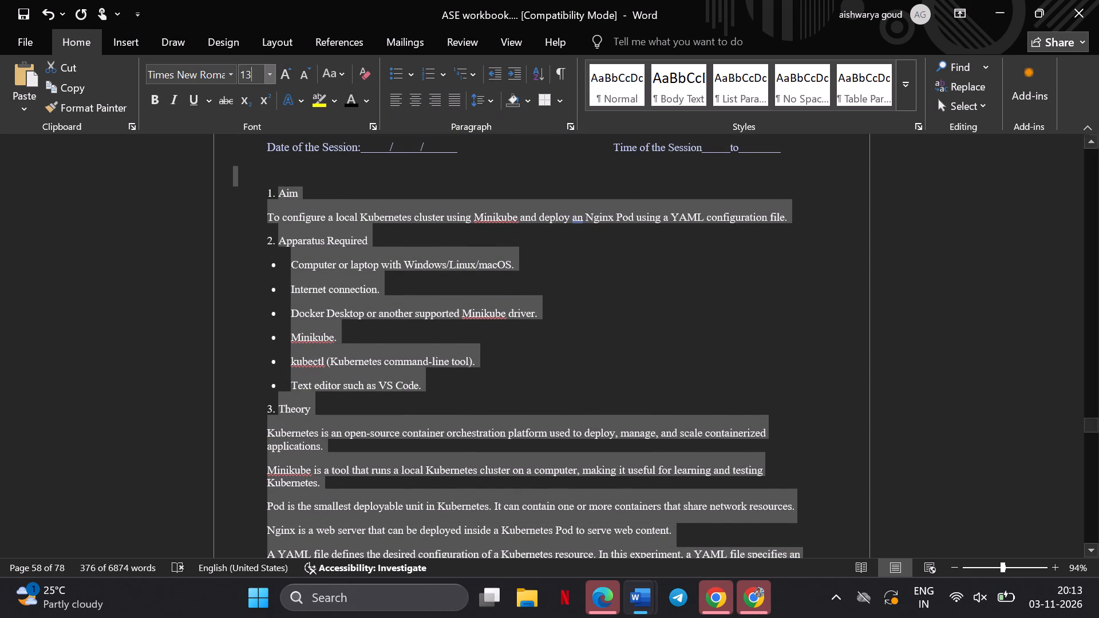
# Replace the empty paragraph between Lab 7's session date line and the Aim heading with a new blank line.
pyautogui.scroll(1, 378, 227)
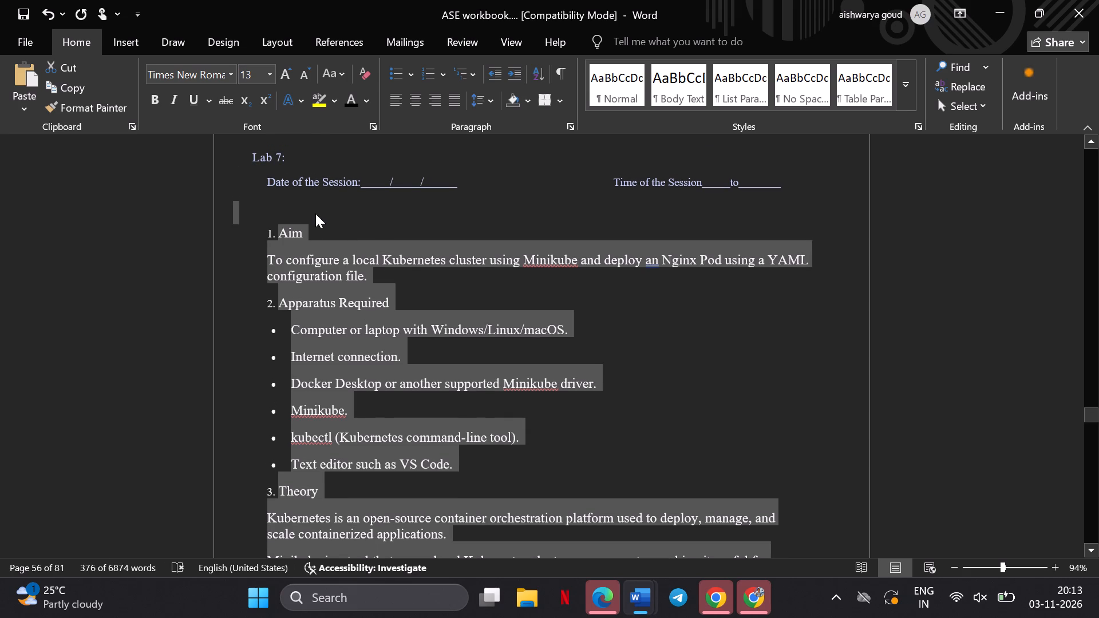
pyautogui.click(315, 213)
pyautogui.press('BackSpace')
pyautogui.press('BackSpace')
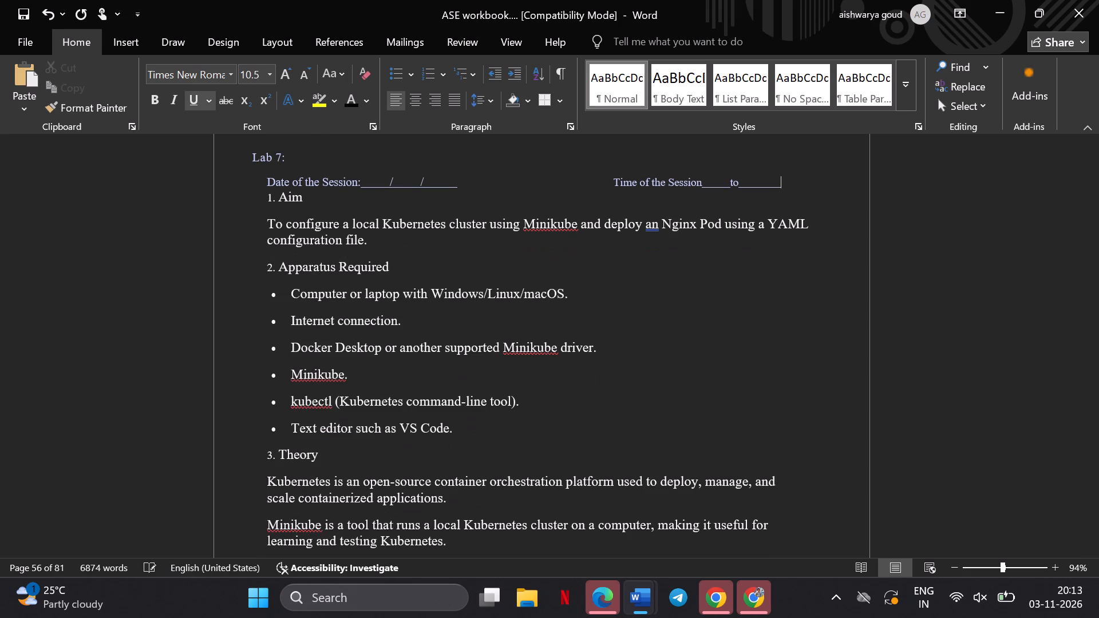
pyautogui.press('Return')
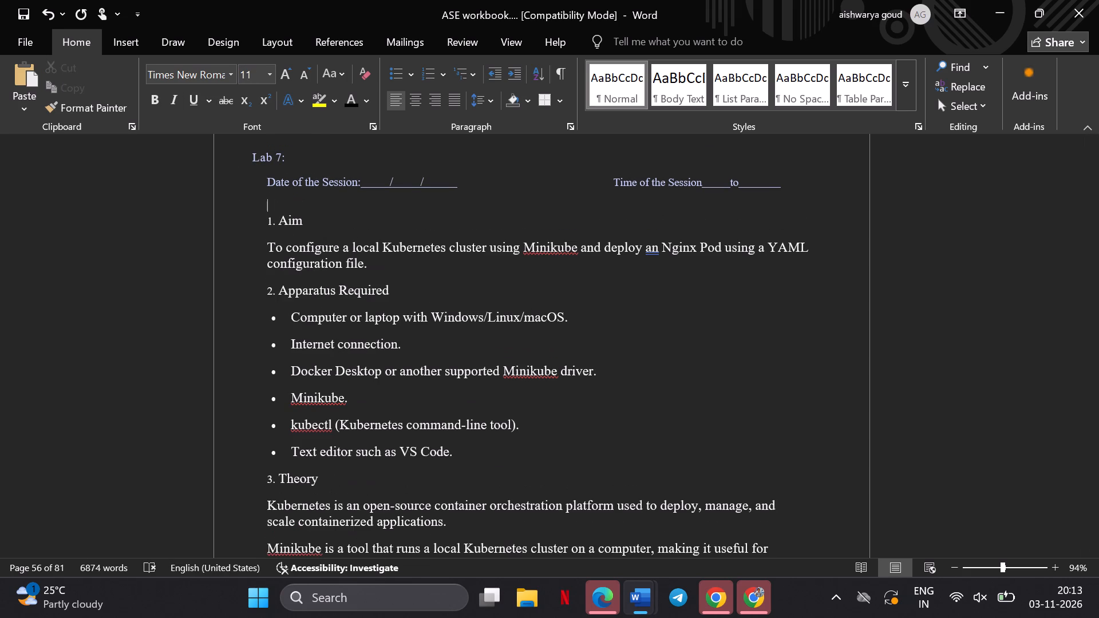
# Indent the Lab 7 heading to line up with the Date of the Session line below it.
pyautogui.click(251, 160)
pyautogui.press('Tab')
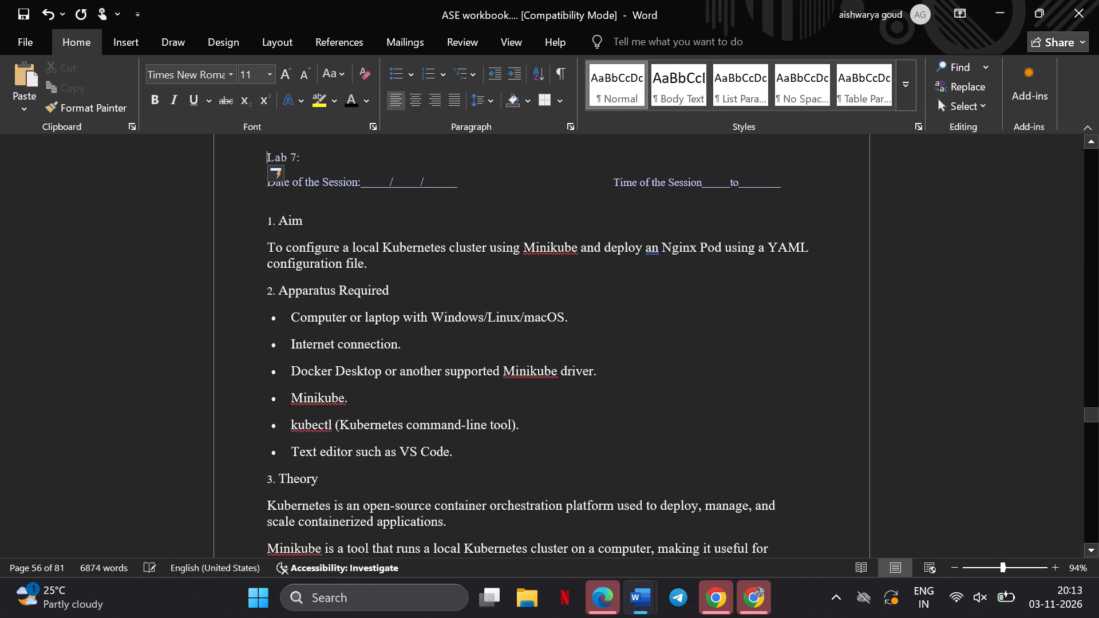
# Resize the Lab 7 evaluator box from its upper-left corner, making it slightly wider and shorter.
pyautogui.scroll(-14, 270, 215)
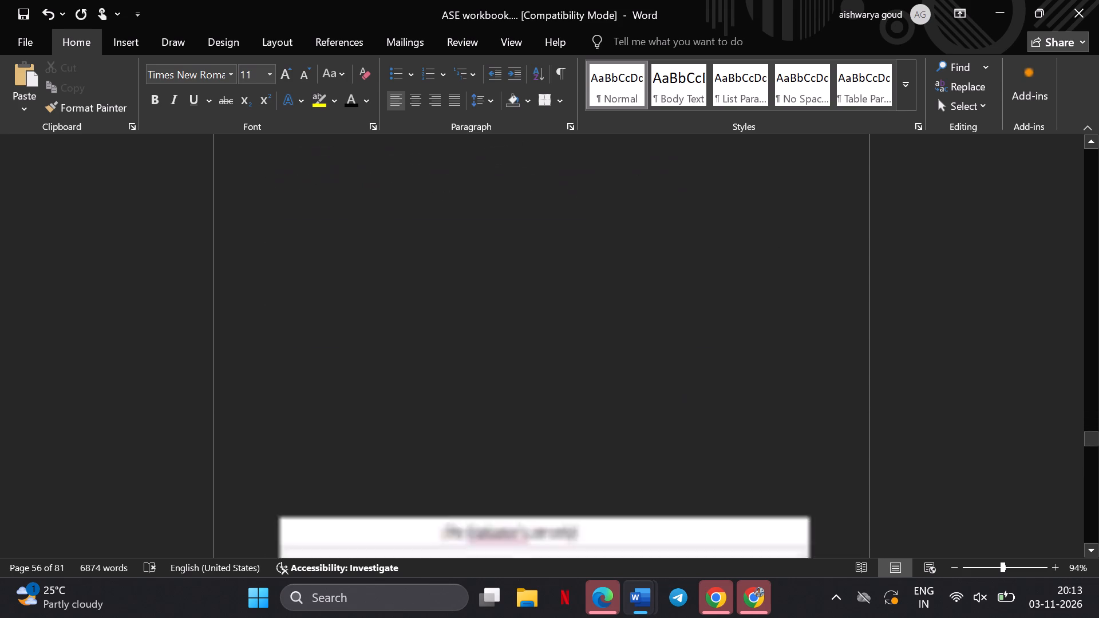
pyautogui.scroll(-1, 270, 215)
pyautogui.scroll(8, 270, 215)
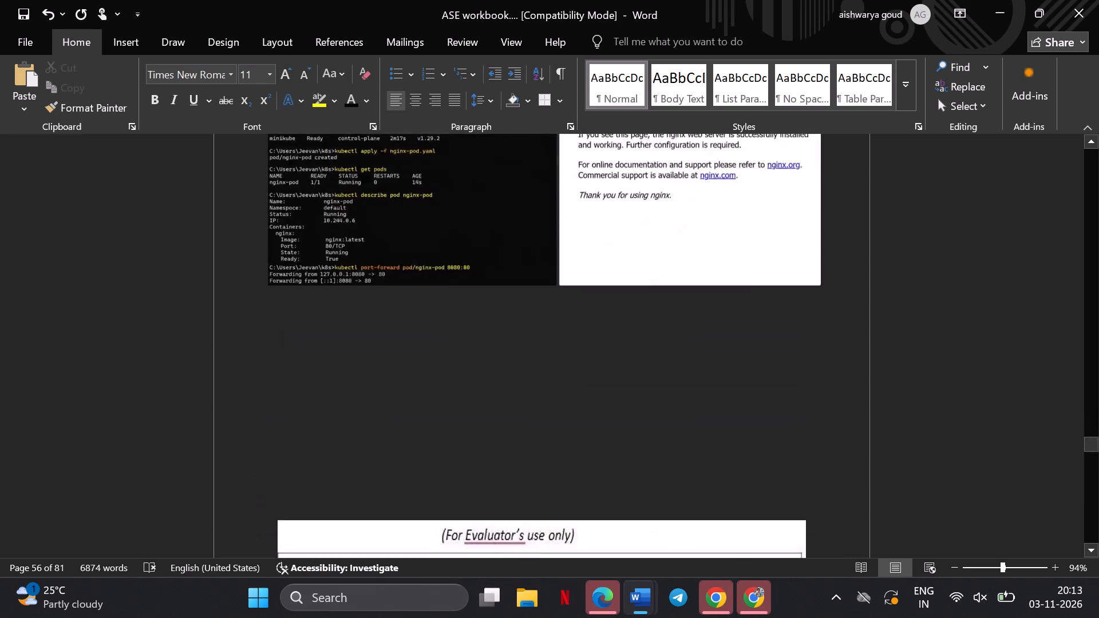
pyautogui.scroll(2, 270, 215)
pyautogui.scroll(-3, 270, 215)
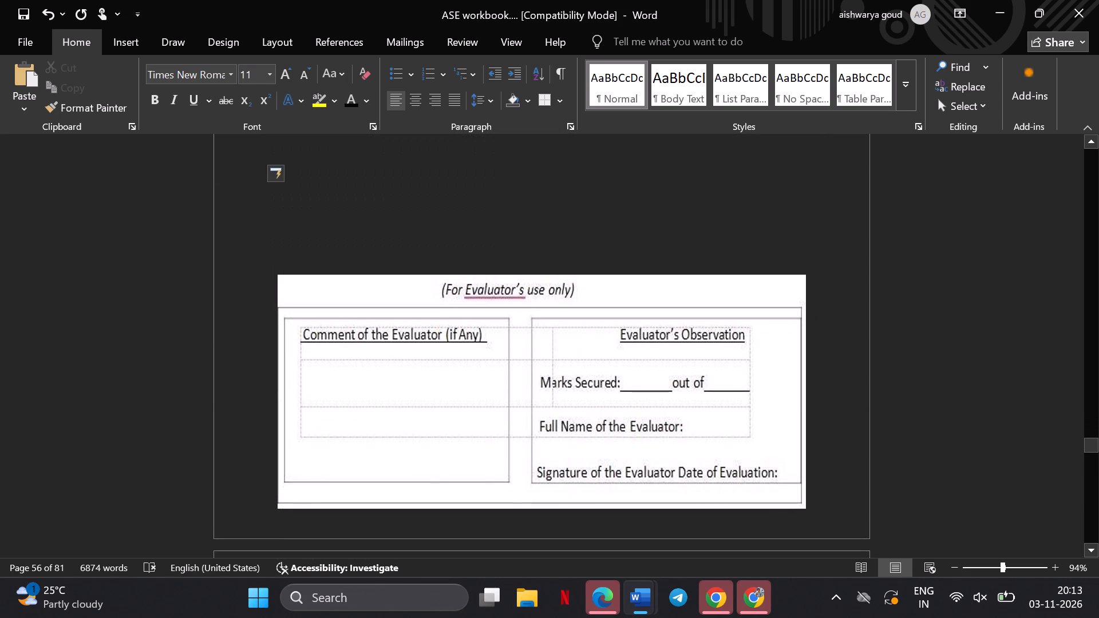
pyautogui.click(505, 343)
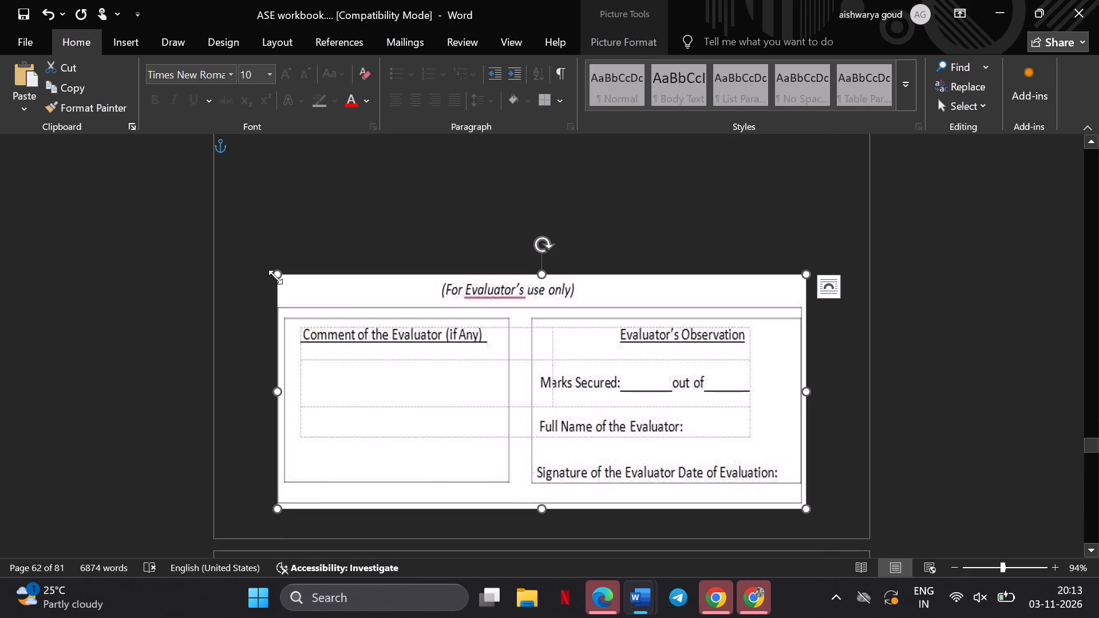
pyautogui.moveTo(278, 277); pyautogui.dragTo(262, 310)
pyautogui.click(597, 213)
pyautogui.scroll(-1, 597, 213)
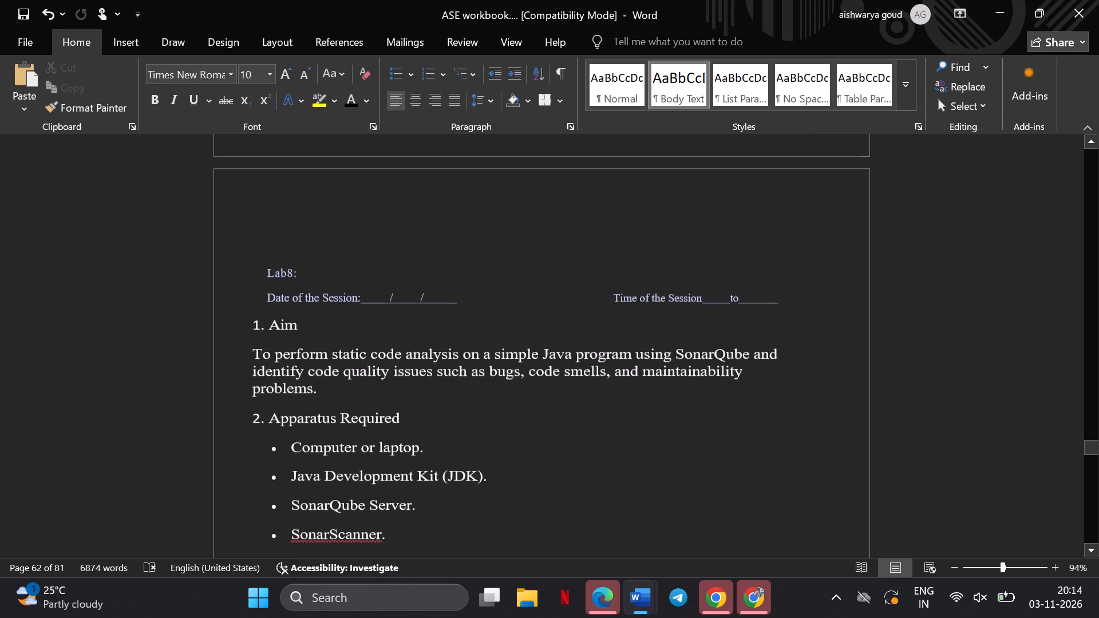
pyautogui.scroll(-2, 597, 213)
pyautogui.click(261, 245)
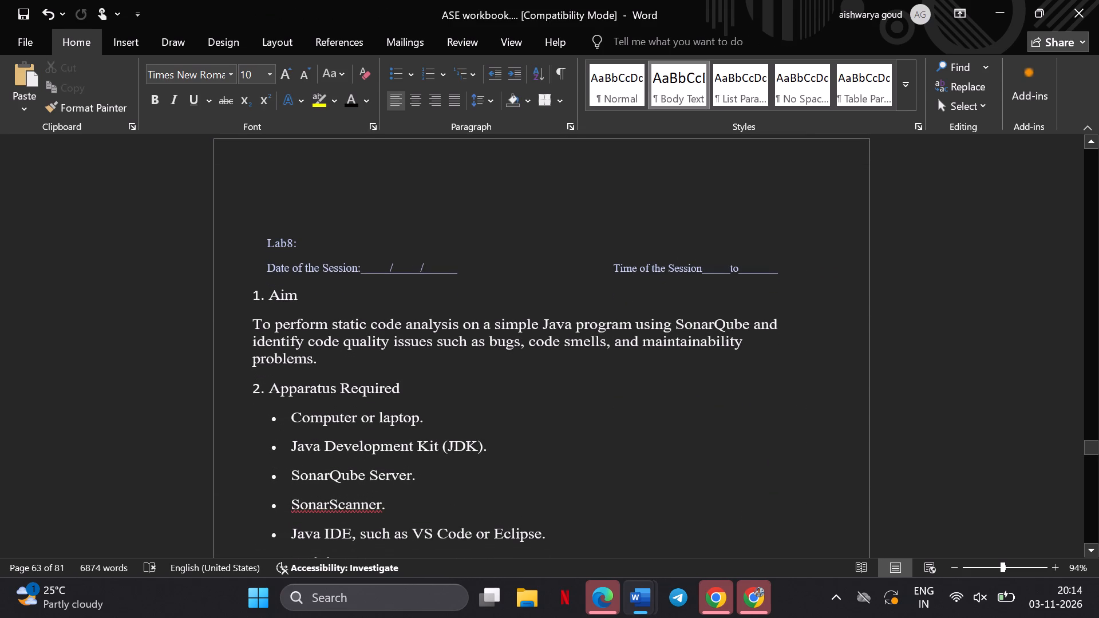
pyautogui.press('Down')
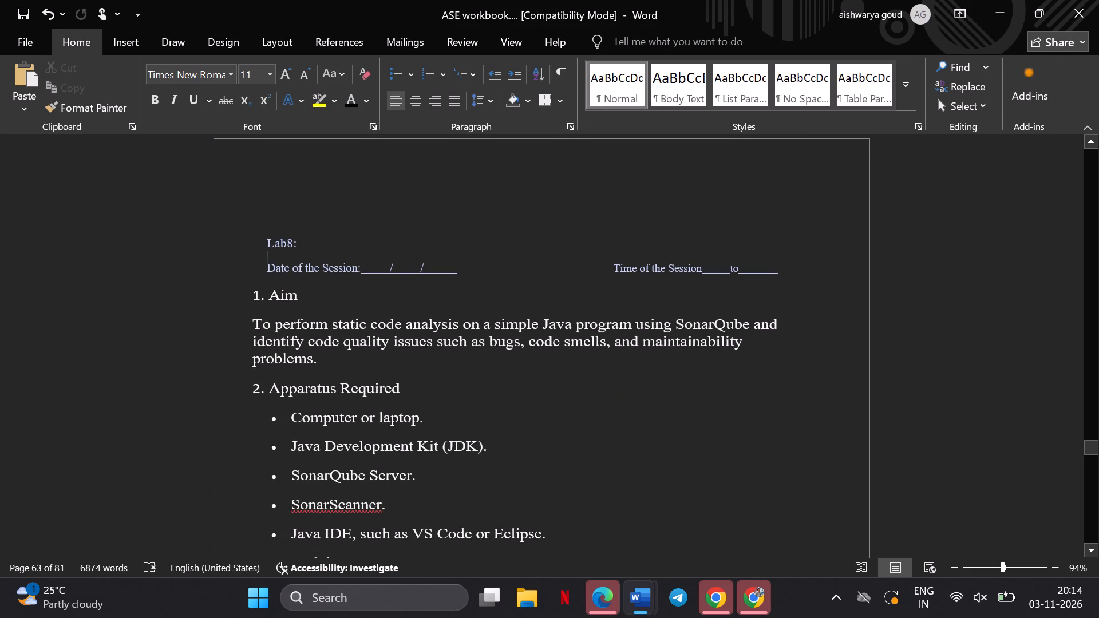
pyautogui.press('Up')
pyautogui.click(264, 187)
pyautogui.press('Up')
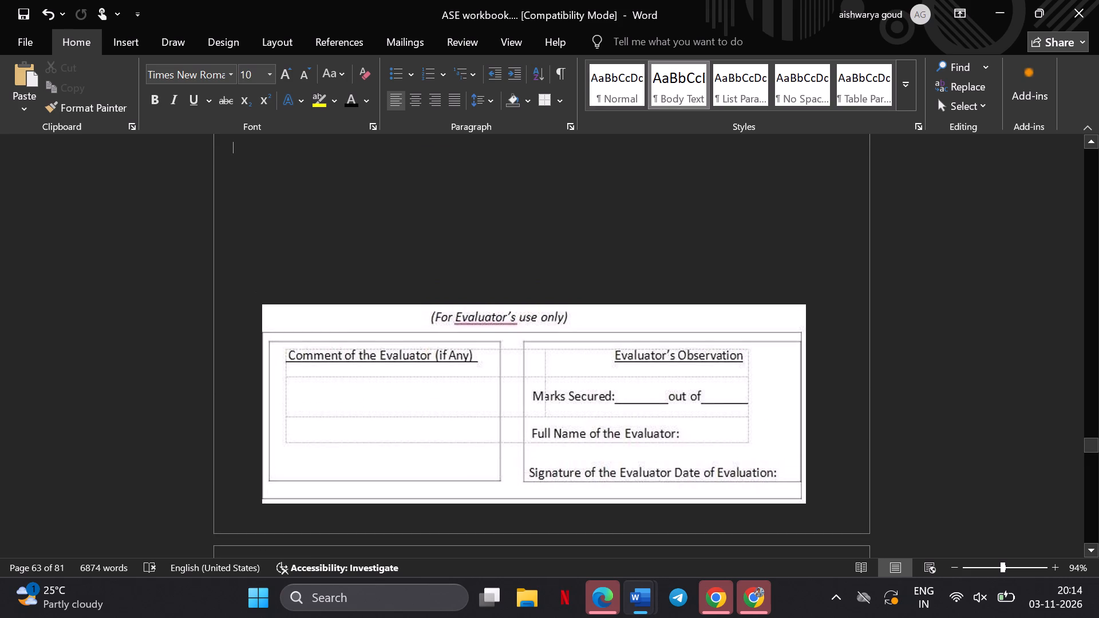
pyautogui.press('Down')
# Compare the font size of Lab 8's theory text with Lab 5's requirements list, and review the layout from Lab 5 through Lab 7.
pyautogui.scroll(-1, 264, 187)
pyautogui.scroll(-1, 322, 458)
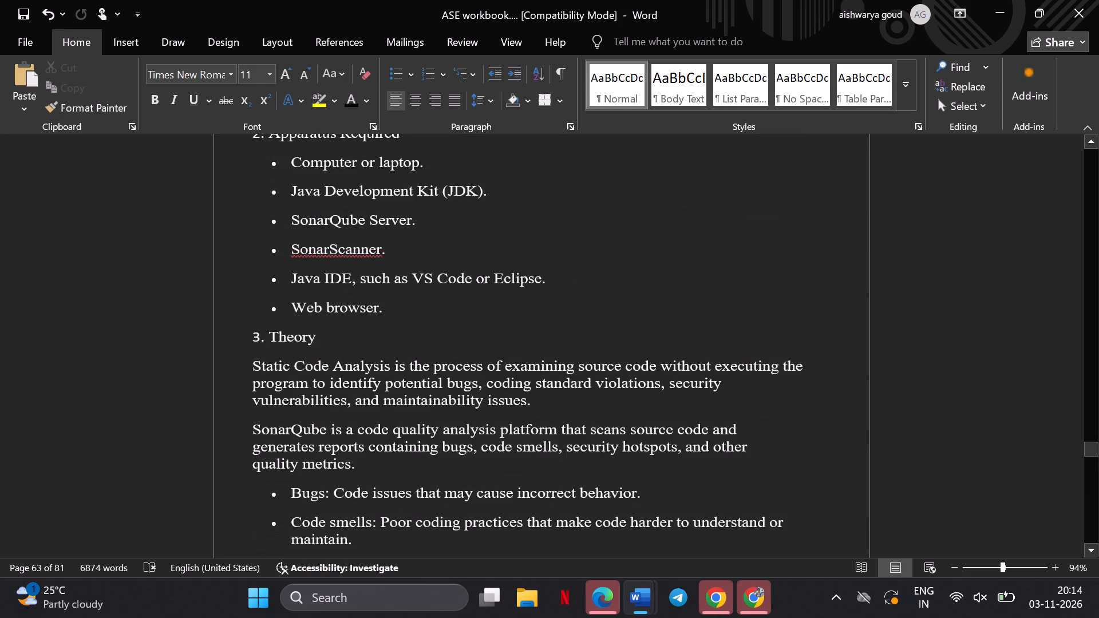
pyautogui.scroll(-1, 322, 458)
pyautogui.moveTo(298, 391); pyautogui.dragTo(393, 430)
pyautogui.click(412, 482)
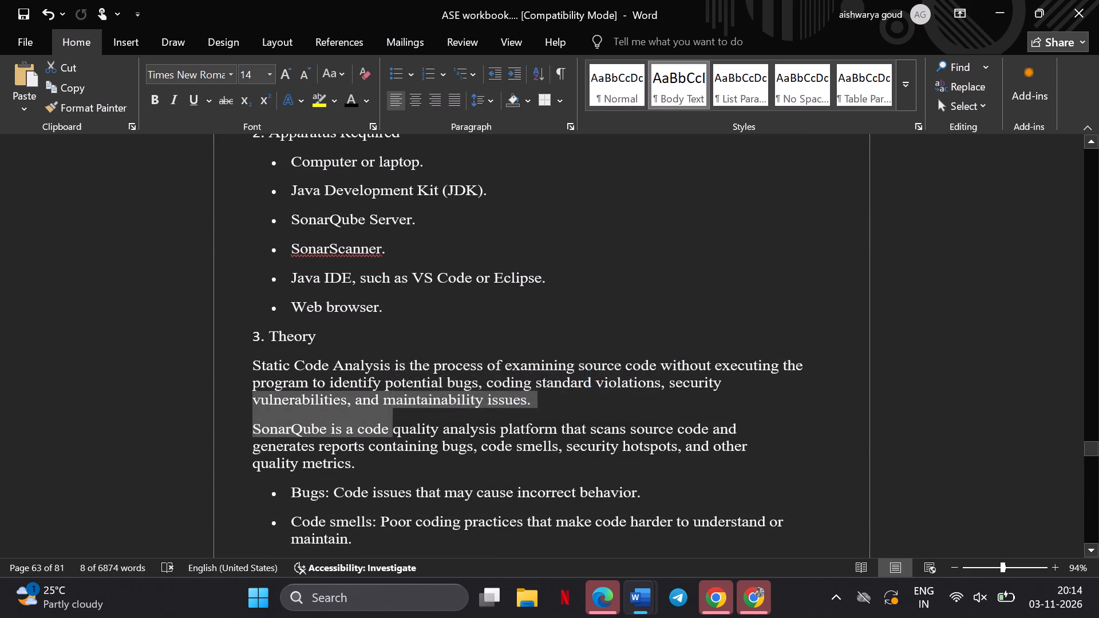
pyautogui.scroll(15, 412, 482)
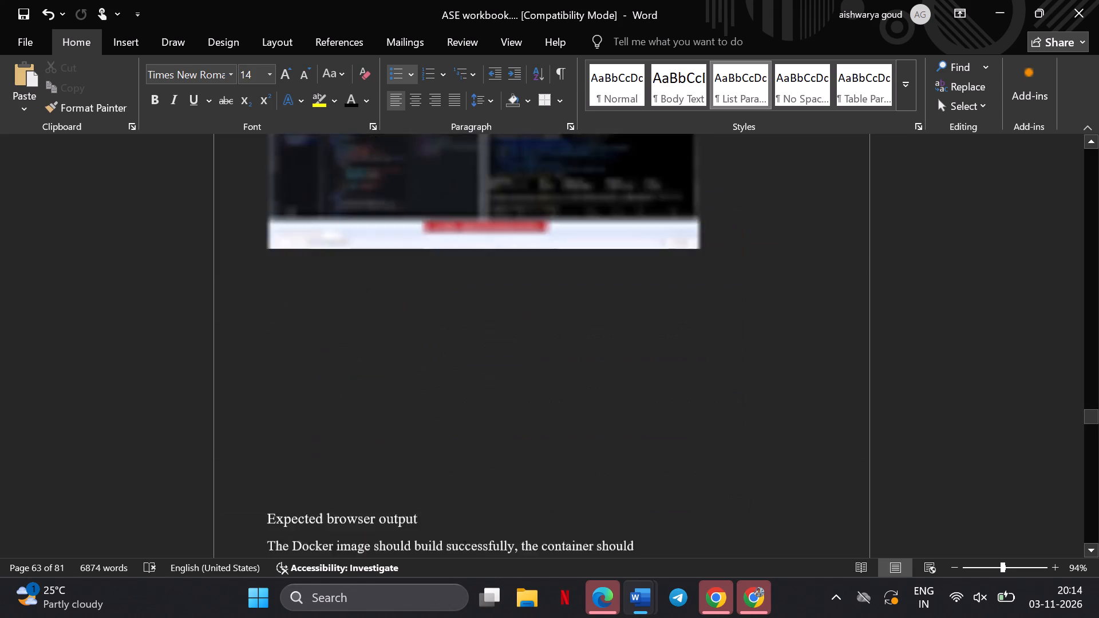
pyautogui.scroll(8, 412, 482)
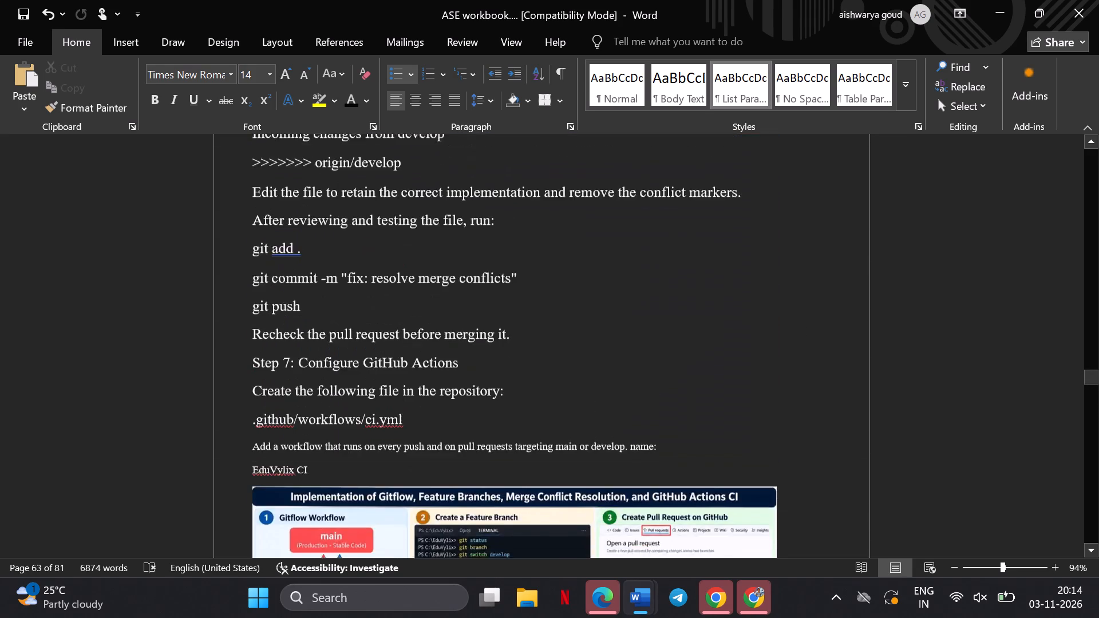
pyautogui.scroll(8, 412, 482)
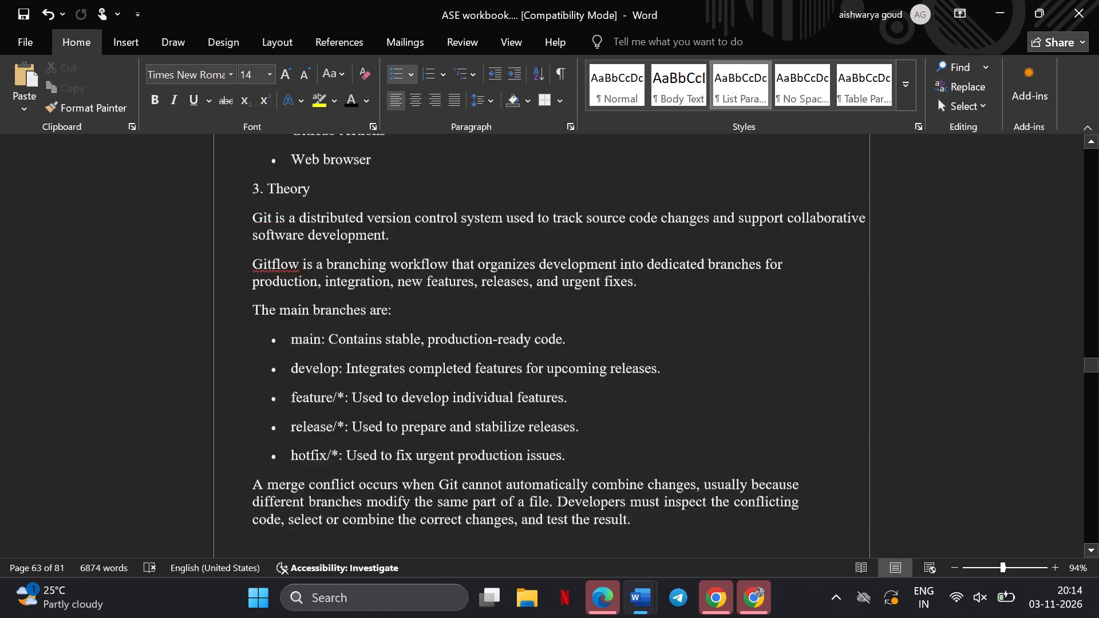
pyautogui.scroll(3, 412, 482)
pyautogui.moveTo(386, 449); pyautogui.dragTo(339, 423)
pyautogui.click(426, 484)
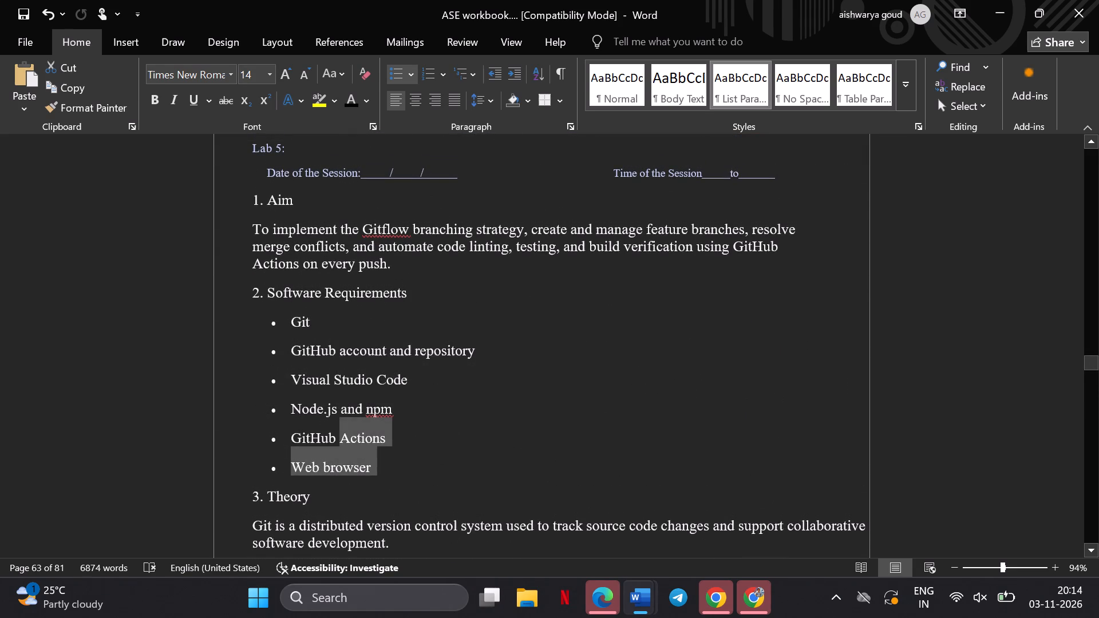
pyautogui.scroll(-9, 426, 484)
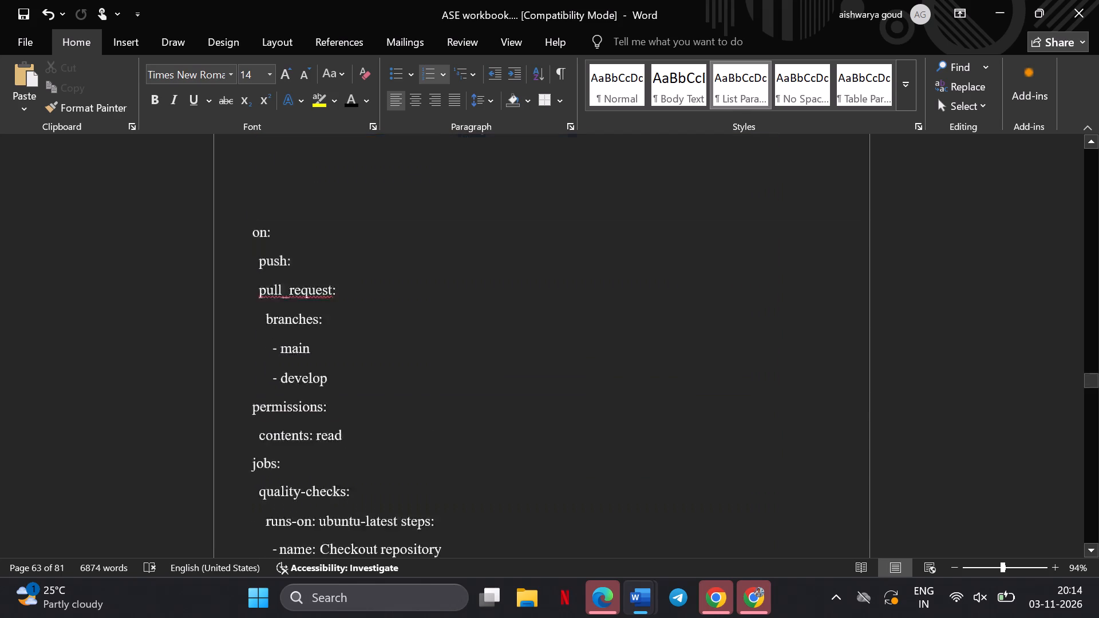
pyautogui.scroll(-12, 426, 484)
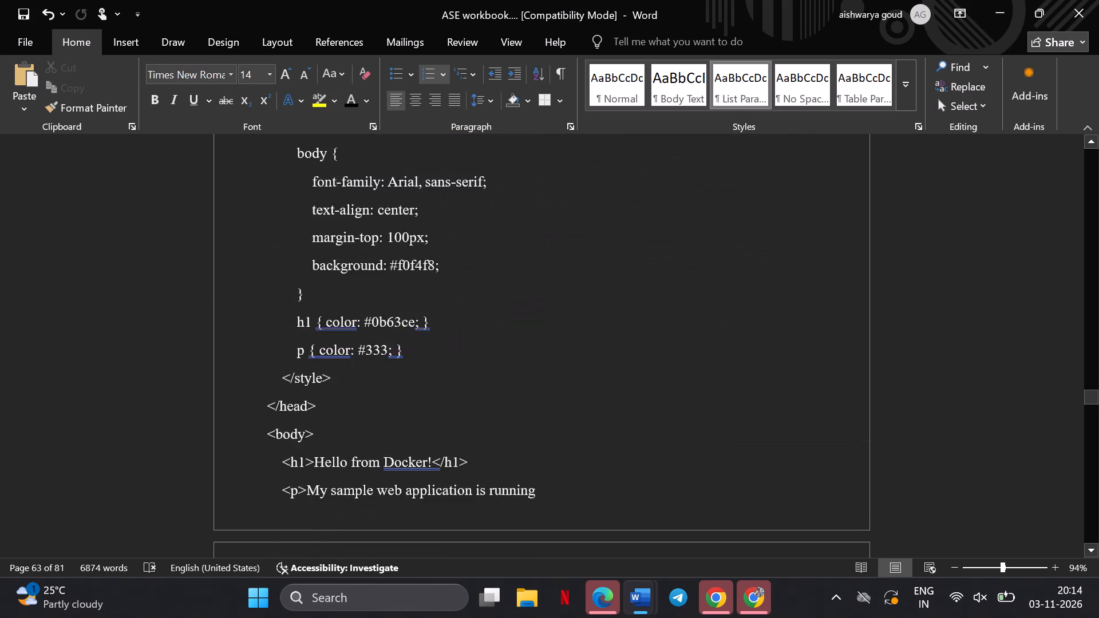
pyautogui.scroll(-11, 426, 484)
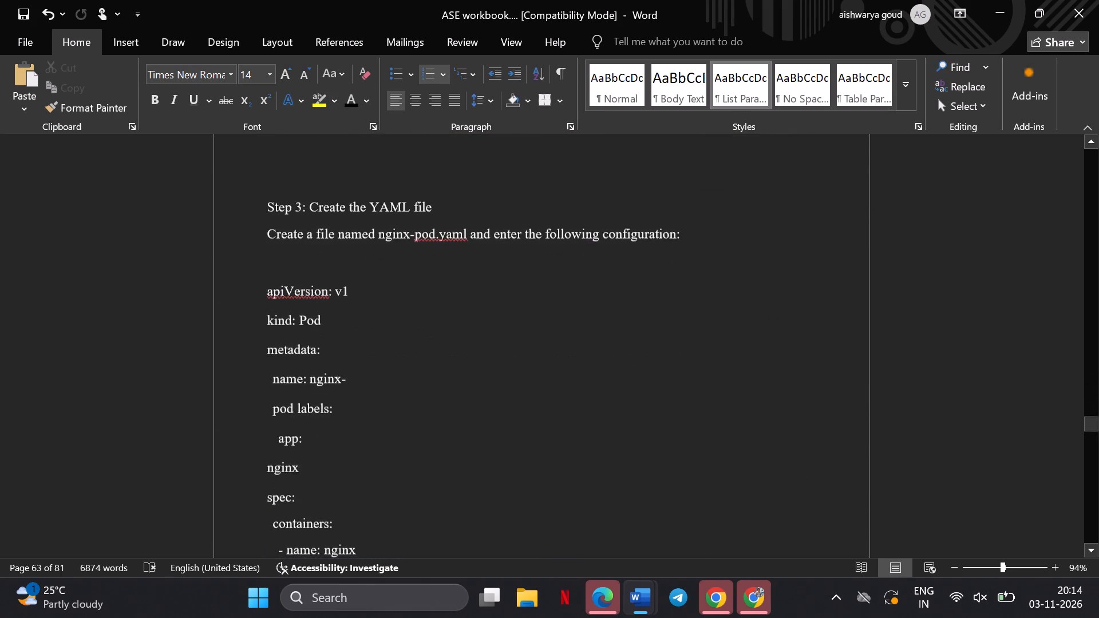
pyautogui.scroll(-9, 426, 484)
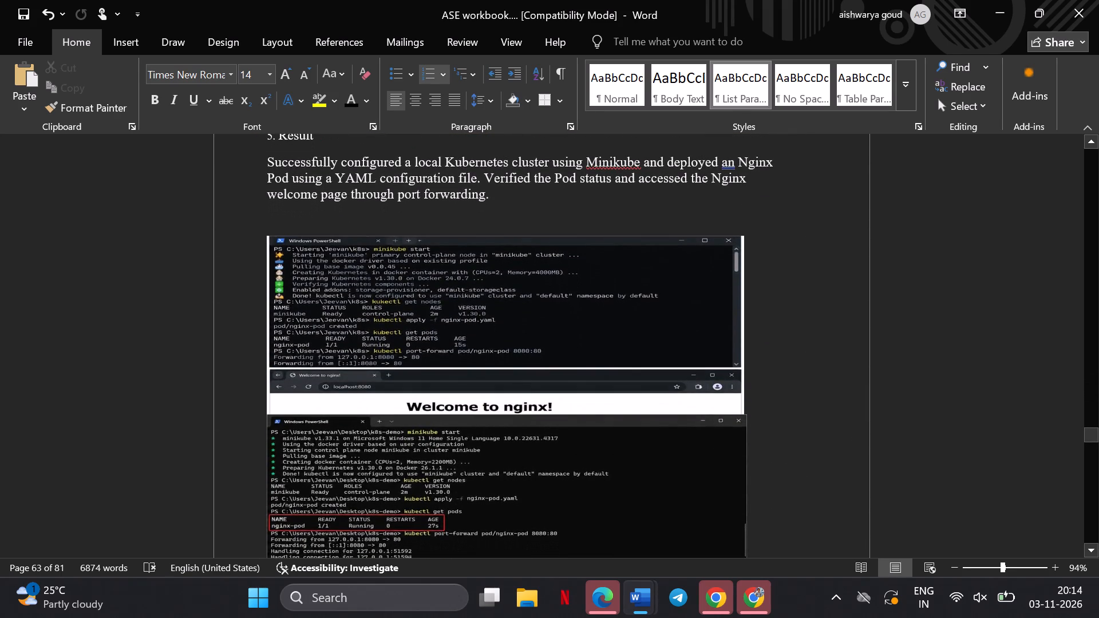
# Review the Lab 7 pages for large gaps, from the output screenshots back to the Lab 7 heading.
pyautogui.scroll(-9, 426, 484)
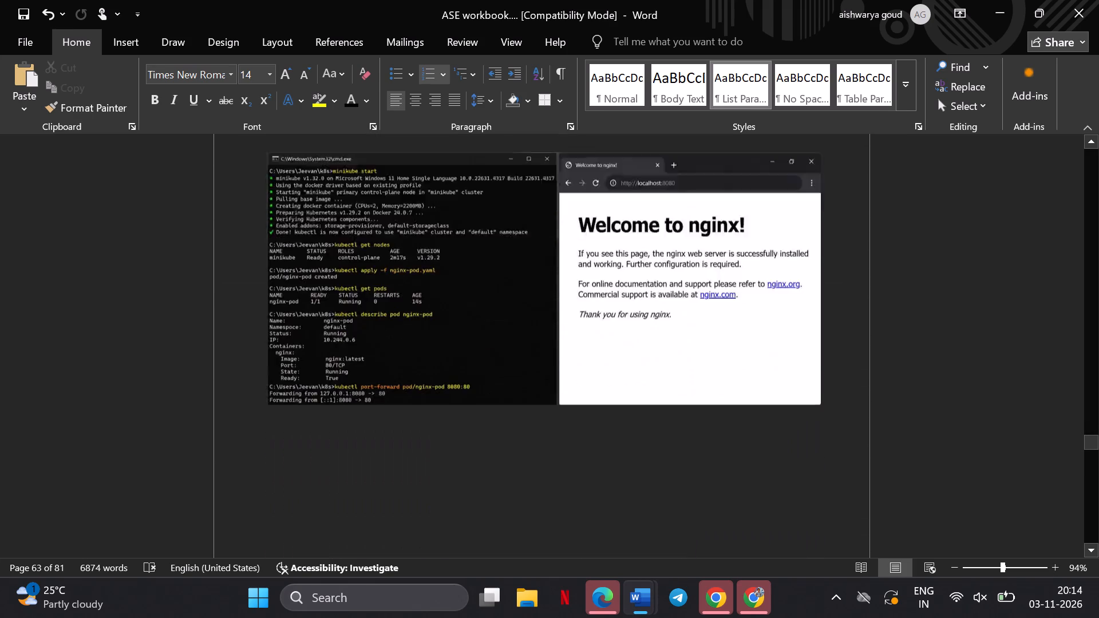
pyautogui.scroll(-2, 426, 484)
pyautogui.scroll(9, 426, 484)
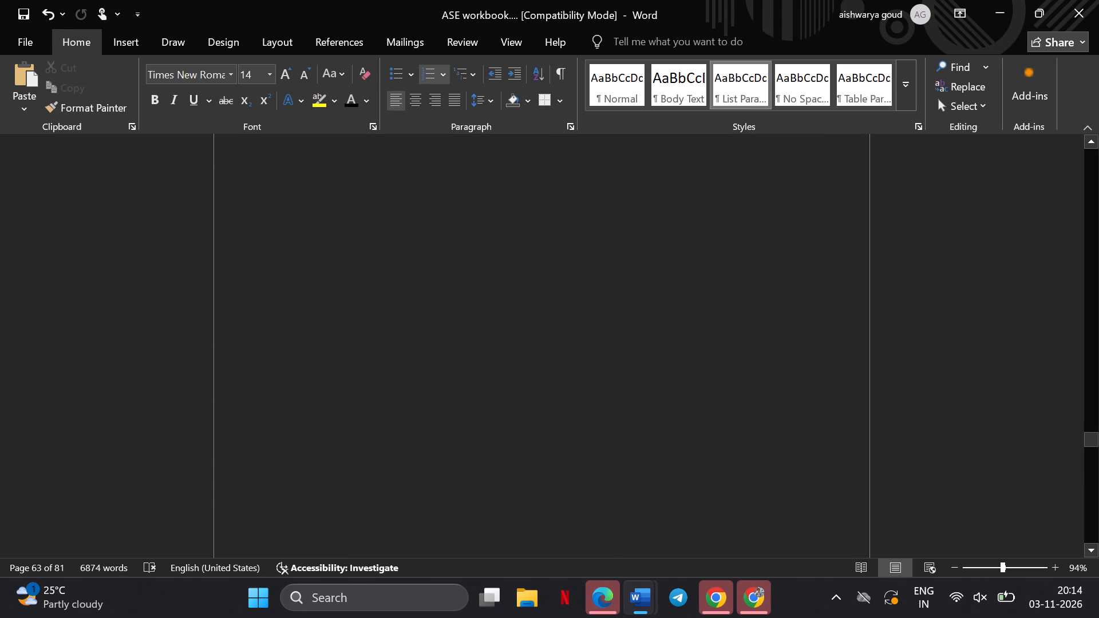
pyautogui.scroll(5, 426, 484)
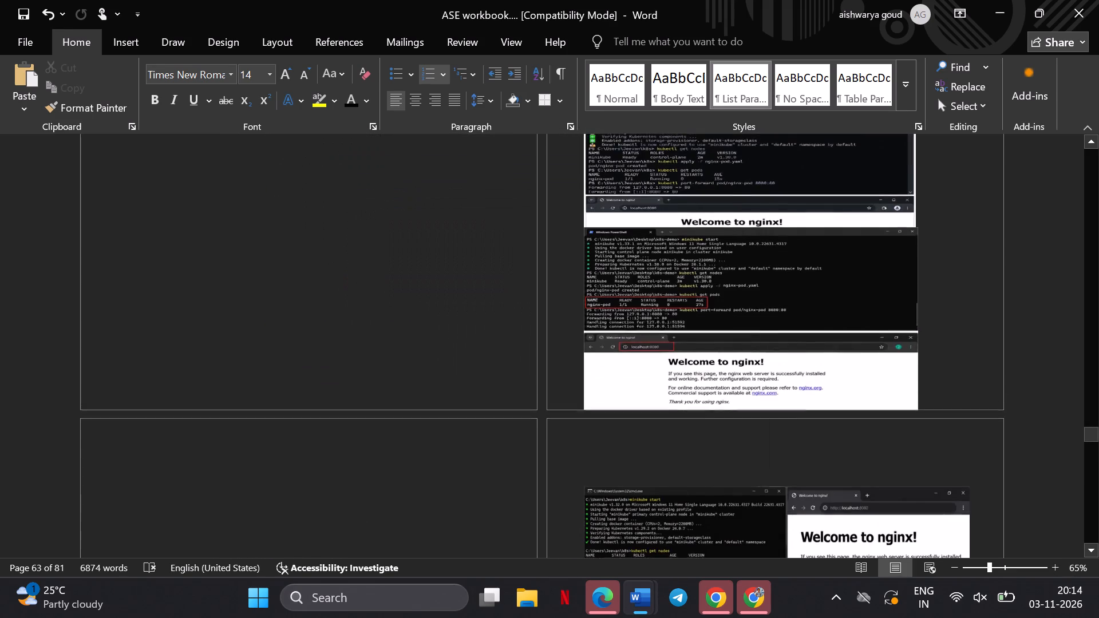
pyautogui.scroll(2, 426, 484)
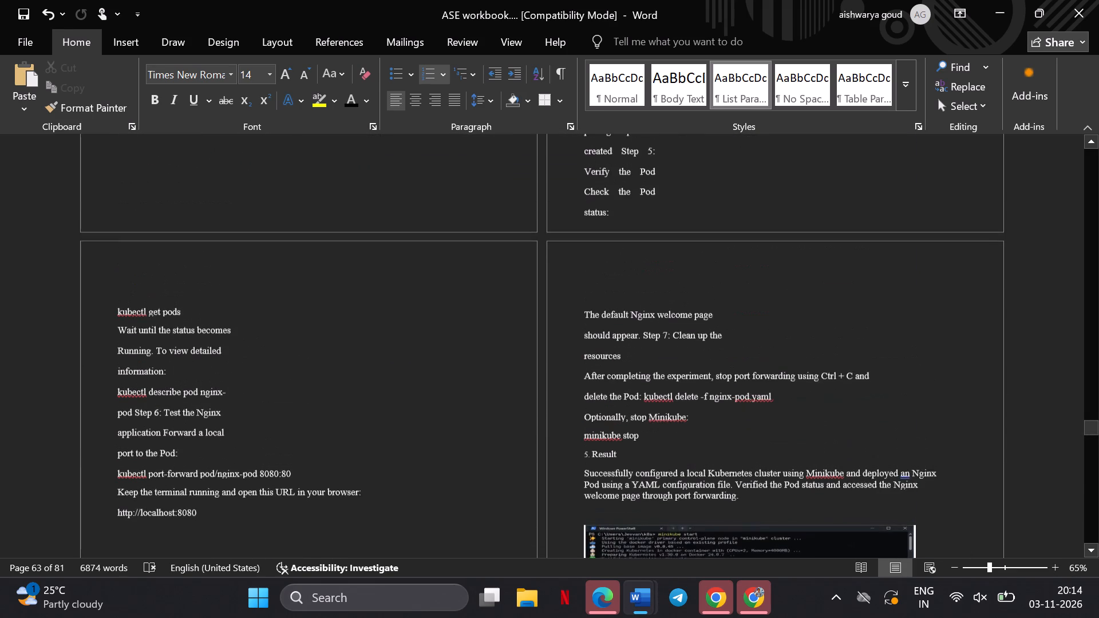
pyautogui.scroll(1, 426, 484)
pyautogui.keyDown('ctrl'); pyautogui.scroll(-1, 405, 407); pyautogui.keyUp('ctrl')
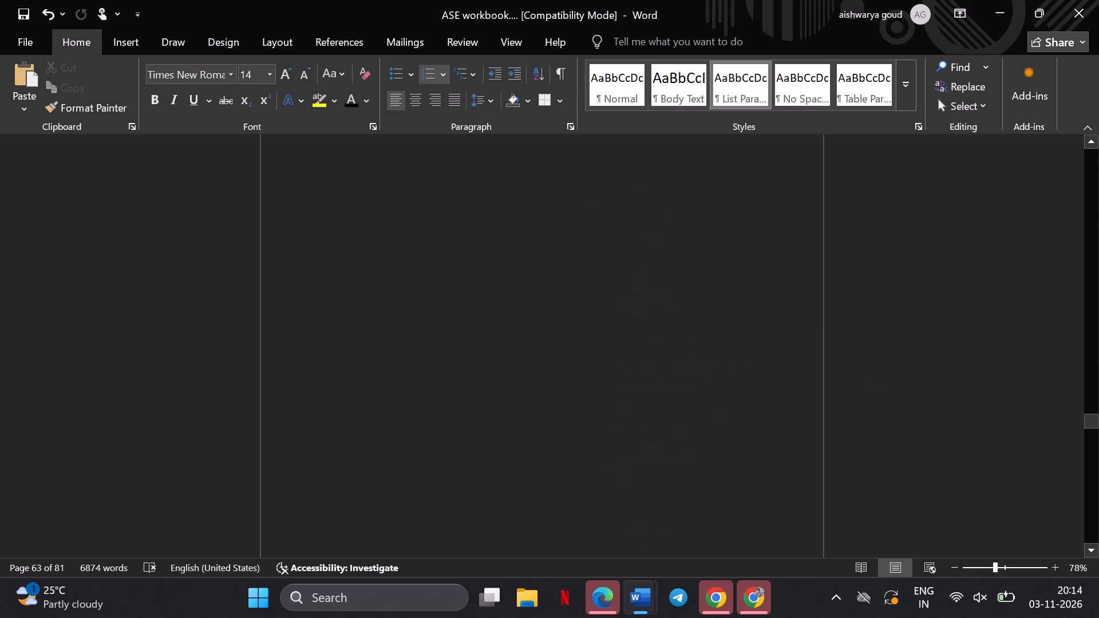
pyautogui.scroll(7, 405, 407)
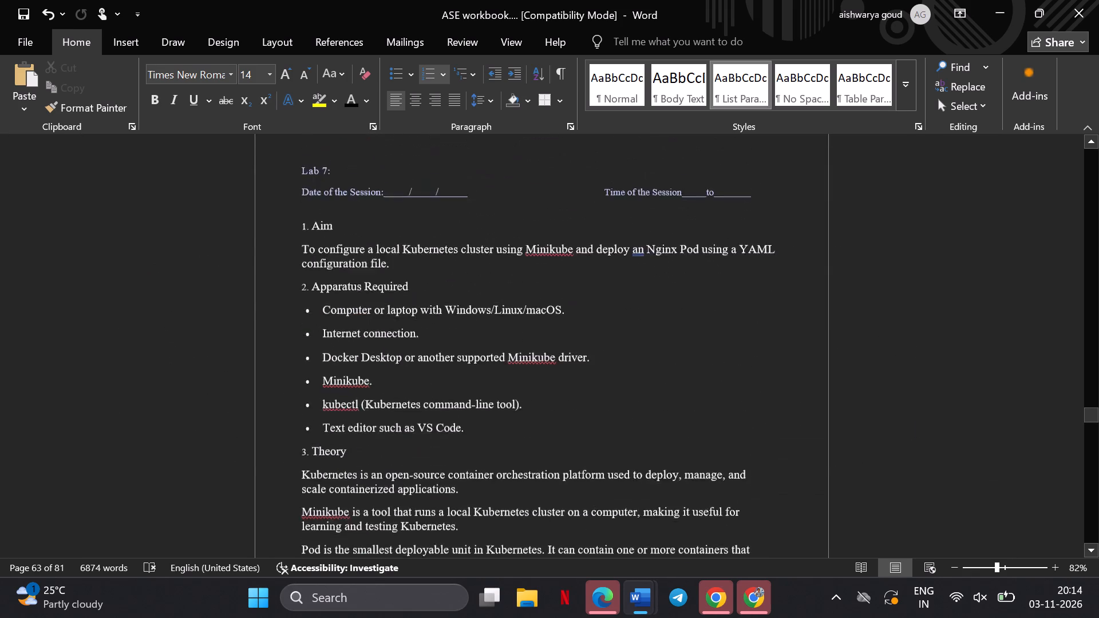
pyautogui.scroll(1, 404, 423)
pyautogui.scroll(-6, 404, 423)
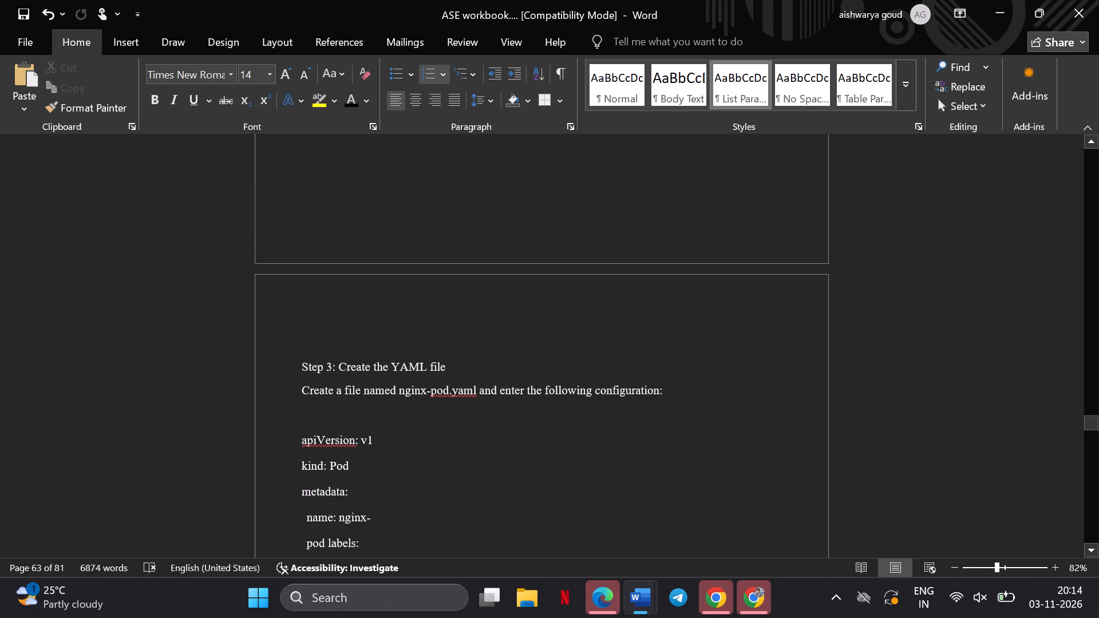
pyautogui.scroll(-1, 404, 423)
pyautogui.moveTo(302, 361); pyautogui.dragTo(453, 300)
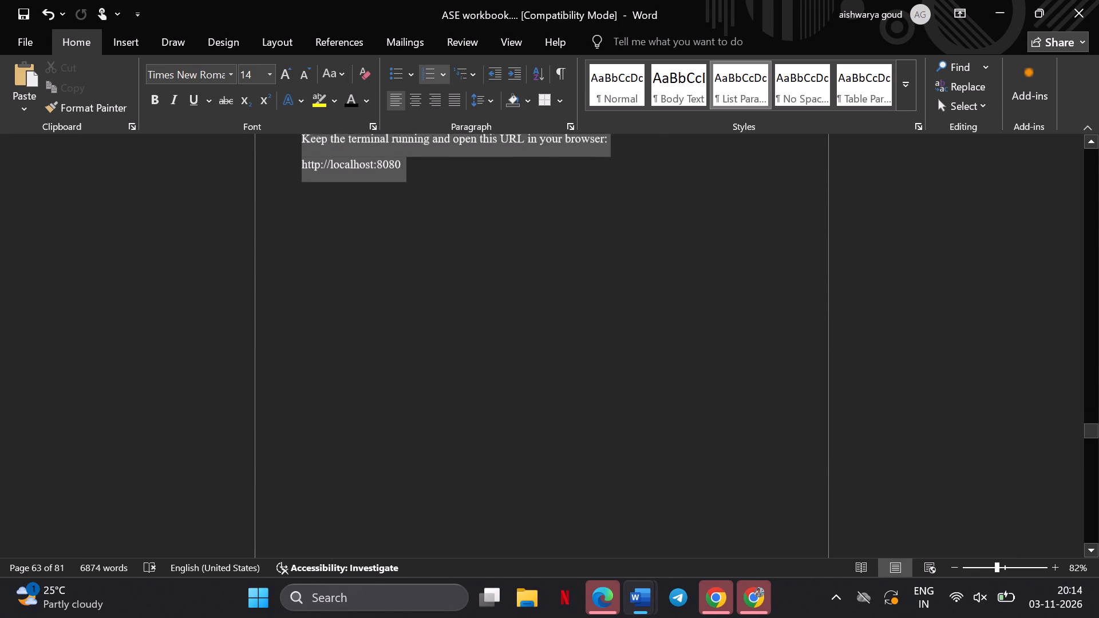
pyautogui.moveTo(453, 300); pyautogui.dragTo(412, 156)
pyautogui.hotkey('ctrl', 'c')
pyautogui.press('BackSpace')
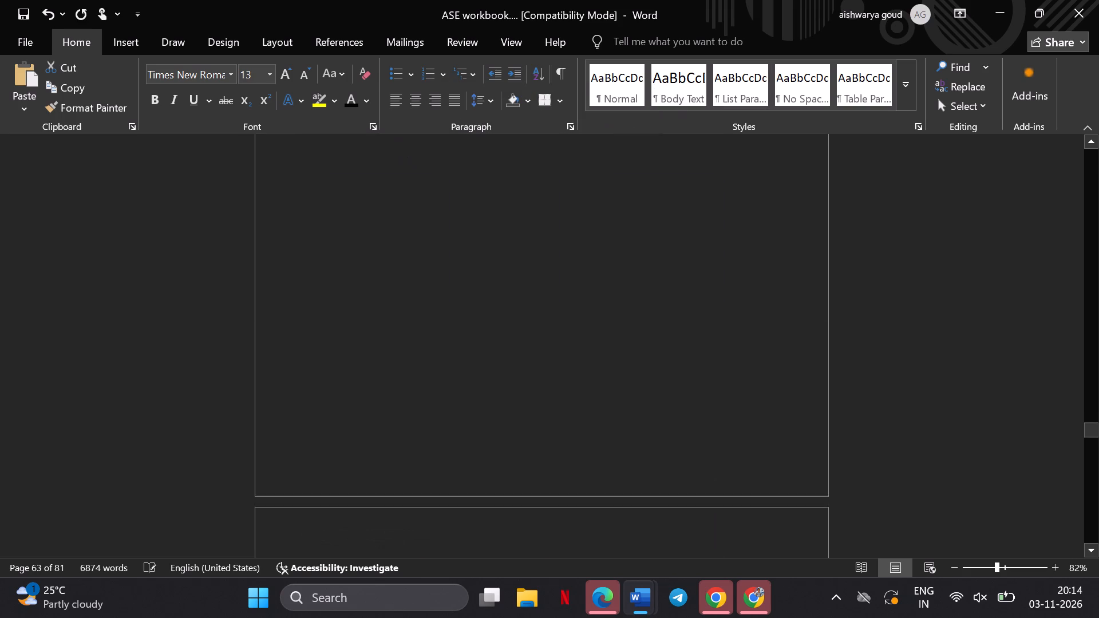
pyautogui.scroll(3, 489, 323)
pyautogui.press('BackSpace')
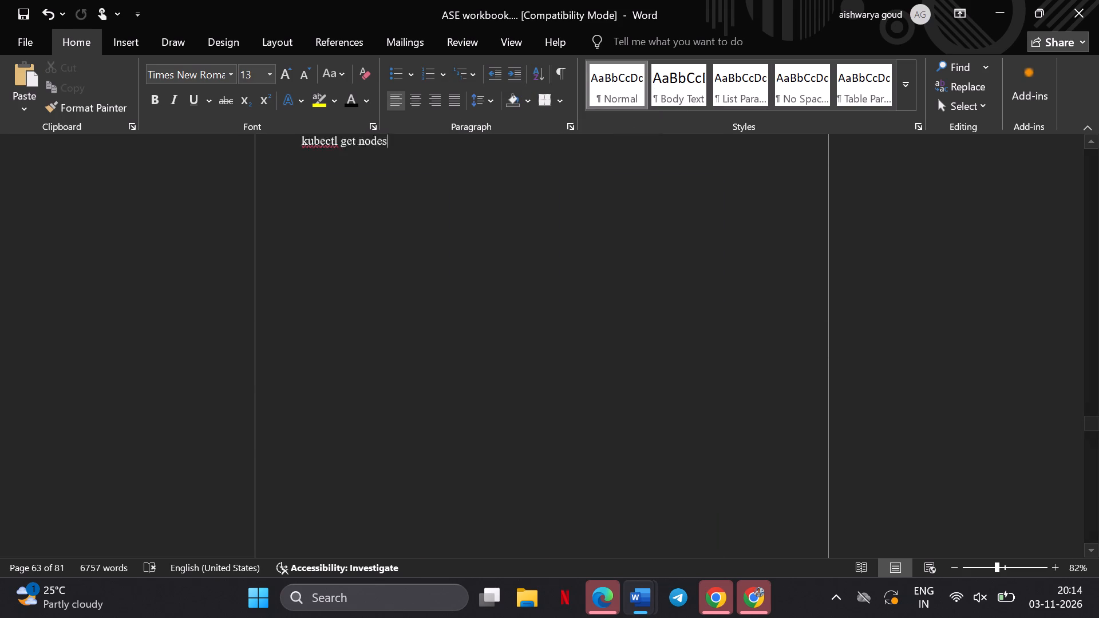
pyautogui.press('Return')
pyautogui.press('Return')
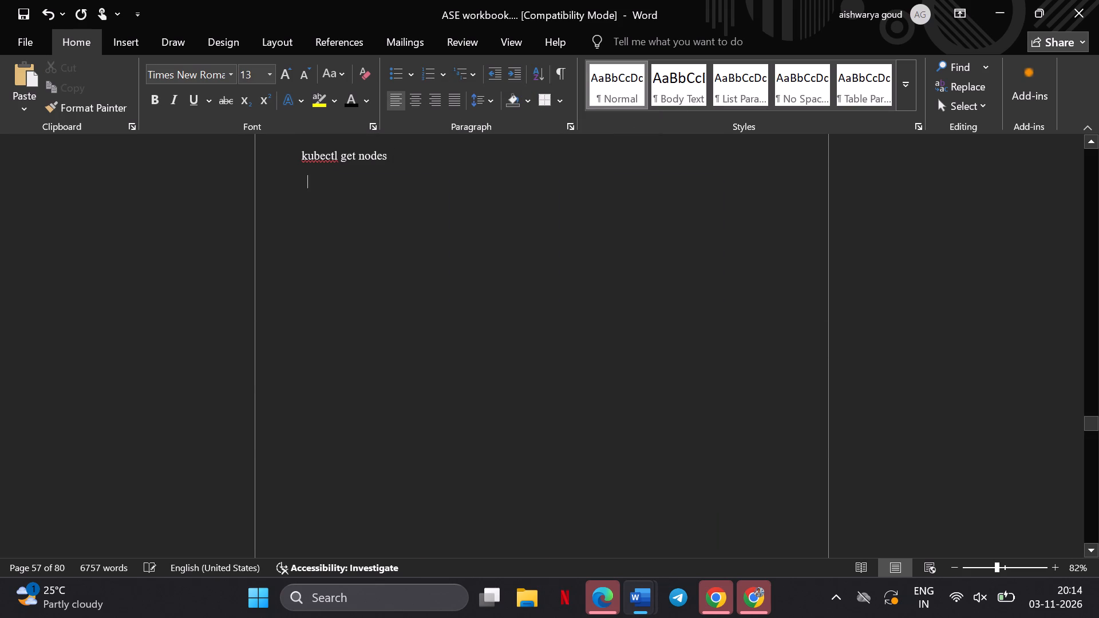
pyautogui.hotkey('ctrl', 'v')
pyautogui.scroll(-18, 519, 295)
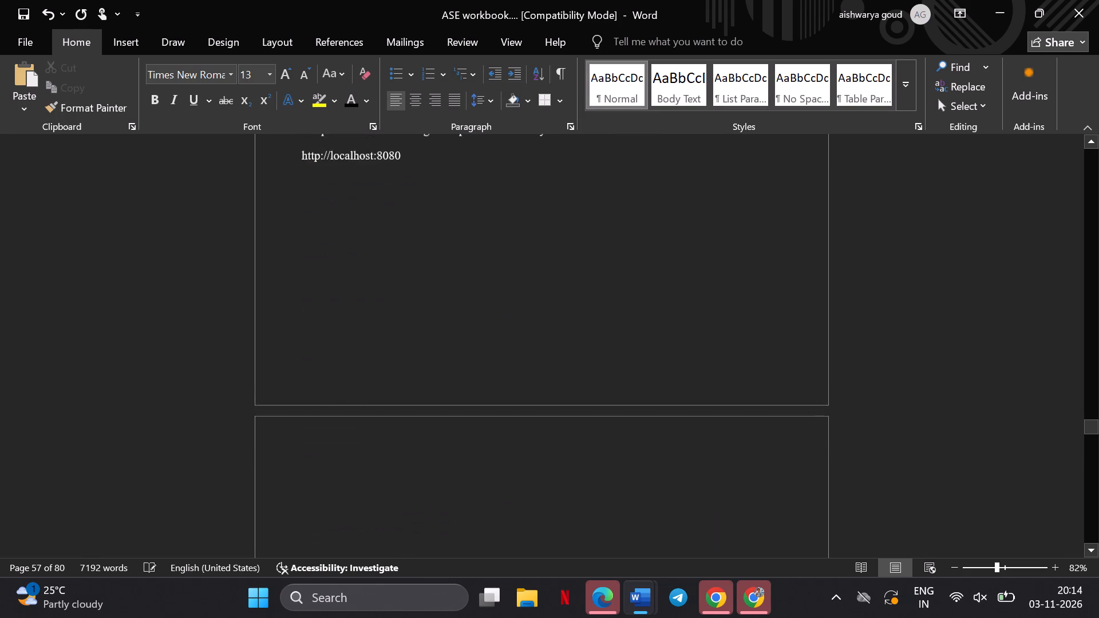
pyautogui.scroll(-20, 519, 295)
pyautogui.scroll(-12, 519, 295)
pyautogui.scroll(-20, 519, 295)
pyautogui.scroll(-20, 519, 295)
pyautogui.scroll(-20, 519, 295)
pyautogui.scroll(1, 519, 295)
pyautogui.scroll(-12, 519, 295)
pyautogui.scroll(2, 519, 295)
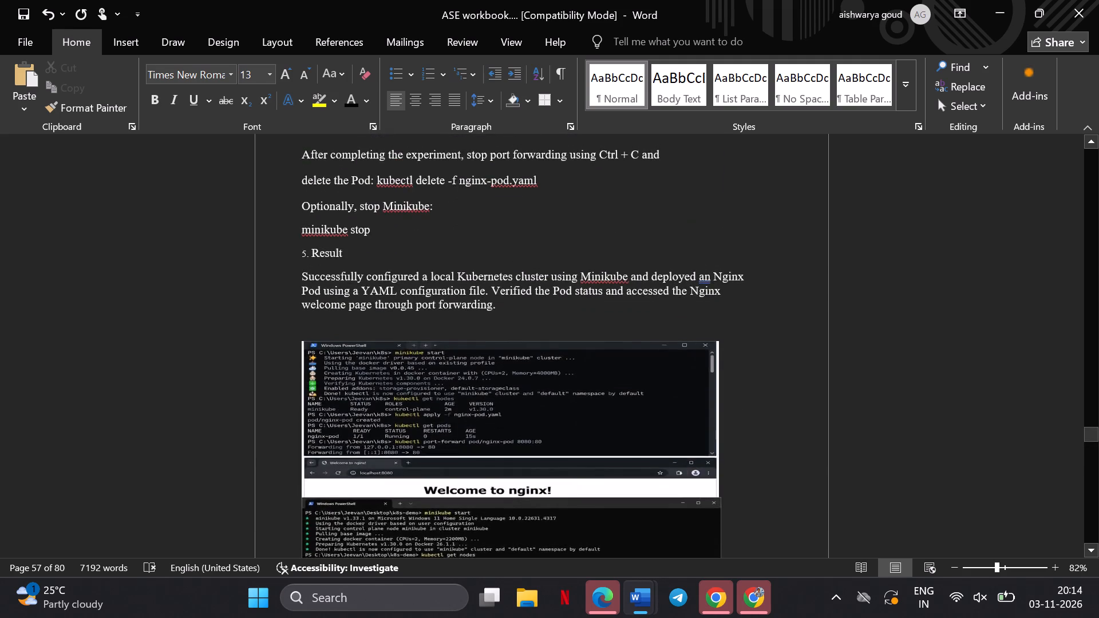
pyautogui.scroll(2, 519, 295)
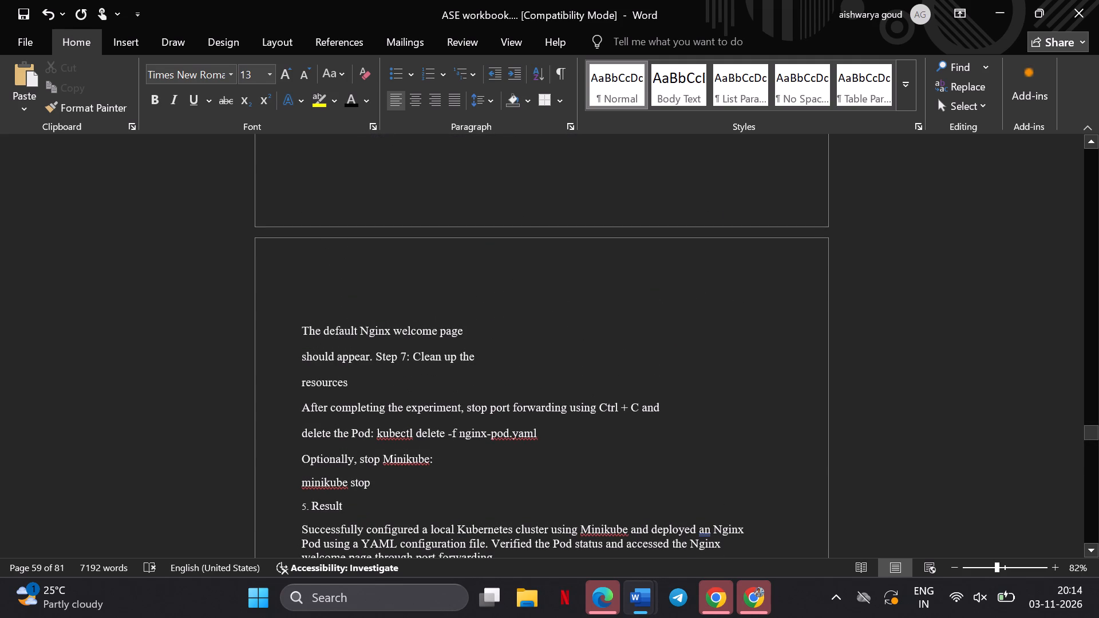
pyautogui.moveTo(299, 336); pyautogui.dragTo(537, 100)
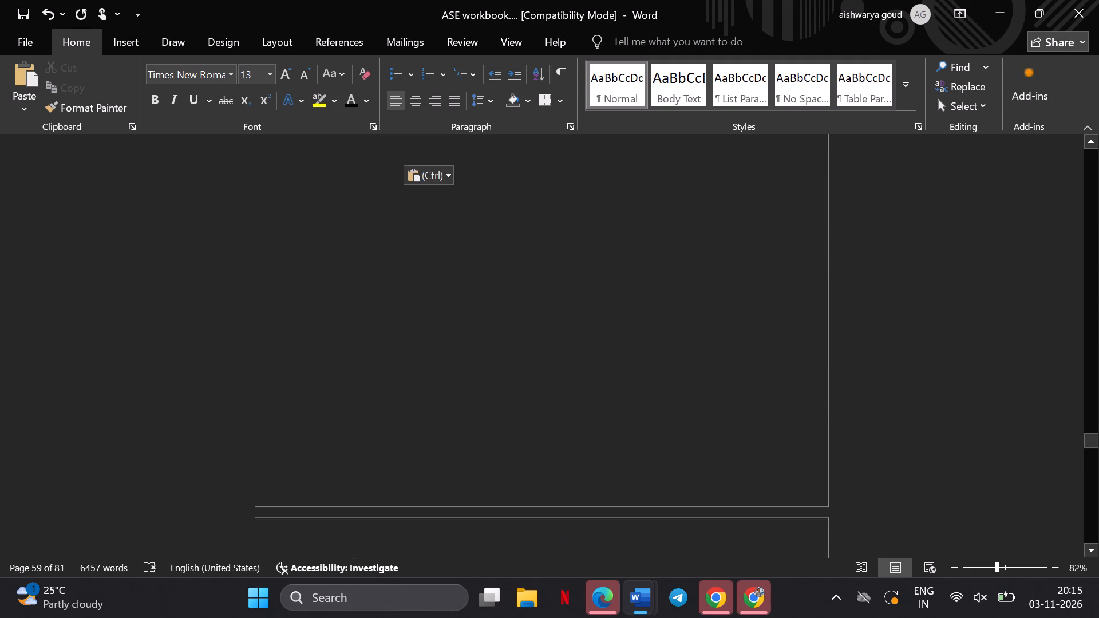
pyautogui.moveTo(537, 100); pyautogui.dragTo(753, 441)
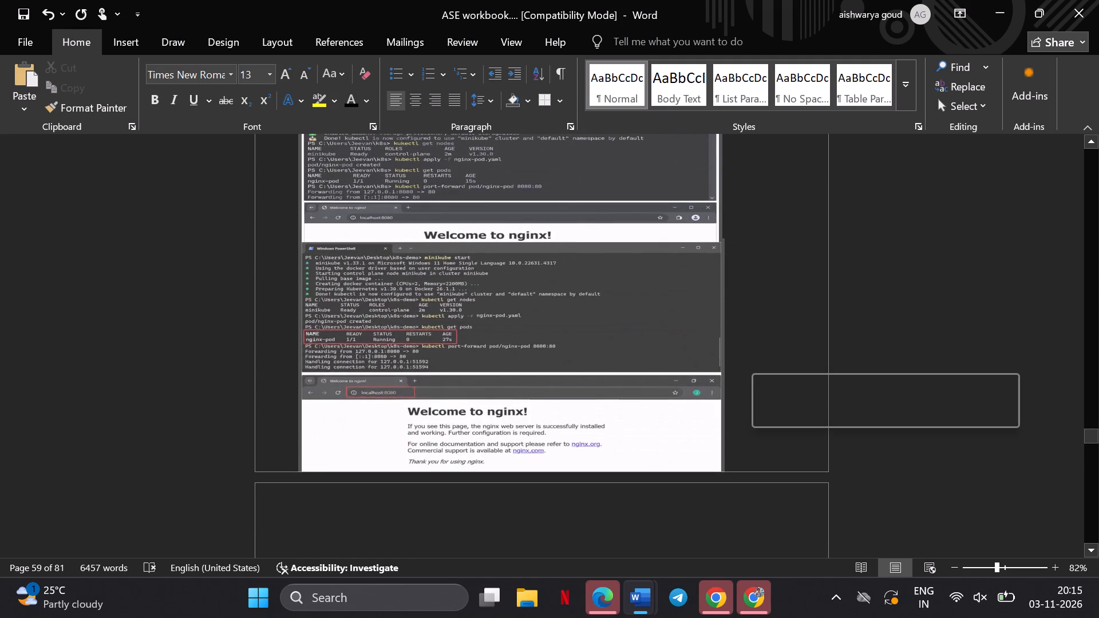
pyautogui.hotkey('ctrl', 'c')
pyautogui.press('BackSpace')
pyautogui.scroll(20, 753, 441)
pyautogui.scroll(16, 753, 441)
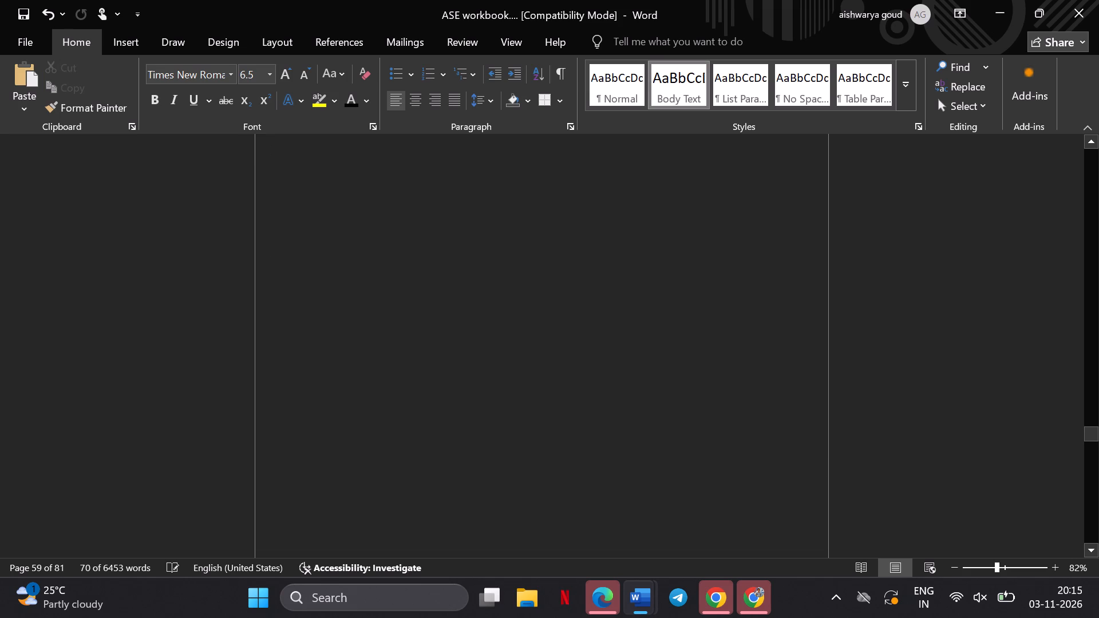
pyautogui.press('BackSpace')
pyautogui.press('BackSpace')
pyautogui.scroll(8, 877, 478)
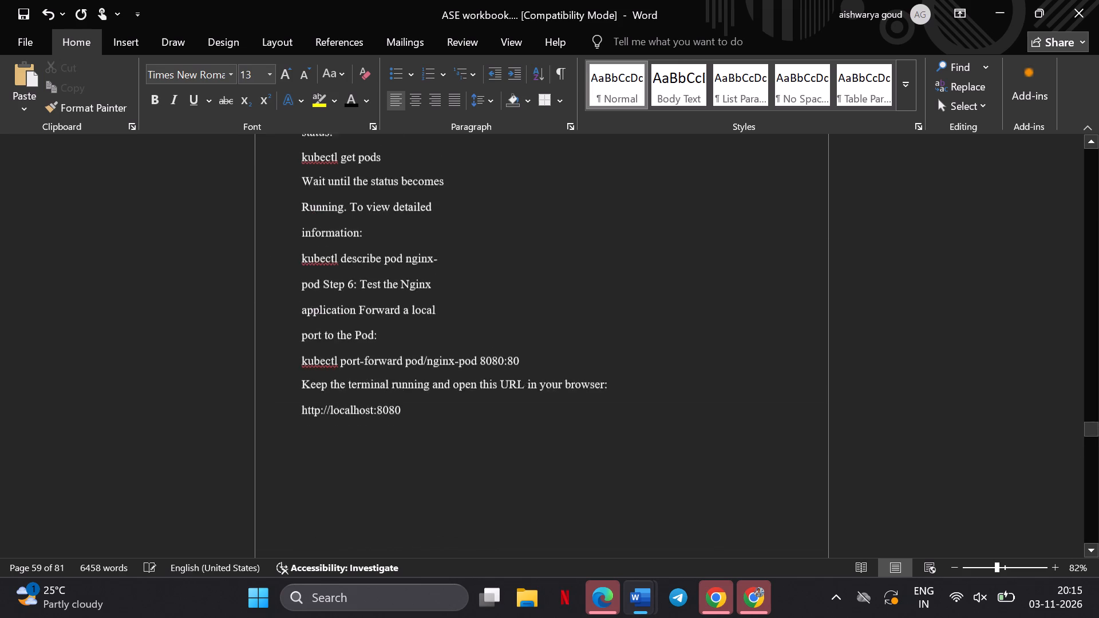
pyautogui.scroll(3, 877, 478)
pyautogui.press('Return')
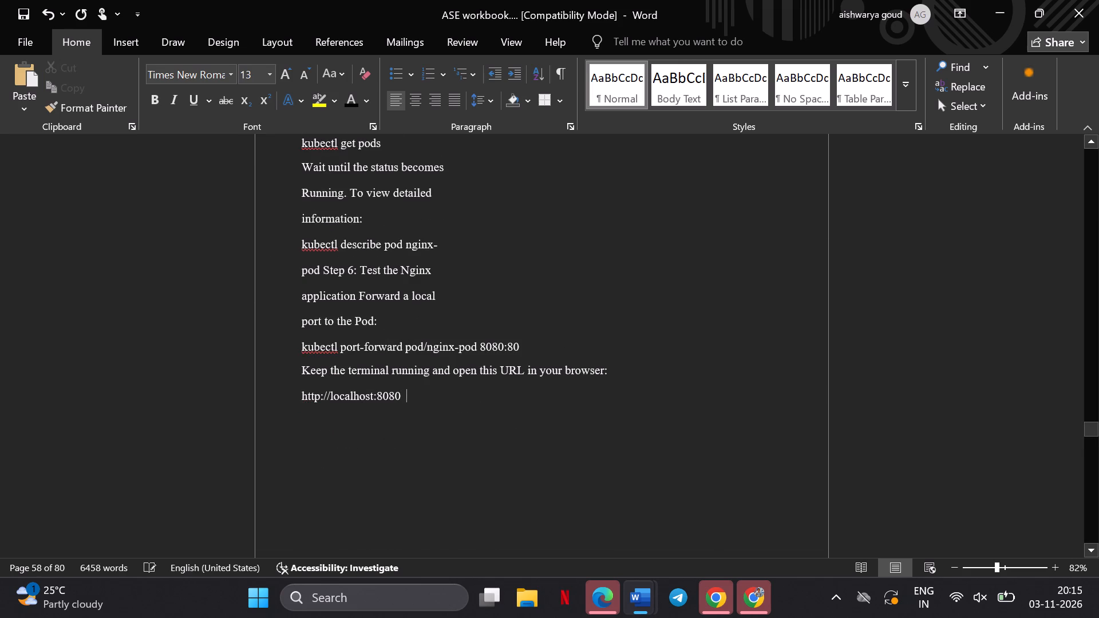
pyautogui.press('Return')
pyautogui.hotkey('ctrl', 'v')
pyautogui.scroll(1, 389, 354)
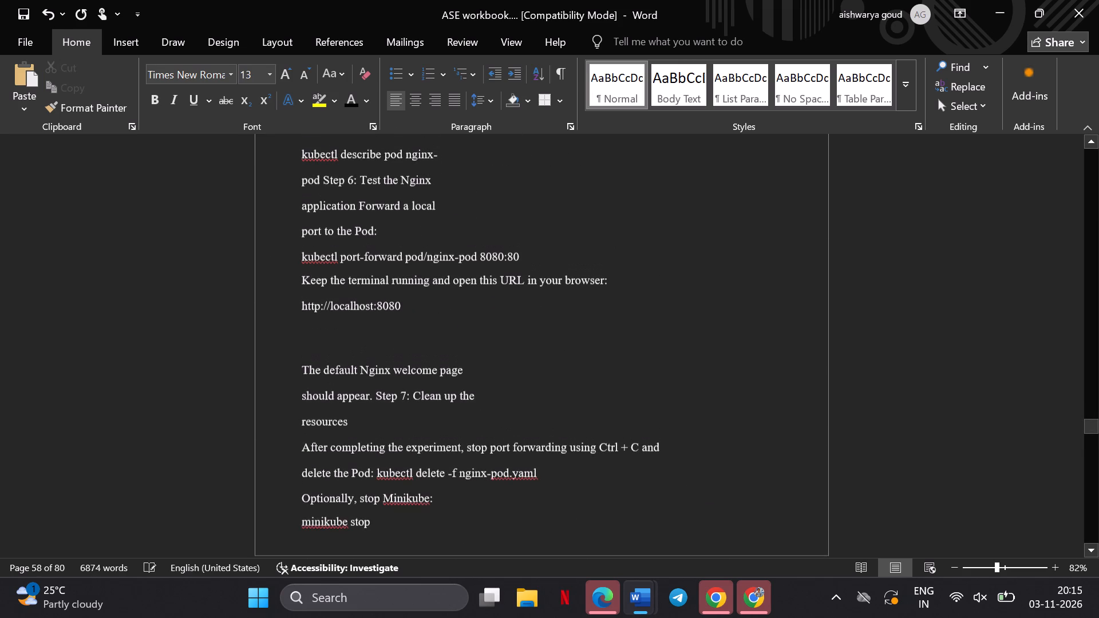
pyautogui.scroll(1, 389, 354)
pyautogui.click(333, 354)
pyautogui.press('BackSpace')
pyautogui.press('BackSpace')
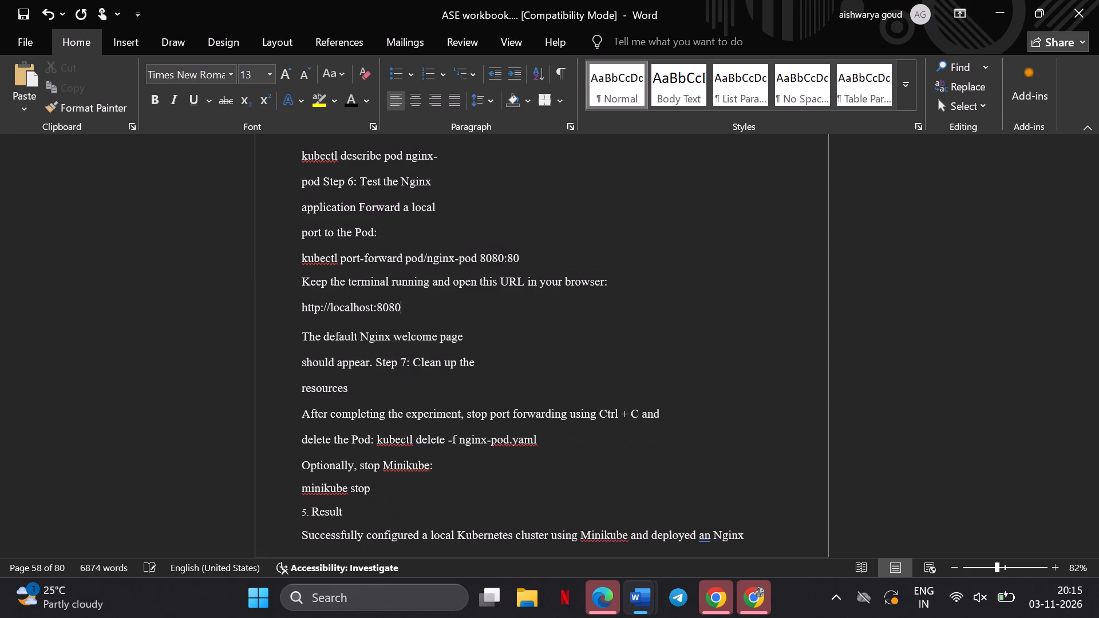
# Copy the side-by-side terminal and nginx picture, the evaluator box and the Lab8 heading, and remove them from their page.
pyautogui.scroll(-6, 497, 323)
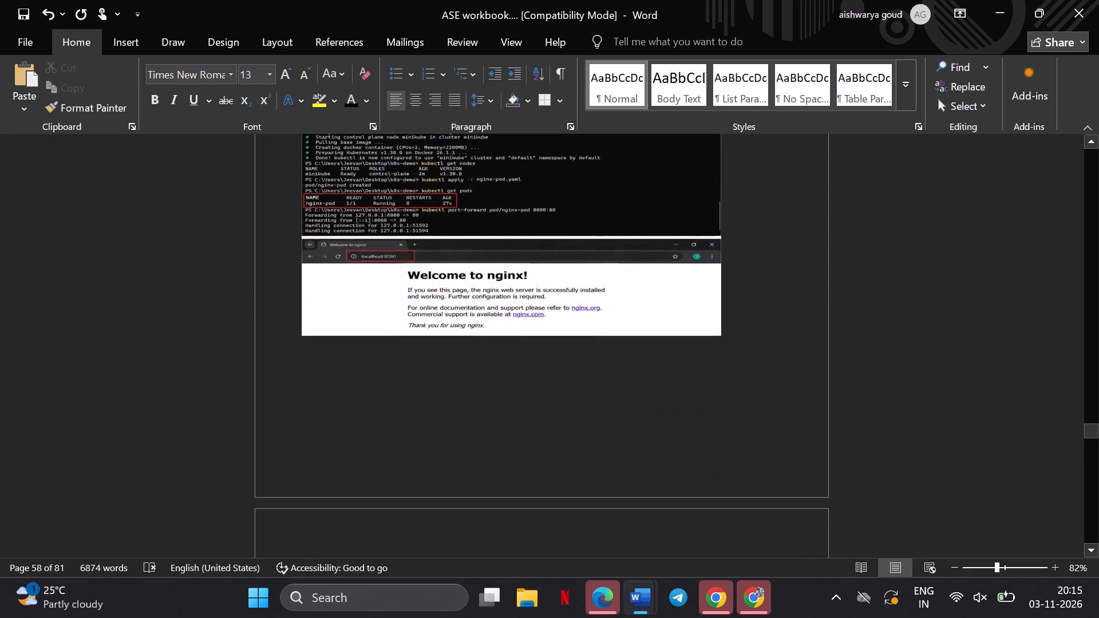
pyautogui.scroll(-7, 497, 323)
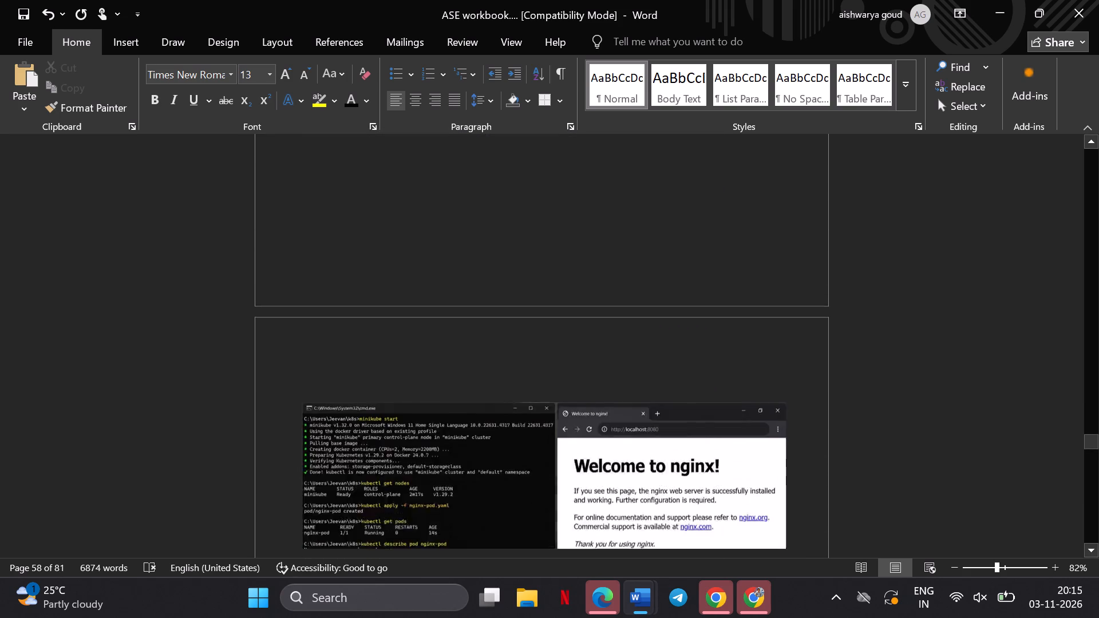
pyautogui.scroll(-4, 497, 323)
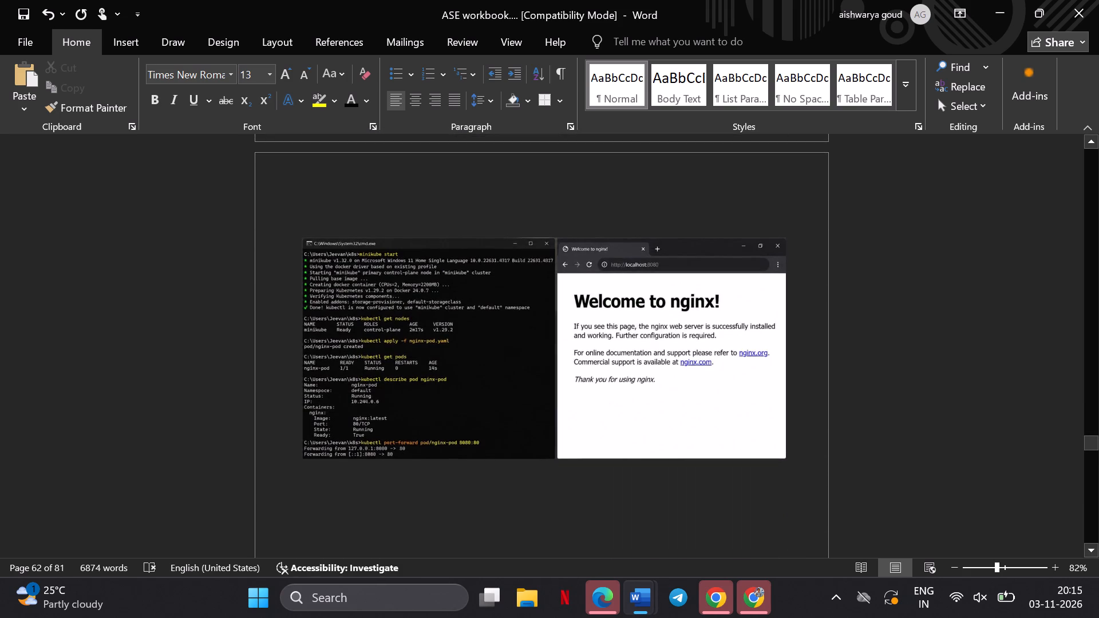
pyautogui.click(295, 228)
pyautogui.moveTo(295, 230); pyautogui.dragTo(567, 507)
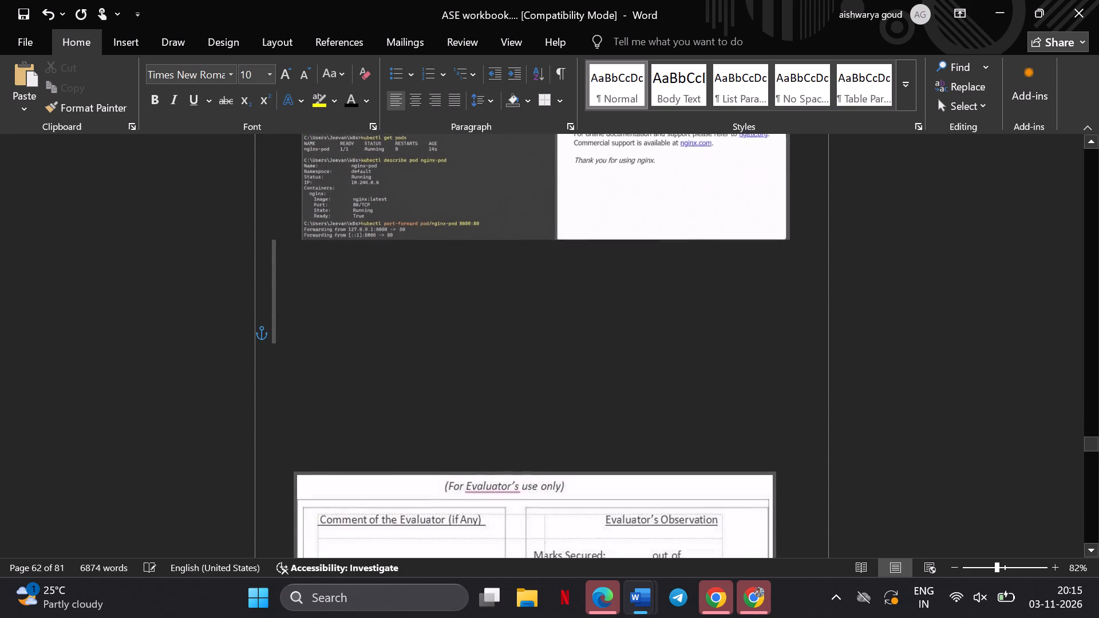
pyautogui.moveTo(567, 507); pyautogui.dragTo(784, 597)
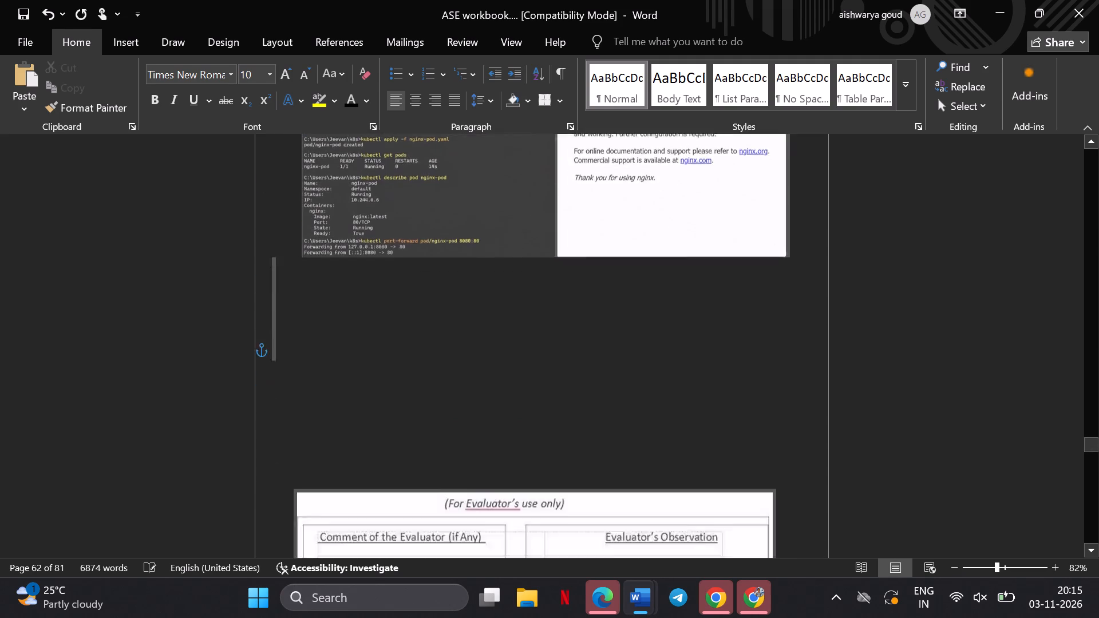
pyautogui.moveTo(784, 597); pyautogui.dragTo(784, 403)
pyautogui.hotkey('ctrl', 'c')
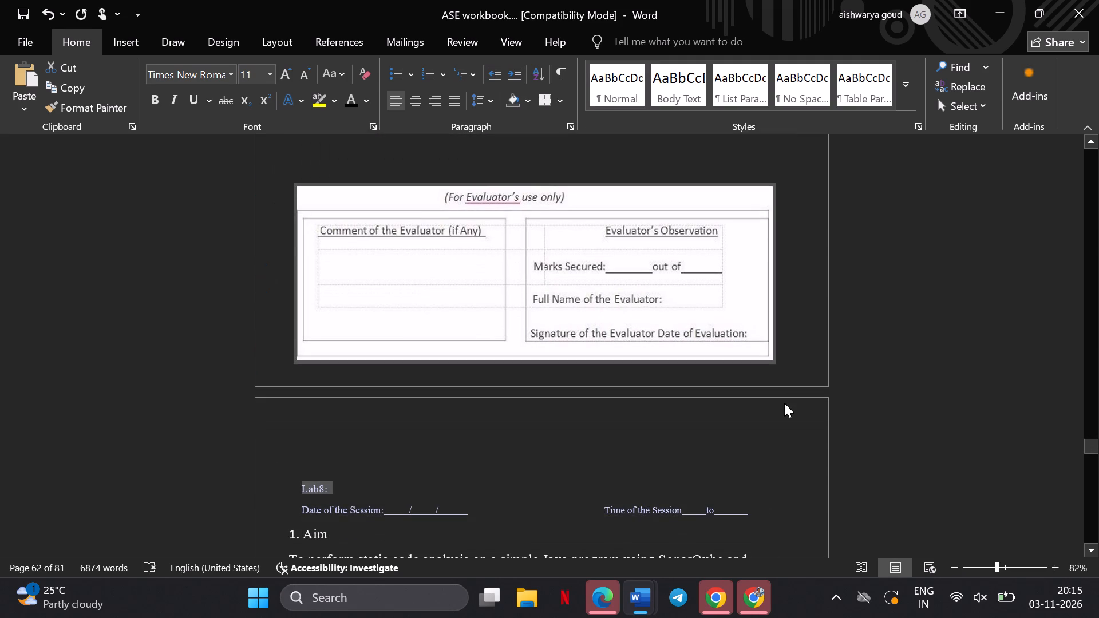
pyautogui.press('BackSpace')
# Delete the empty pages between Lab 7's stacked nginx screenshots and Lab 8's session date line.
pyautogui.scroll(2, 753, 403)
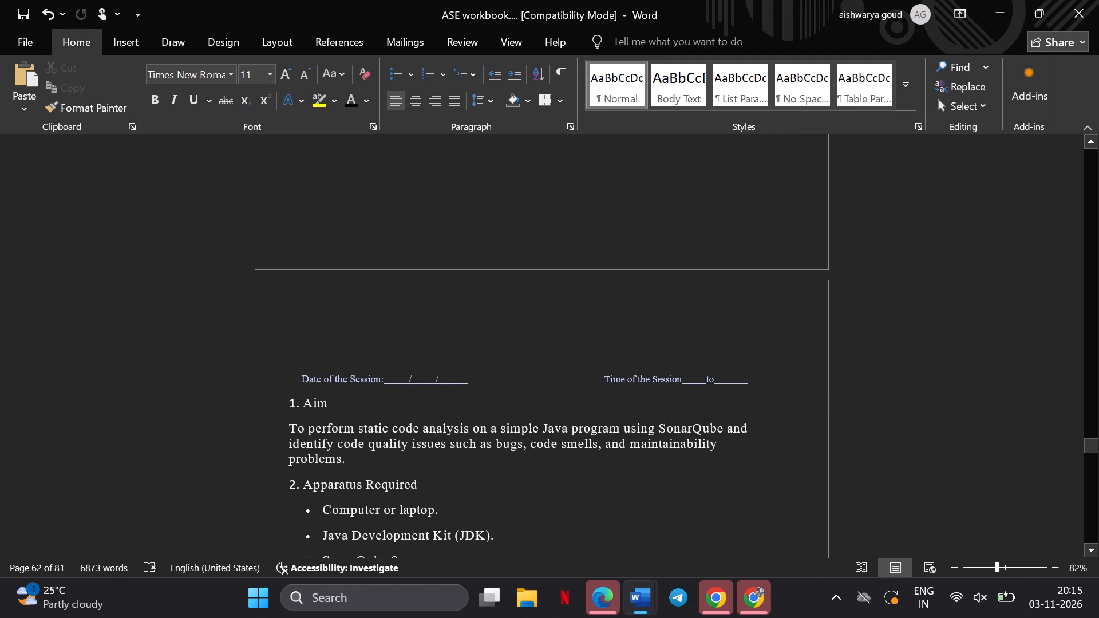
pyautogui.moveTo(552, 259); pyautogui.dragTo(473, 102)
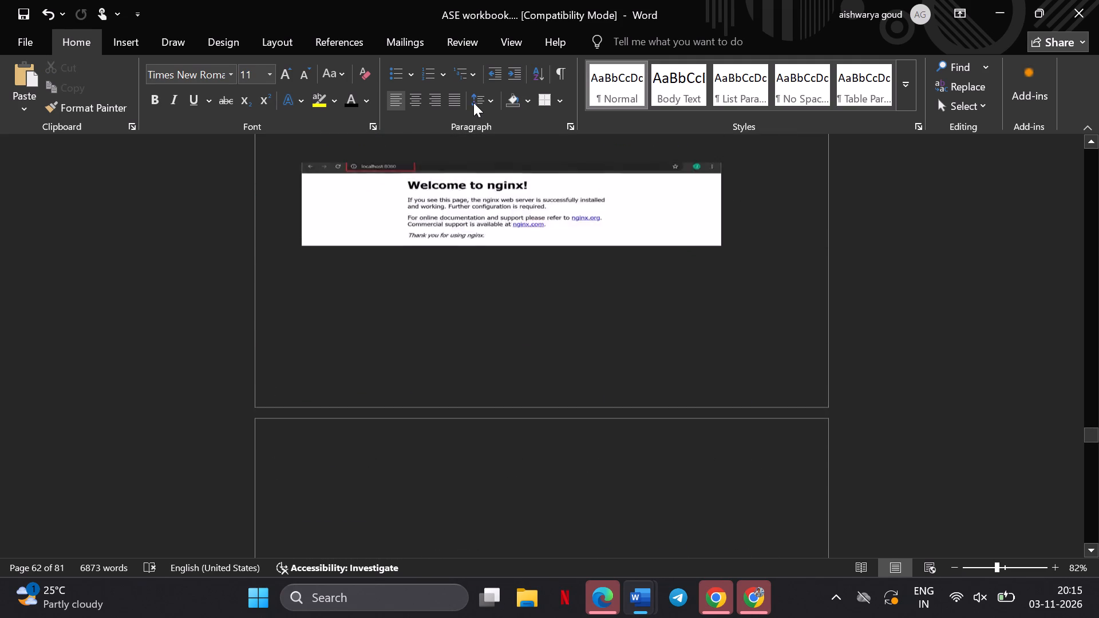
pyautogui.moveTo(473, 102); pyautogui.dragTo(320, 461)
pyautogui.press('BackSpace')
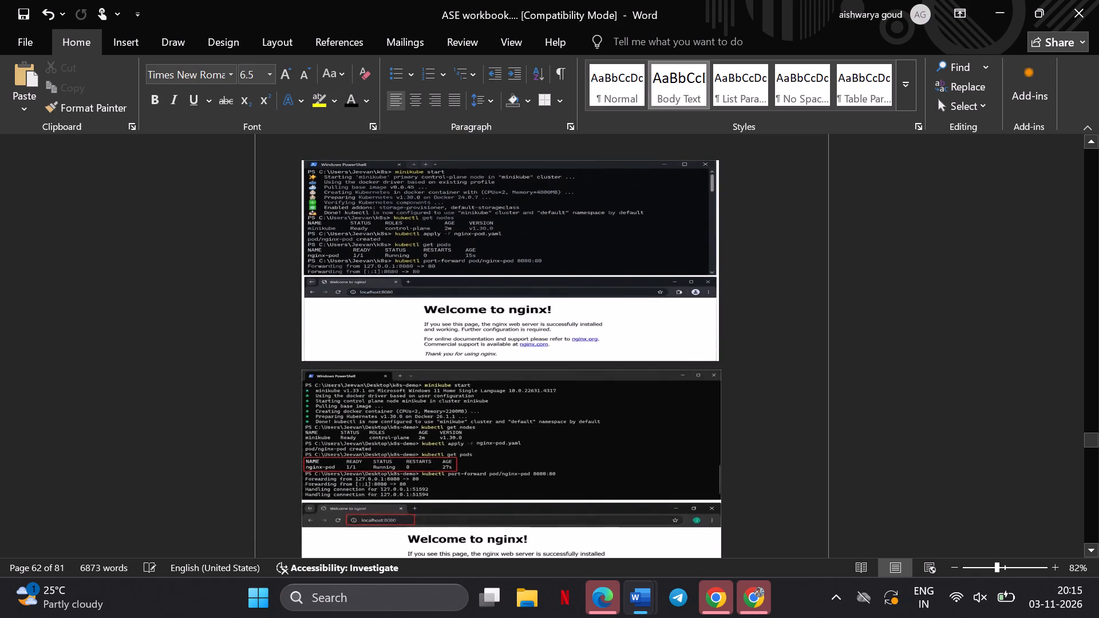
# Paste the copied side-by-side terminal and nginx picture, evaluator box and Lab8 heading between Lab 7's stacked nginx screenshots and Lab 8's session date line.
pyautogui.scroll(-4, 686, 433)
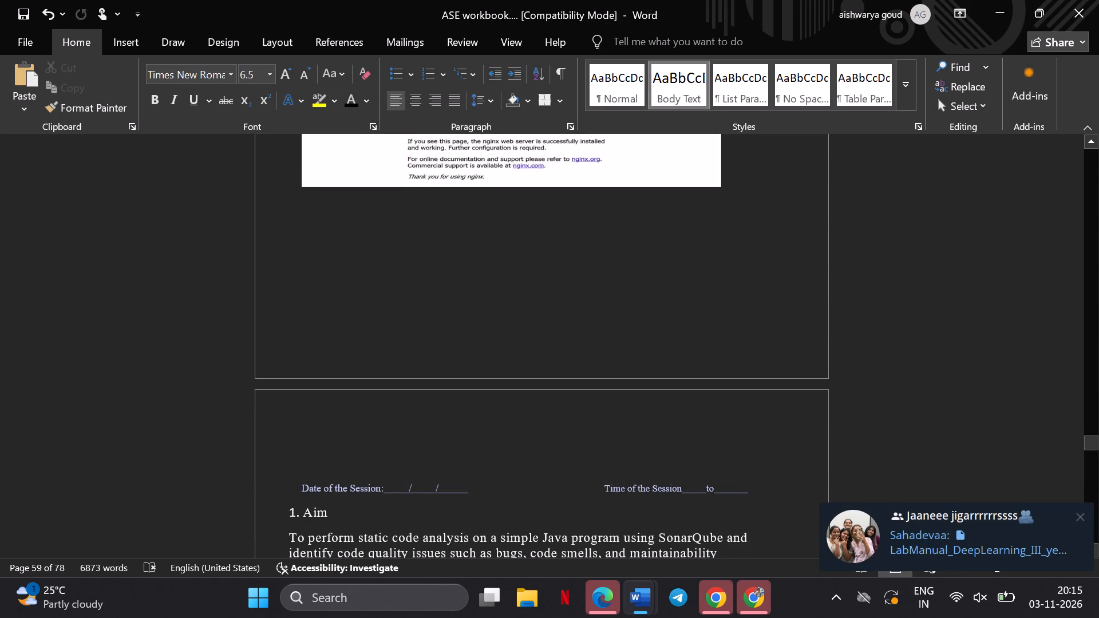
pyautogui.click(747, 191)
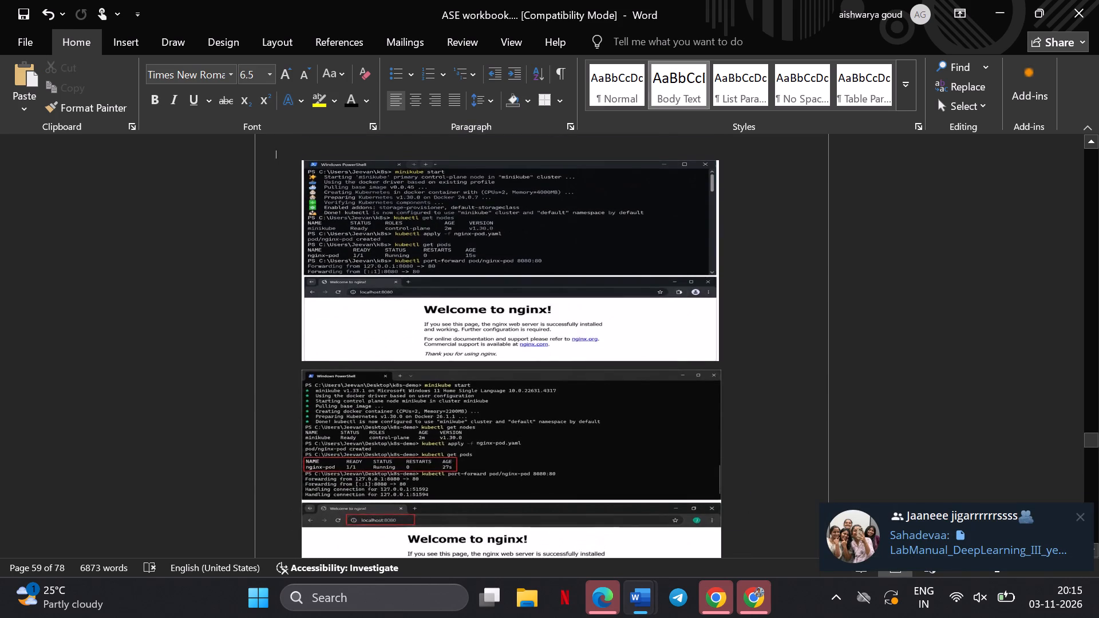
pyautogui.scroll(-3, 891, 519)
pyautogui.scroll(-2, 718, 421)
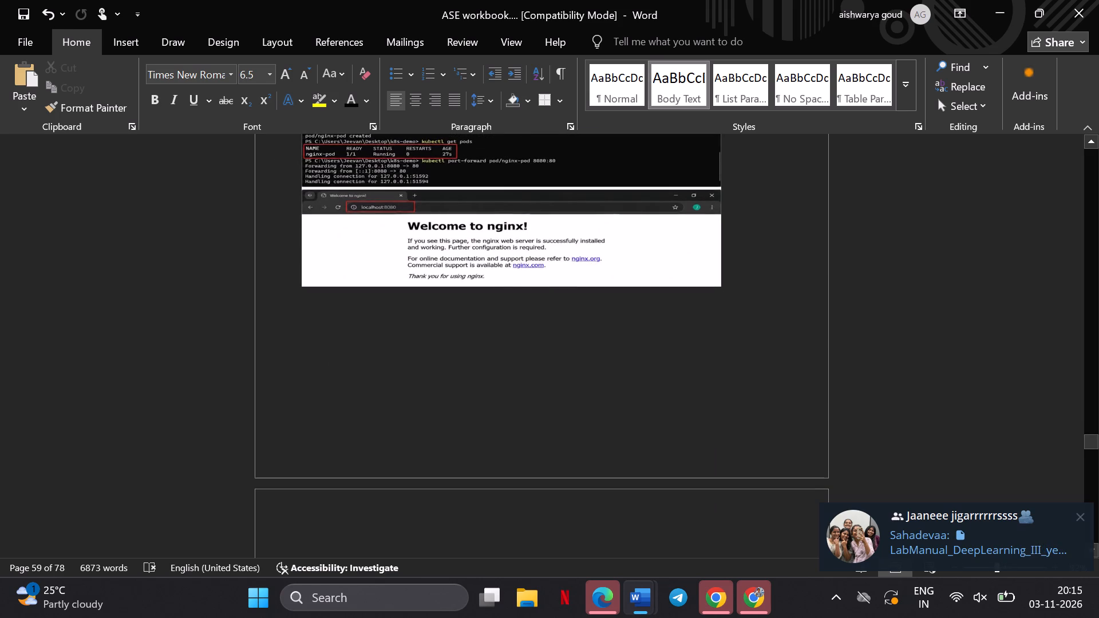
pyautogui.click(745, 268)
pyautogui.press('Return')
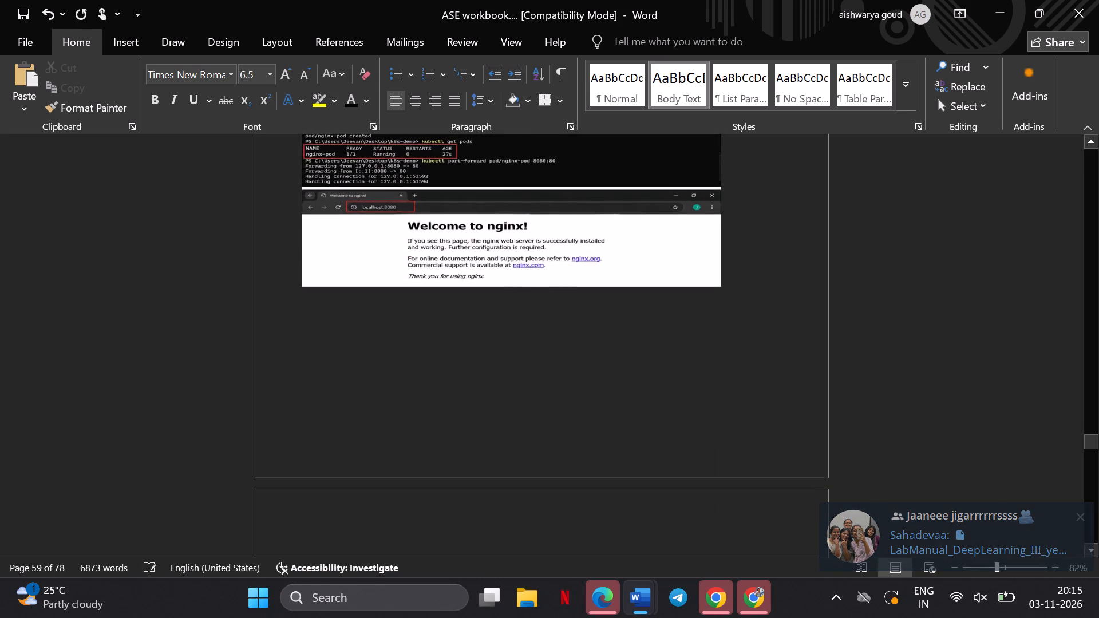
pyautogui.doubleClick(801, 227)
pyautogui.click(769, 274)
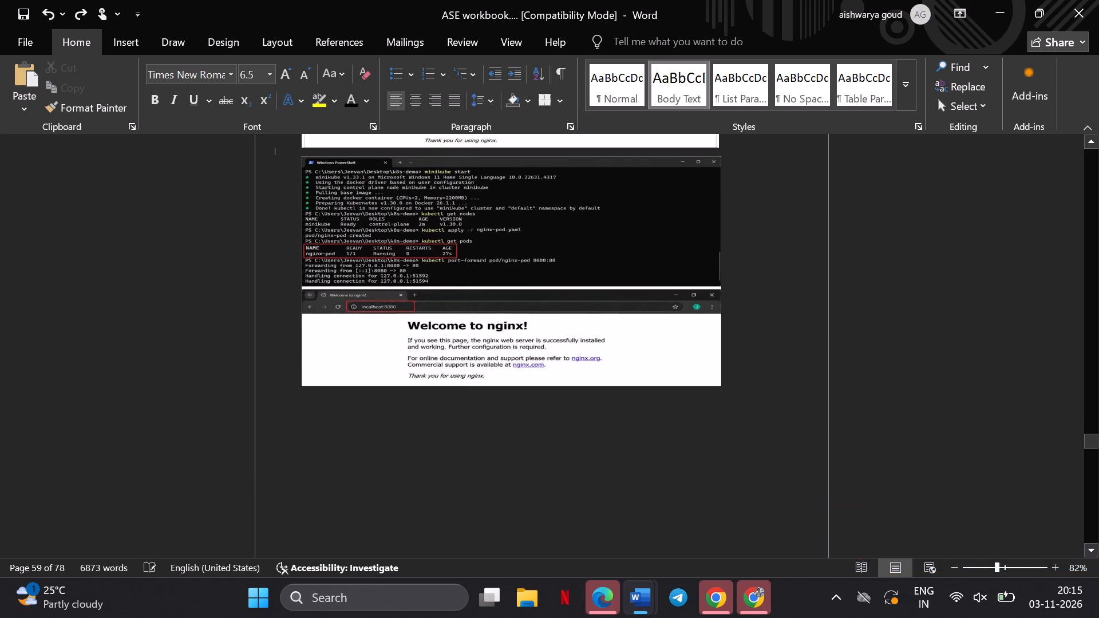
pyautogui.click(733, 385)
pyautogui.press('Down')
pyautogui.hotkey('ctrl', 'v')
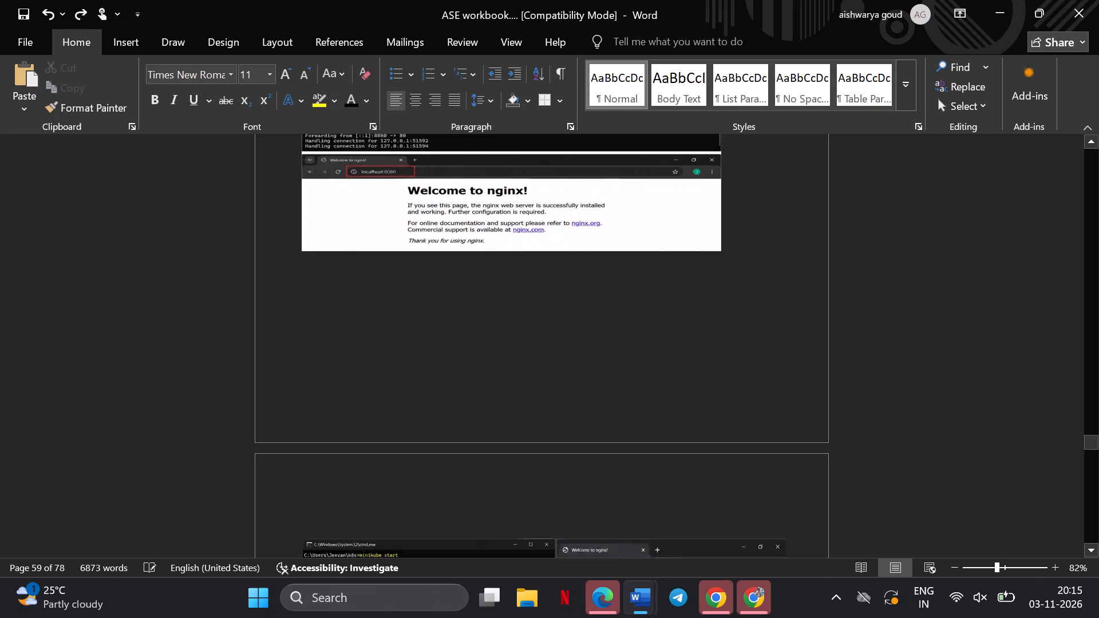
pyautogui.scroll(-1, 562, 414)
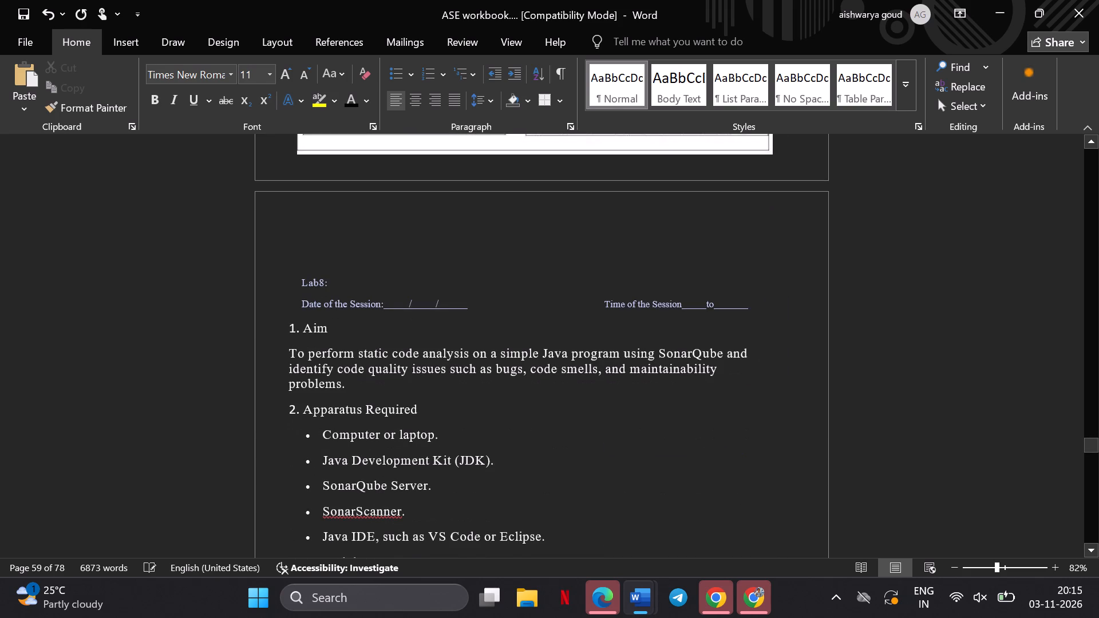
pyautogui.scroll(-2, 562, 414)
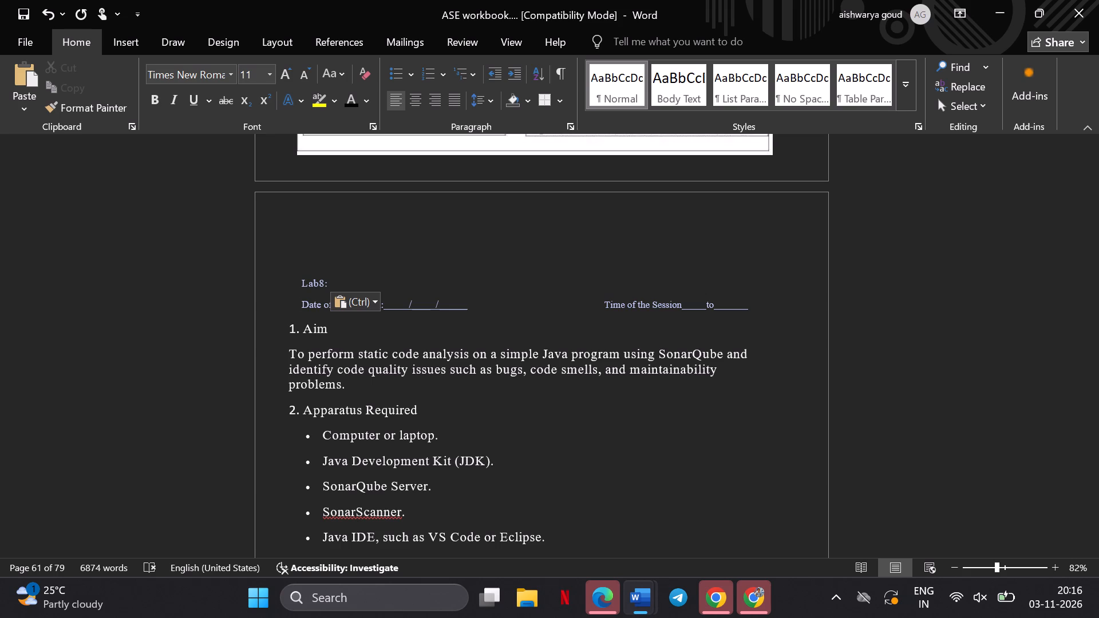
pyautogui.press('Return')
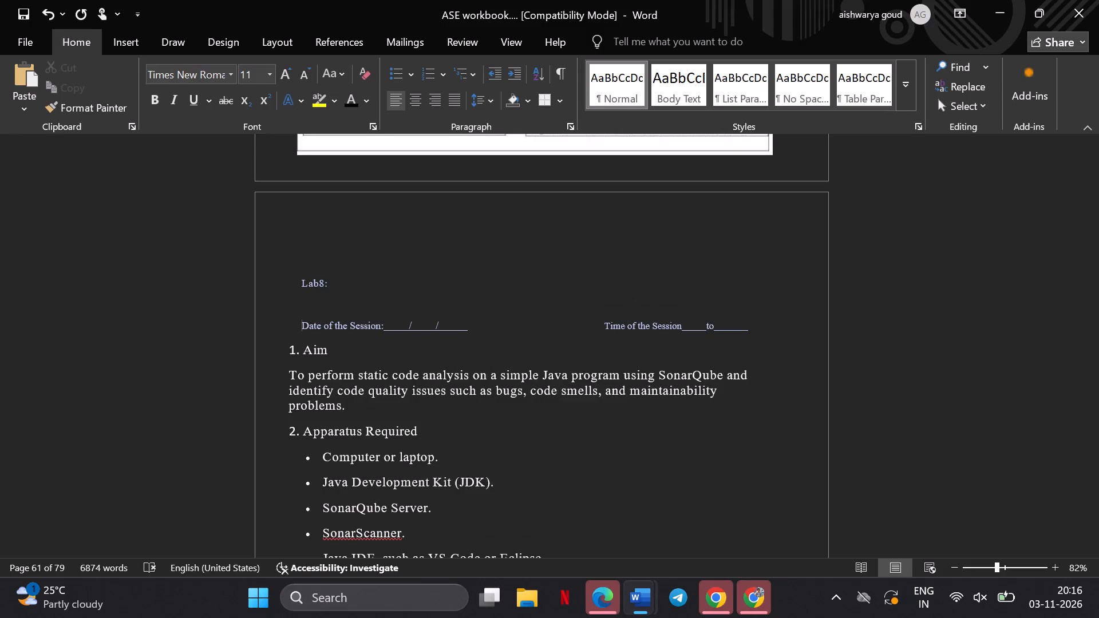
pyautogui.press('BackSpace')
# Indent the Lab9 heading so it lines up with the "Date of the Session" line beneath it.
pyautogui.scroll(-2, 545, 434)
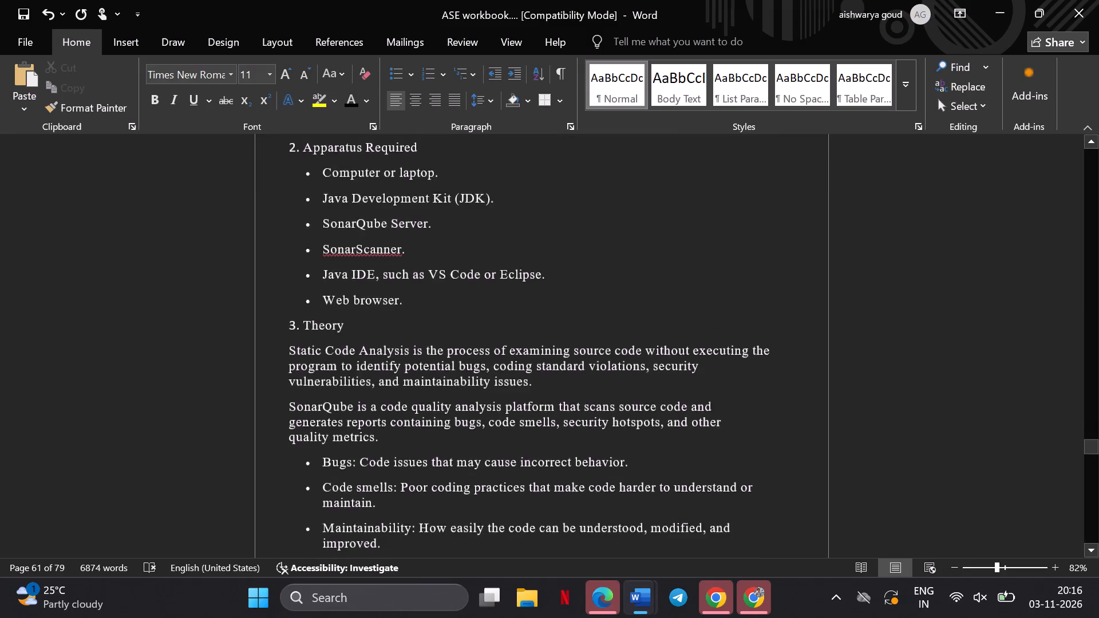
pyautogui.scroll(-8, 545, 434)
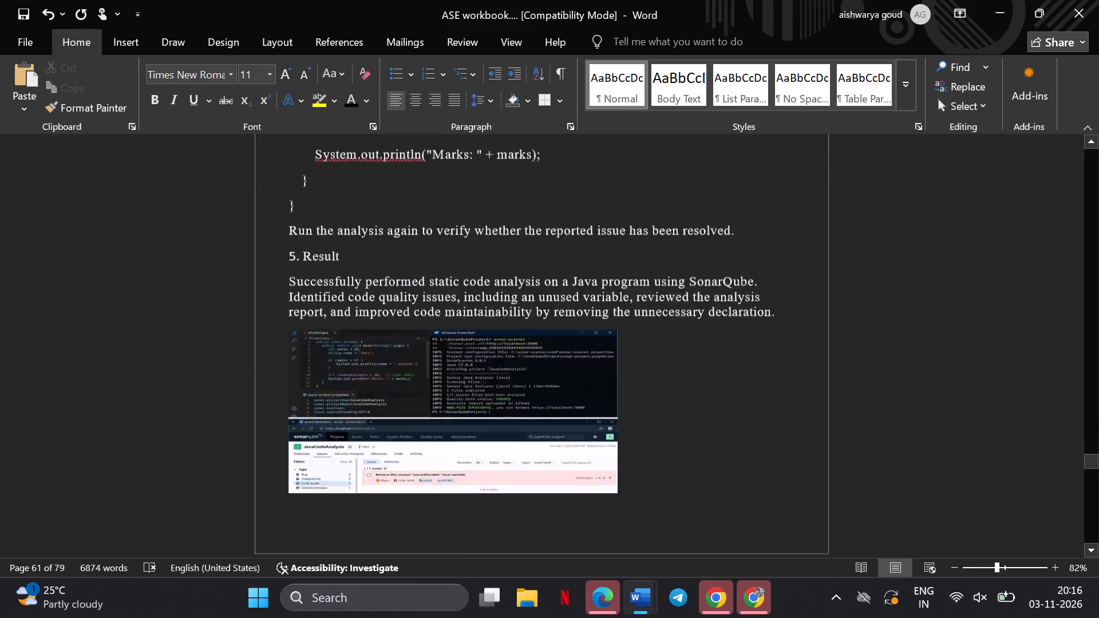
pyautogui.scroll(-6, 545, 434)
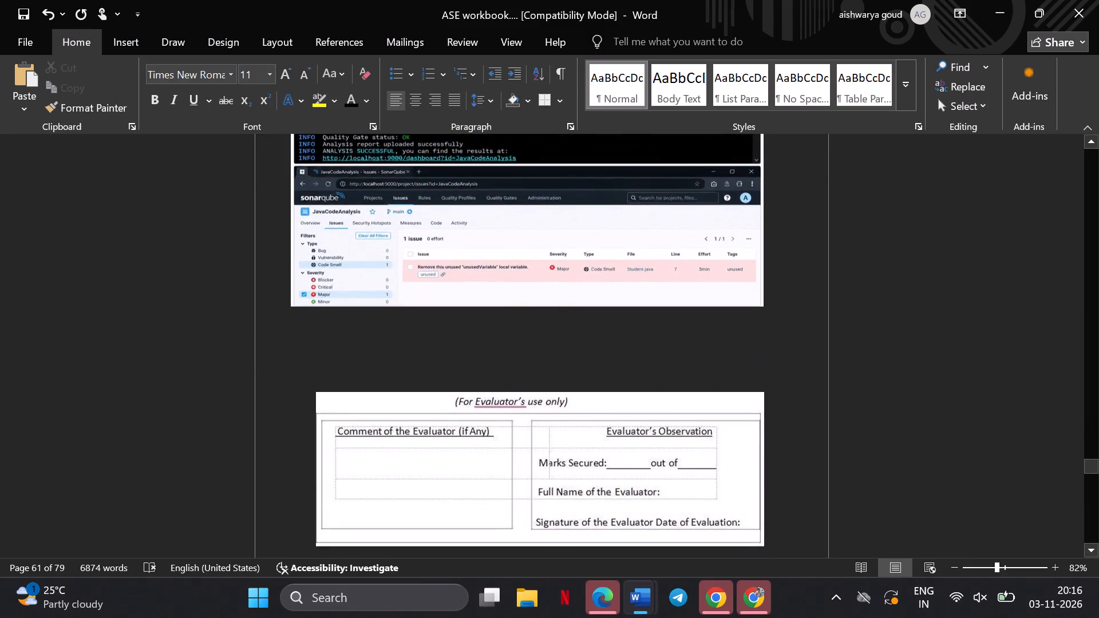
pyautogui.scroll(-4, 432, 365)
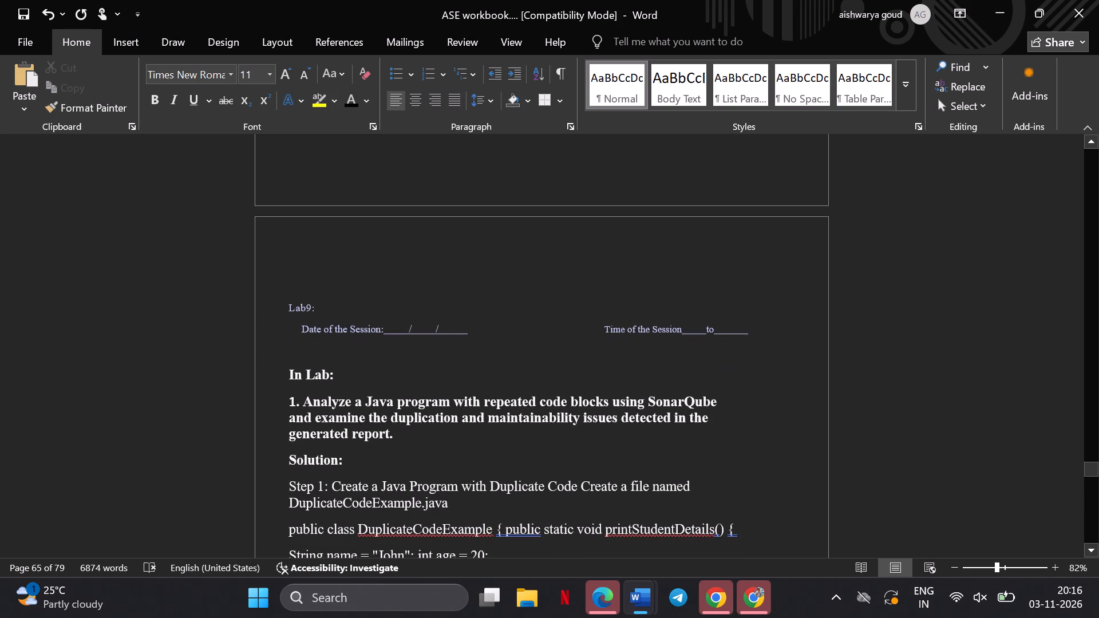
pyautogui.click(286, 310)
pyautogui.press('Tab')
# Select the line "Scroll down the left plane and click on duplication and see the report" below Lab 9's duplications overview screenshot.
pyautogui.scroll(-5, 322, 318)
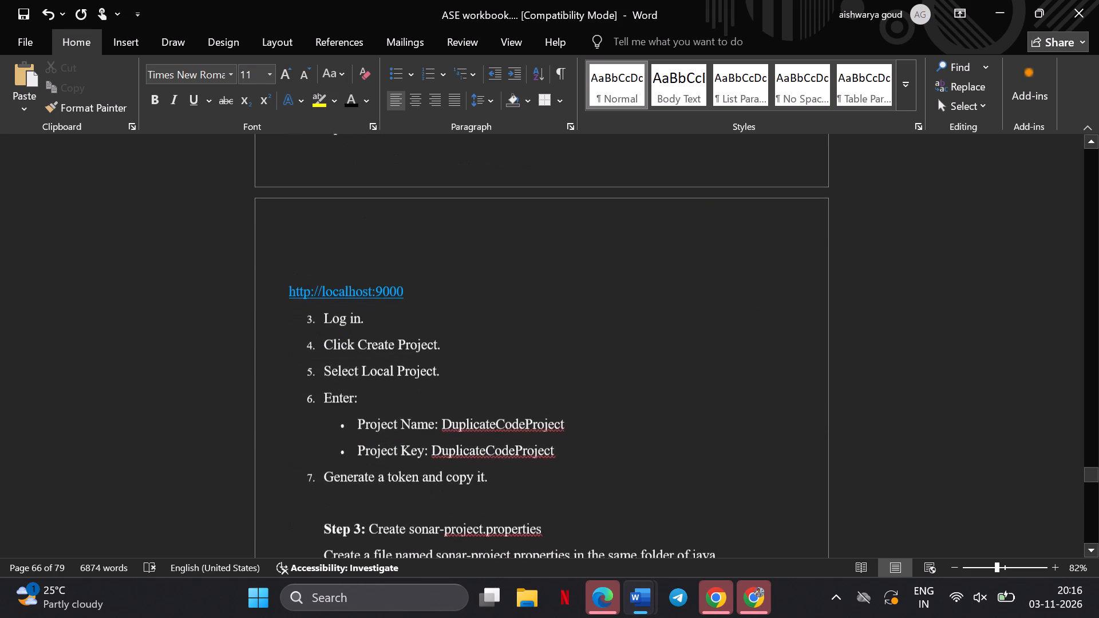
pyautogui.scroll(-3, 322, 318)
pyautogui.scroll(-1, 349, 259)
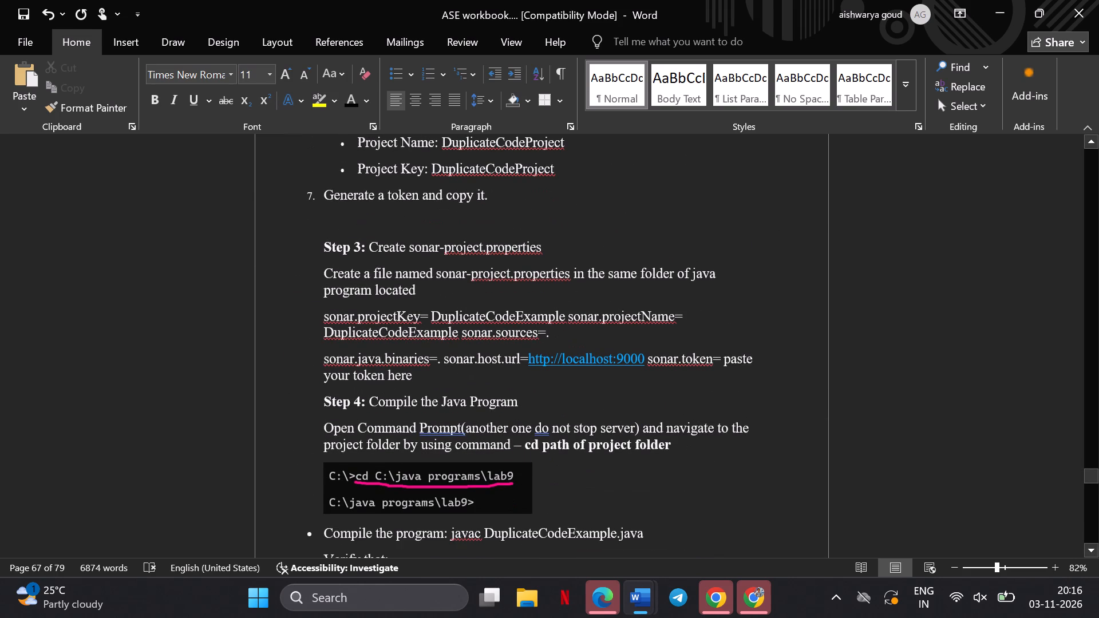
pyautogui.scroll(-1, 349, 259)
pyautogui.scroll(-20, 340, 235)
pyautogui.scroll(-4, 340, 235)
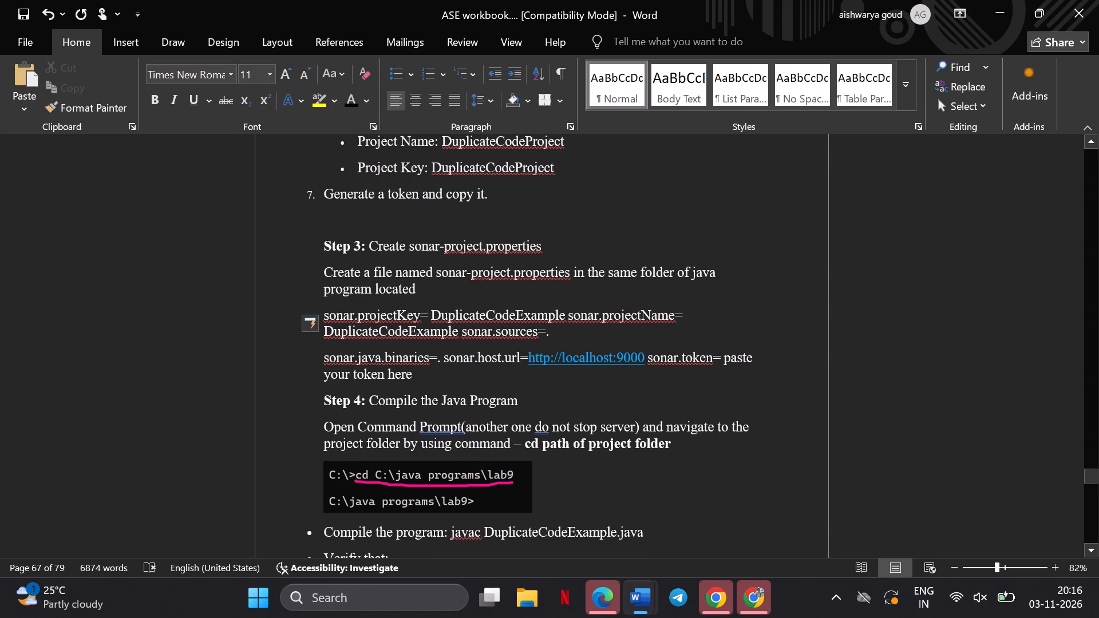
pyautogui.scroll(-9, 400, 445)
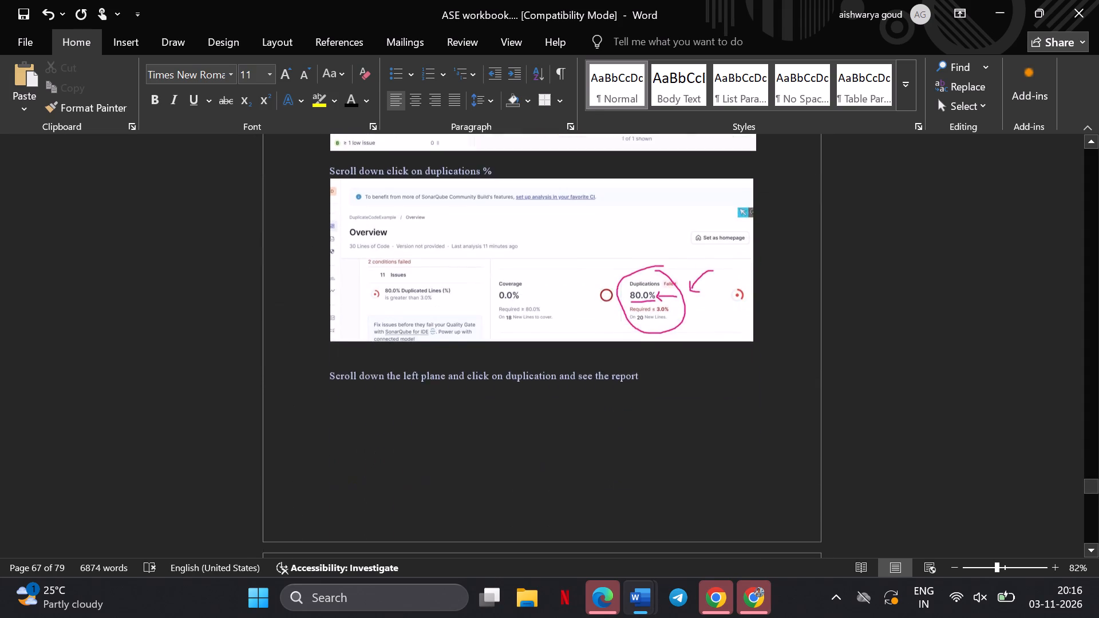
pyautogui.scroll(-2, 400, 445)
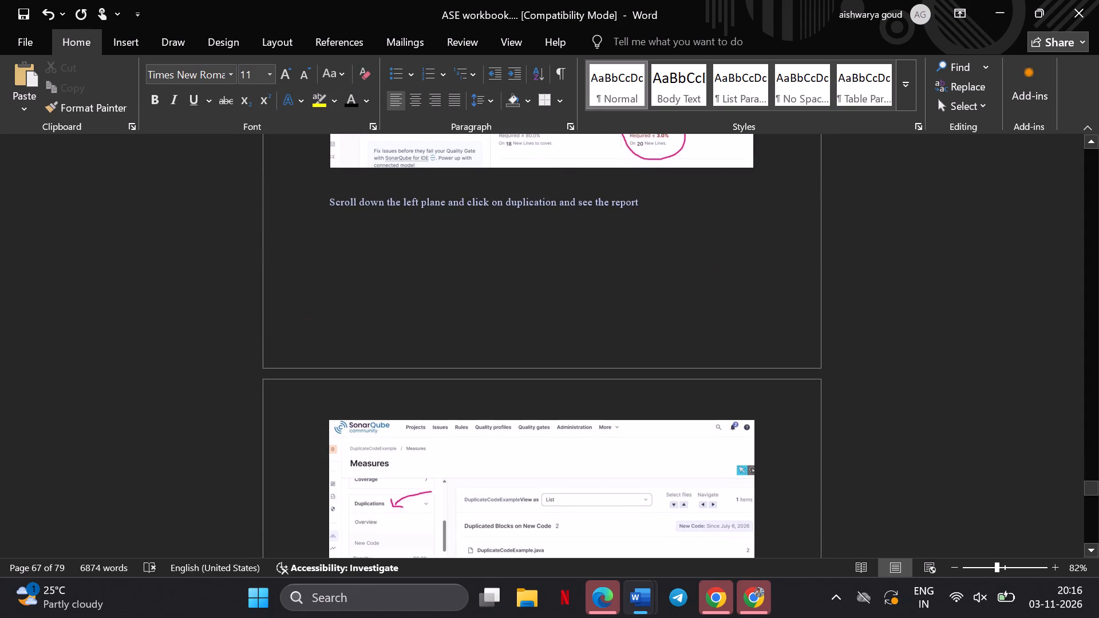
pyautogui.moveTo(656, 207); pyautogui.dragTo(353, 207)
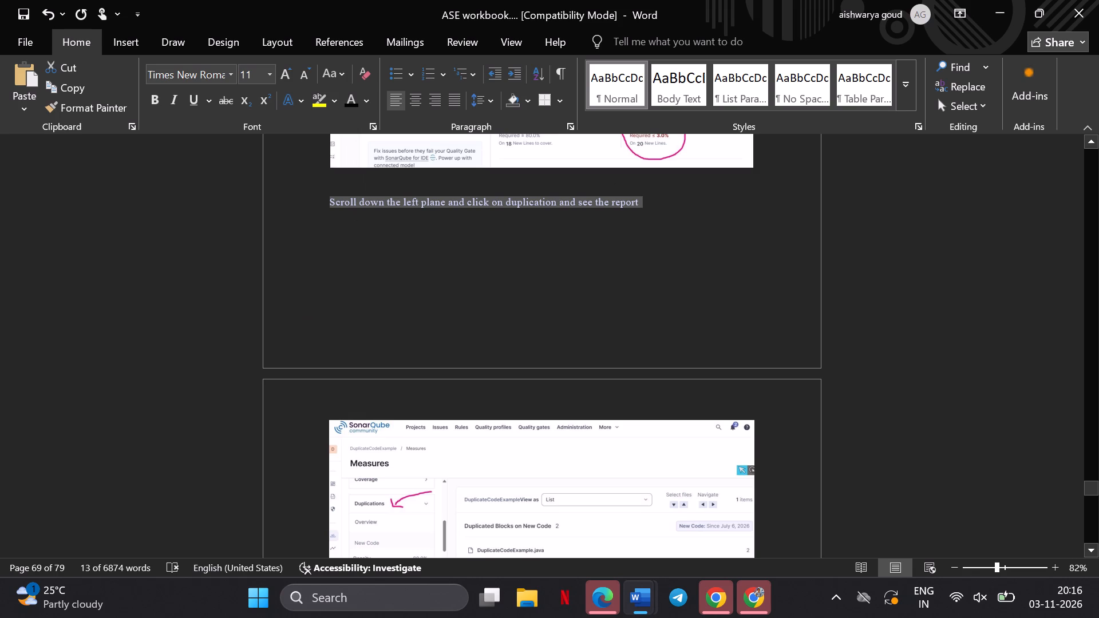
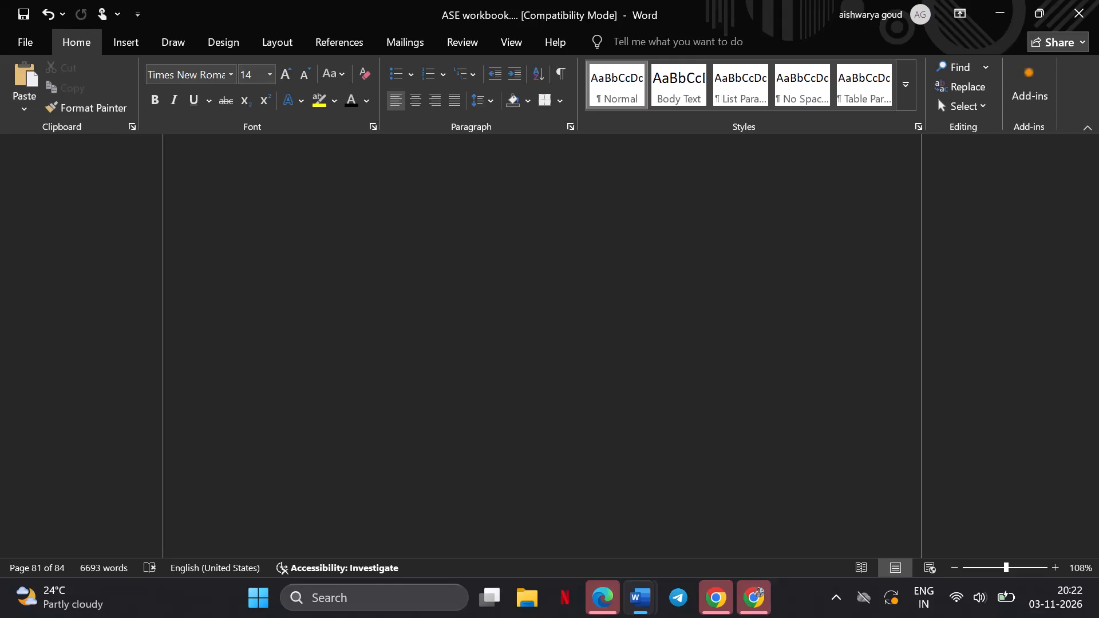
# Paste the copied OWASP ZAP experiment text on a new line below "Target Website Loaded" in the Expected Output section.
pyautogui.scroll(4, 709, 304)
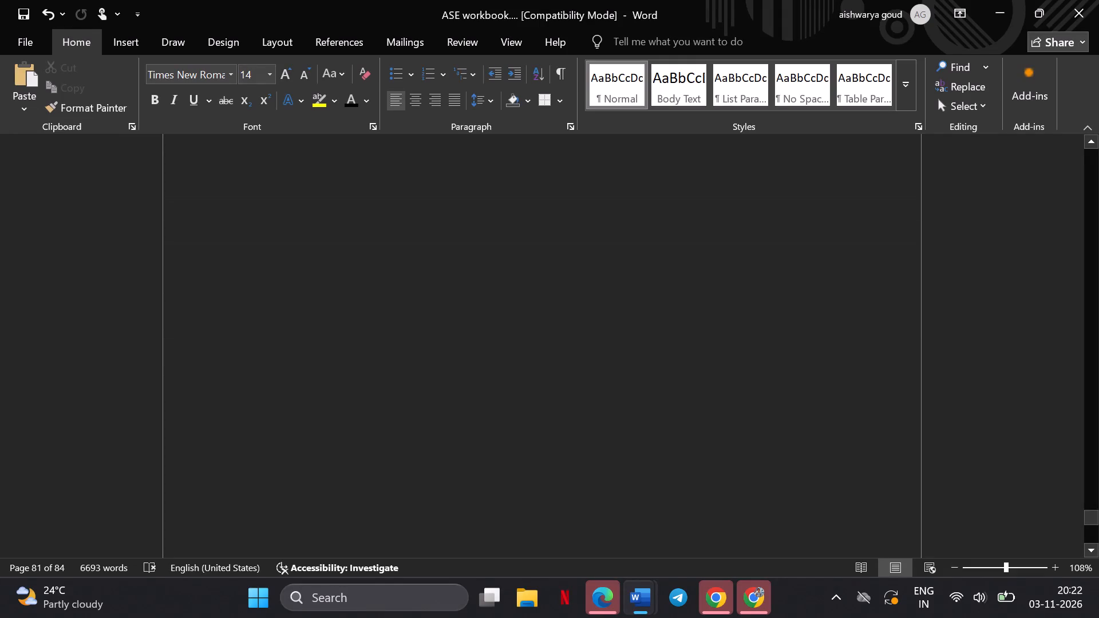
pyautogui.scroll(5, 709, 304)
pyautogui.scroll(-7, 709, 304)
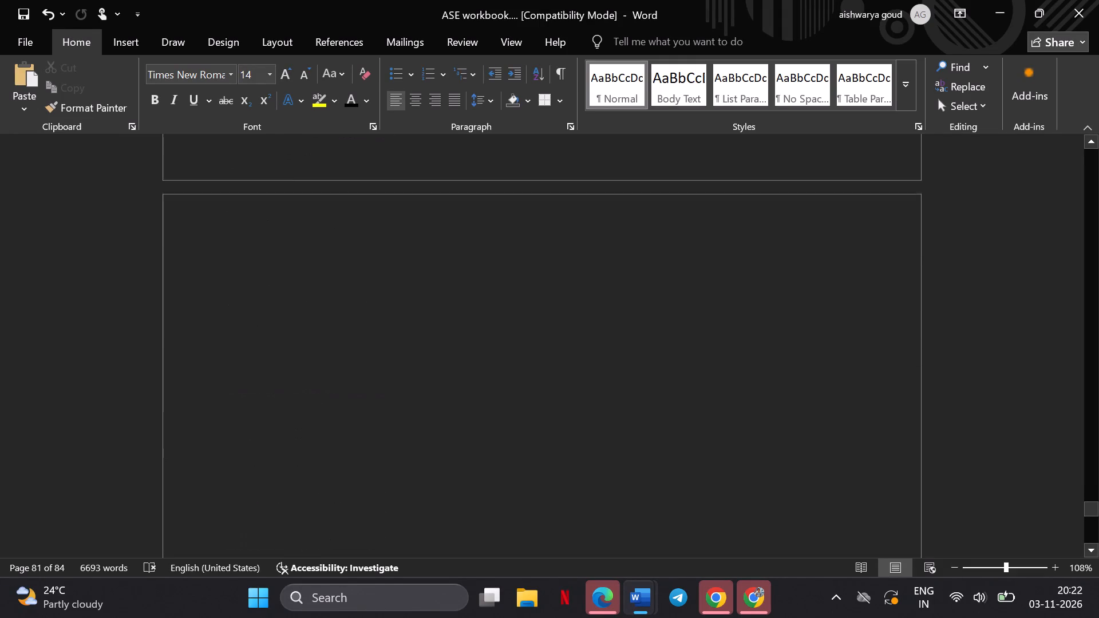
pyautogui.scroll(8, 709, 304)
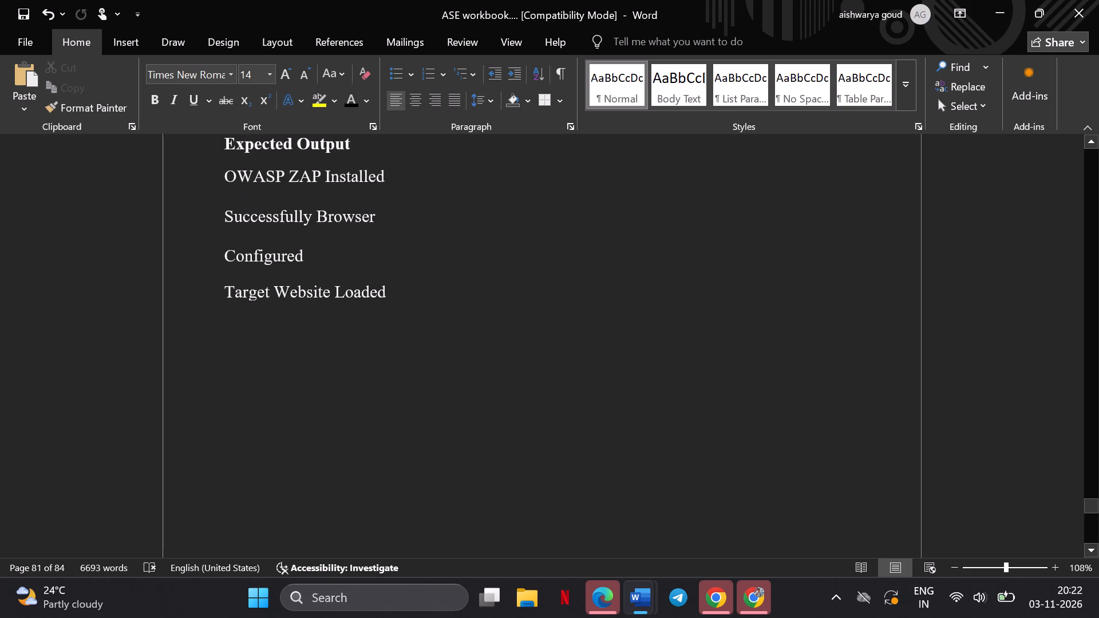
pyautogui.click(433, 298)
pyautogui.press('Return')
pyautogui.press('Return')
pyautogui.press('Return')
pyautogui.press('BackSpace')
pyautogui.press('BackSpace')
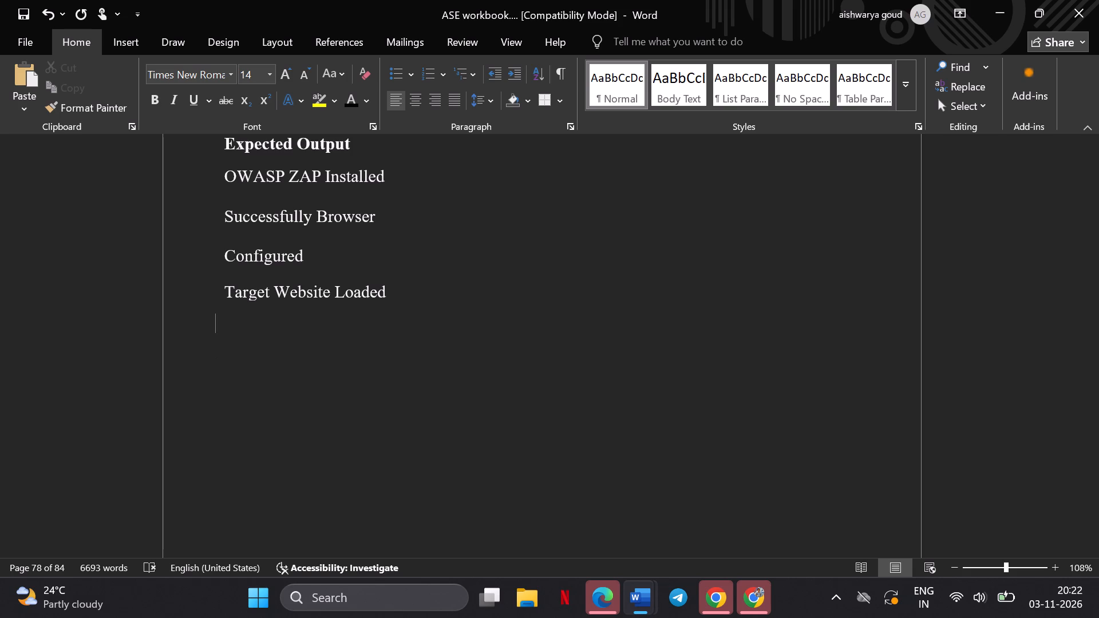
pyautogui.hotkey('ctrl', 'v')
# Check the pasted OWASP ZAP text and the blank space between its closing paragraph and the credit card fraud picture.
pyautogui.scroll(-4, 544, 468)
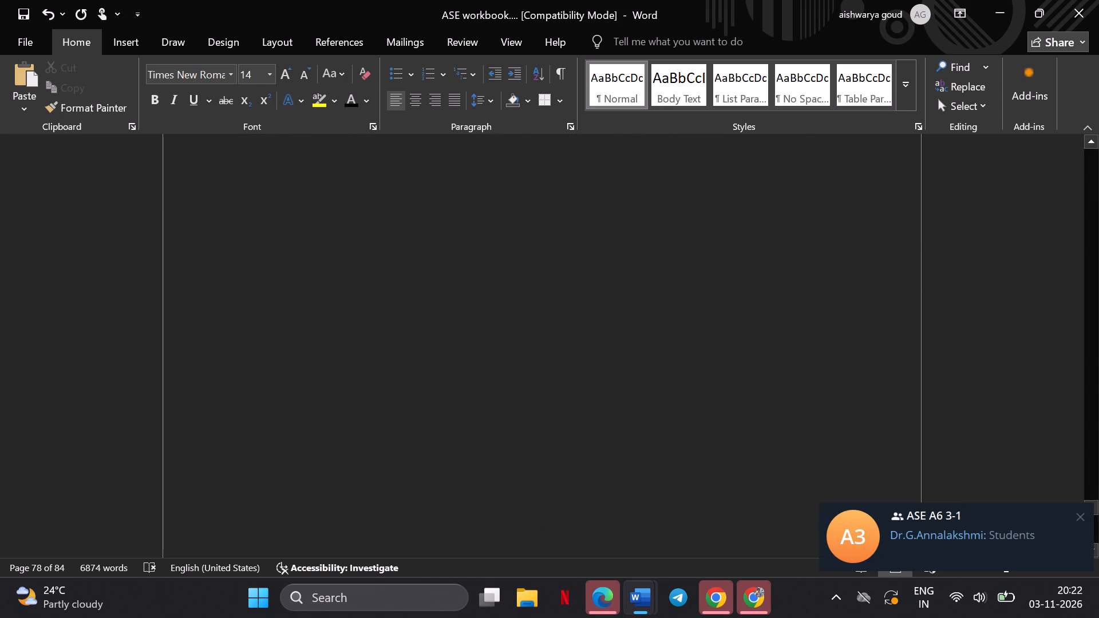
pyautogui.scroll(-5, 544, 468)
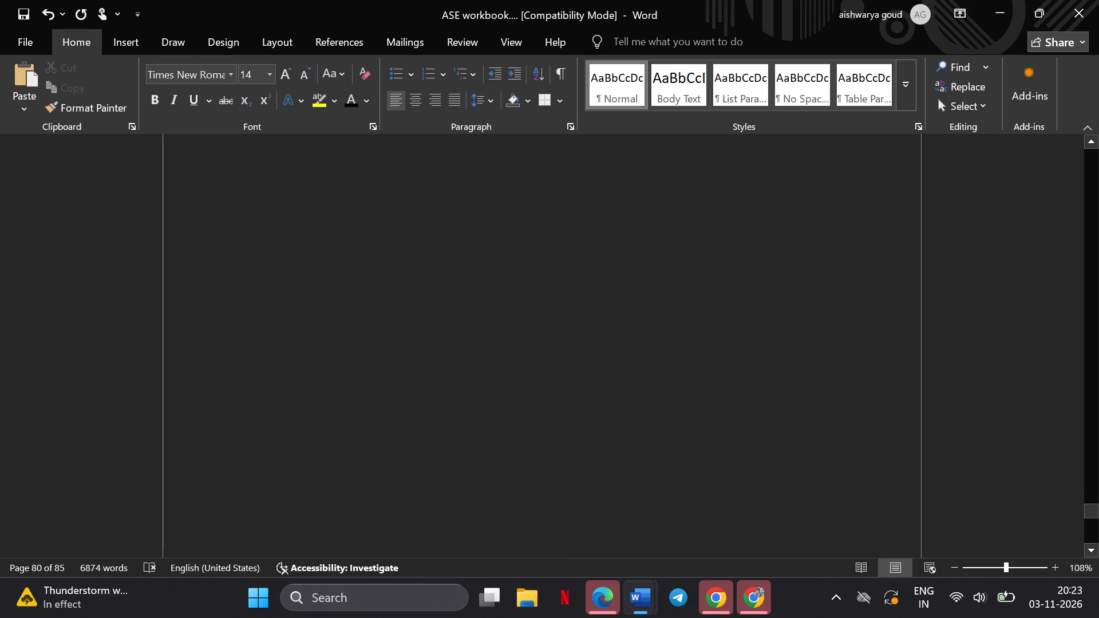
pyautogui.scroll(6, 525, 345)
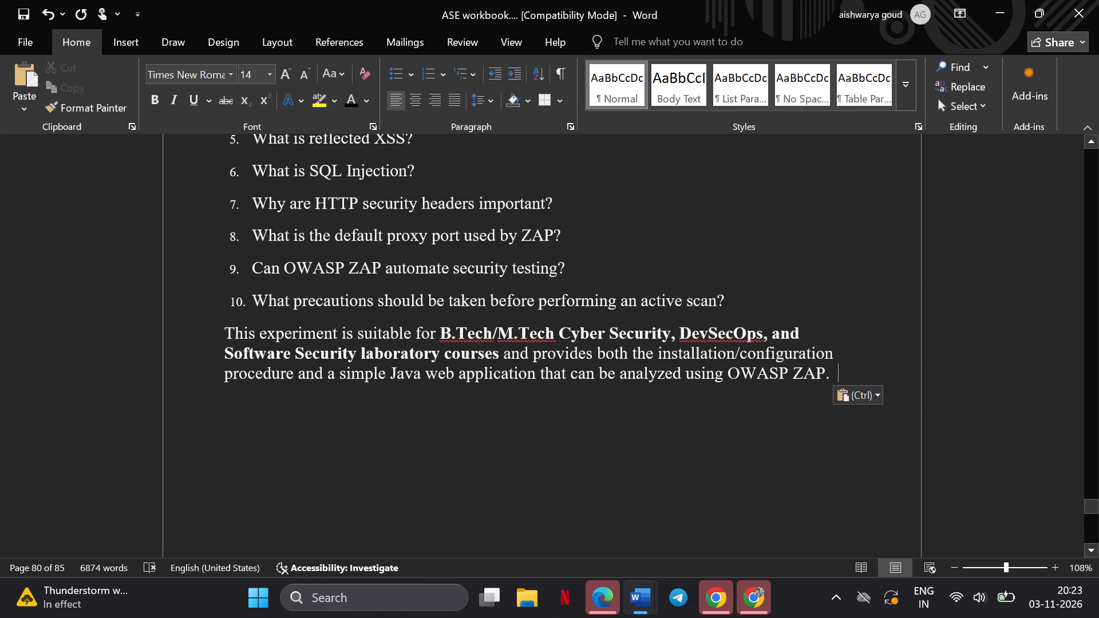
pyautogui.scroll(-2, 554, 341)
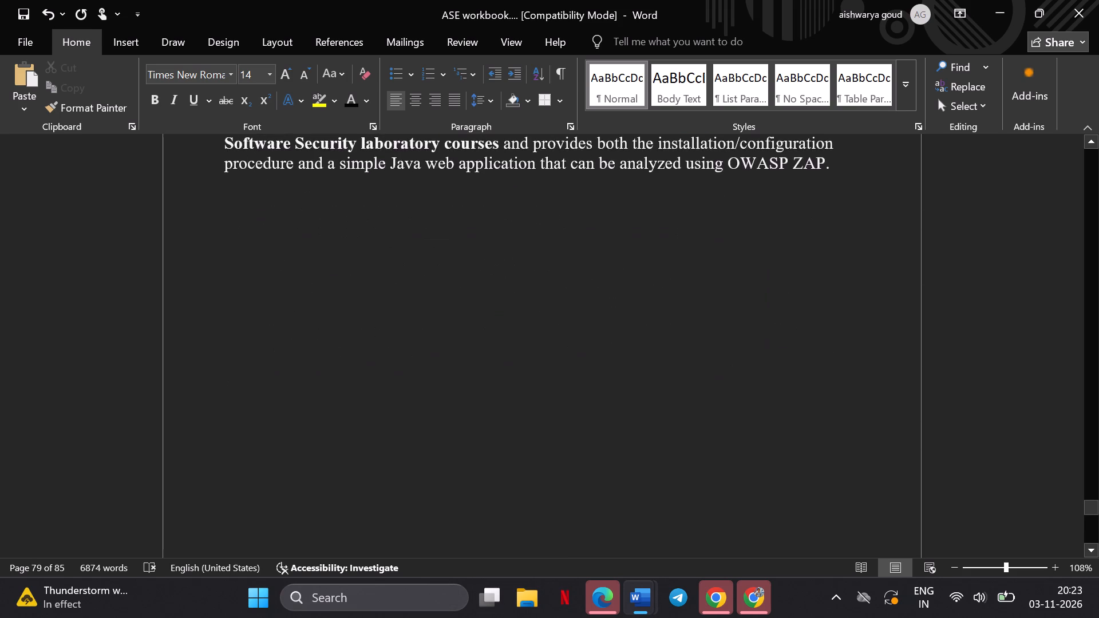
pyautogui.scroll(-7, 554, 341)
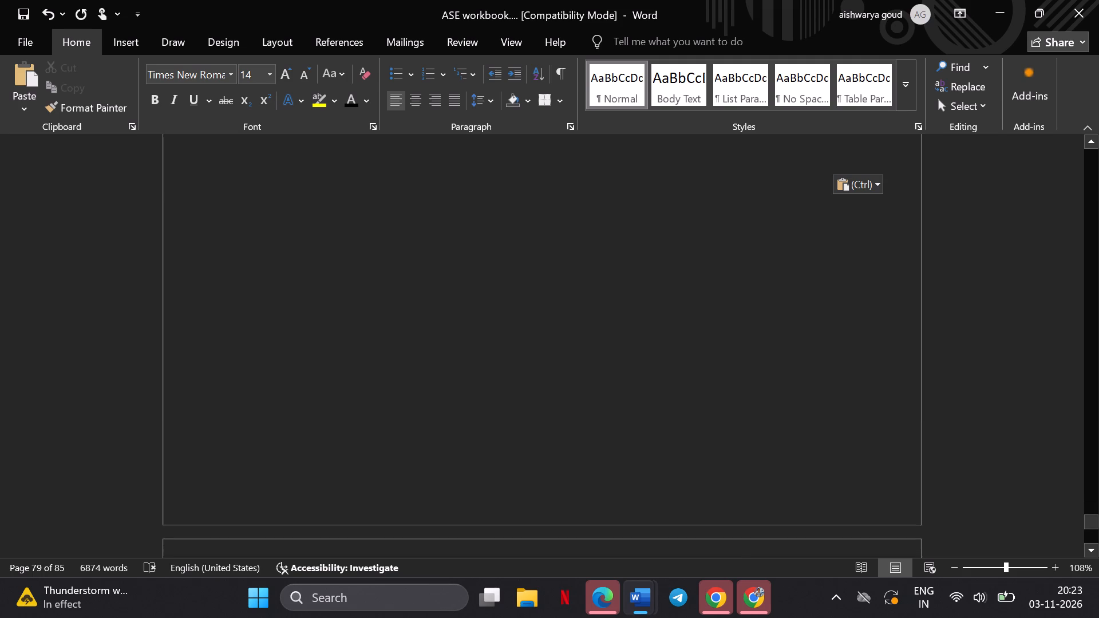
pyautogui.scroll(-3, 554, 341)
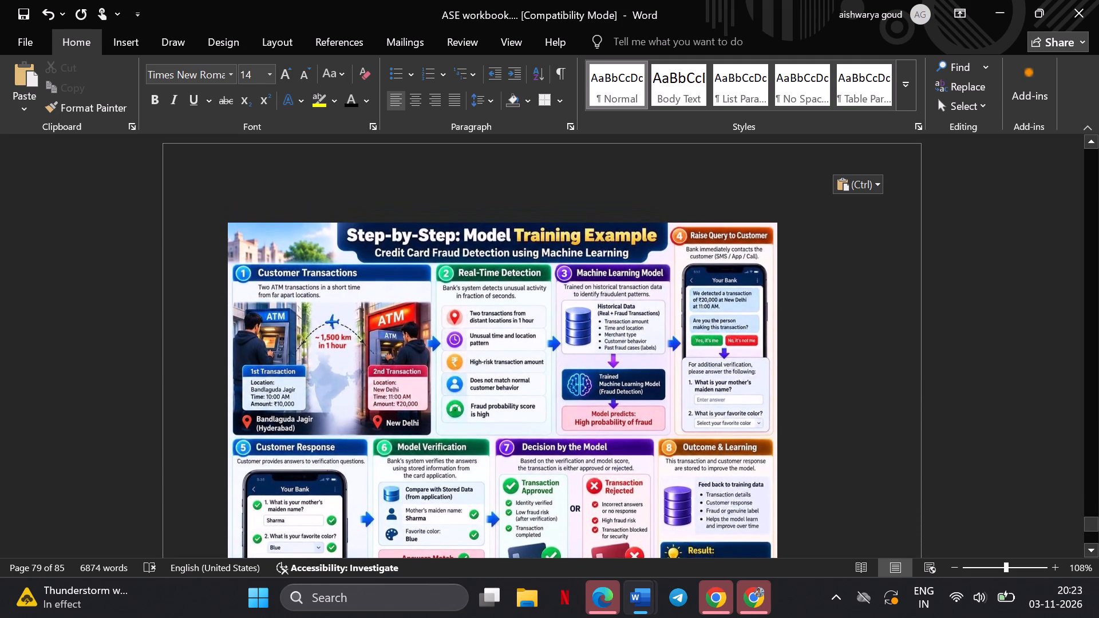
pyautogui.scroll(8, 327, 235)
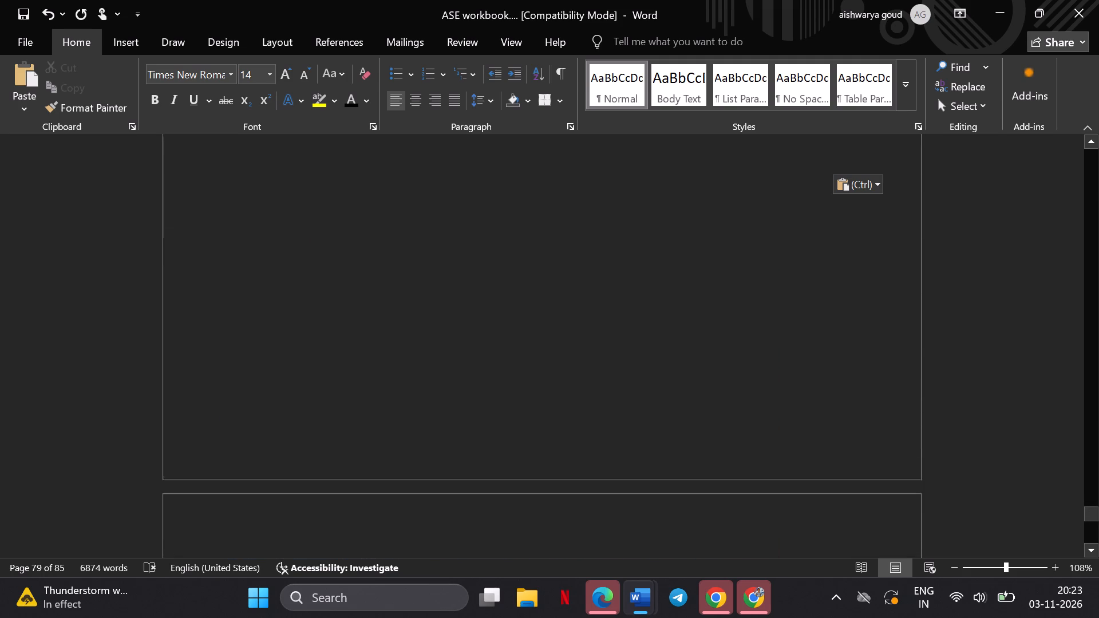
pyautogui.scroll(10, 327, 235)
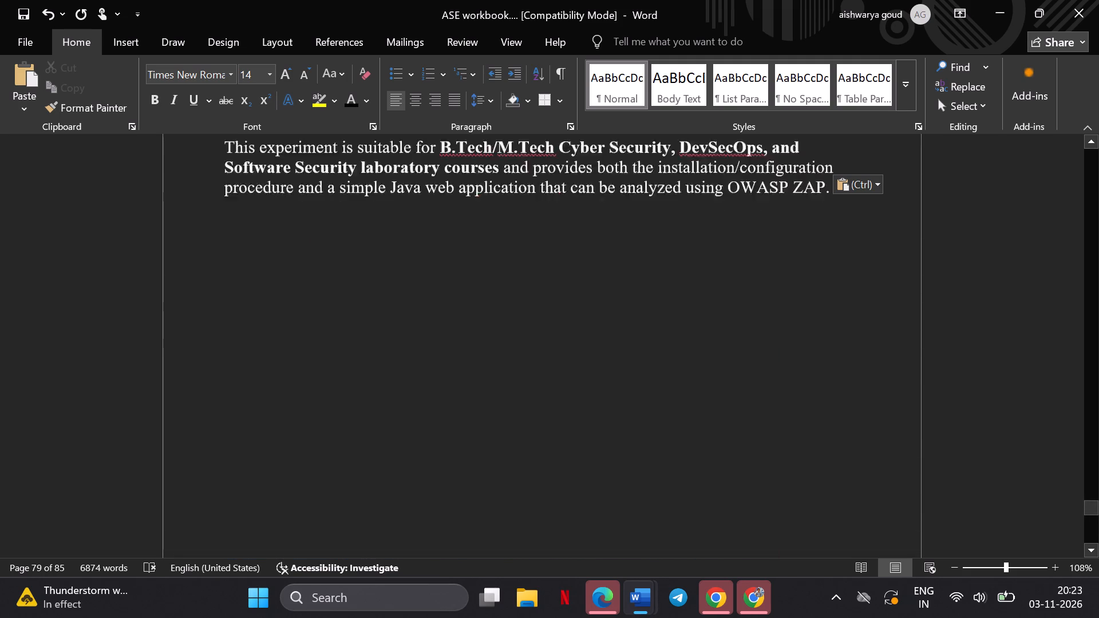
pyautogui.scroll(2, 327, 235)
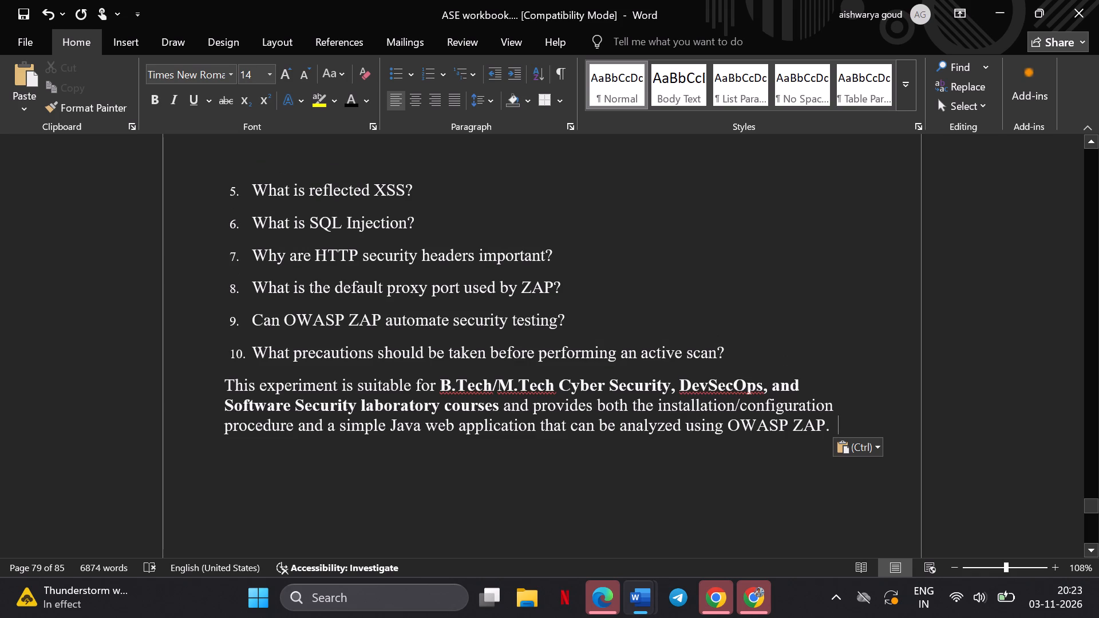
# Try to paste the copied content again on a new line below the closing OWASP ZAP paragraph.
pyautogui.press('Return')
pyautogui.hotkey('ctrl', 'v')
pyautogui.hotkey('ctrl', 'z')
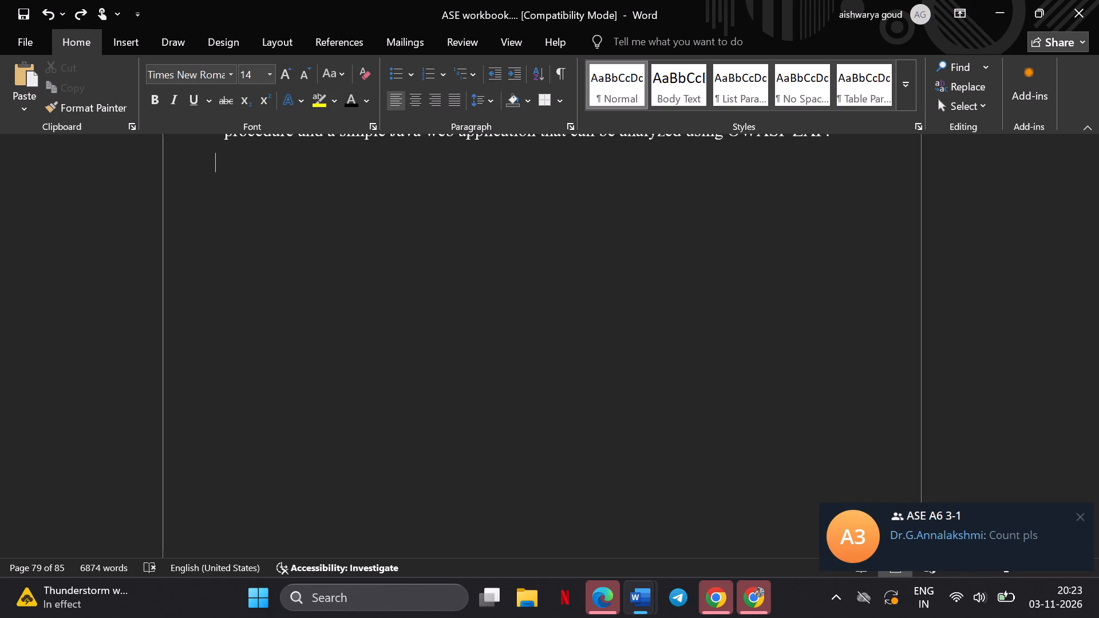
# Copy the "Step-by-Step: Model Training Example" picture together with the evaluator box beneath it, and remove both from their current page.
pyautogui.scroll(-5, 861, 433)
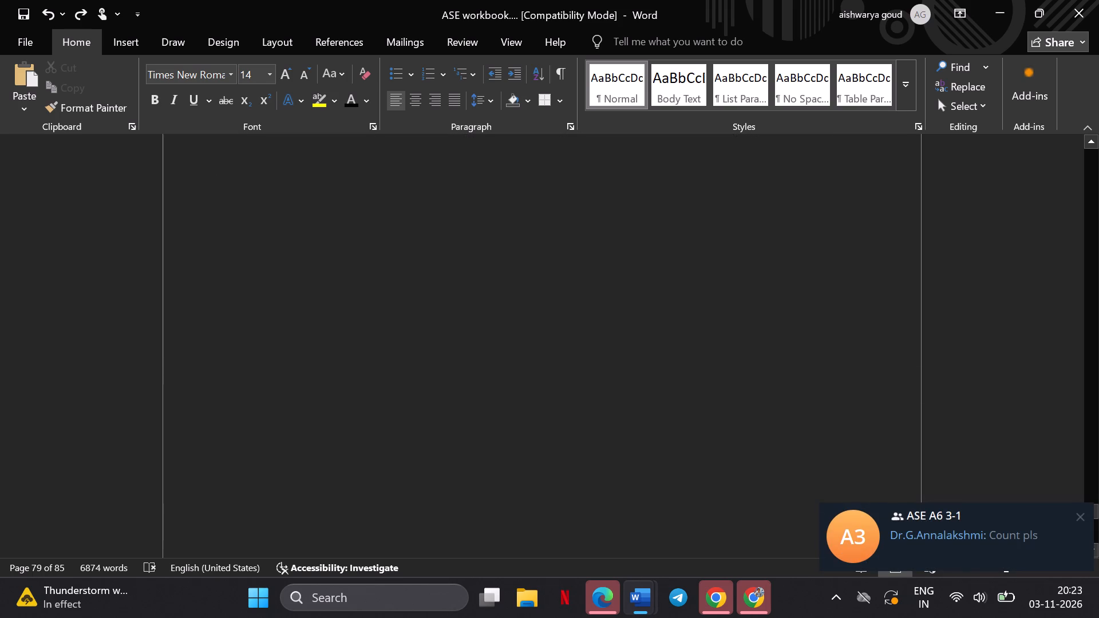
pyautogui.scroll(-2, 861, 433)
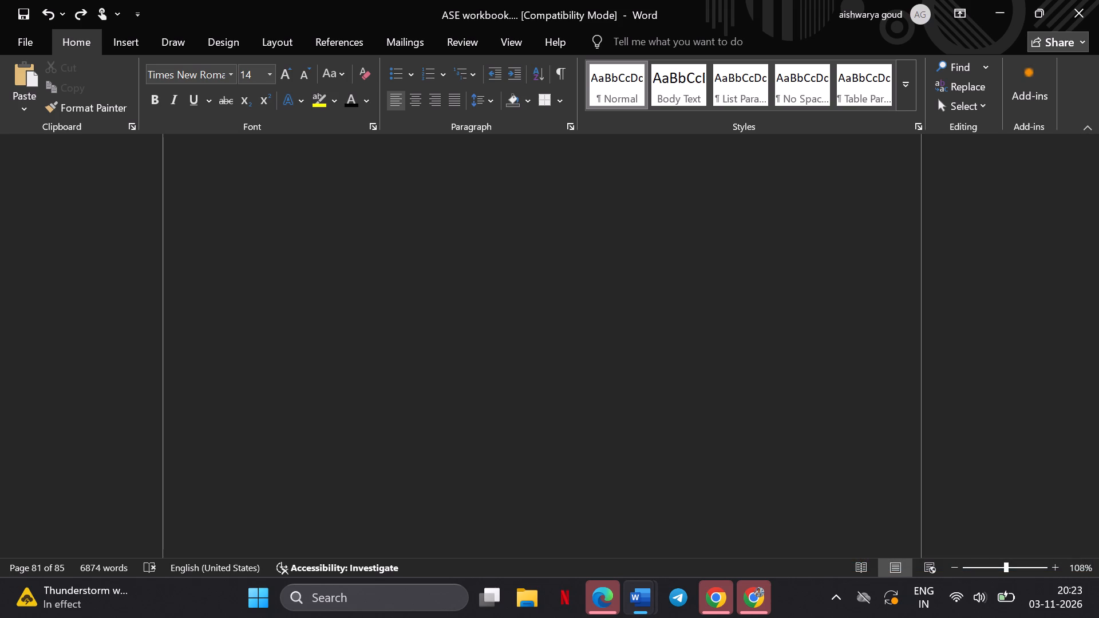
pyautogui.scroll(-9, 861, 433)
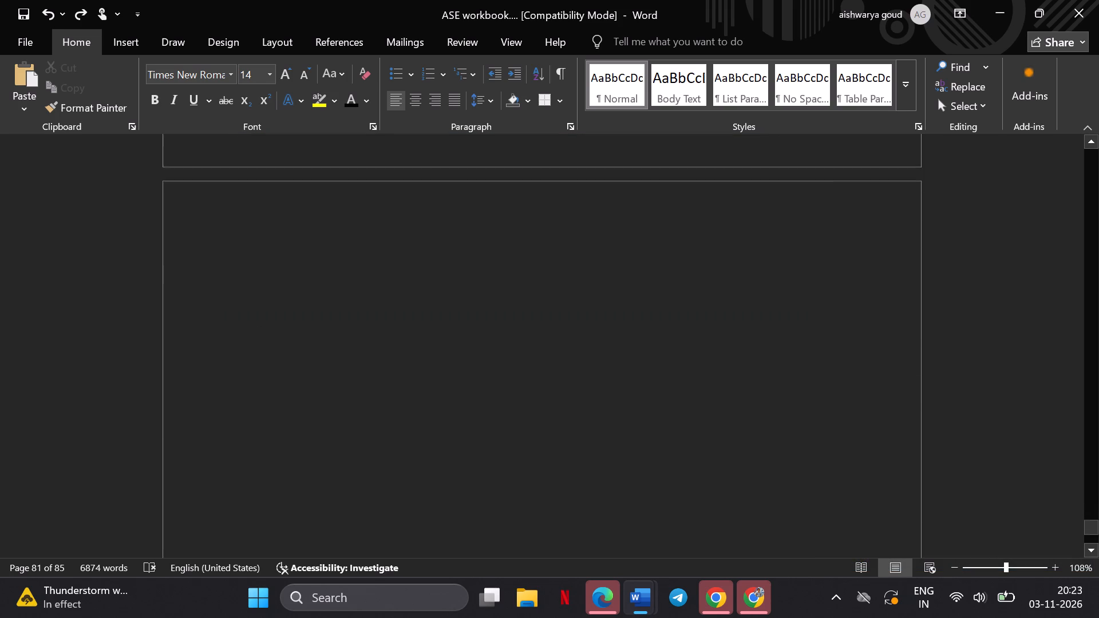
pyautogui.scroll(4, 861, 433)
pyautogui.moveTo(888, 528); pyautogui.dragTo(468, 183)
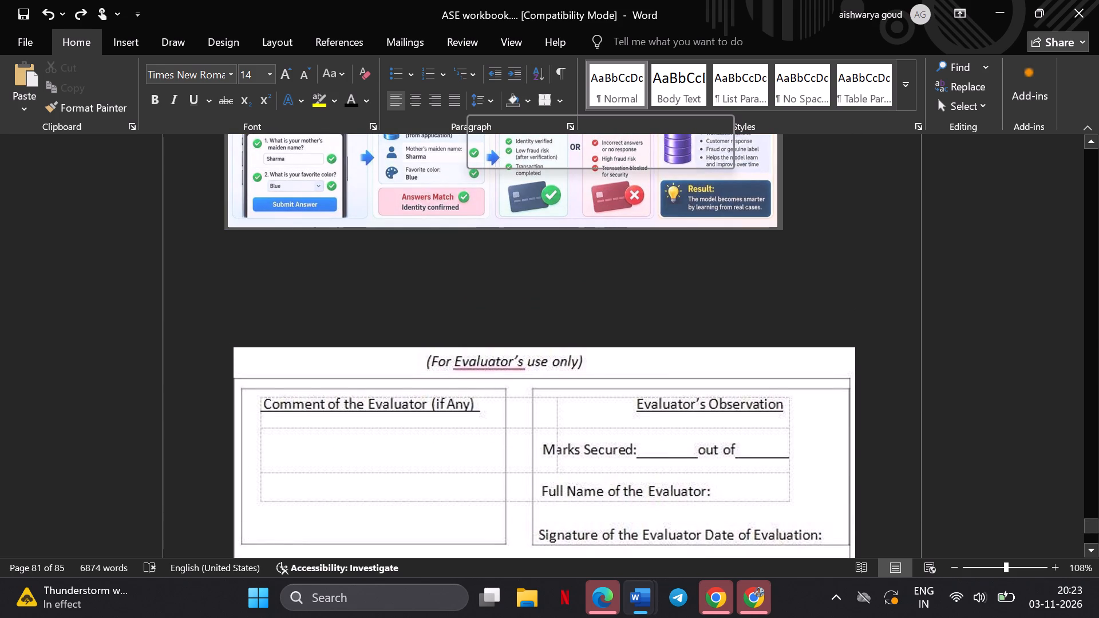
pyautogui.hotkey('ctrl', 'c')
pyautogui.scroll(1, 452, 343)
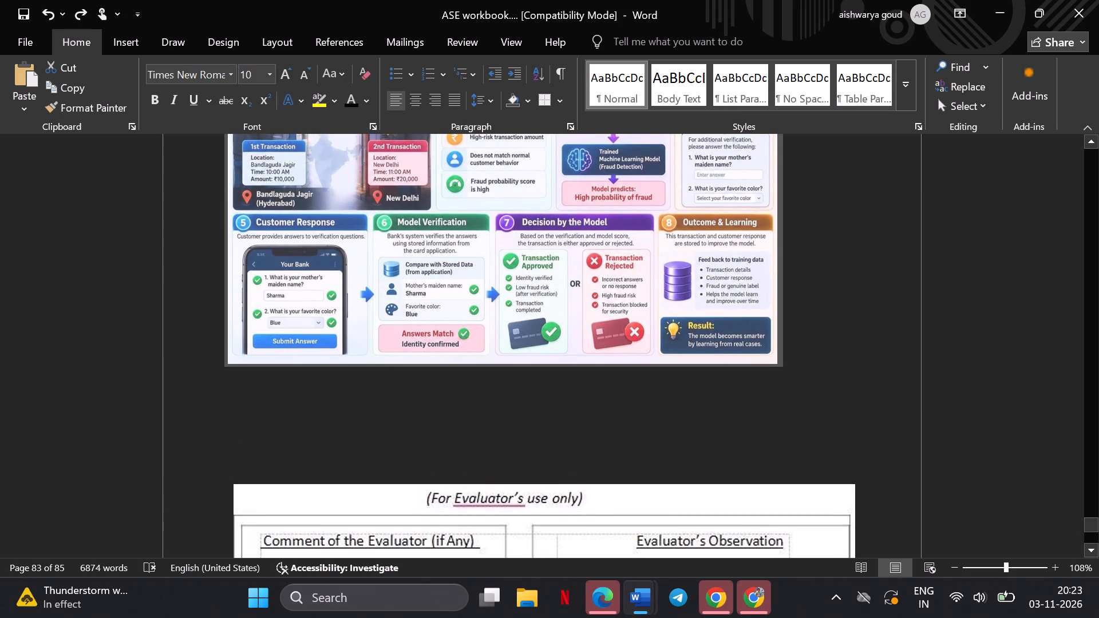
pyautogui.click(437, 403)
pyautogui.scroll(3, 437, 403)
pyautogui.click(216, 270)
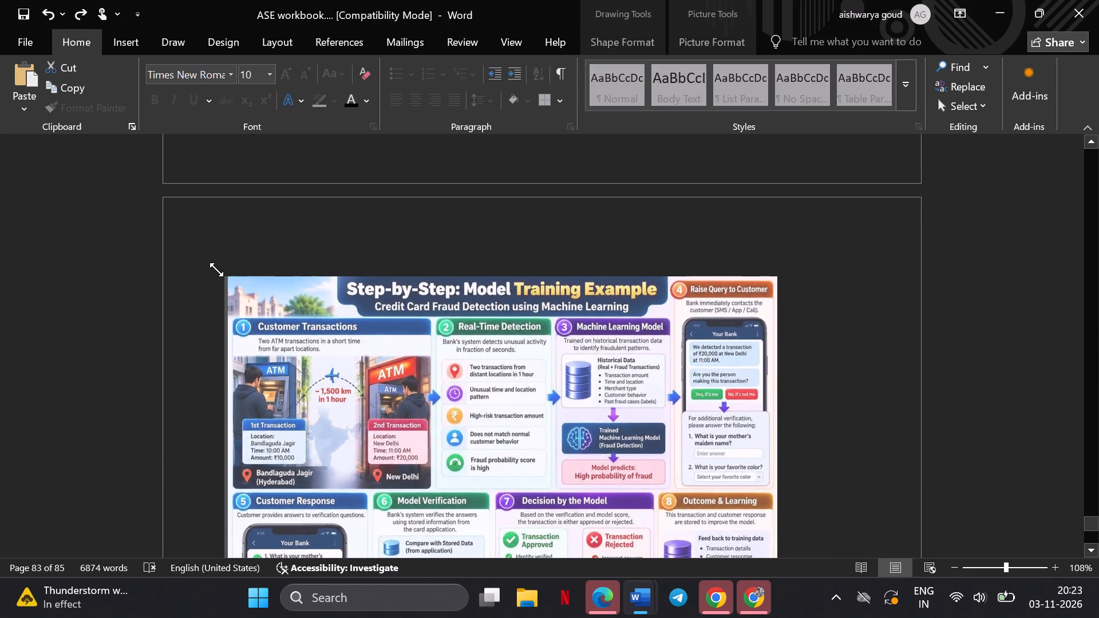
pyautogui.moveTo(201, 248); pyautogui.dragTo(681, 616)
pyautogui.hscroll(1, 482, 551)
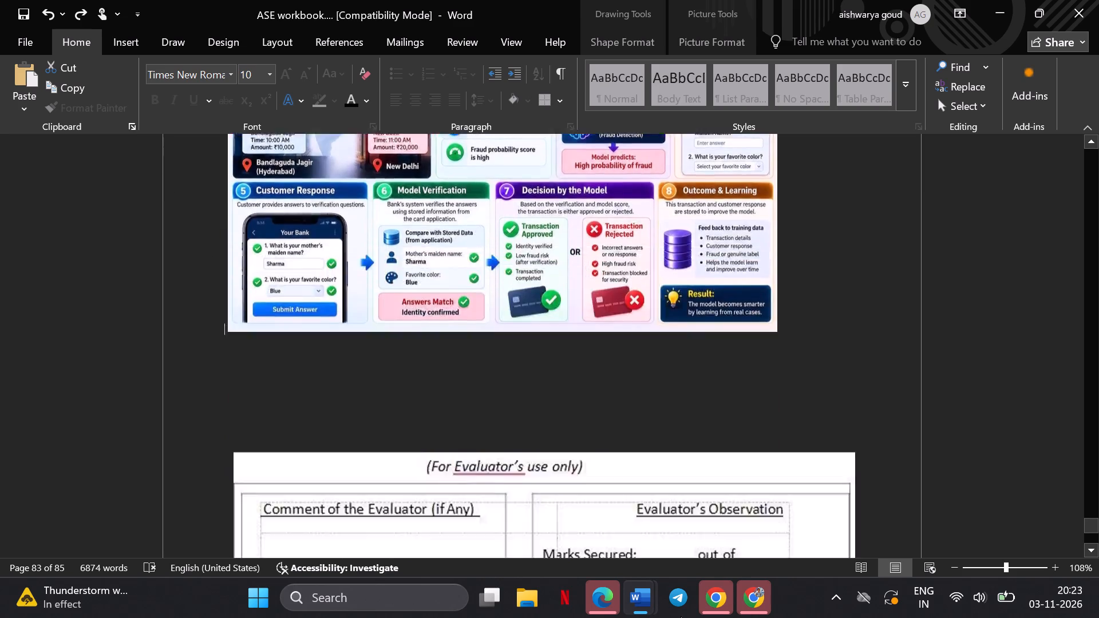
pyautogui.hscroll(1, 681, 616)
pyautogui.moveTo(681, 616); pyautogui.dragTo(882, 138)
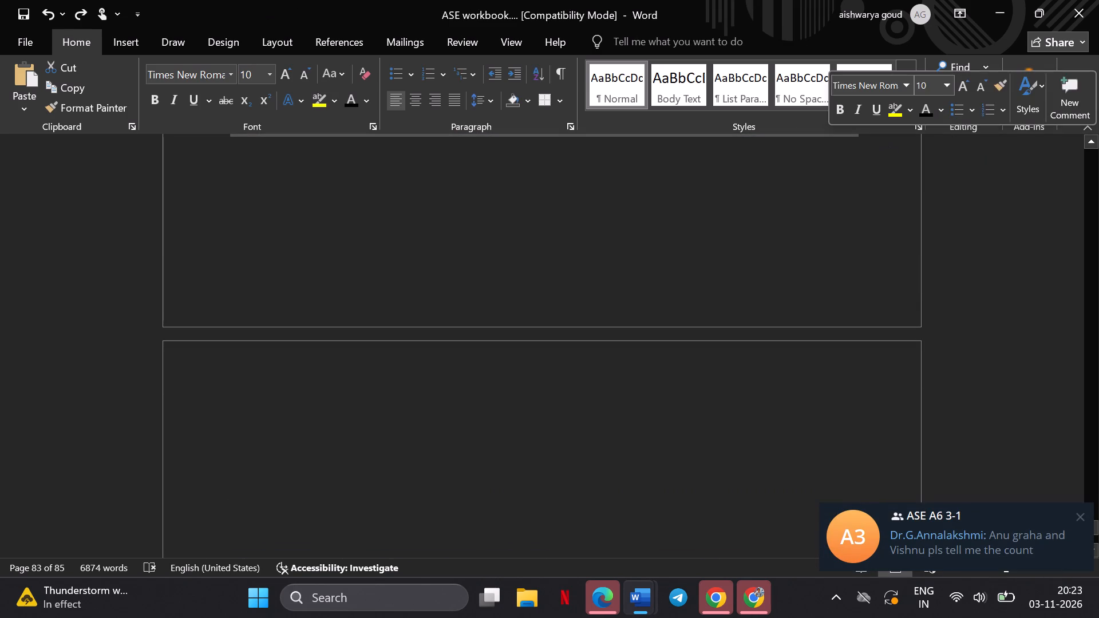
pyautogui.hotkey('ctrl', 'c')
pyautogui.press('BackSpace')
pyautogui.press('BackSpace')
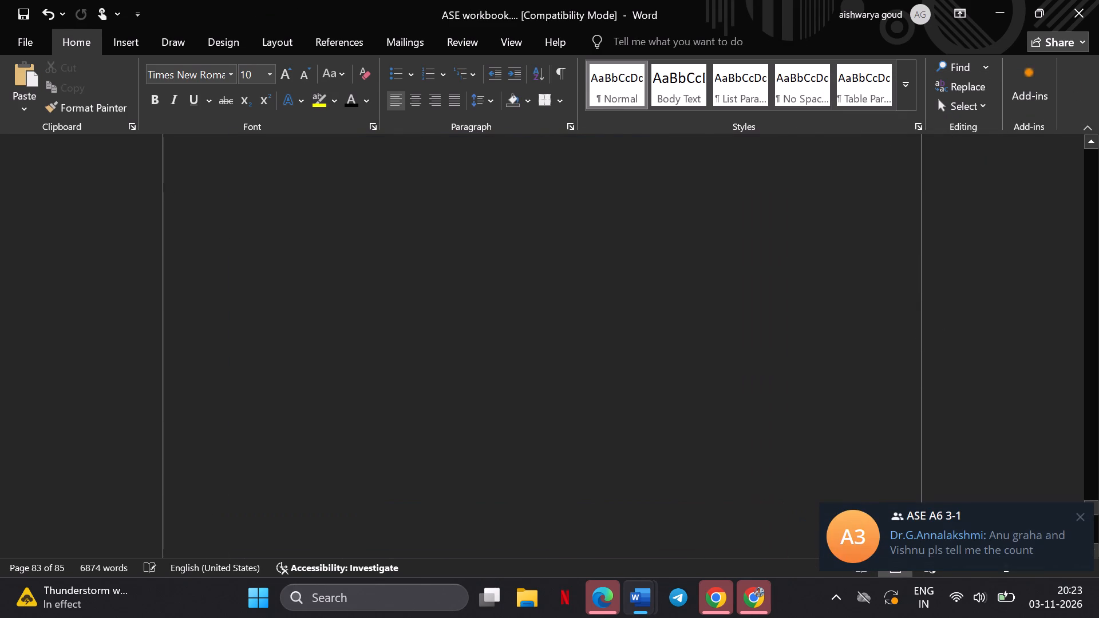
# Paste the copied picture and evaluator box on a new line below the closing OWASP ZAP paragraph.
pyautogui.scroll(-6, 884, 259)
pyautogui.scroll(2, 884, 259)
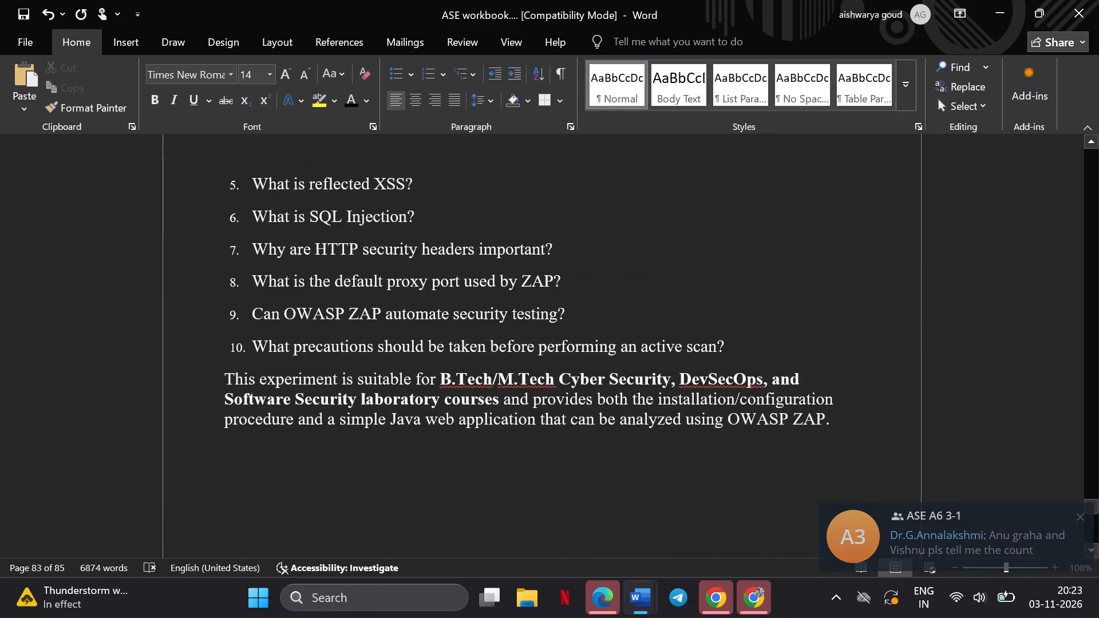
pyautogui.press('Return')
pyautogui.hotkey('ctrl', 'v')
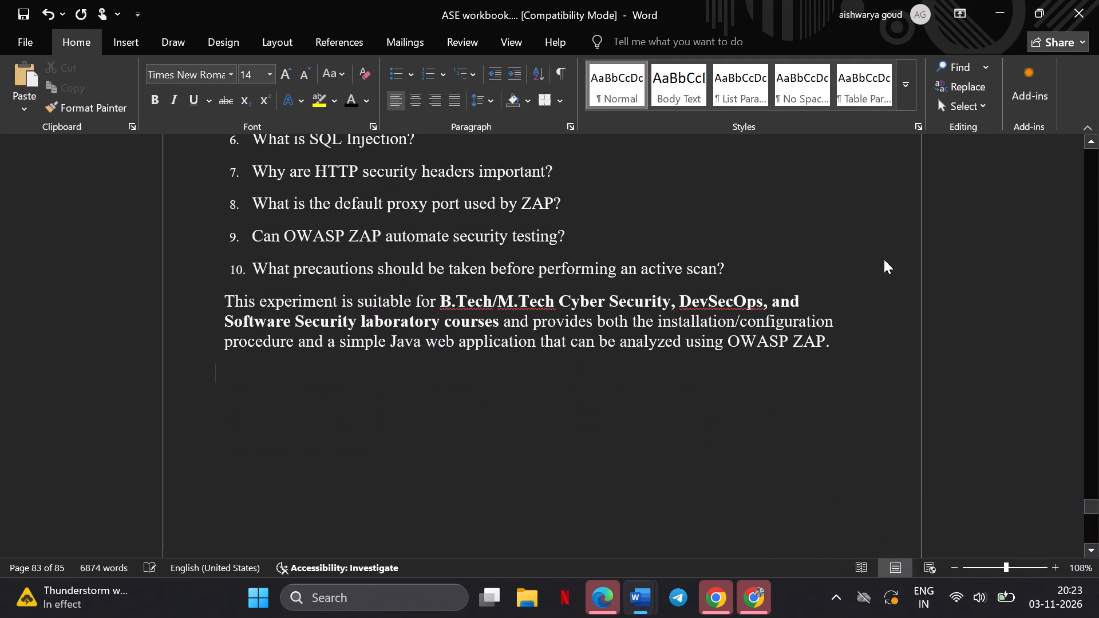
# Move the "Step-by-Step: Model Training Example" picture up, directly beneath the closing OWASP ZAP paragraph.
pyautogui.scroll(-2, 944, 300)
pyautogui.scroll(1, 944, 300)
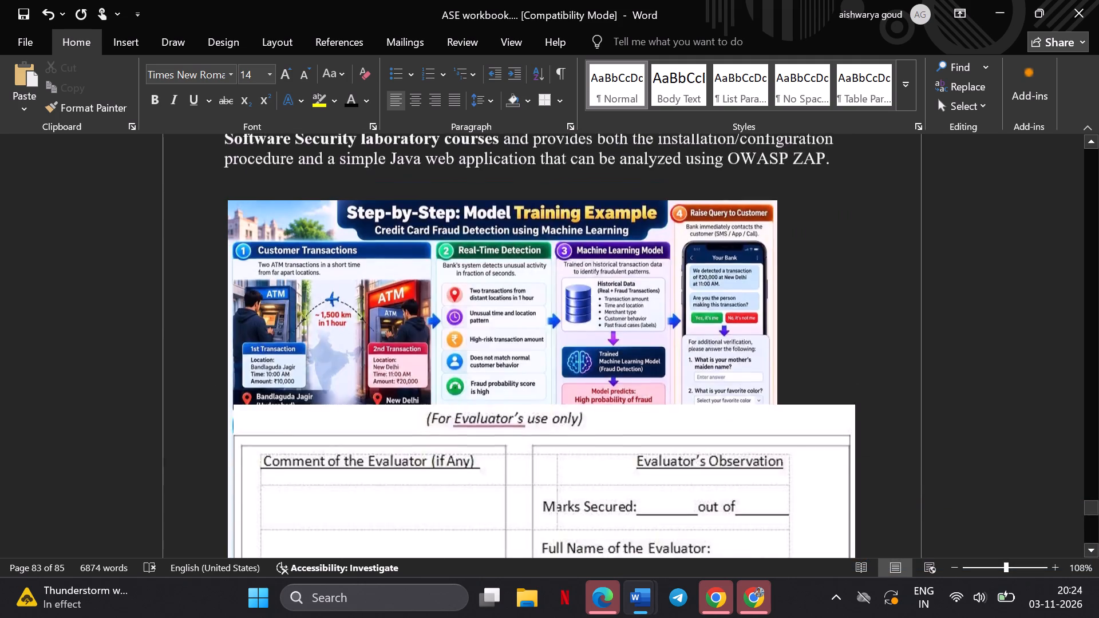
pyautogui.scroll(1, 944, 300)
pyautogui.moveTo(497, 418); pyautogui.dragTo(491, 371)
pyautogui.moveTo(491, 371); pyautogui.dragTo(483, 316)
# Move the evaluator box down below the "Step-by-Step: Model Training Example" picture so they do not overlap.
pyautogui.scroll(-2, 765, 389)
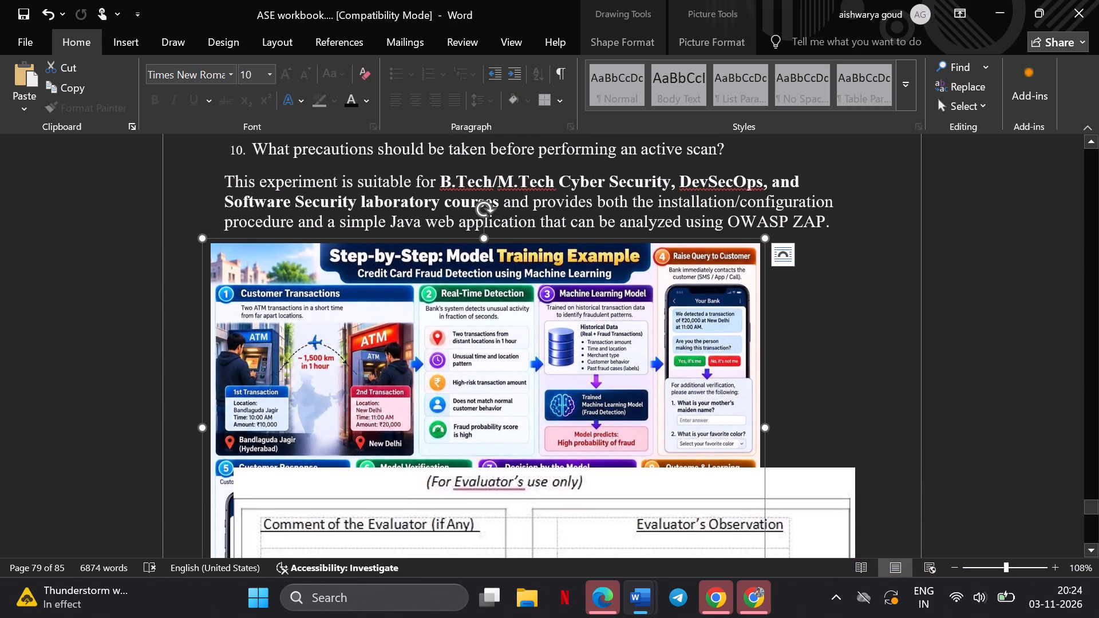
pyautogui.scroll(-2, 725, 389)
pyautogui.scroll(-2, 870, 399)
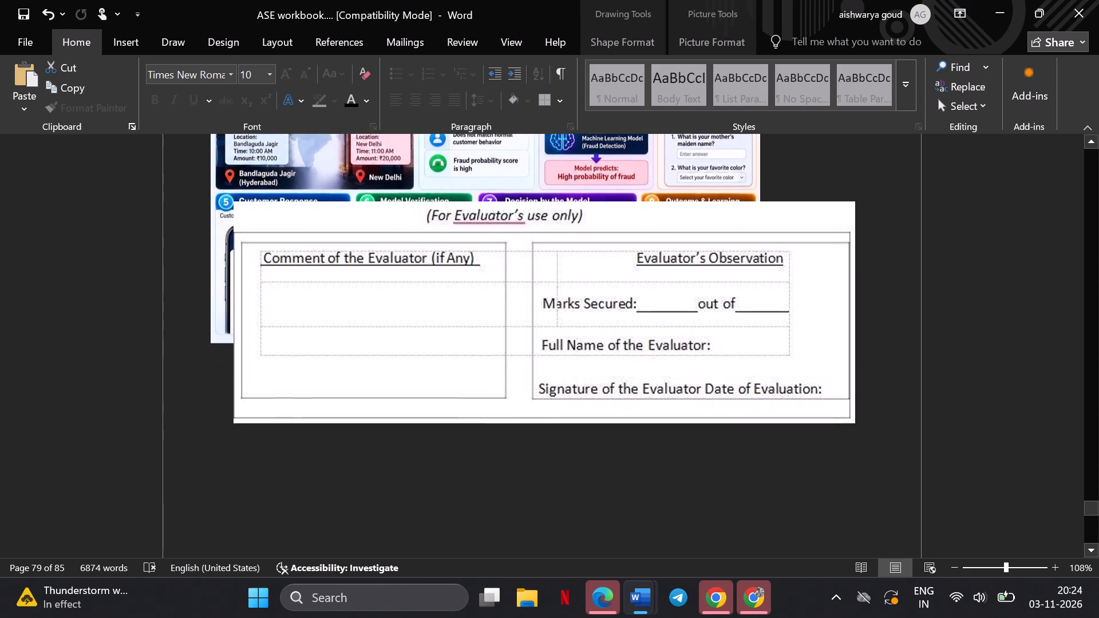
pyautogui.moveTo(714, 315); pyautogui.dragTo(699, 493)
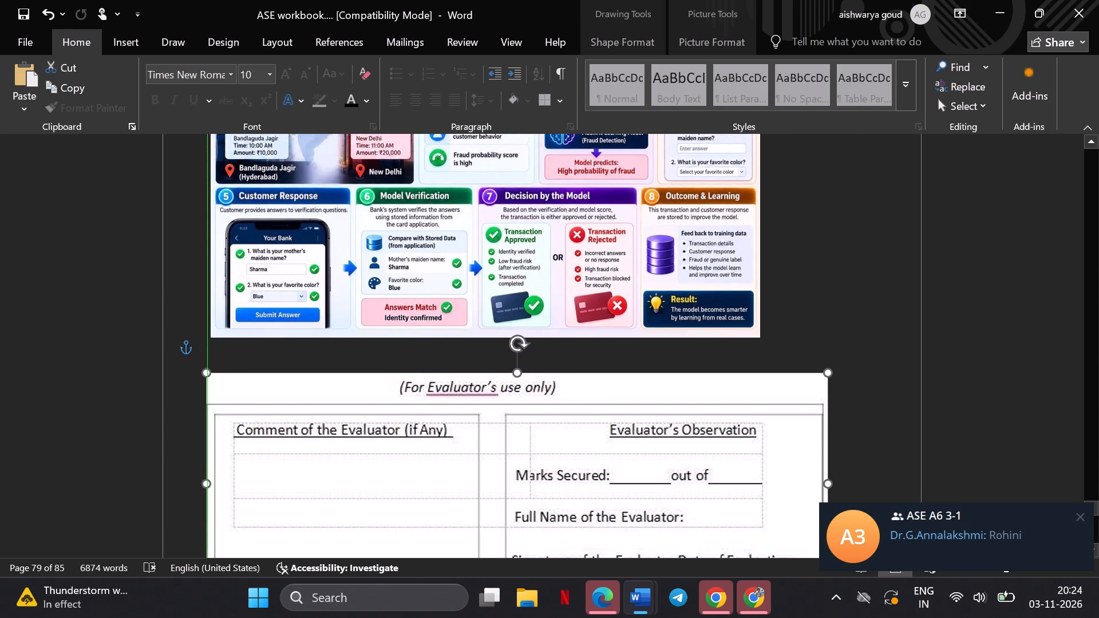
pyautogui.moveTo(699, 493); pyautogui.dragTo(702, 493)
# Delete the run of empty pages that follows the evaluator box at the end of the workbook.
pyautogui.scroll(-4, 927, 304)
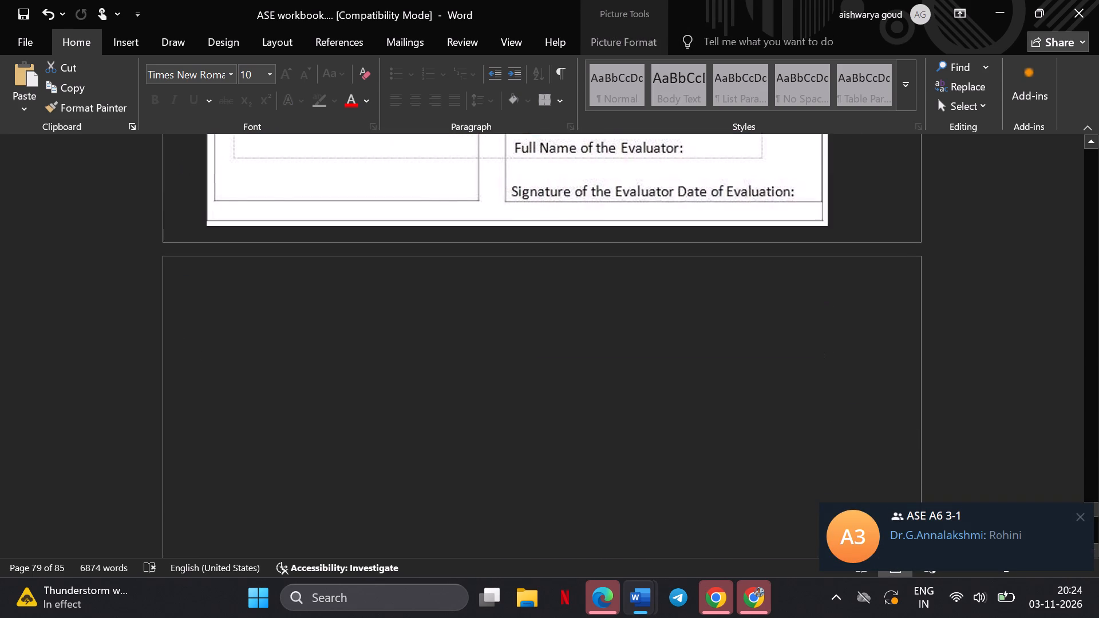
pyautogui.scroll(-9, 927, 304)
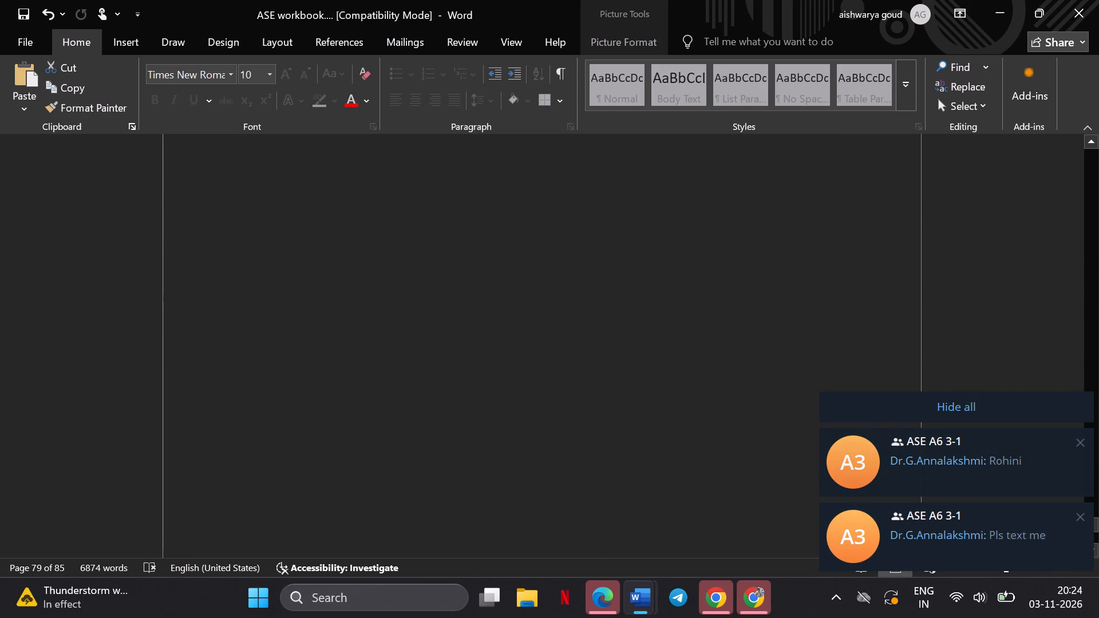
pyautogui.scroll(-5, 927, 304)
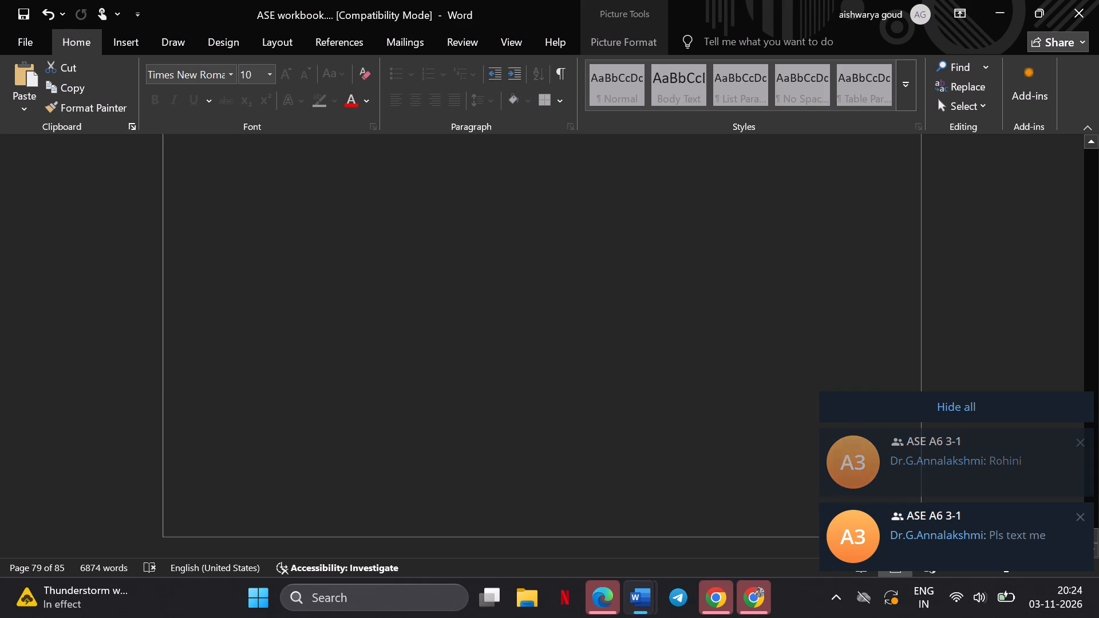
pyautogui.moveTo(596, 468); pyautogui.dragTo(549, 93)
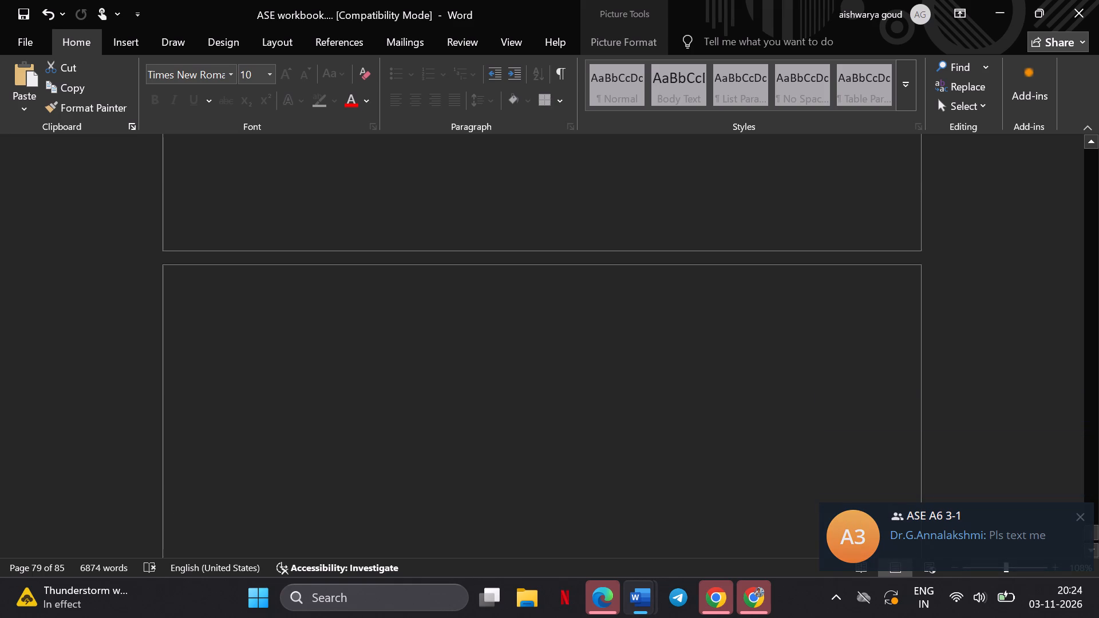
pyautogui.moveTo(549, 93); pyautogui.dragTo(429, 140)
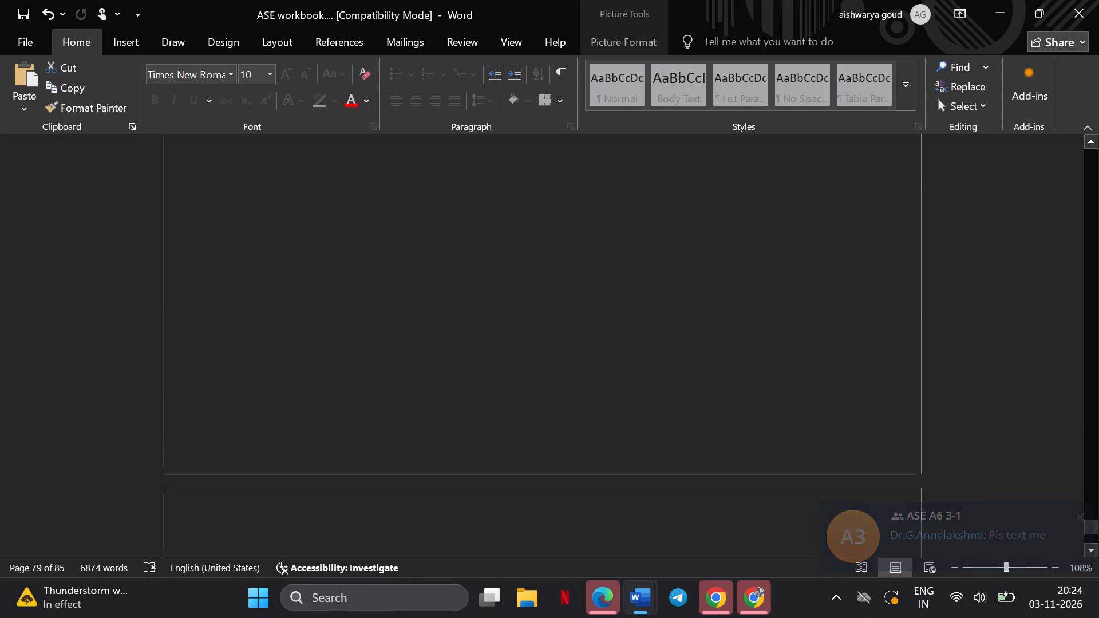
pyautogui.moveTo(429, 140); pyautogui.dragTo(408, 117)
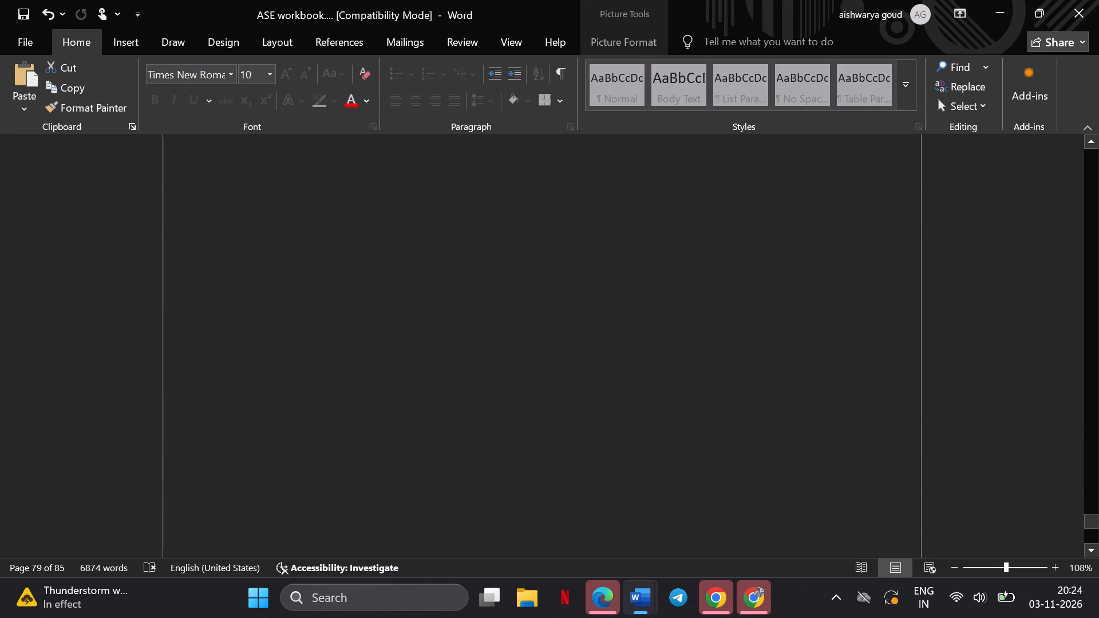
pyautogui.moveTo(408, 117); pyautogui.dragTo(432, 39)
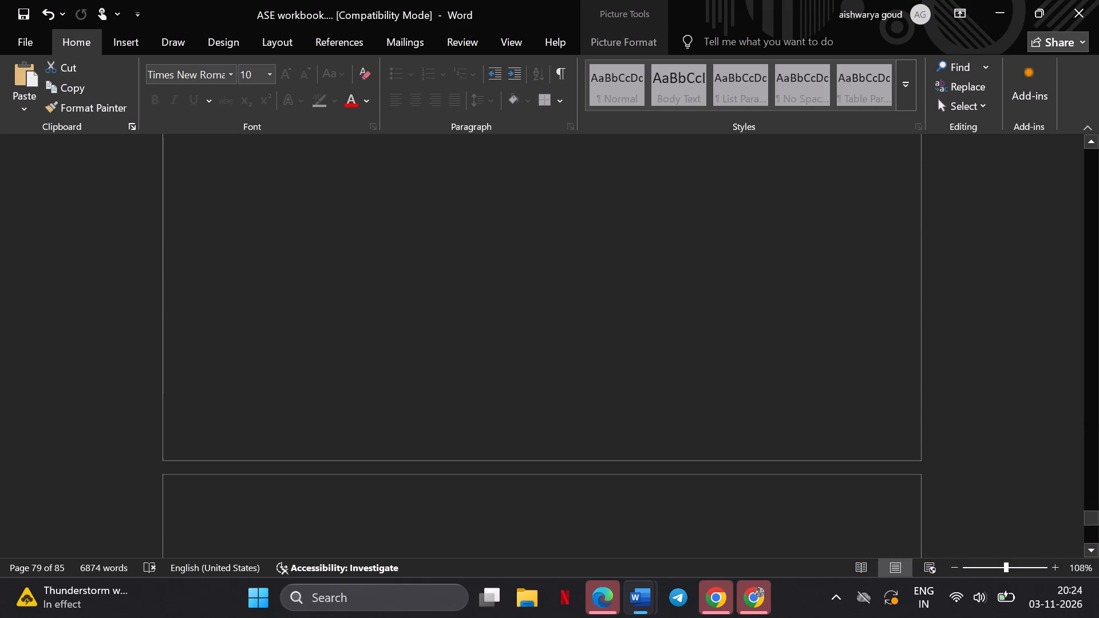
pyautogui.moveTo(432, 39); pyautogui.dragTo(370, 343)
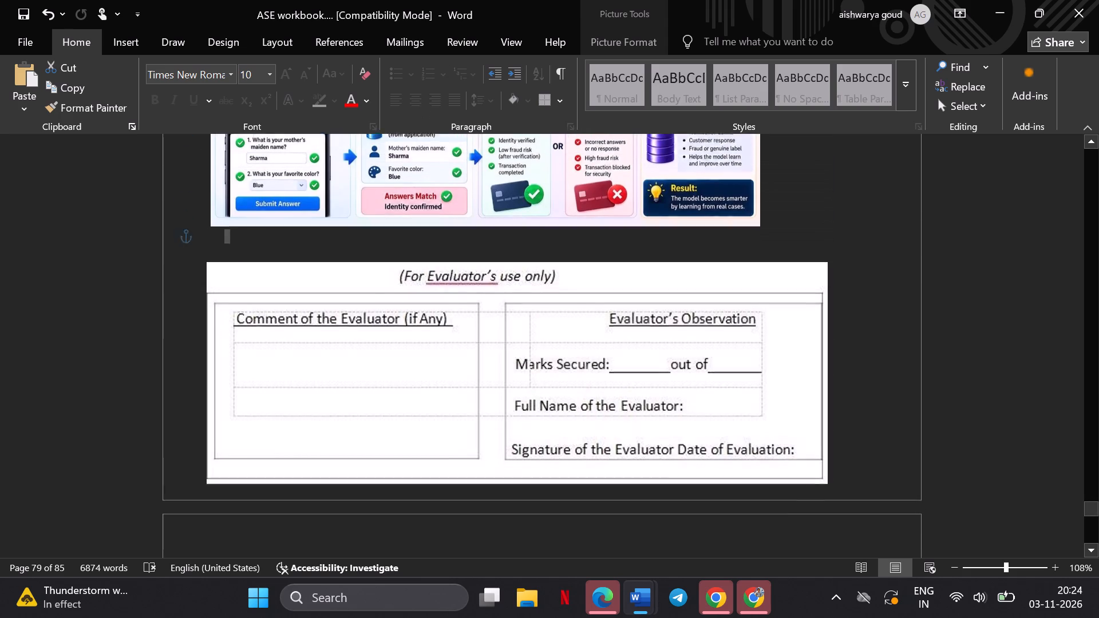
pyautogui.moveTo(370, 343); pyautogui.dragTo(309, 528)
pyautogui.press('BackSpace')
pyautogui.press('BackSpace')
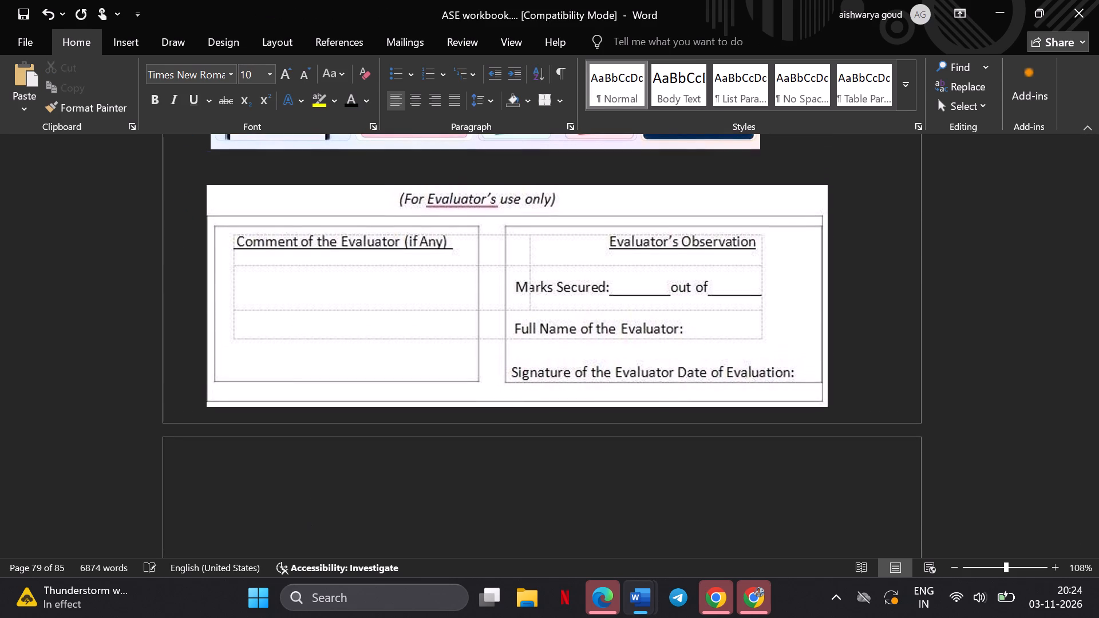
pyautogui.press('BackSpace')
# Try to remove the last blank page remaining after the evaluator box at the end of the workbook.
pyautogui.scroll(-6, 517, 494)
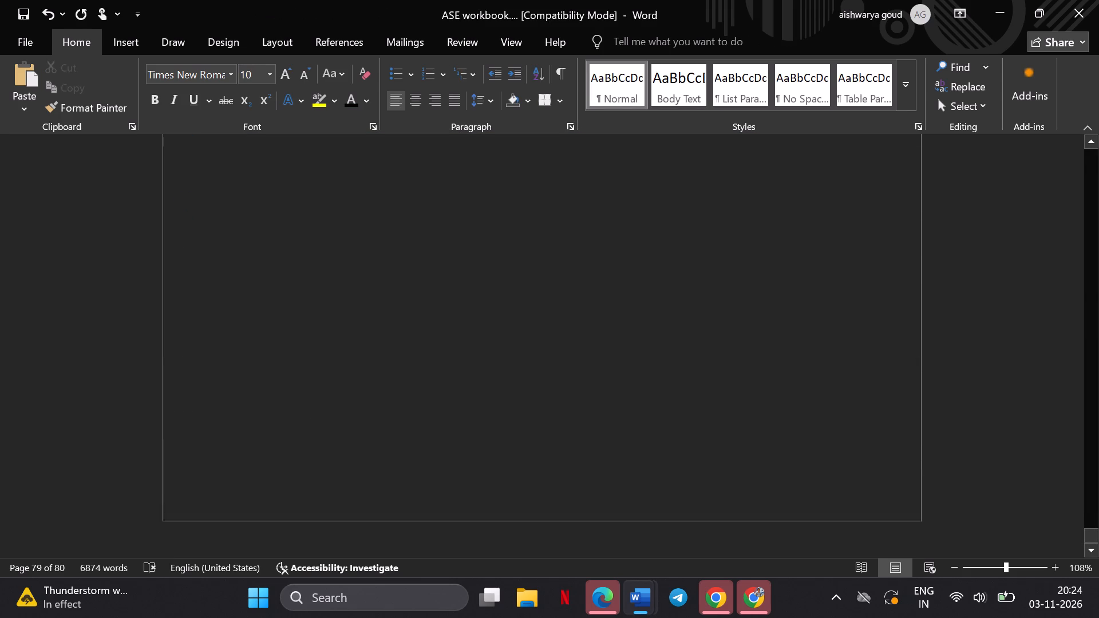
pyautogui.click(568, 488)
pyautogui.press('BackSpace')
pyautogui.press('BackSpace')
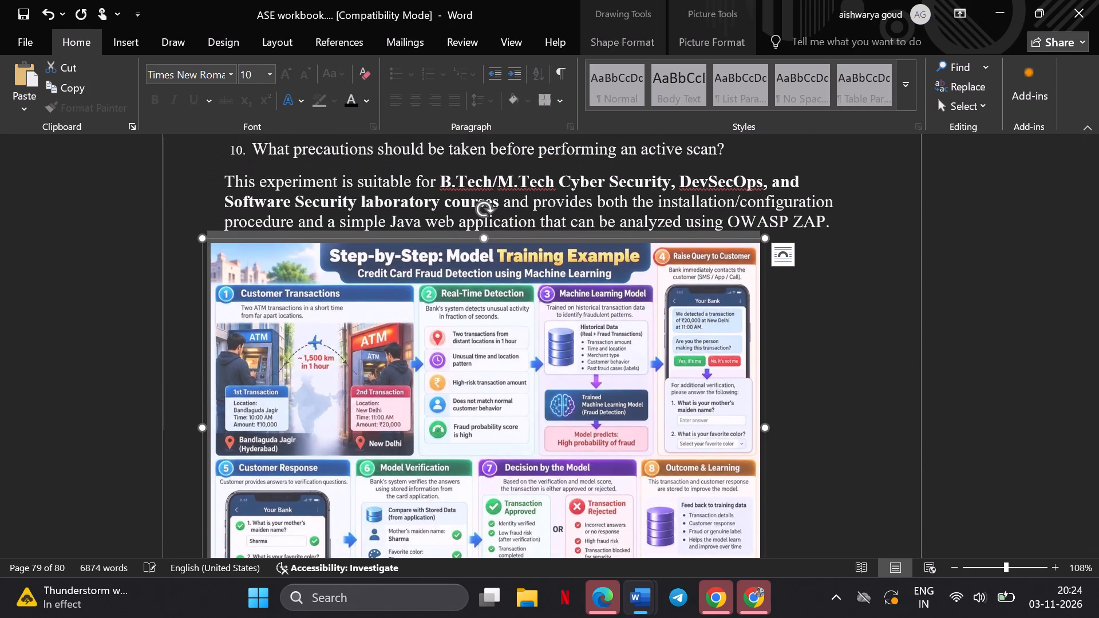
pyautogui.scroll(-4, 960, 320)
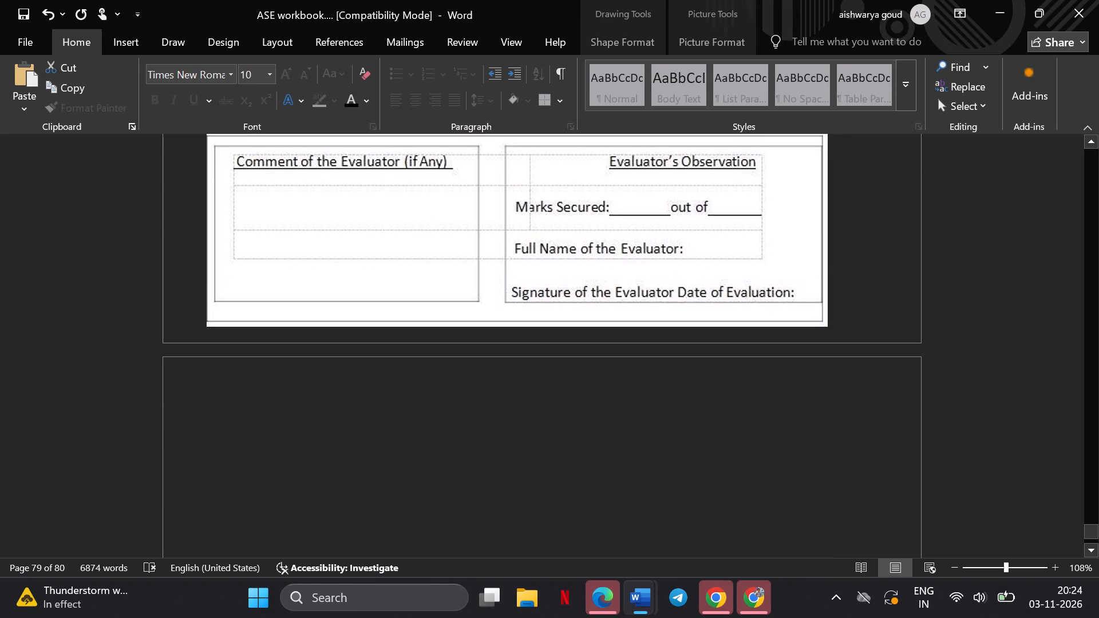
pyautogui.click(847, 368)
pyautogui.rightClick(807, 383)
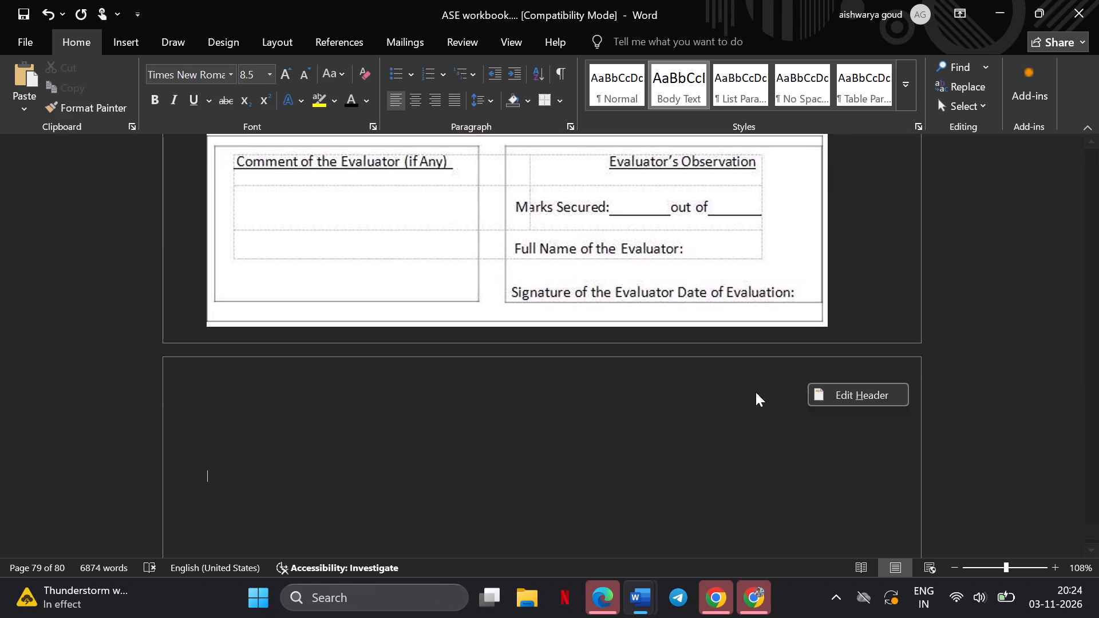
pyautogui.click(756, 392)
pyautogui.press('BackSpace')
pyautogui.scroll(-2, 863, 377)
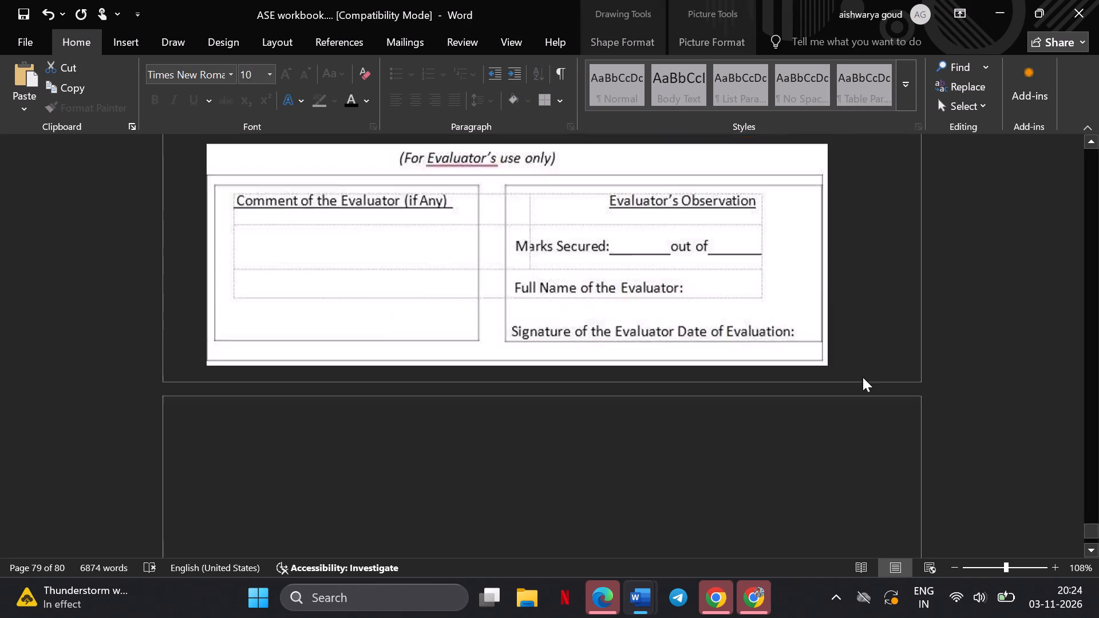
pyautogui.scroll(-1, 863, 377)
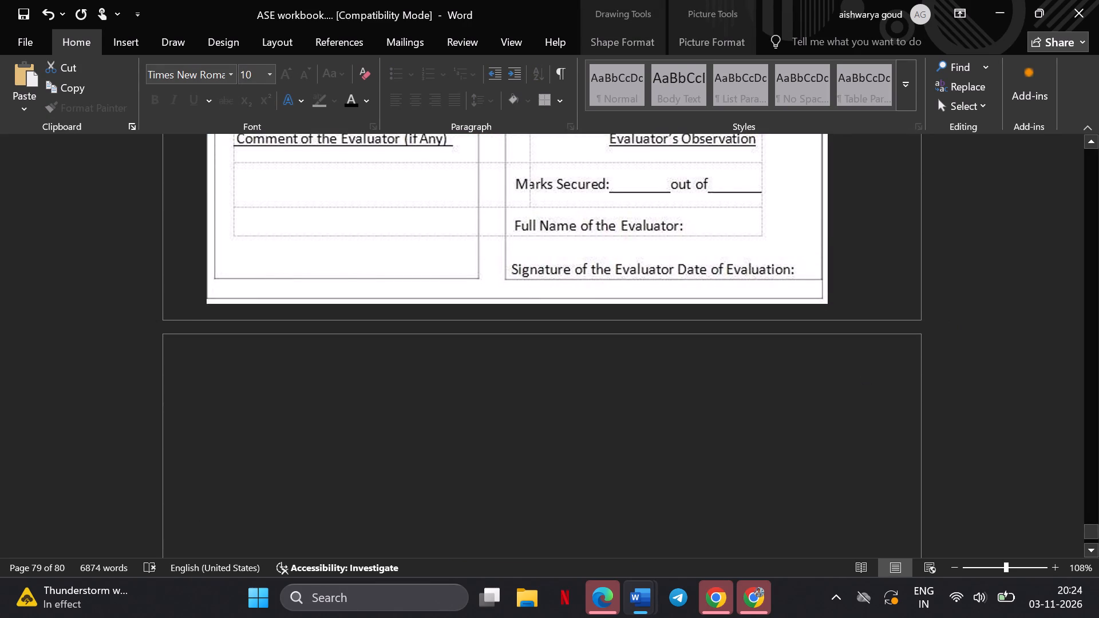
# Skim the workbook's pages backwards from the closing OWASP ZAP section to the cover page.
pyautogui.scroll(6, 825, 271)
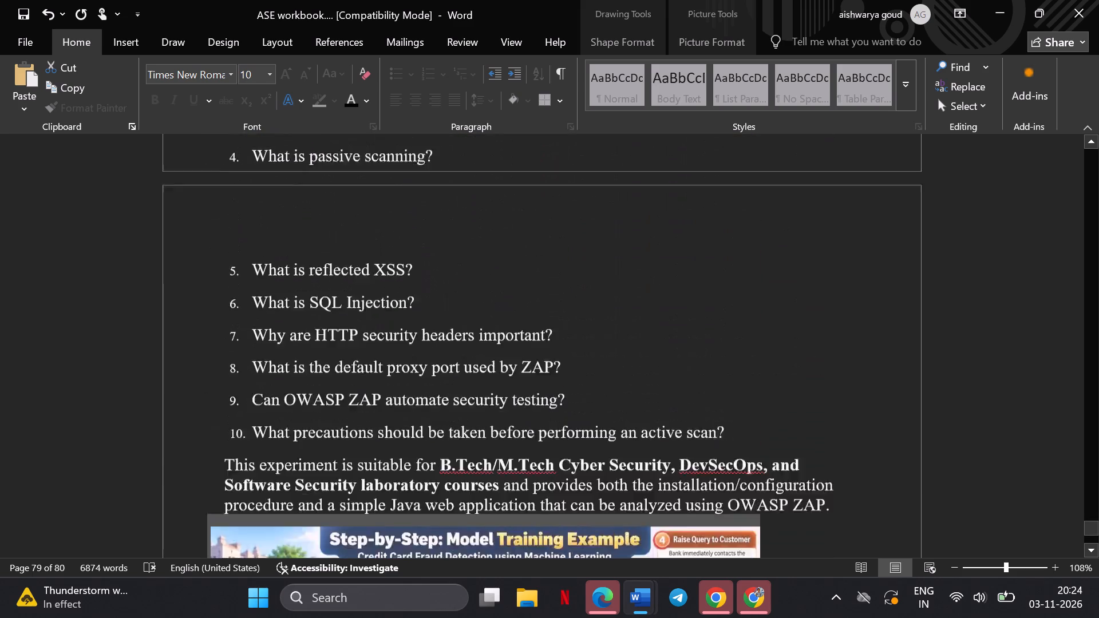
pyautogui.scroll(3, 825, 271)
pyautogui.scroll(-3, 825, 271)
pyautogui.scroll(4, 825, 271)
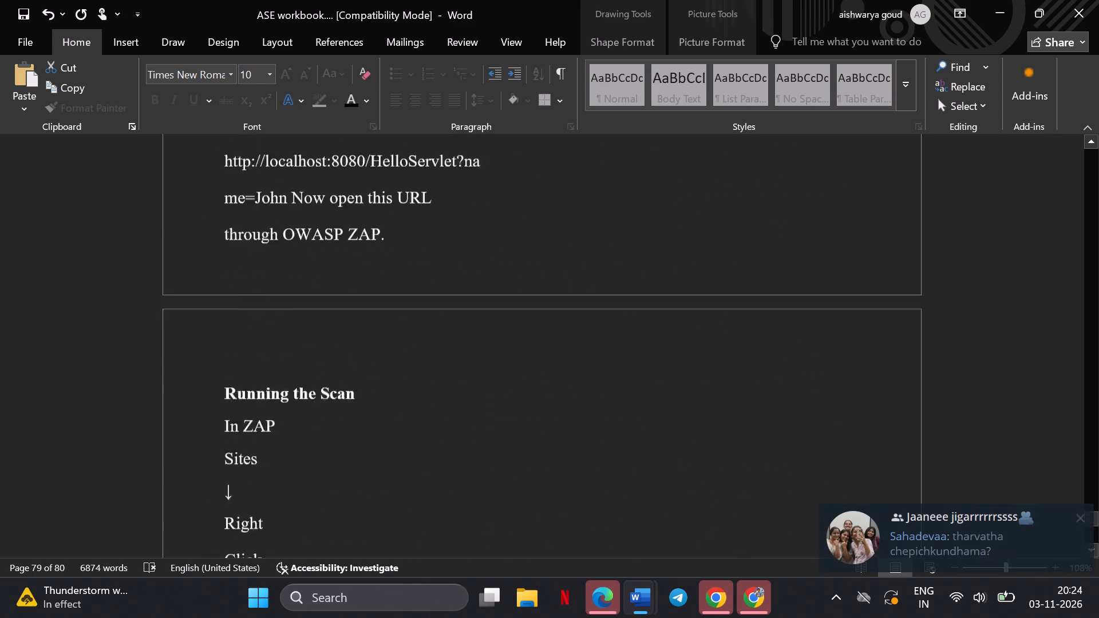
pyautogui.scroll(4, 825, 271)
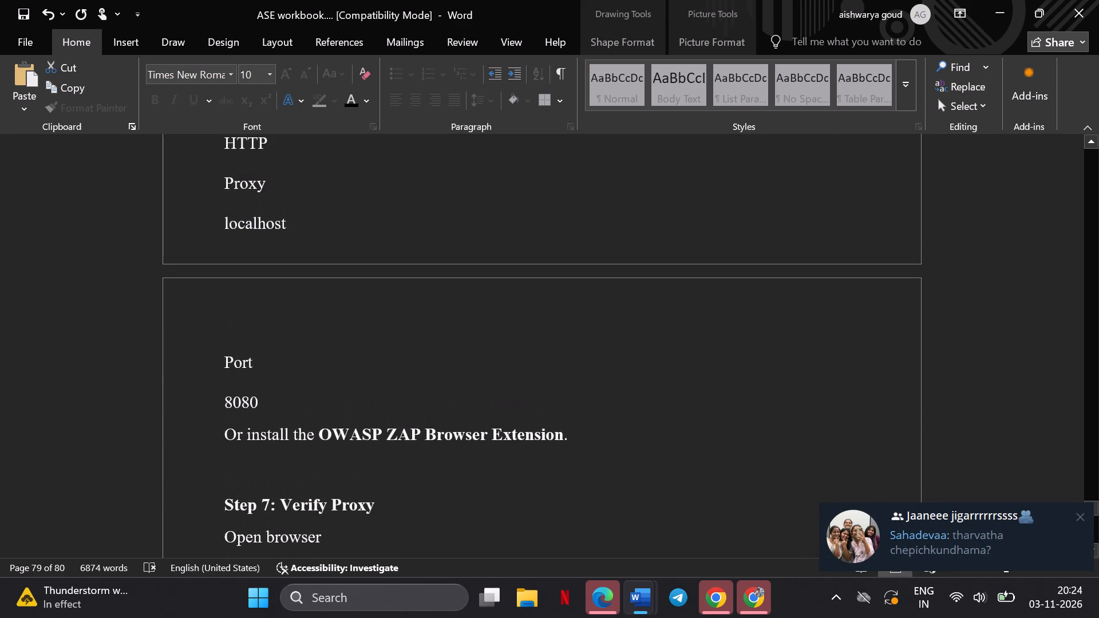
pyautogui.scroll(13, 825, 271)
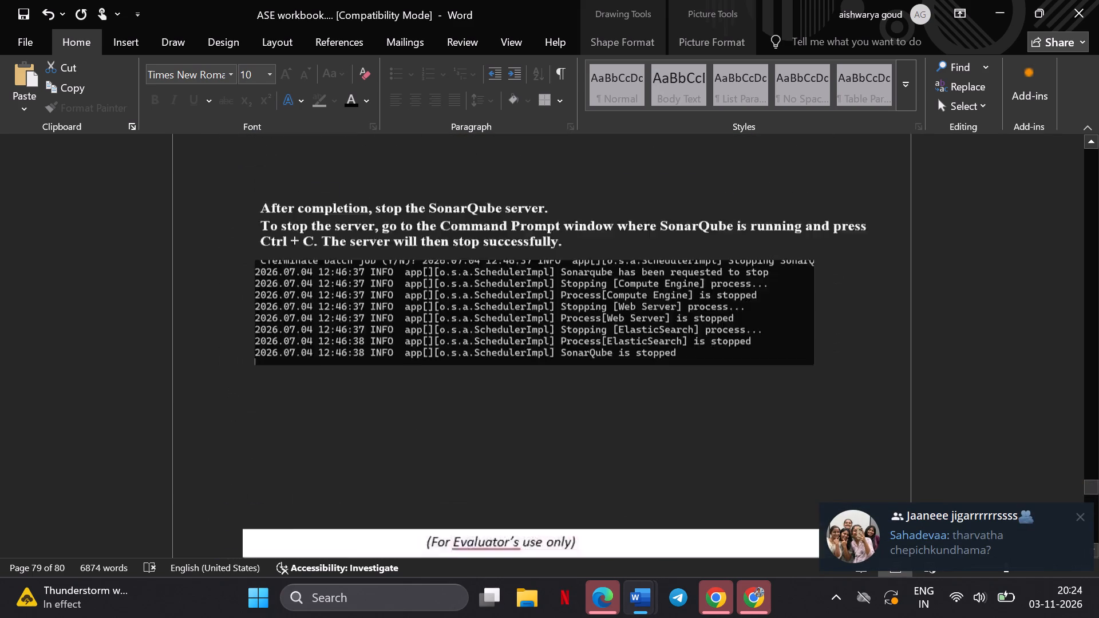
pyautogui.scroll(20, 825, 271)
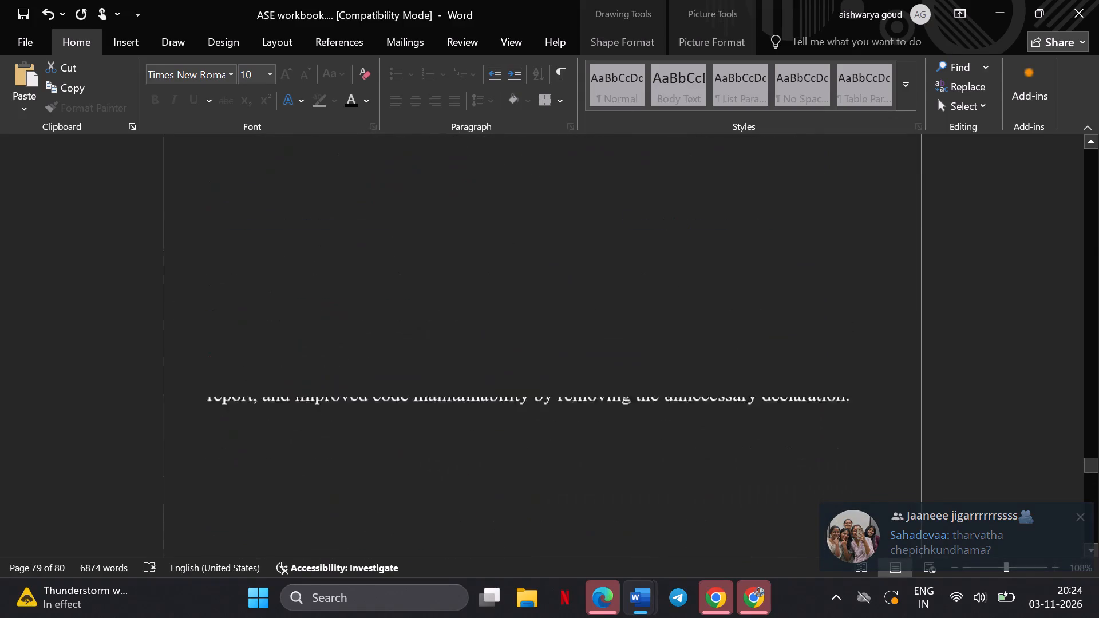
pyautogui.scroll(20, 825, 271)
pyautogui.scroll(7, 825, 271)
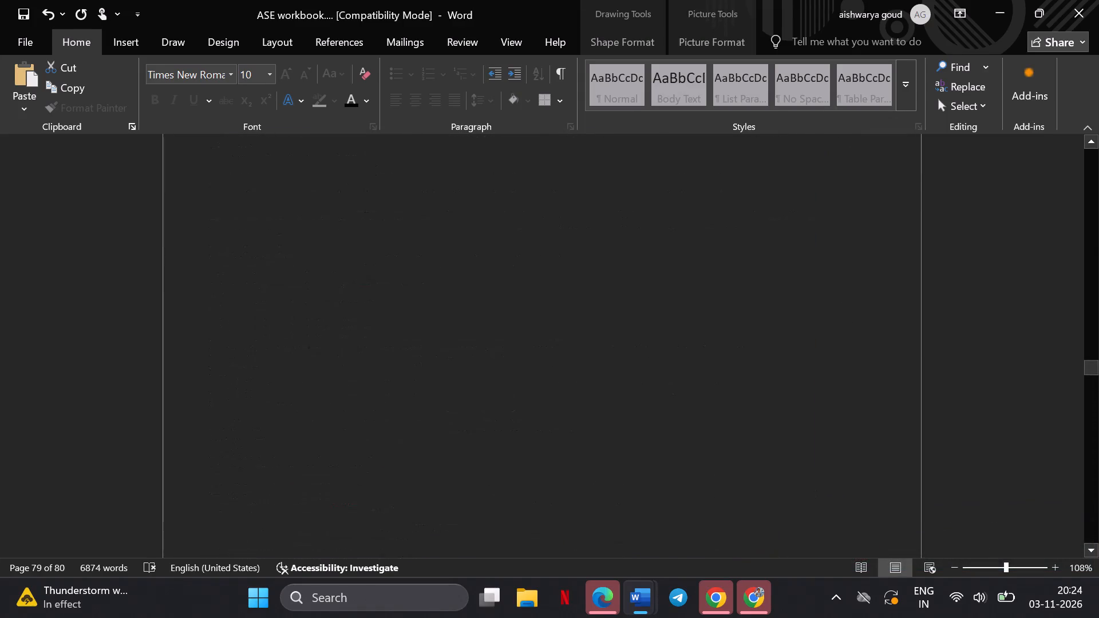
pyautogui.scroll(20, 825, 271)
pyautogui.scroll(6, 825, 271)
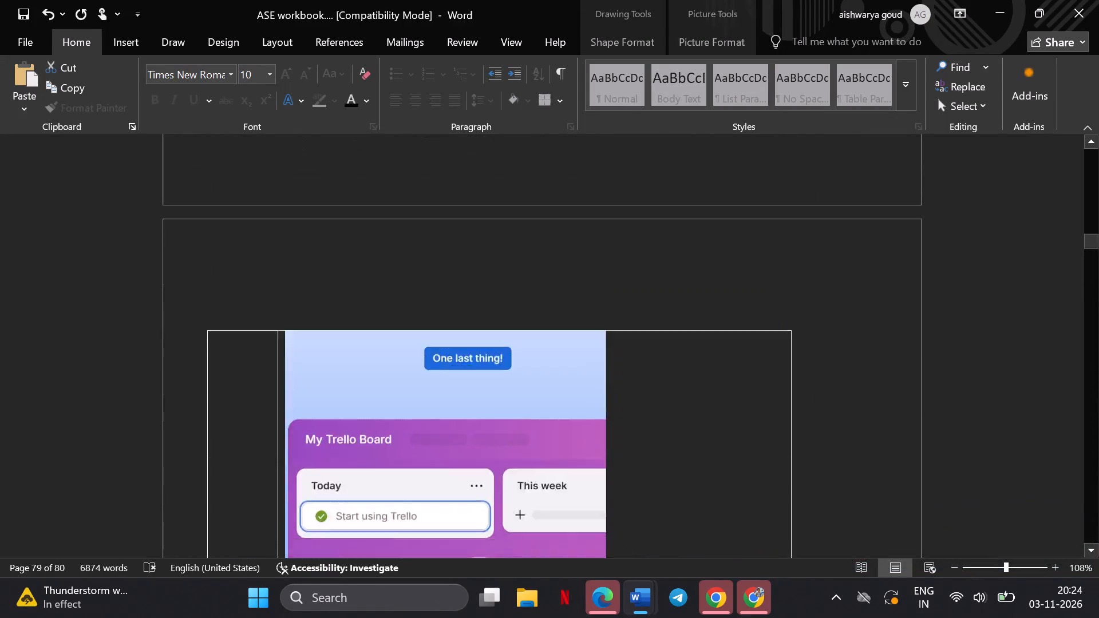
pyautogui.scroll(20, 825, 271)
pyautogui.scroll(2, 825, 271)
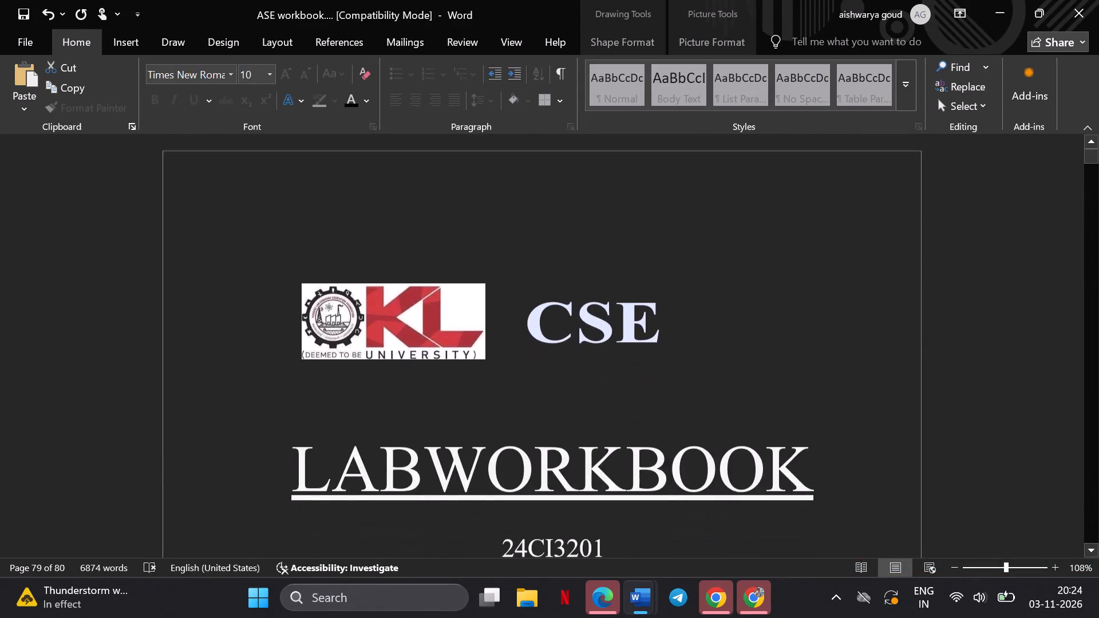
# On the cover page, break "CSE" onto the line below and move the KL University logo to the centre above it.
pyautogui.click(536, 314)
pyautogui.hotkey('shift', 'Return')
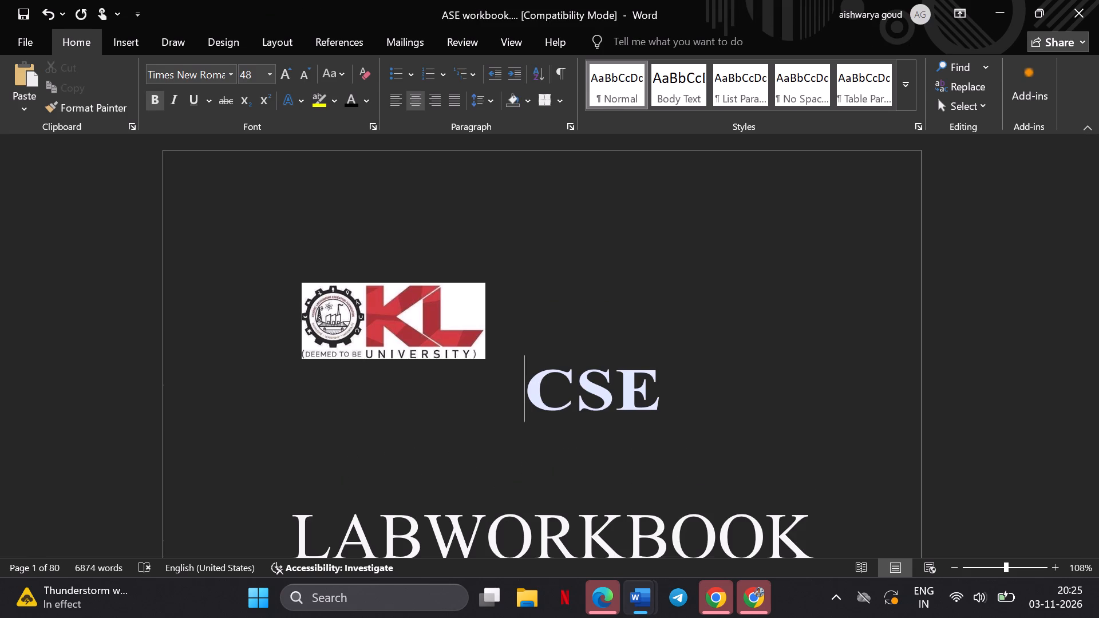
pyautogui.click(411, 322)
pyautogui.moveTo(411, 322); pyautogui.dragTo(619, 320)
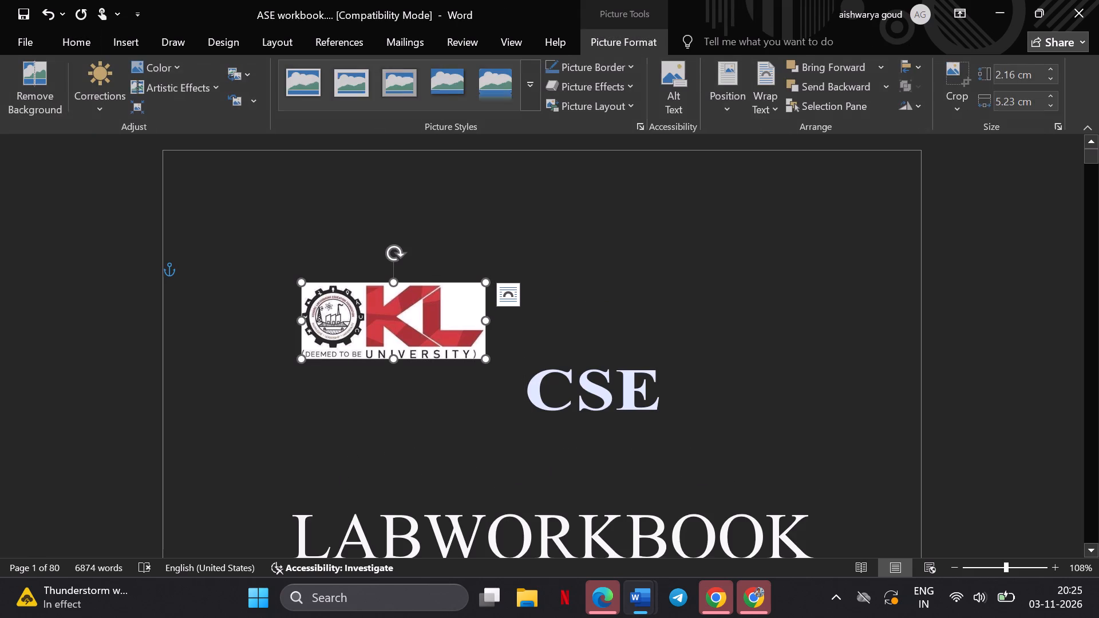
pyautogui.moveTo(619, 320); pyautogui.dragTo(561, 318)
pyautogui.click(90, 33)
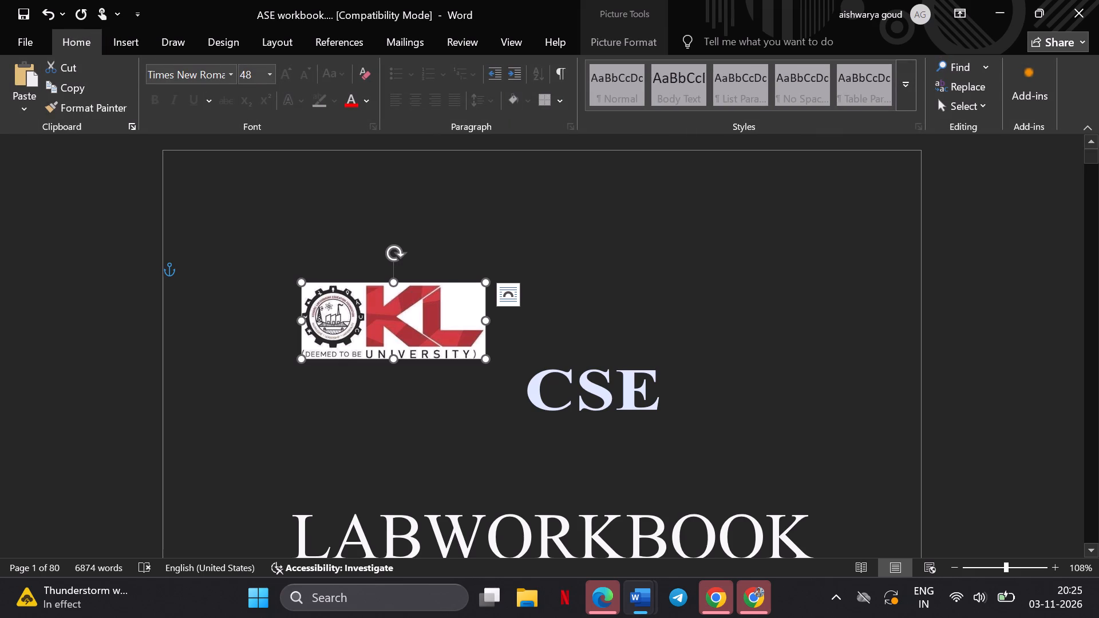
pyautogui.moveTo(408, 327); pyautogui.dragTo(493, 330)
pyautogui.moveTo(493, 330); pyautogui.dragTo(552, 312)
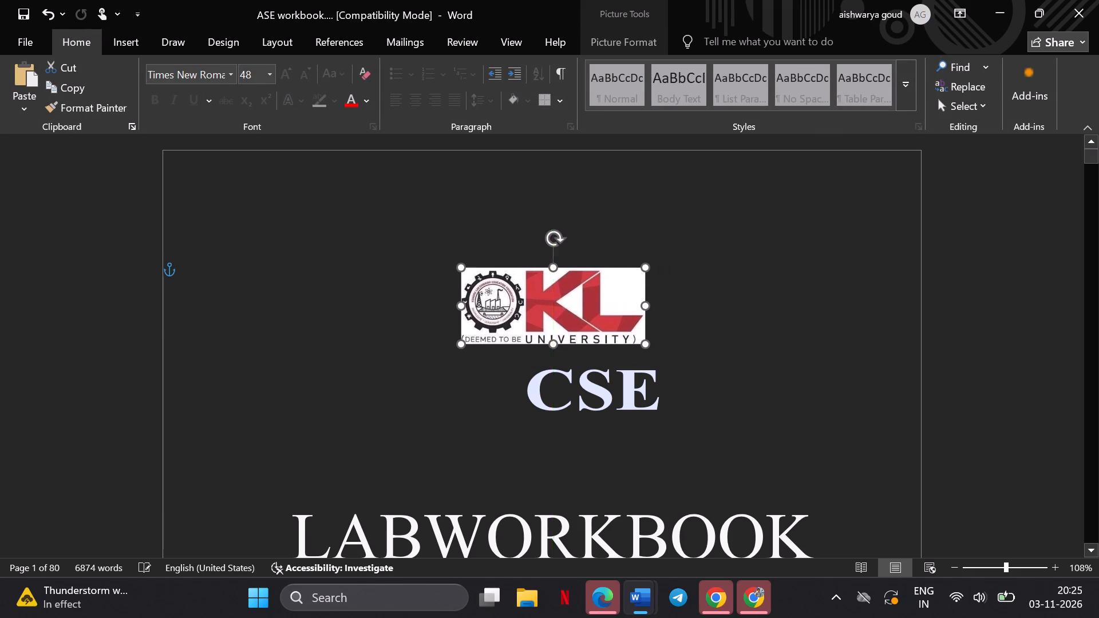
# Replace the line break before "CSE" with a new paragraph and indent the heading until it sits roughly centred beneath the logo.
pyautogui.click(520, 389)
pyautogui.press('BackSpace')
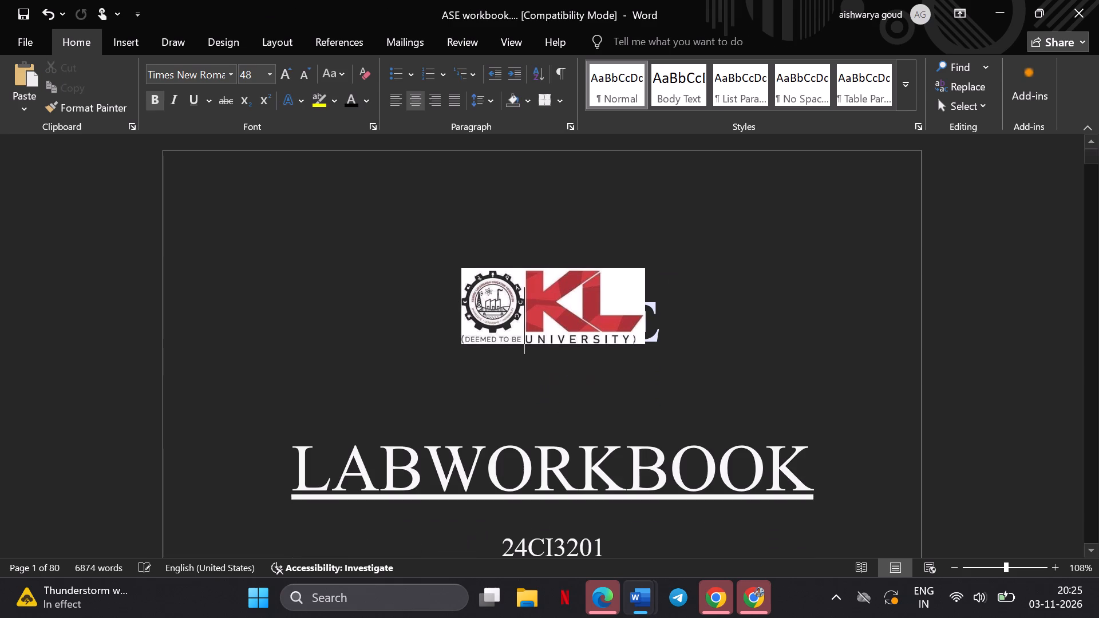
pyautogui.press('BackSpace')
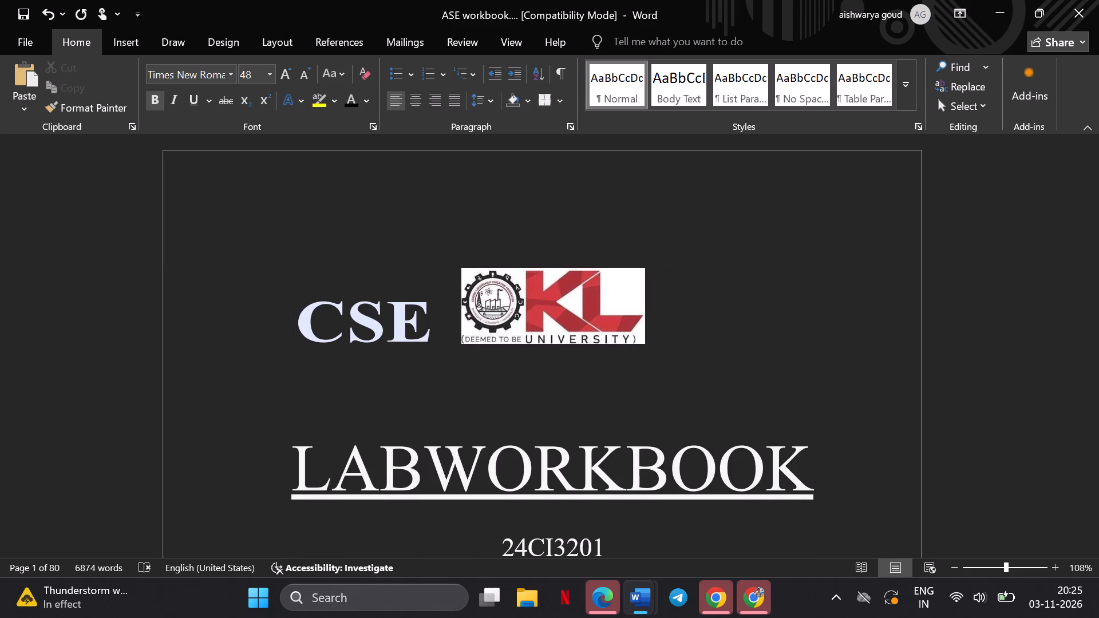
pyautogui.press('\\')
pyautogui.press('Return')
pyautogui.press('BackSpace')
pyautogui.press('BackSpace')
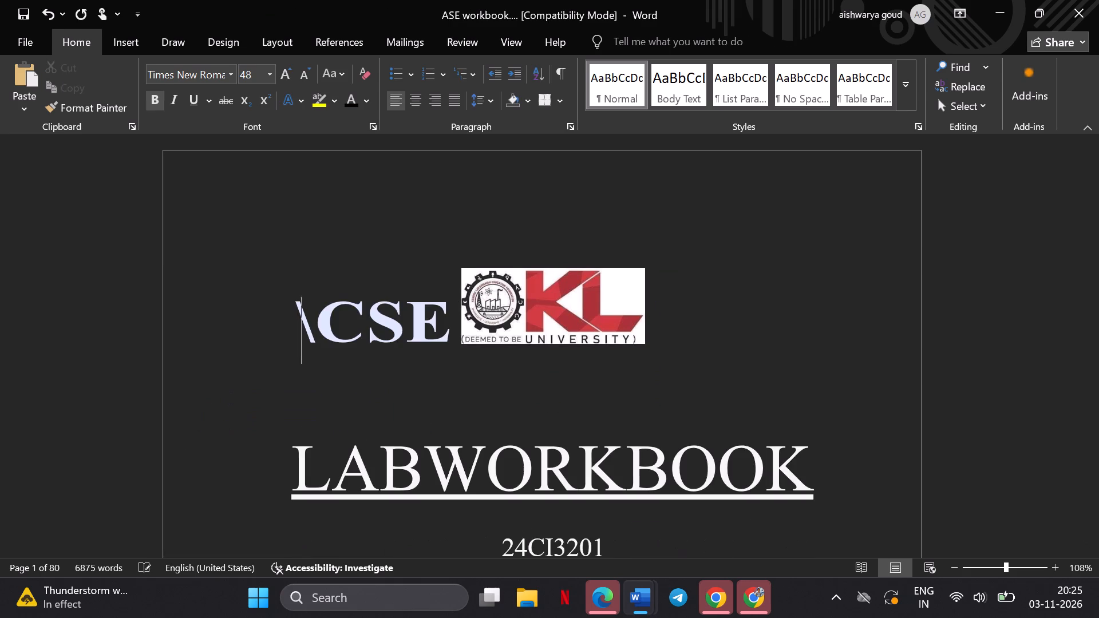
pyautogui.press('BackSpace')
pyautogui.press('Return')
pyautogui.press('Tab')
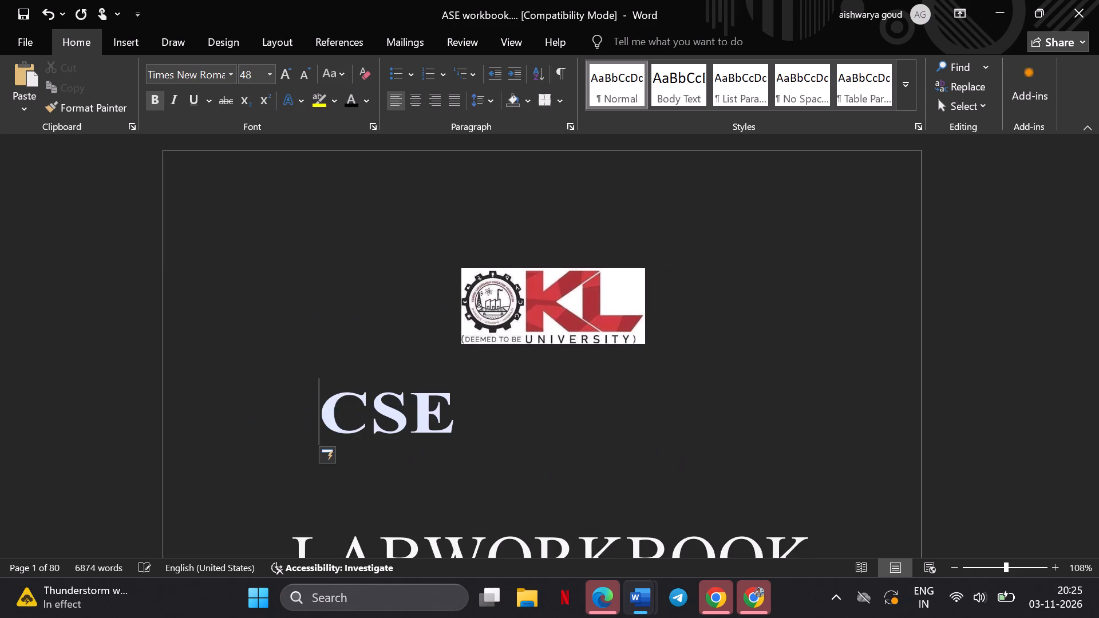
pyautogui.press('Tab')
pyautogui.press('Tab')
pyautogui.press('Tab')
pyautogui.press('Tab')
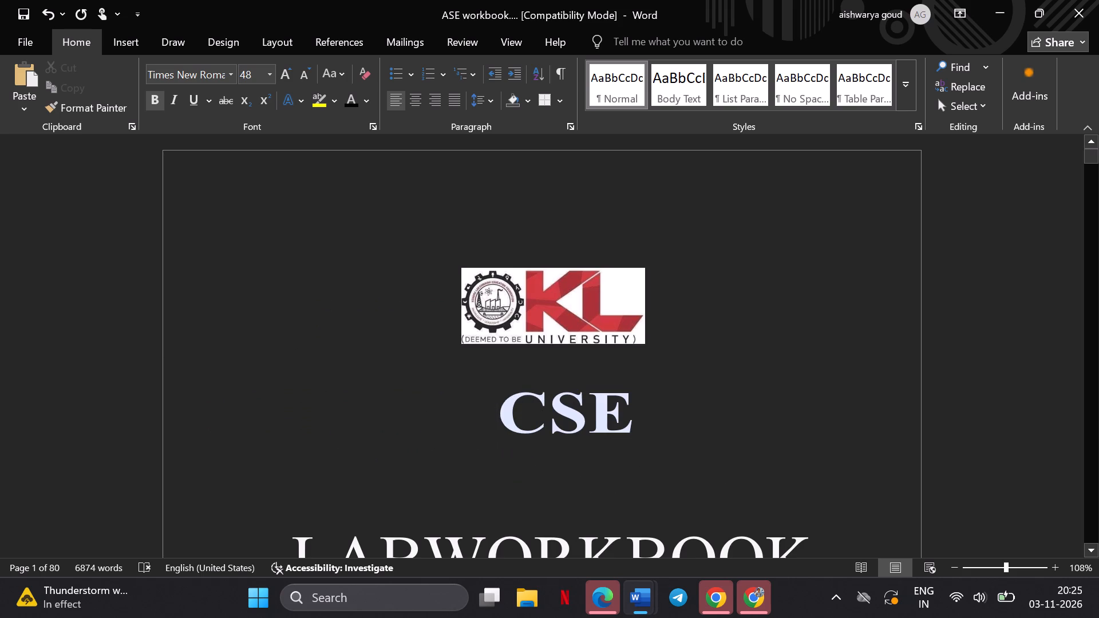
pyautogui.press('BackSpace')
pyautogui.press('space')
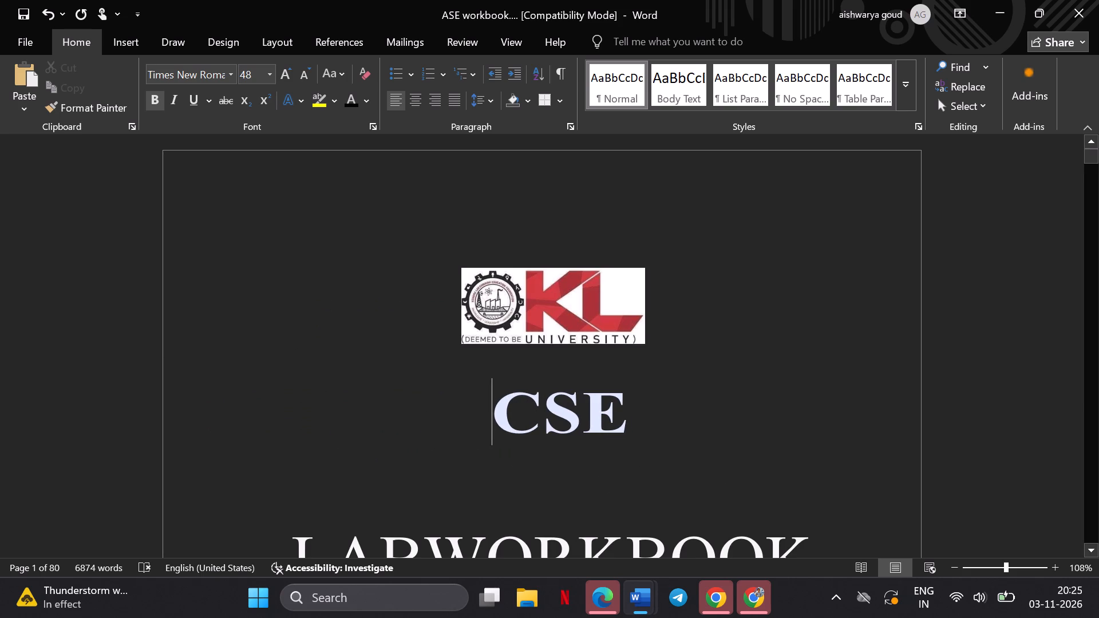
# Remove the space before the CSE and LABWORKBOOK paragraphs on the cover page.
pyautogui.scroll(-1, 728, 348)
pyautogui.click(499, 323)
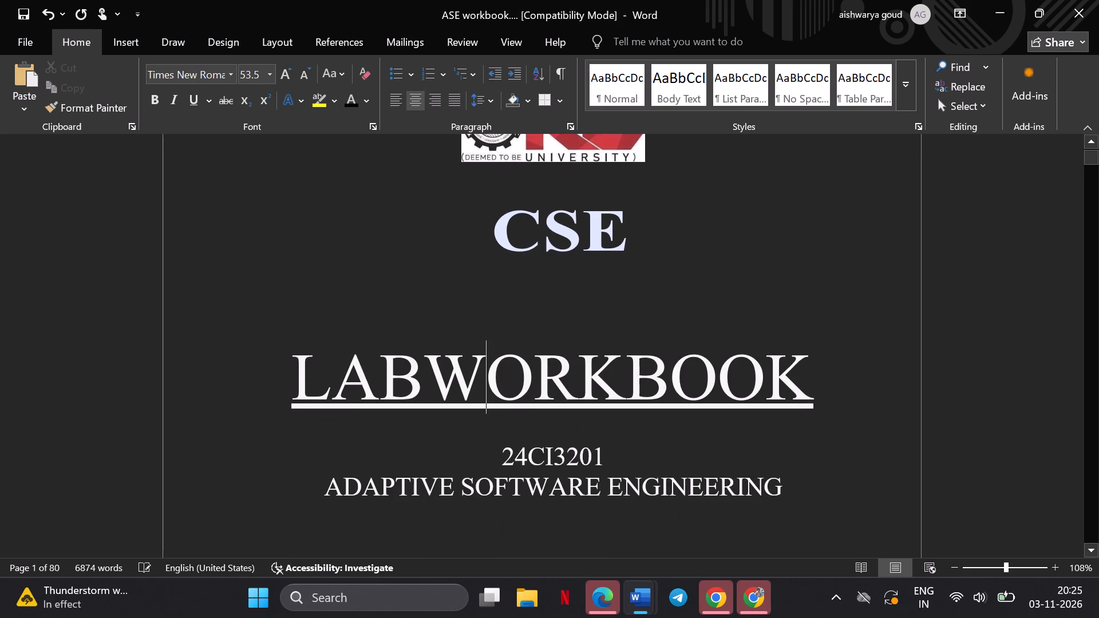
pyautogui.moveTo(503, 239); pyautogui.dragTo(801, 391)
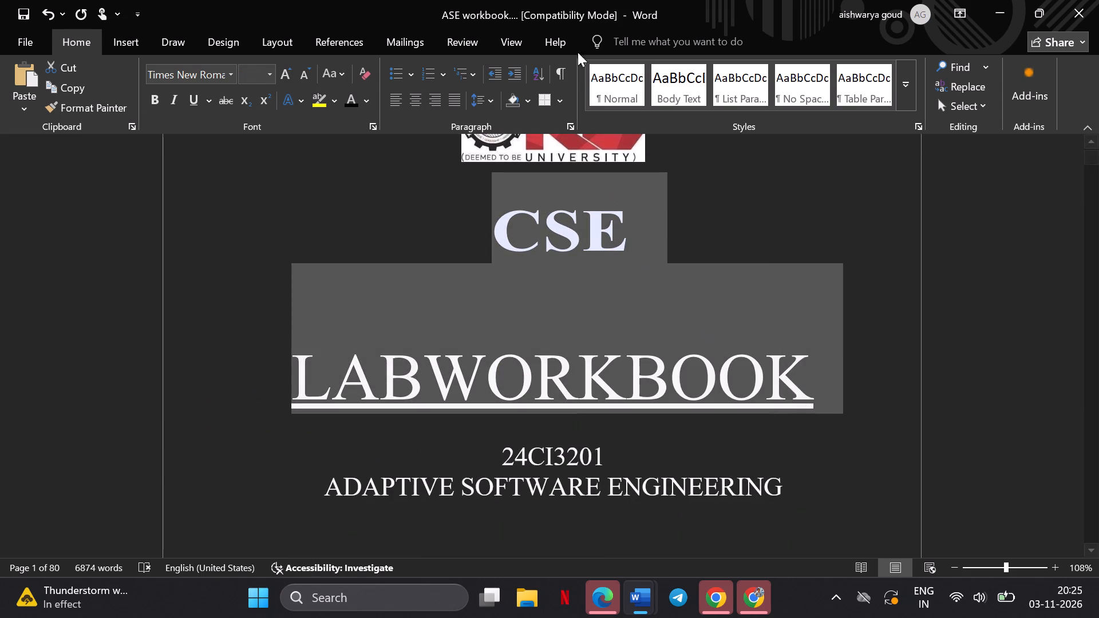
pyautogui.click(494, 93)
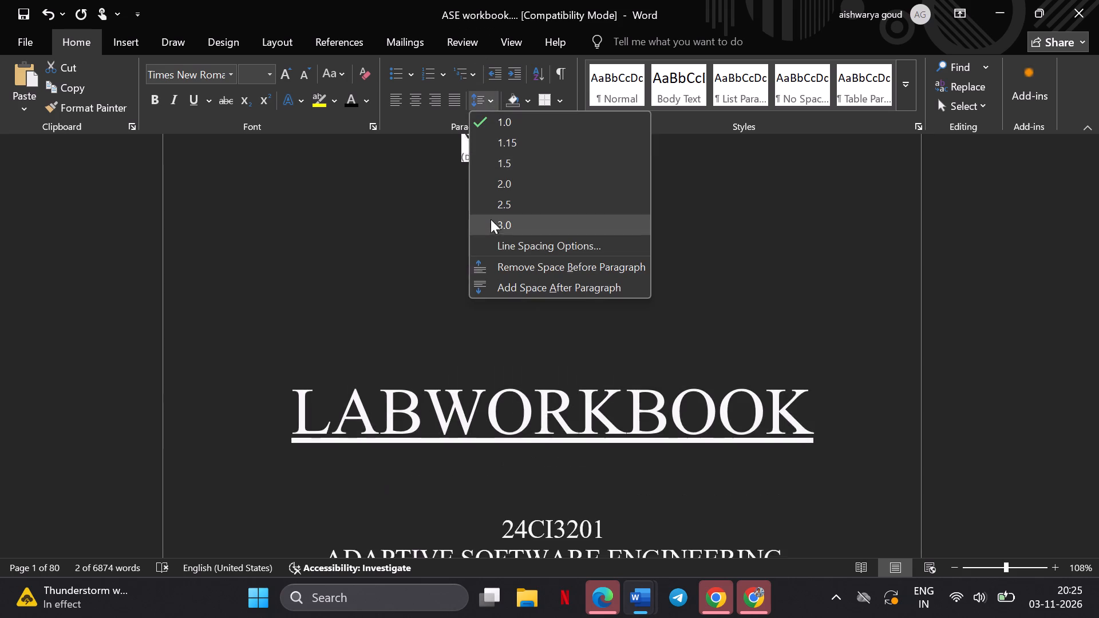
pyautogui.click(520, 269)
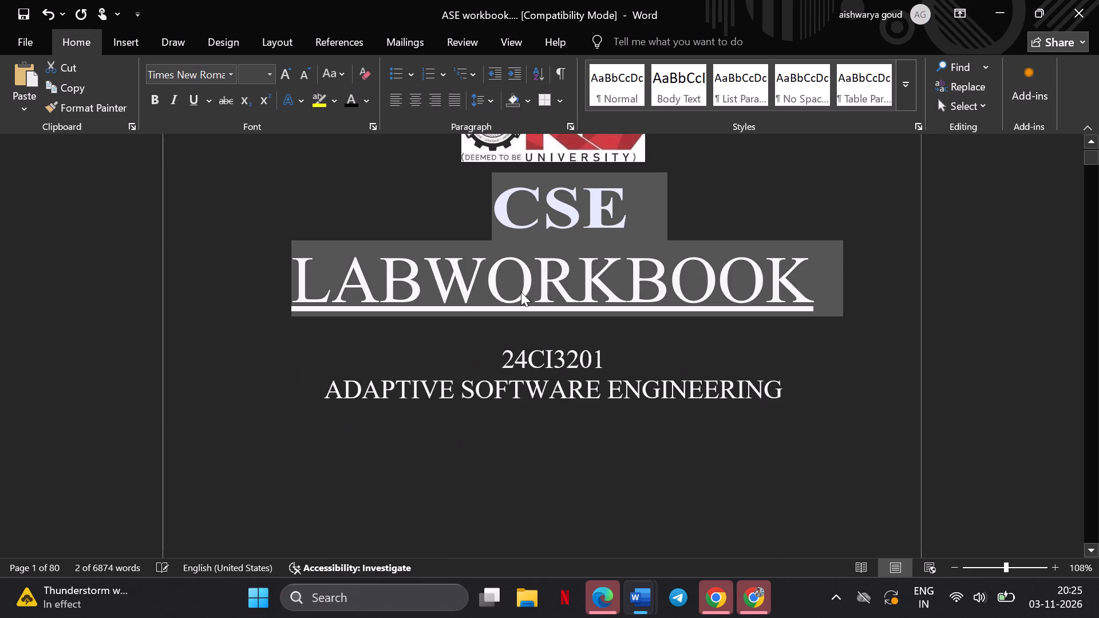
pyautogui.click(626, 354)
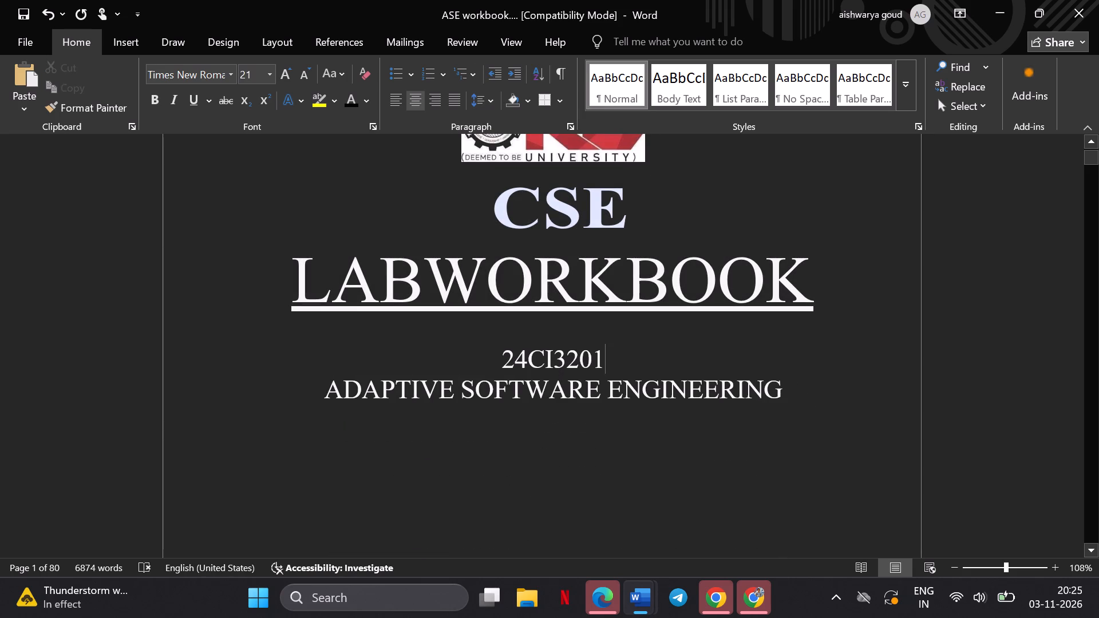
pyautogui.click(602, 330)
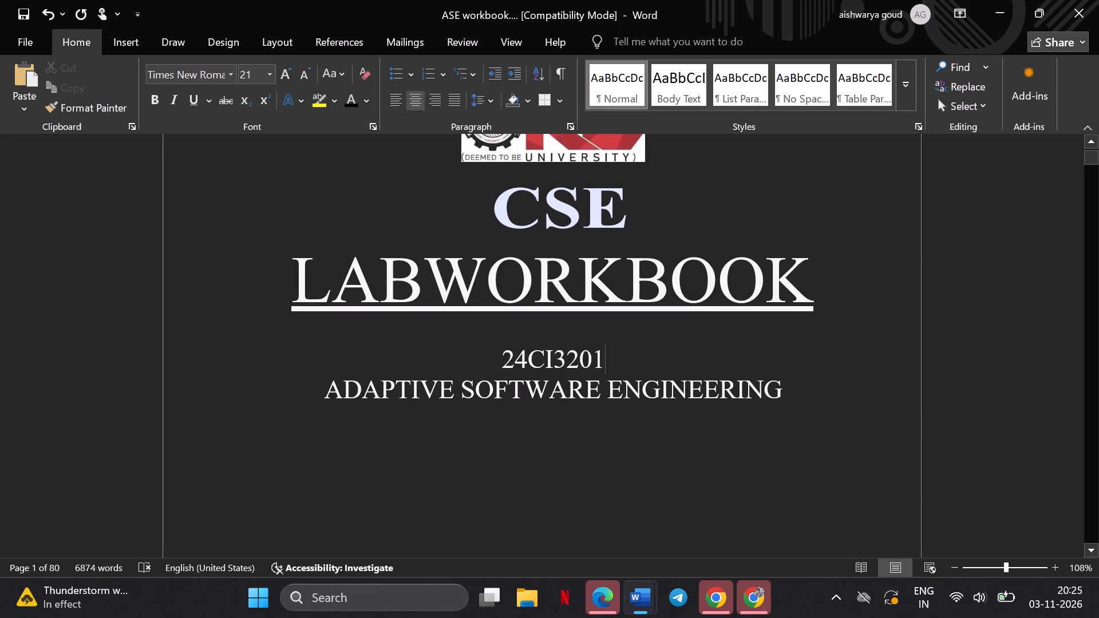
# Insert a blank line after the LABWORKBOOK title on the cover page.
pyautogui.click(884, 271)
pyautogui.press('Return')
# Delete the white picture with blue and red bands that overlaps the lower part of the cover page's red semester banner.
pyautogui.scroll(-3, 858, 348)
pyautogui.click(771, 523)
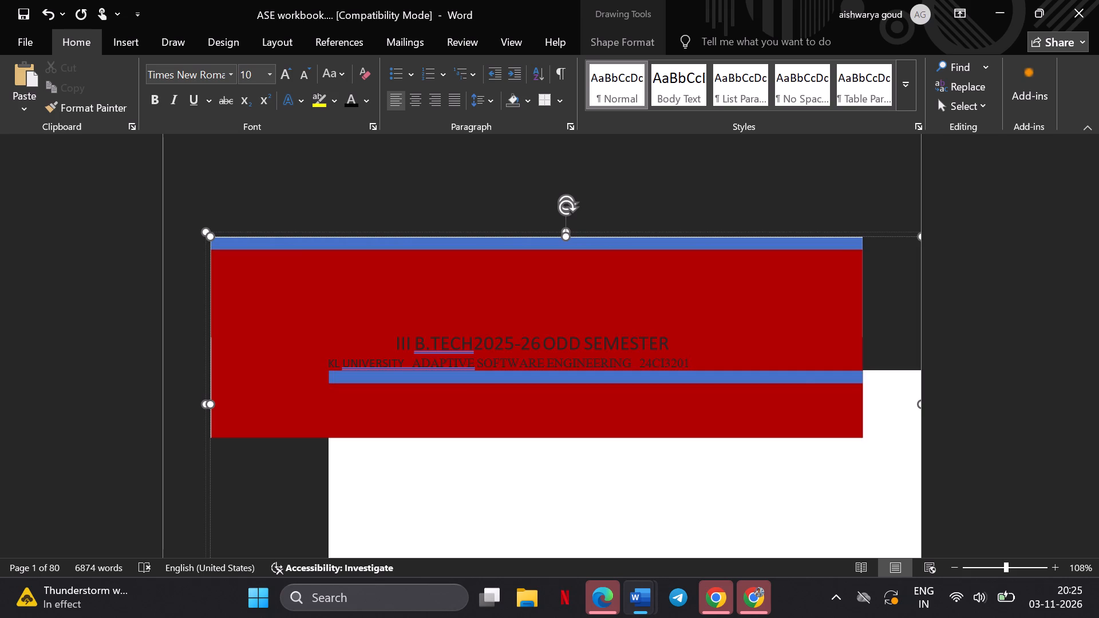
pyautogui.click(682, 488)
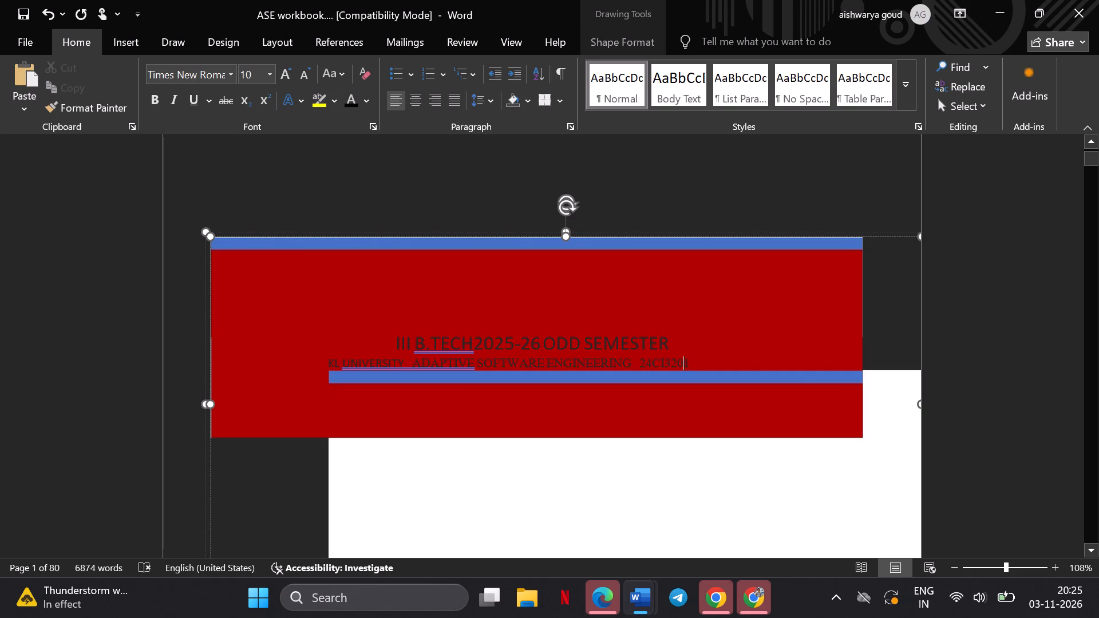
pyautogui.moveTo(654, 504); pyautogui.dragTo(739, 514)
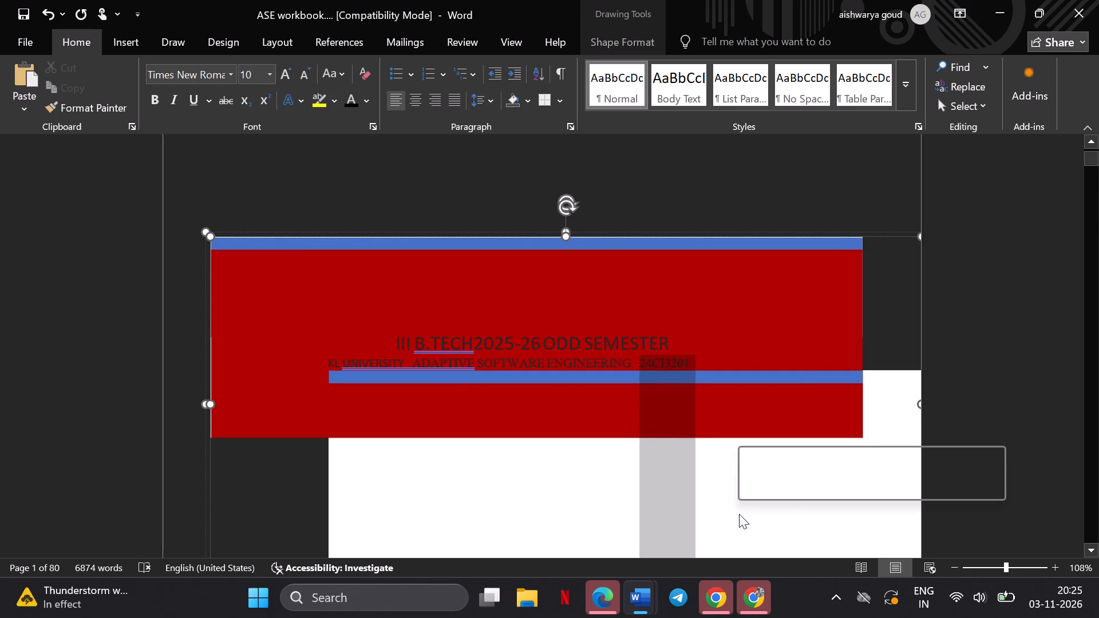
pyautogui.scroll(-1, 635, 524)
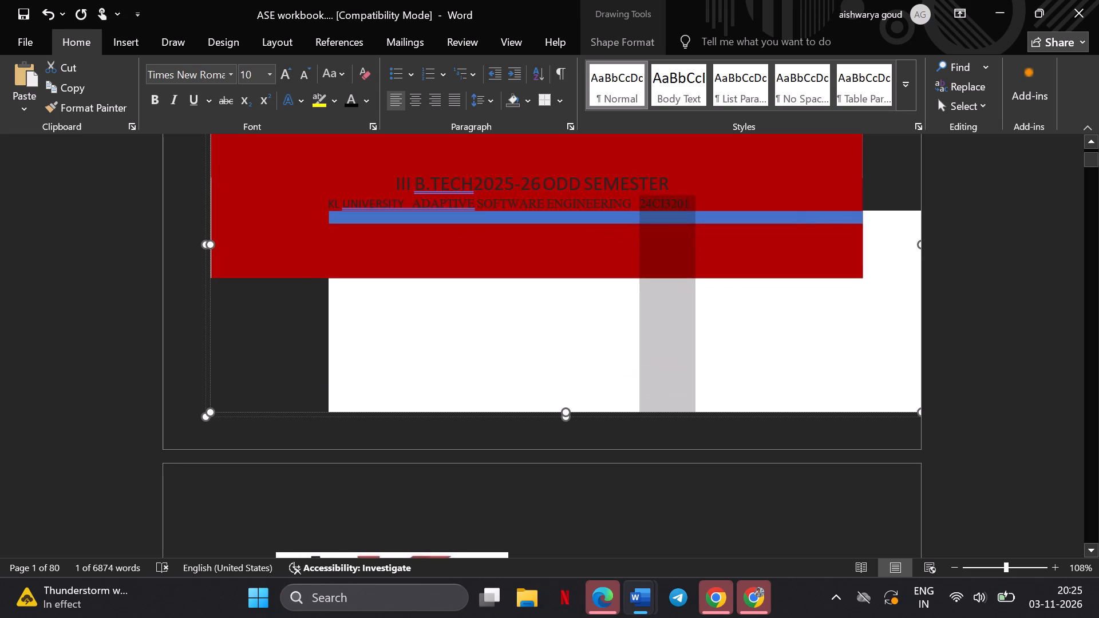
pyautogui.click(571, 363)
pyautogui.press('Delete')
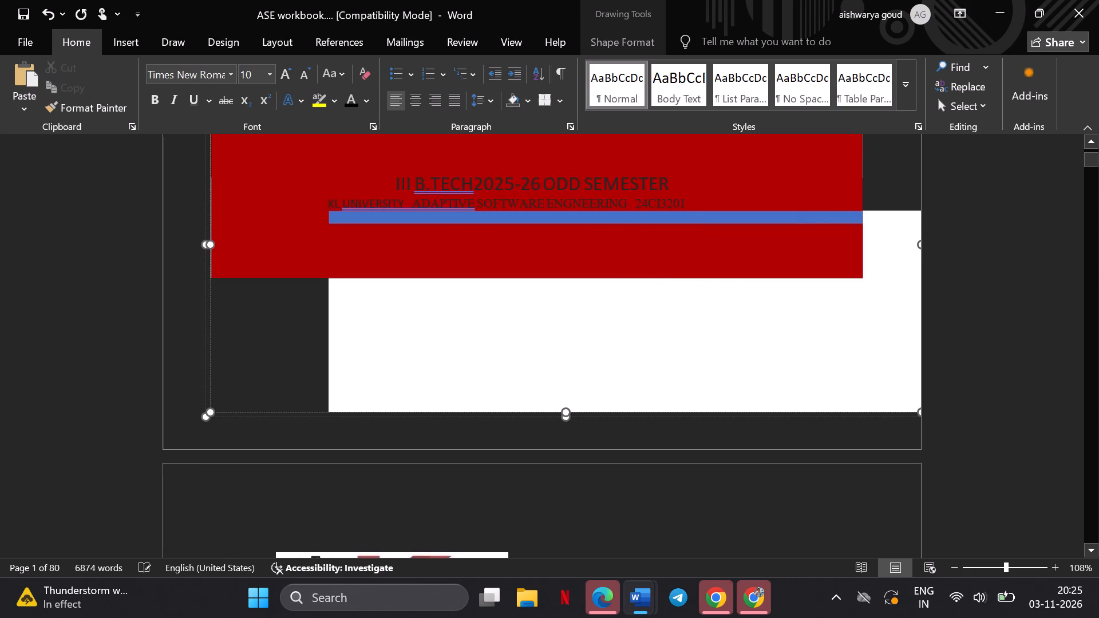
pyautogui.click(571, 363)
pyautogui.moveTo(494, 360); pyautogui.dragTo(556, 397)
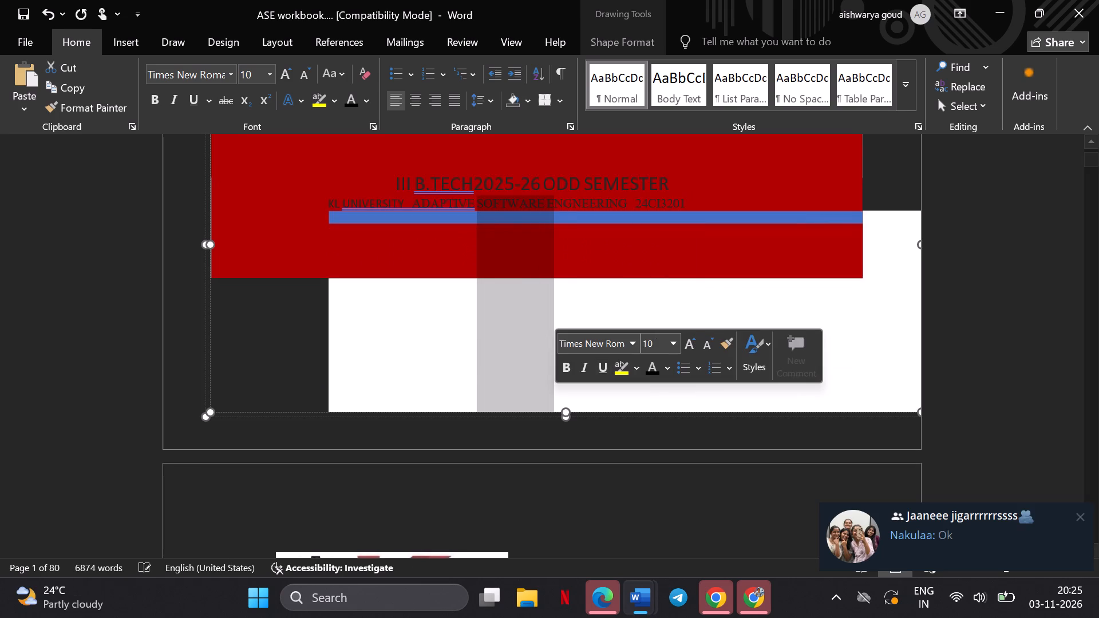
pyautogui.click(823, 307)
pyautogui.moveTo(820, 315); pyautogui.dragTo(832, 304)
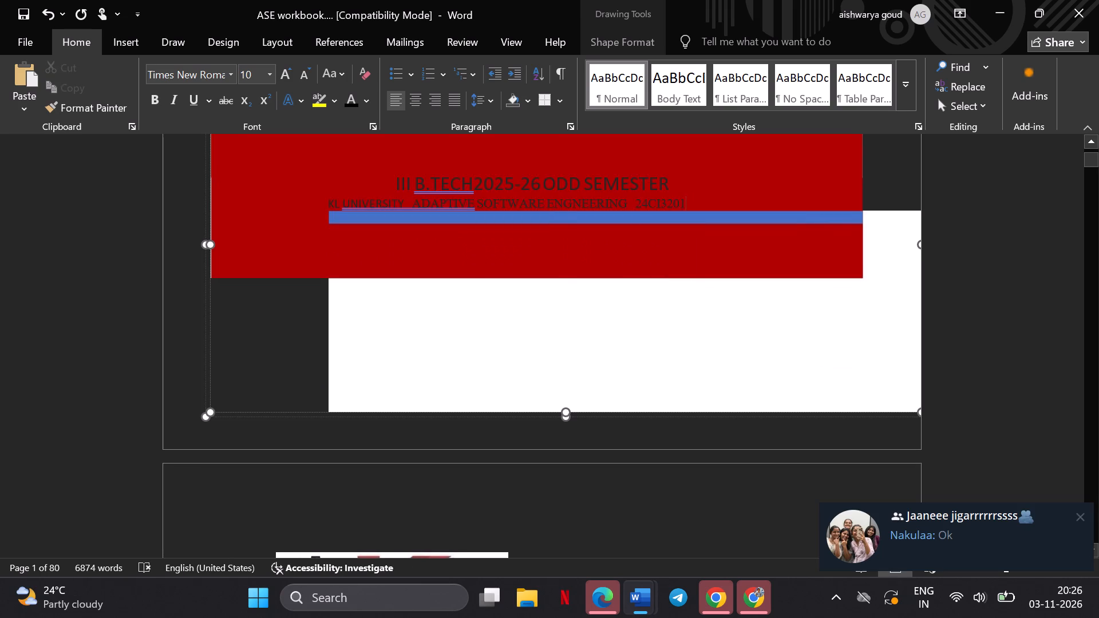
pyautogui.moveTo(832, 304); pyautogui.dragTo(797, 356)
pyautogui.moveTo(565, 413); pyautogui.dragTo(571, 245)
pyautogui.moveTo(580, 339); pyautogui.dragTo(576, 421)
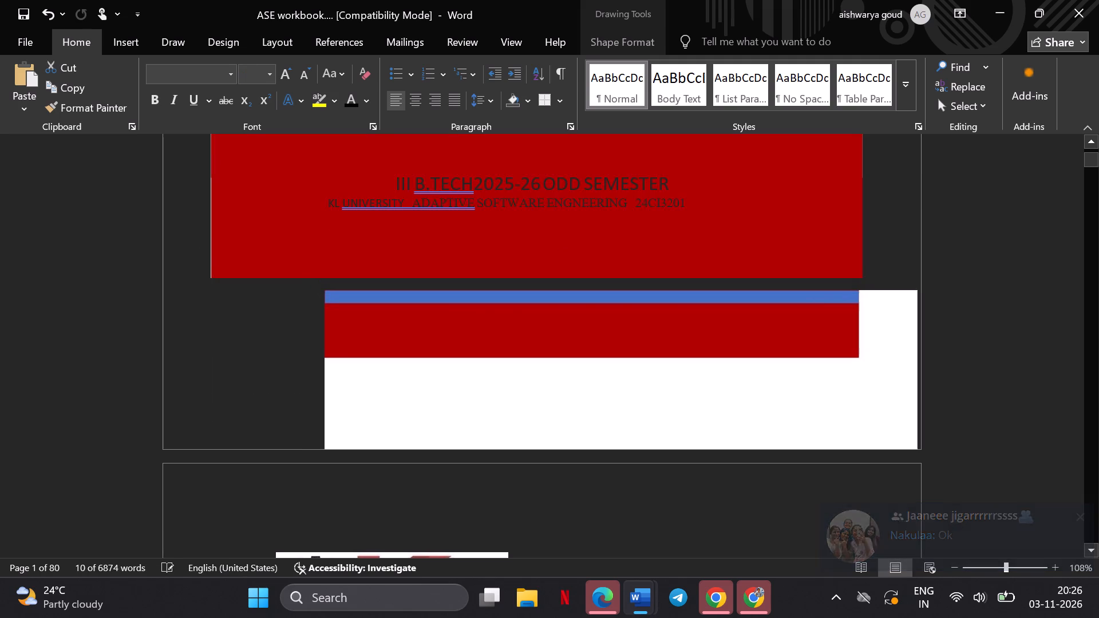
pyautogui.moveTo(576, 421); pyautogui.dragTo(572, 420)
pyautogui.press('Delete')
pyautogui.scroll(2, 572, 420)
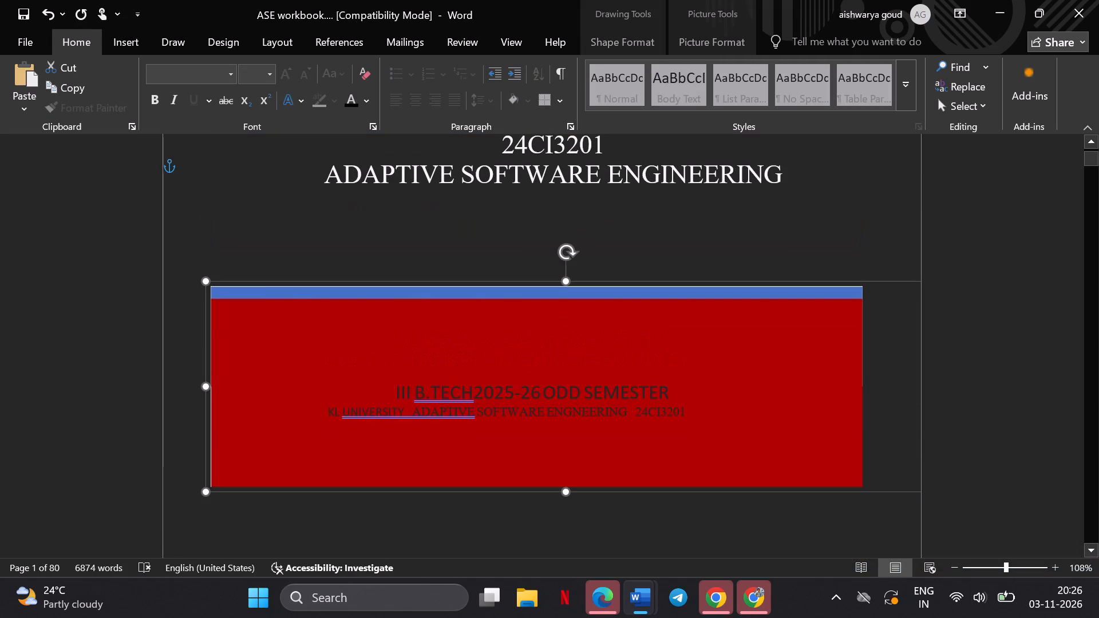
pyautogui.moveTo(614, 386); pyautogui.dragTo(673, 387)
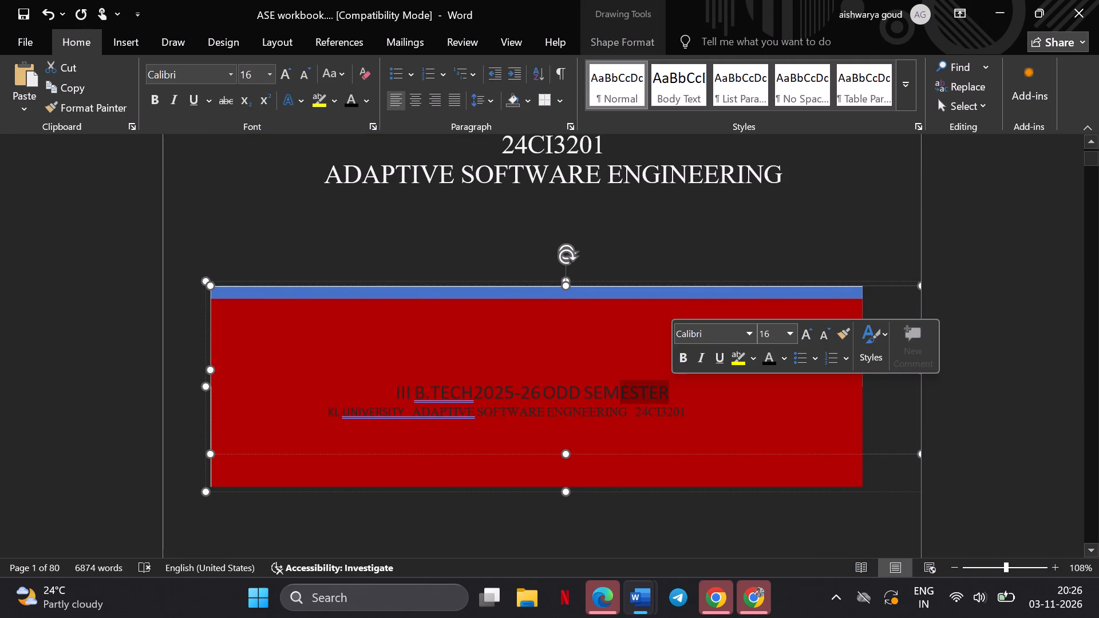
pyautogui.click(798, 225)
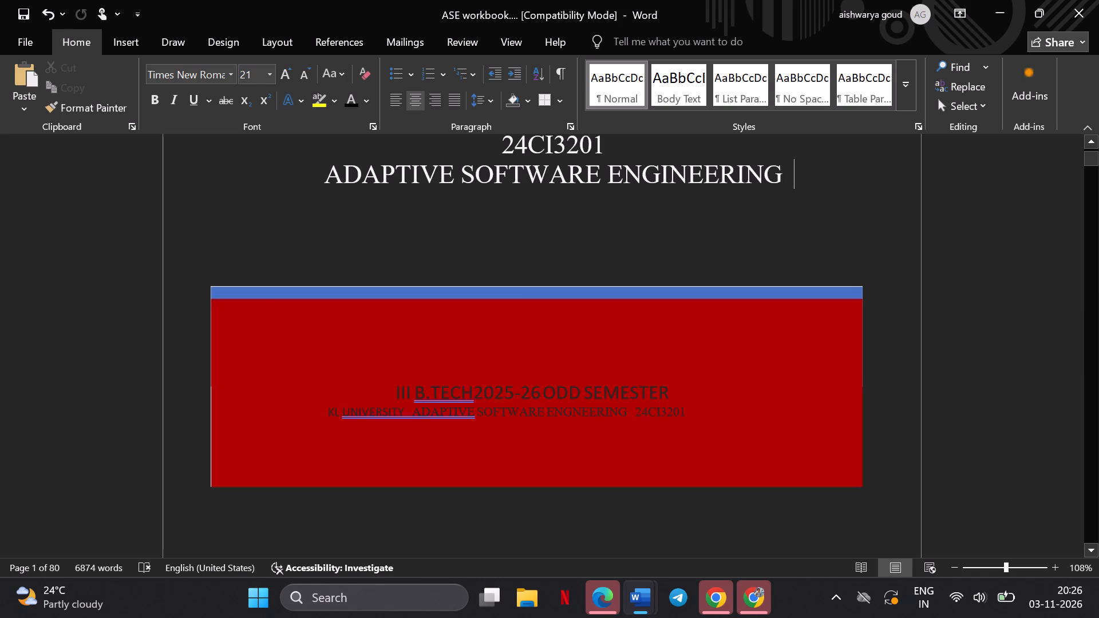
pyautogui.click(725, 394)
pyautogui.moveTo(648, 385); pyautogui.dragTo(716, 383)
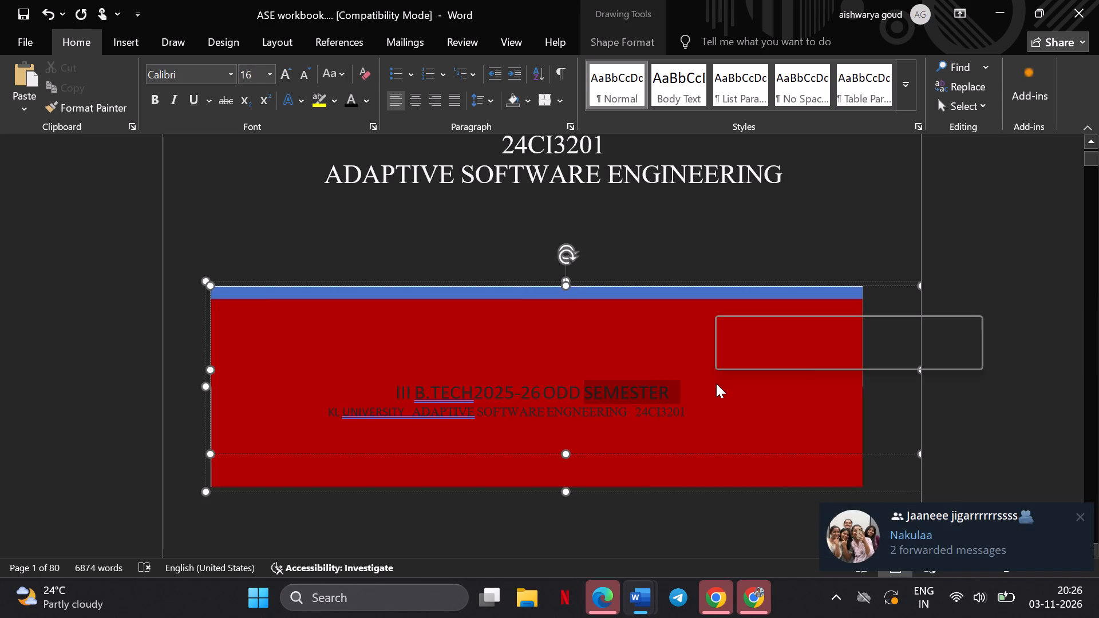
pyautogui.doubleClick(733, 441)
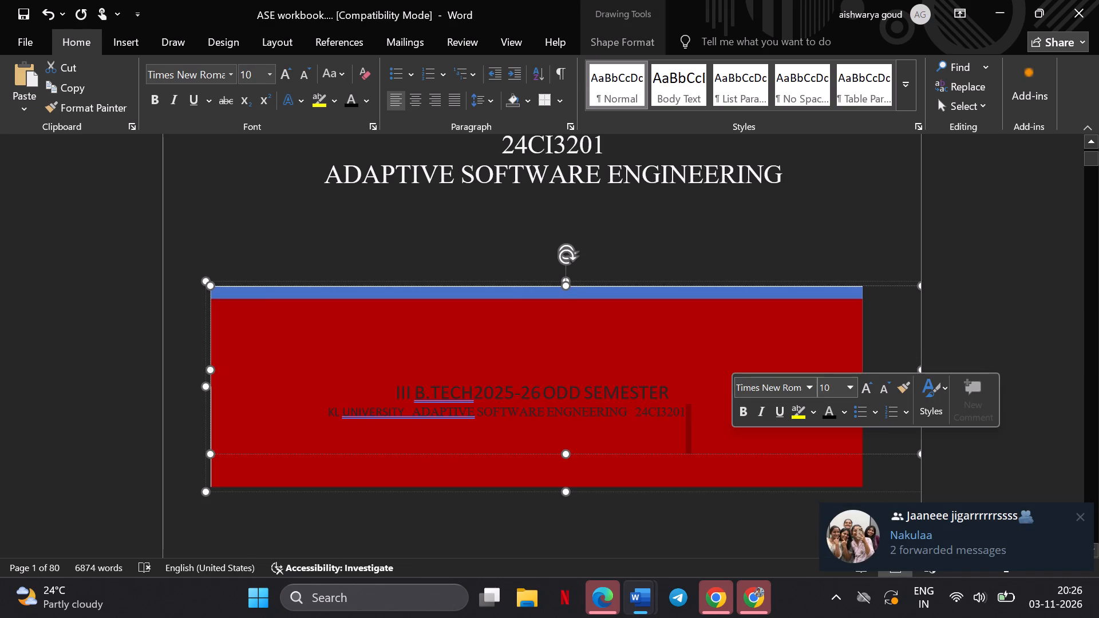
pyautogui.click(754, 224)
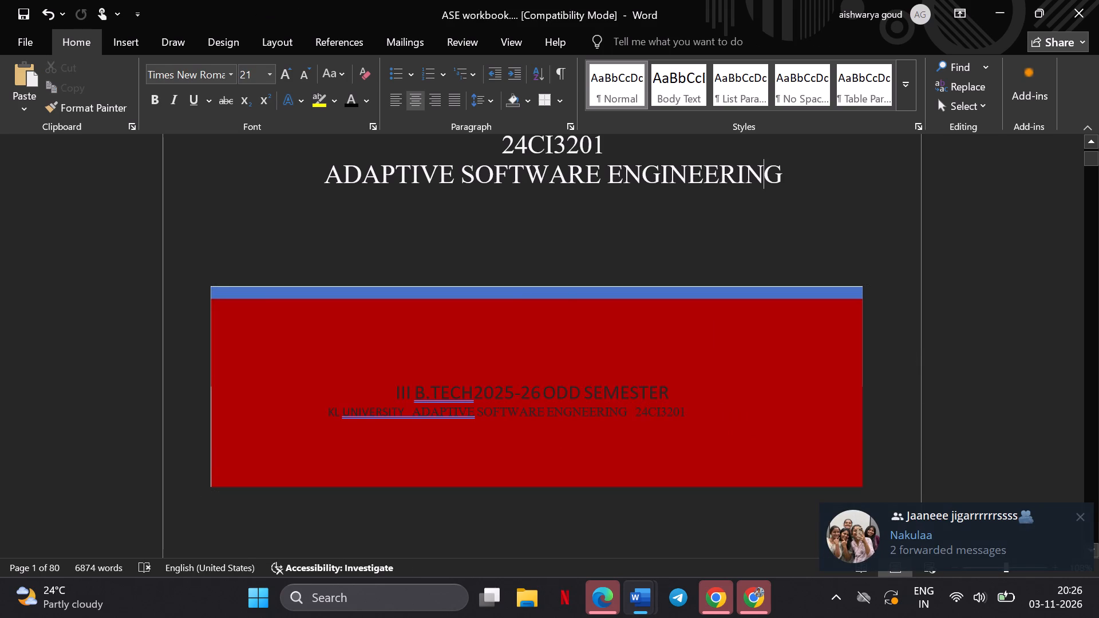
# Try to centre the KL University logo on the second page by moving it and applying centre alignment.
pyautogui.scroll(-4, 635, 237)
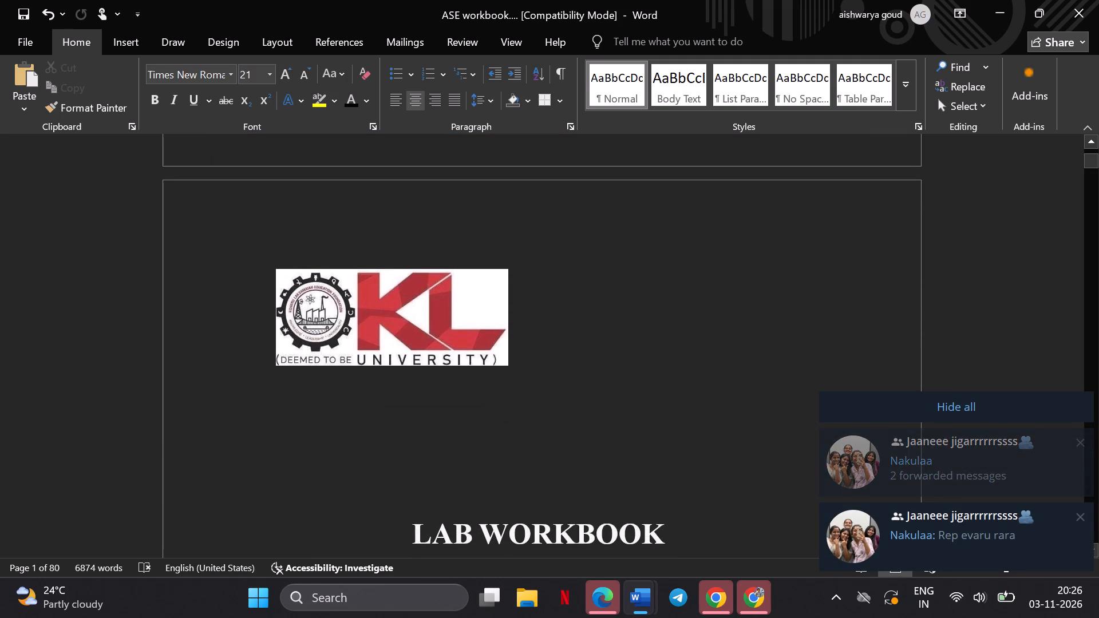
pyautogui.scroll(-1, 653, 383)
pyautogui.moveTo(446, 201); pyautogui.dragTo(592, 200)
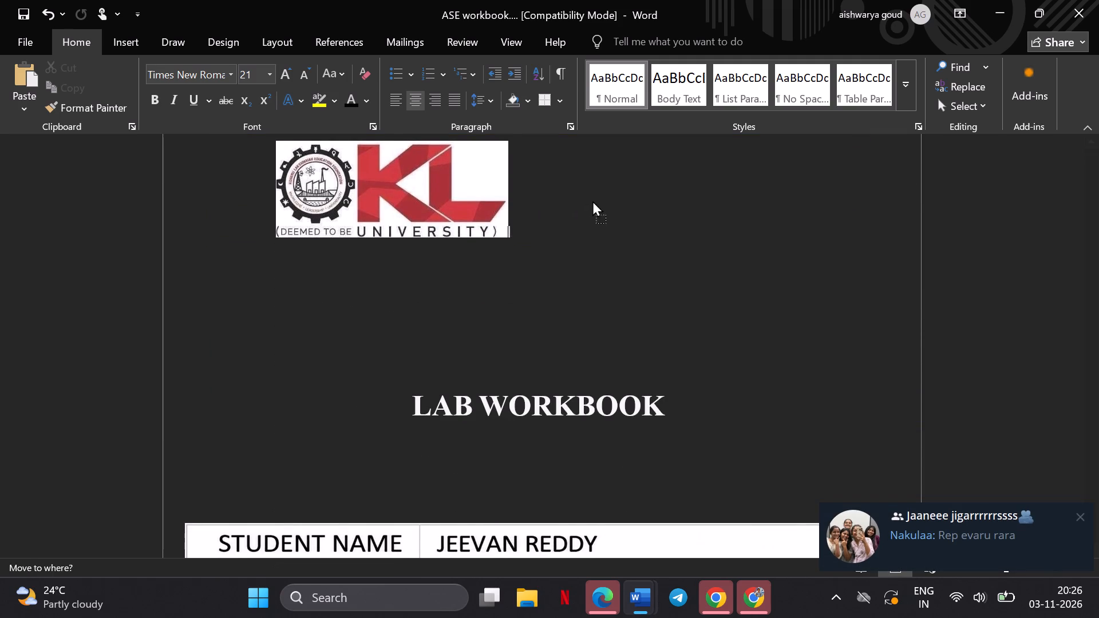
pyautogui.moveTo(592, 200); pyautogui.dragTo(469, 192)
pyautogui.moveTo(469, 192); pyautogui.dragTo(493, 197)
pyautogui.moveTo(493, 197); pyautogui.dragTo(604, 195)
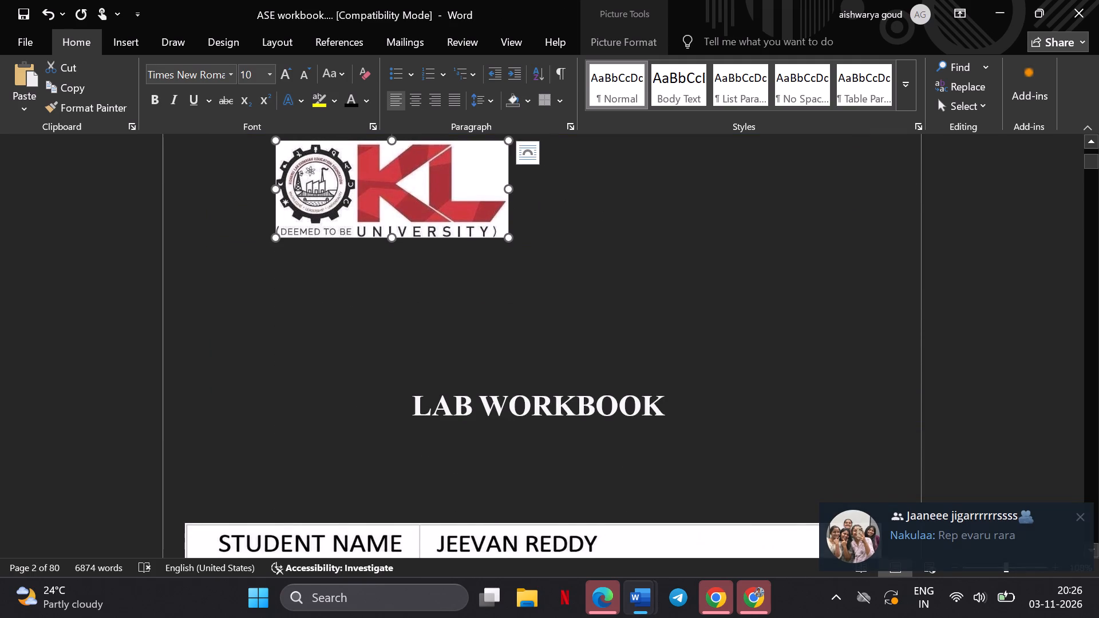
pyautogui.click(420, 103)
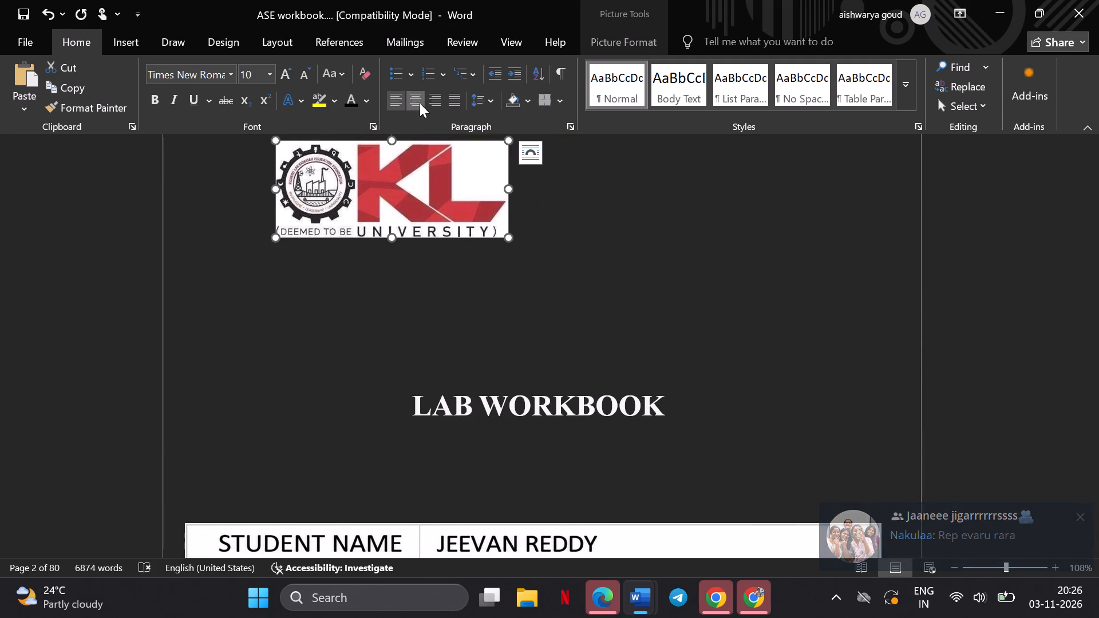
# Return the second-page logo to left alignment and shift it with spaces until it sits centred above the LAB WORKBOOK heading.
pyautogui.click(471, 196)
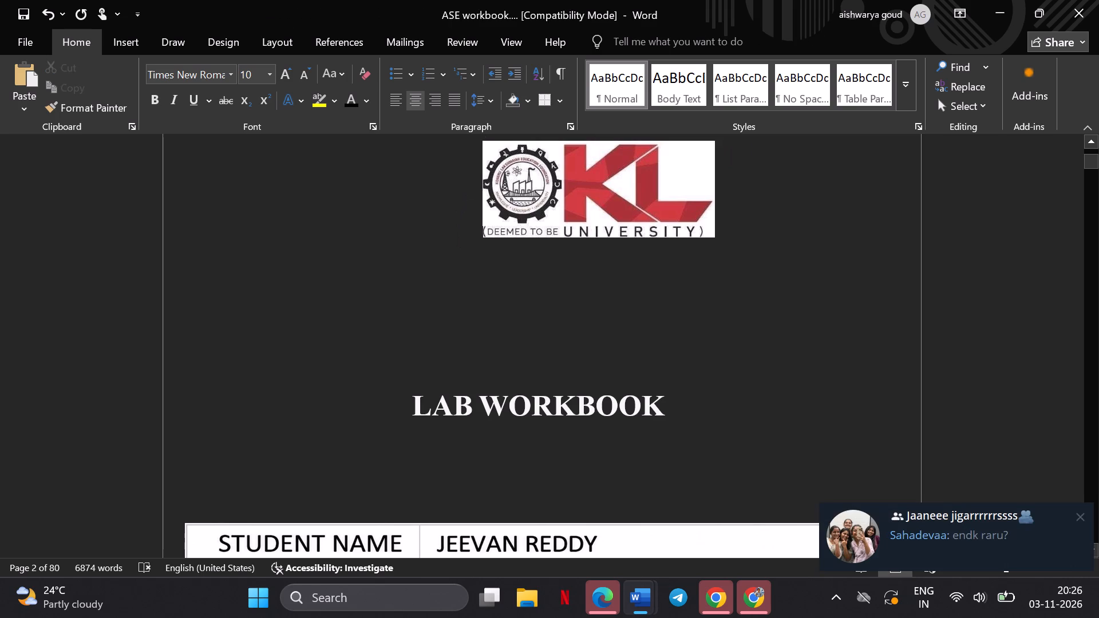
pyautogui.press('BackSpace')
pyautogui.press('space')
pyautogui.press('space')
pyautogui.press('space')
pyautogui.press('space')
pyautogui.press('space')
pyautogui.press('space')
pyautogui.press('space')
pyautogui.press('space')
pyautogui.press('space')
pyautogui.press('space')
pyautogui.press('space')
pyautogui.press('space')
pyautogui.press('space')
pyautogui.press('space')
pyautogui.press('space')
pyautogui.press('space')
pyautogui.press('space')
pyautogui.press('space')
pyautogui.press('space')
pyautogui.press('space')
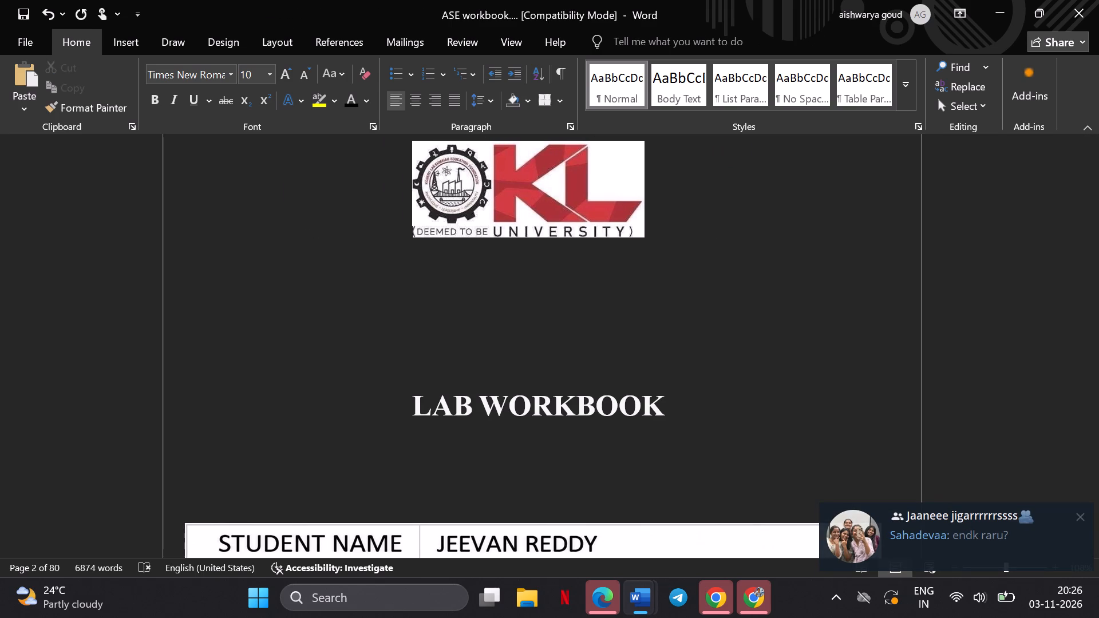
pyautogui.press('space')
# Remove blank lines between the logo and the LAB WORKBOOK heading on the second page.
pyautogui.click(564, 331)
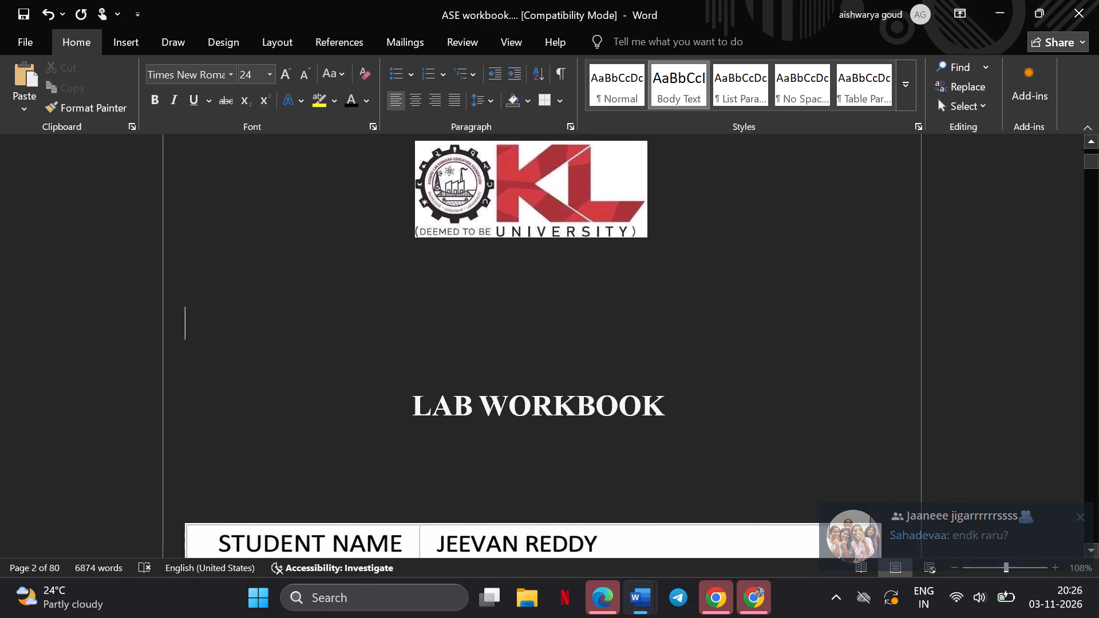
pyautogui.press('BackSpace')
pyautogui.press('BackSpace')
# Close the Lab_Continuous_Evaluation_Corrected and ASE_Lab2_Trello_Corrected_with_Image documents.
pyautogui.scroll(-1, 829, 524)
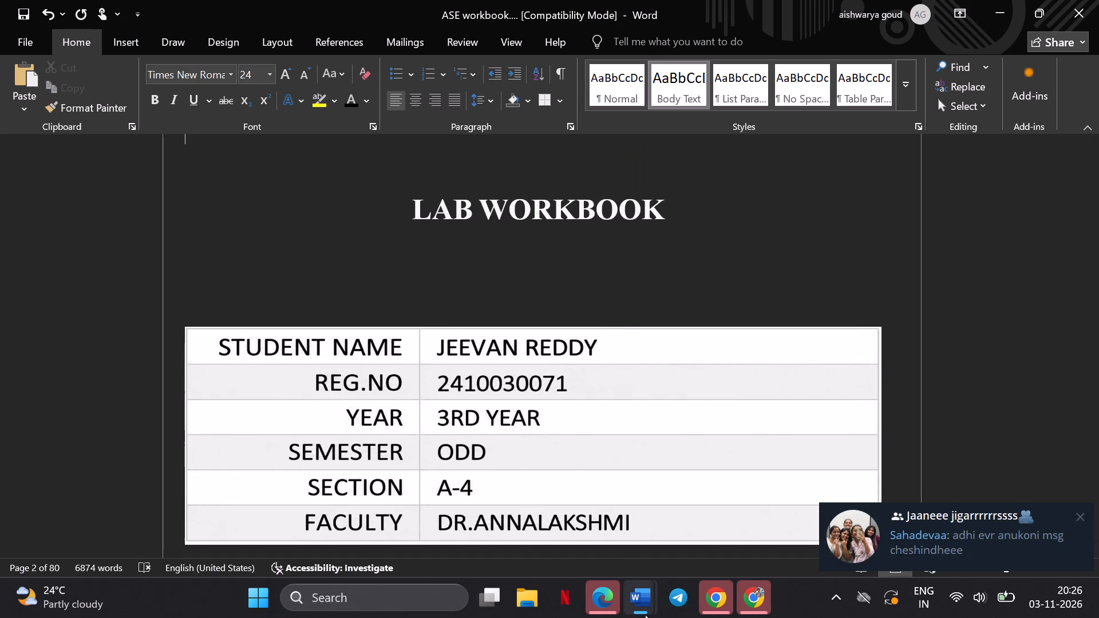
pyautogui.click(552, 517)
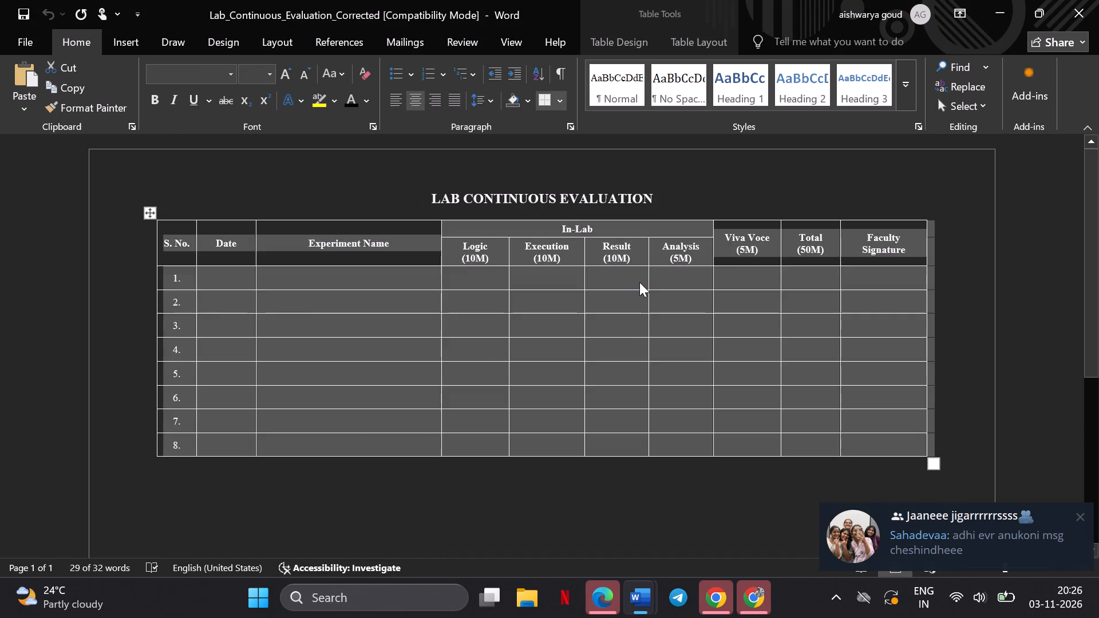
pyautogui.scroll(6, 639, 282)
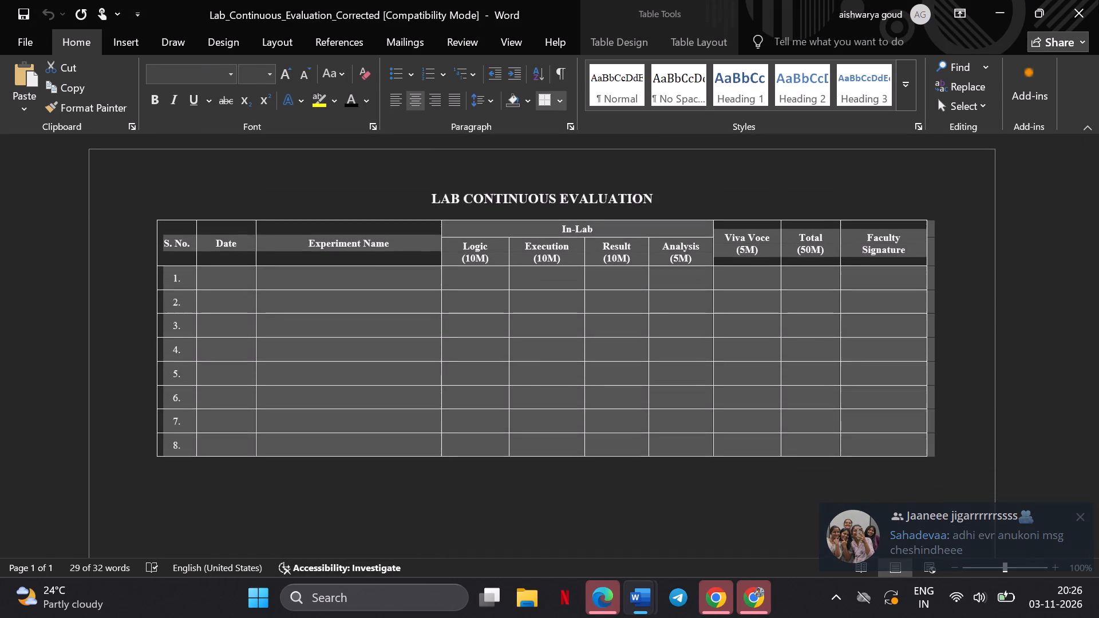
pyautogui.click(1098, 0)
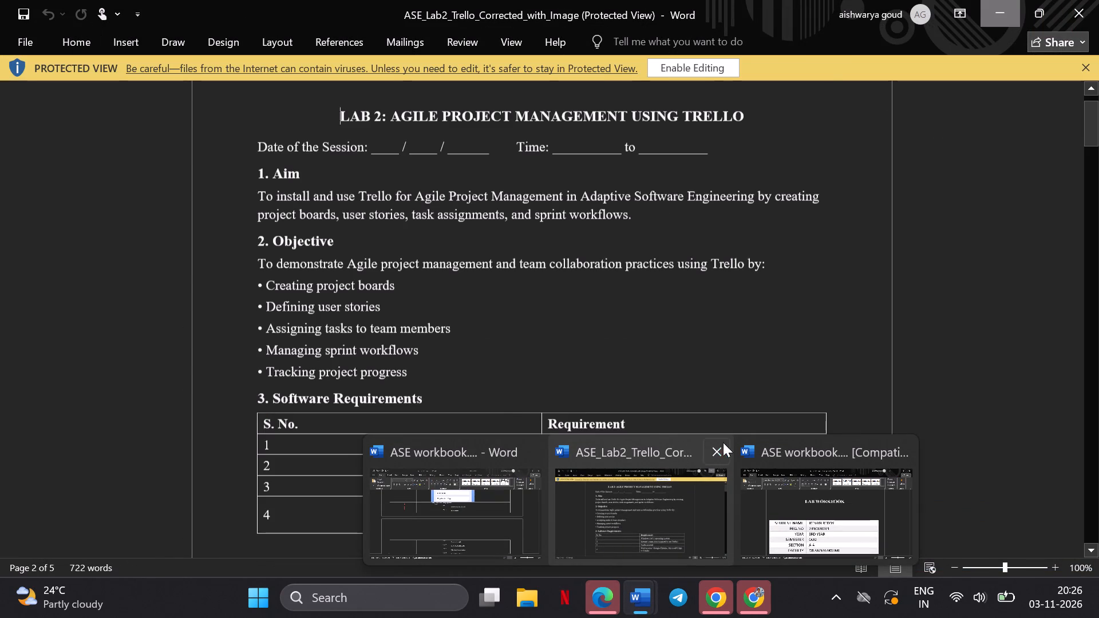
pyautogui.click(712, 452)
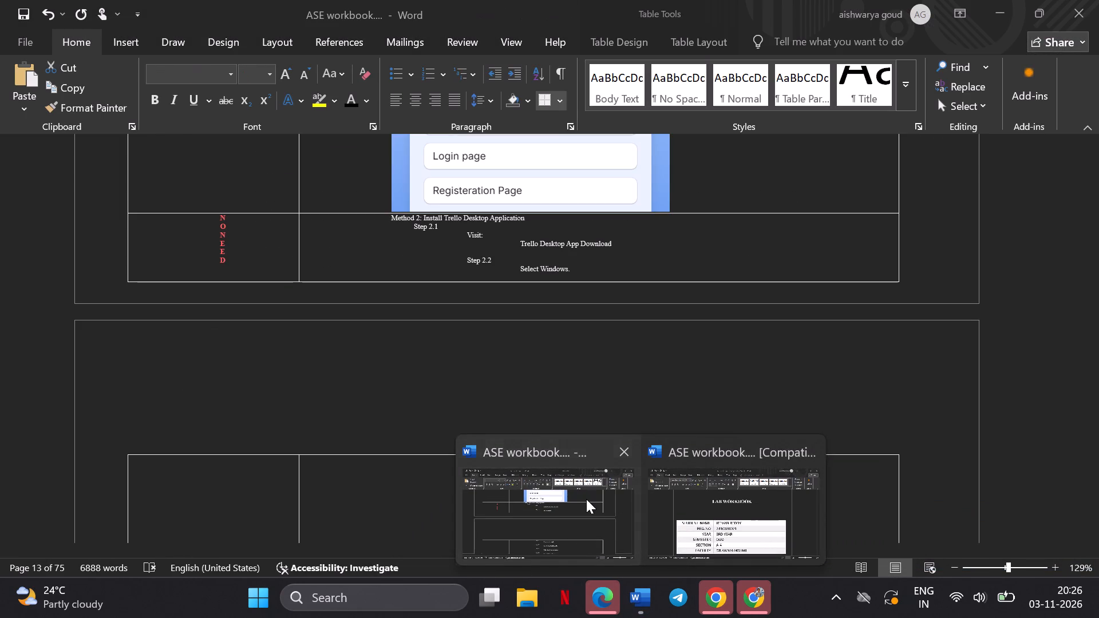
# Switch to the other open copy of the ASE workbook and go back to its cover page.
pyautogui.click(586, 499)
pyautogui.scroll(18, 713, 345)
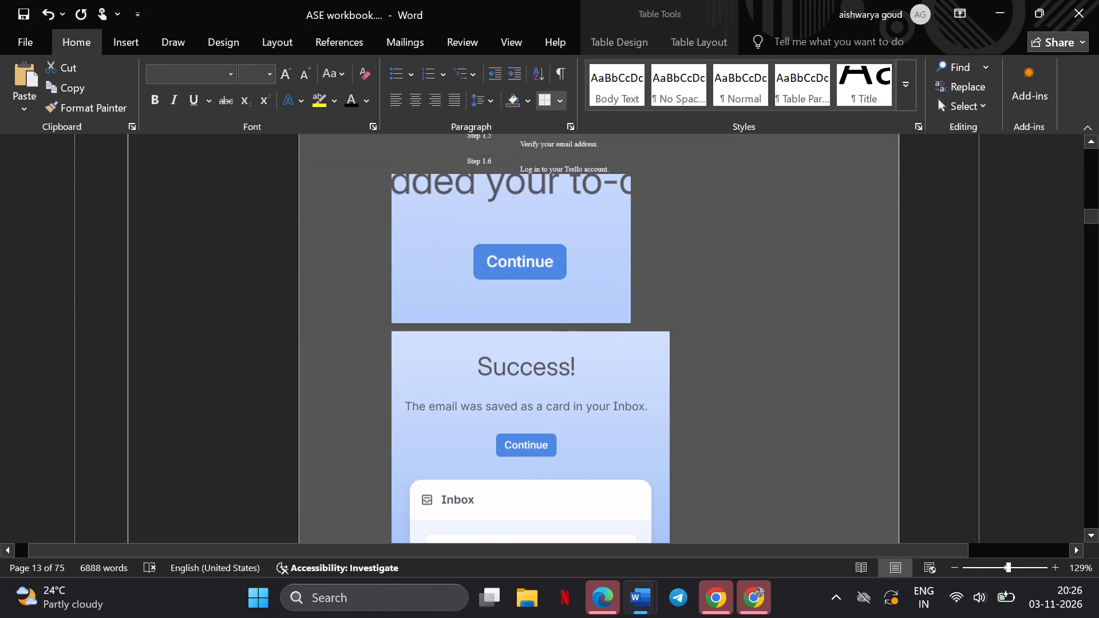
pyautogui.scroll(13, 572, 429)
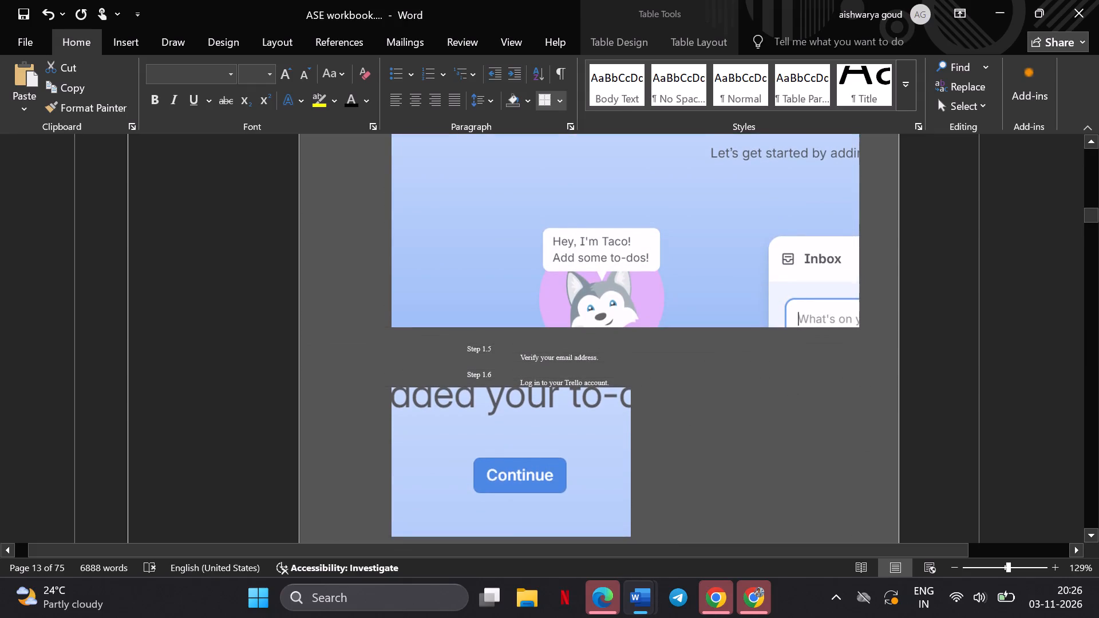
pyautogui.scroll(20, 957, 332)
pyautogui.scroll(13, 957, 332)
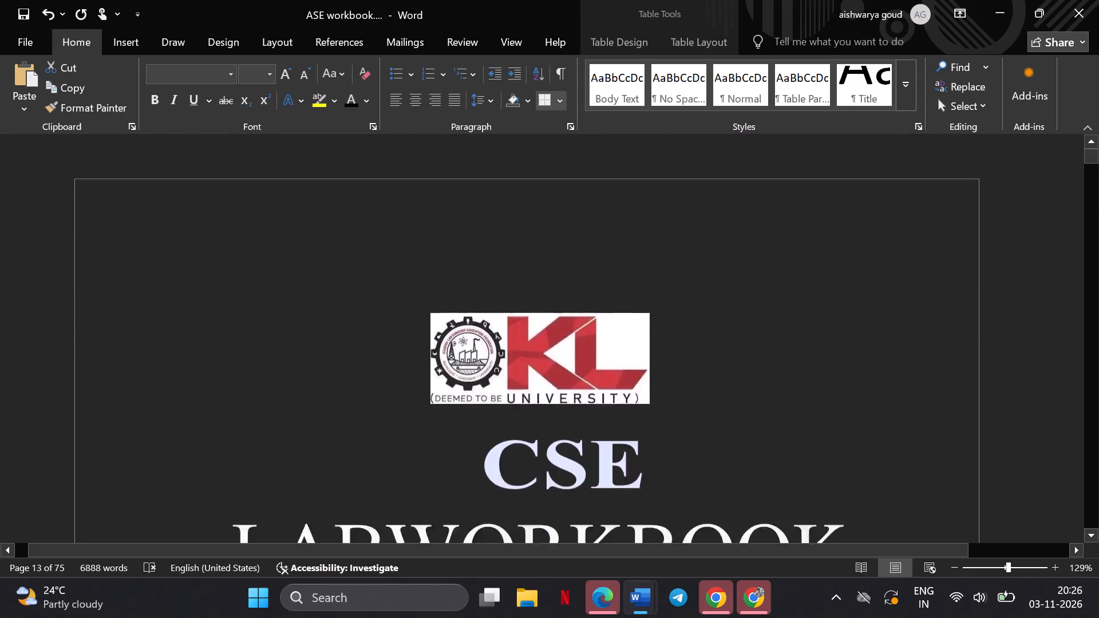
# Copy the student details table under the ASE - LAB WORKBOOK heading in the other workbook copy.
pyautogui.scroll(2, 957, 332)
pyautogui.scroll(-5, 957, 332)
pyautogui.scroll(4, 957, 332)
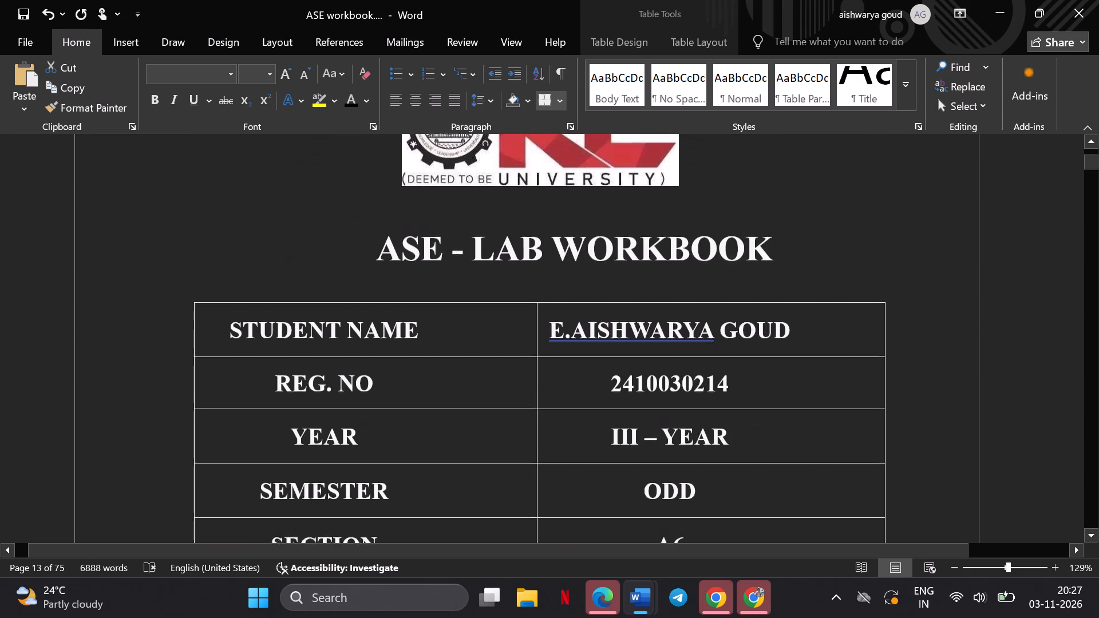
pyautogui.click(494, 394)
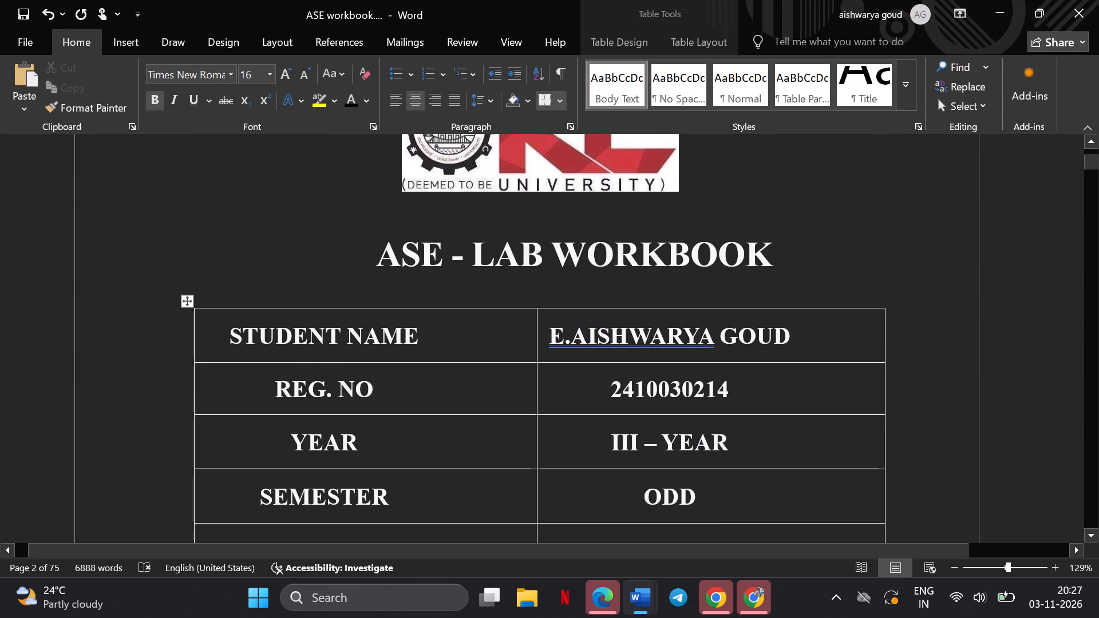
pyautogui.click(189, 308)
pyautogui.click(188, 306)
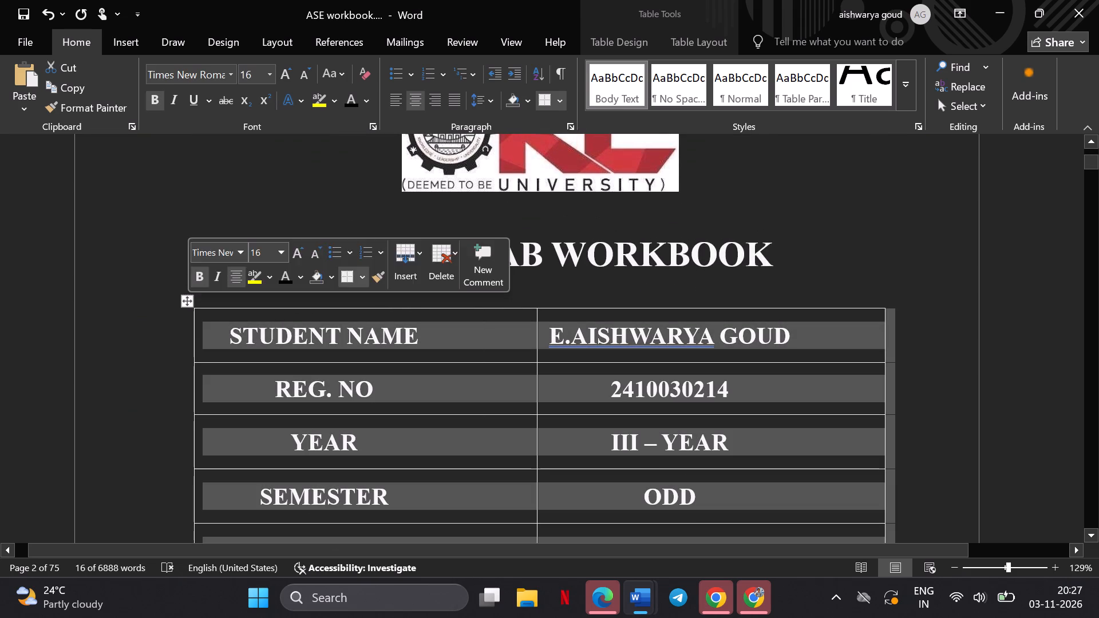
pyautogui.hotkey('ctrl', 'c')
# Close the workbook copy that the table came from and return to the compatibility-mode workbook.
pyautogui.click(1098, 0)
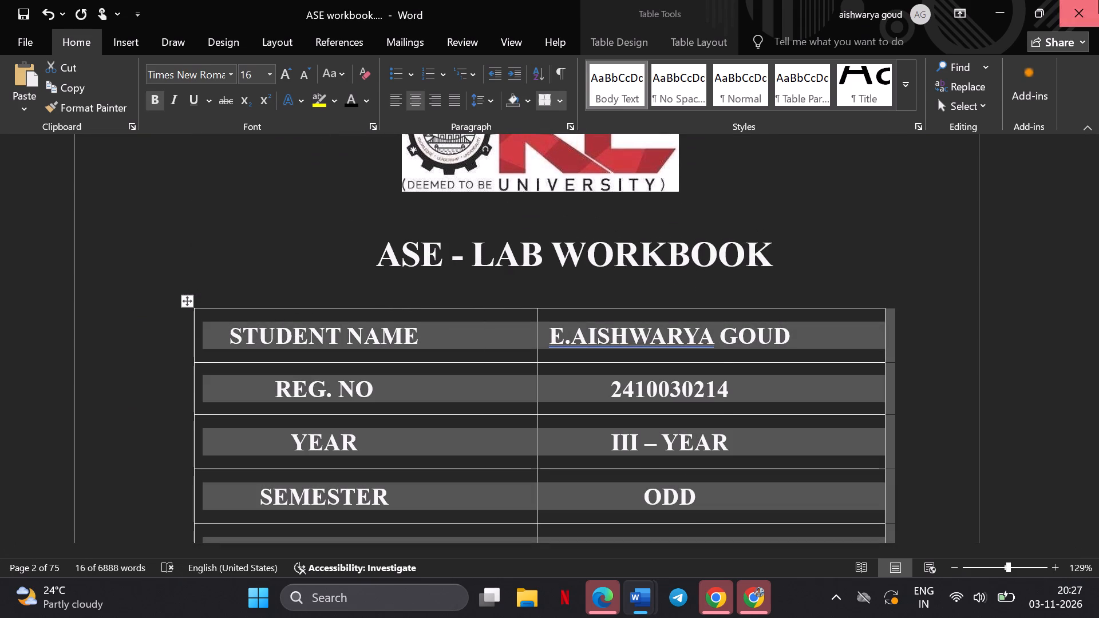
pyautogui.click(614, 414)
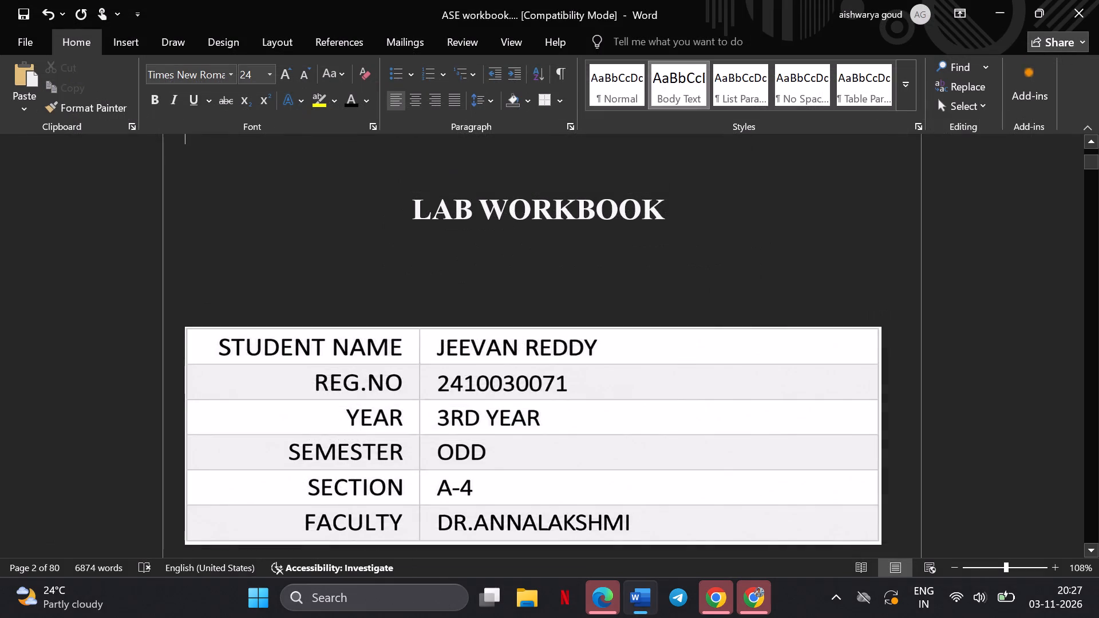
# Replace the student details picture below the LAB WORKBOOK heading with the copied student details table.
pyautogui.click(595, 418)
pyautogui.press('BackSpace')
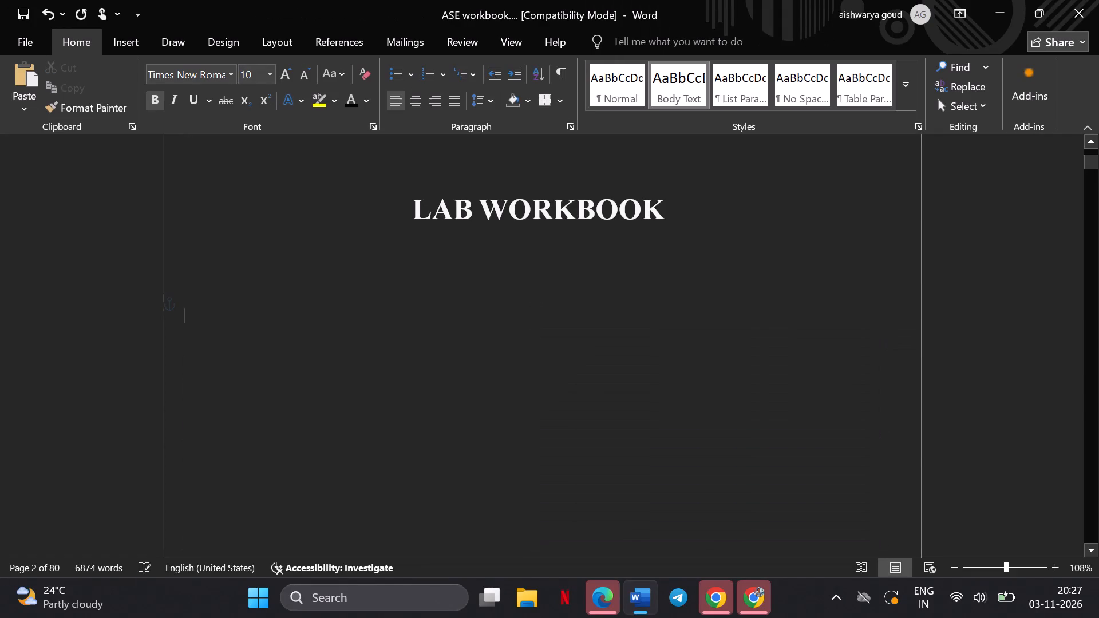
pyautogui.hotkey('ctrl', 'v')
pyautogui.scroll(-1, 786, 307)
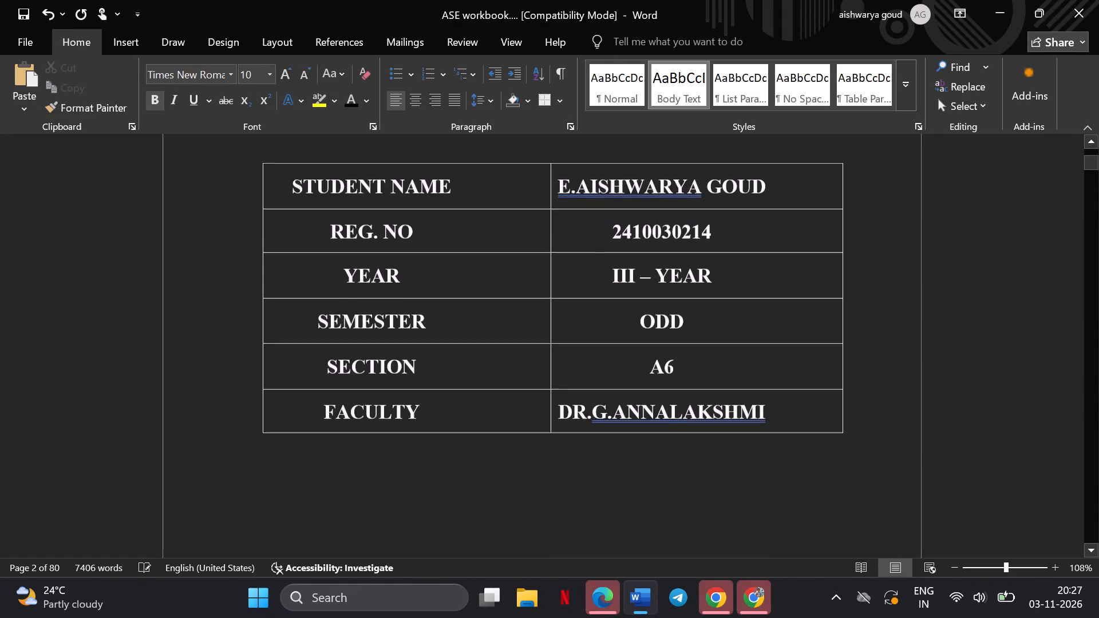
pyautogui.scroll(-1, 786, 307)
pyautogui.scroll(3, 786, 307)
pyautogui.scroll(-2, 786, 307)
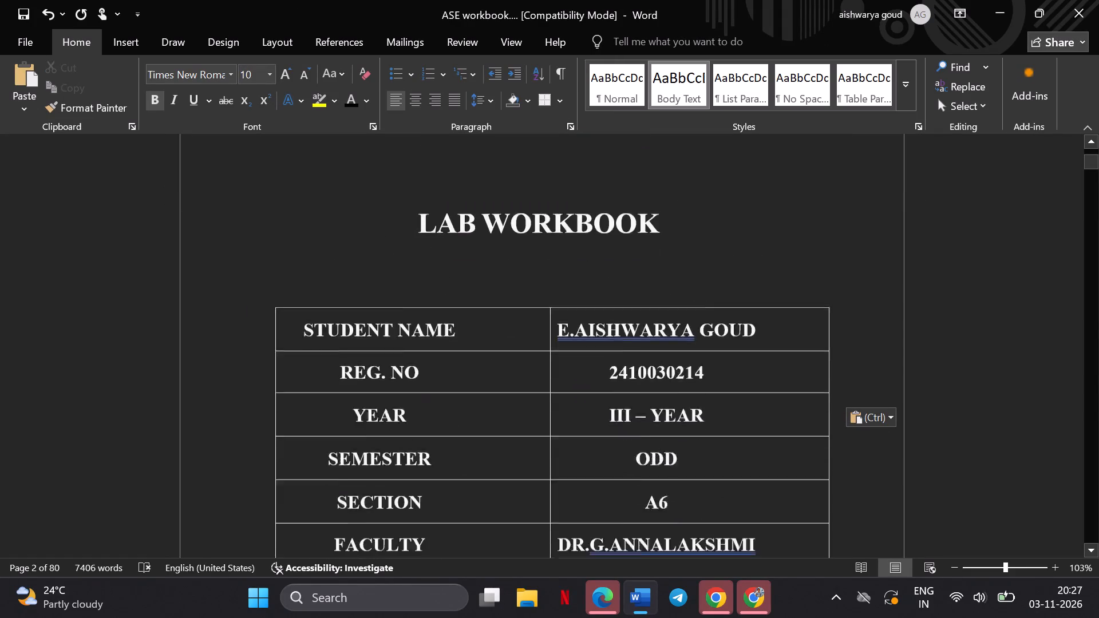
# Delete the footer line and page-number box below the PEO table, just before the Table of Contents.
pyautogui.scroll(-5, 786, 307)
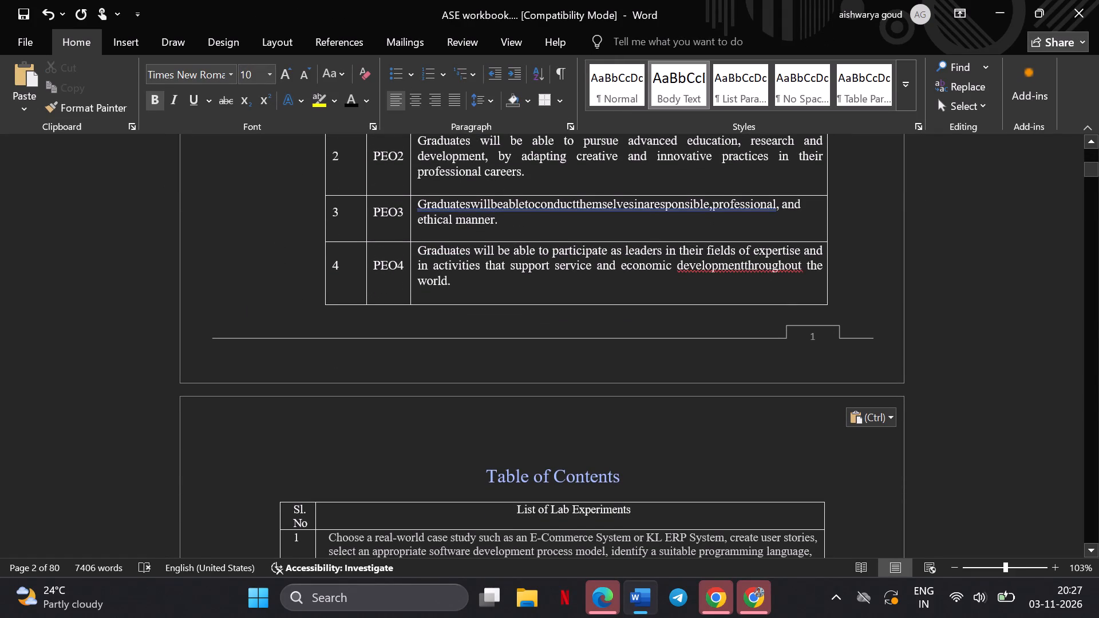
pyautogui.moveTo(868, 345); pyautogui.dragTo(691, 345)
pyautogui.click(691, 345)
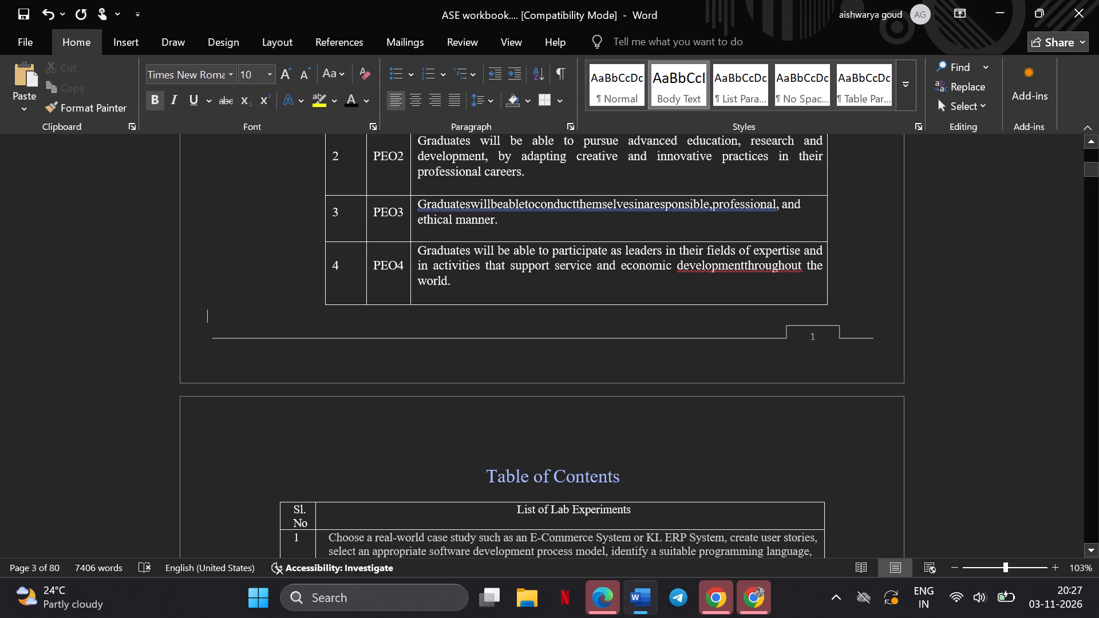
pyautogui.doubleClick(688, 340)
pyautogui.press('BackSpace')
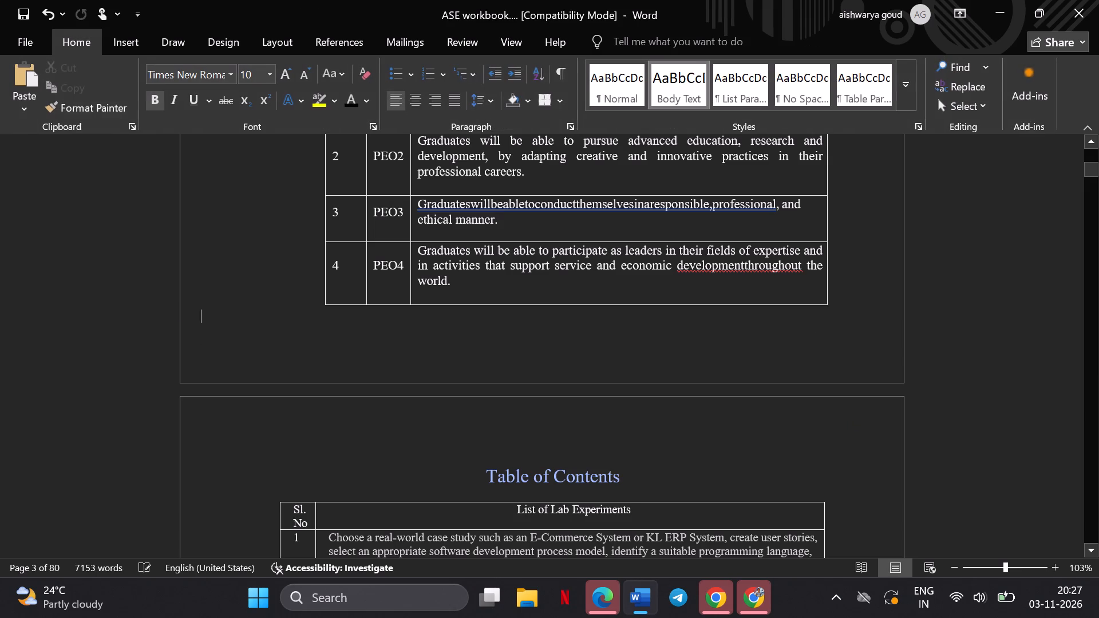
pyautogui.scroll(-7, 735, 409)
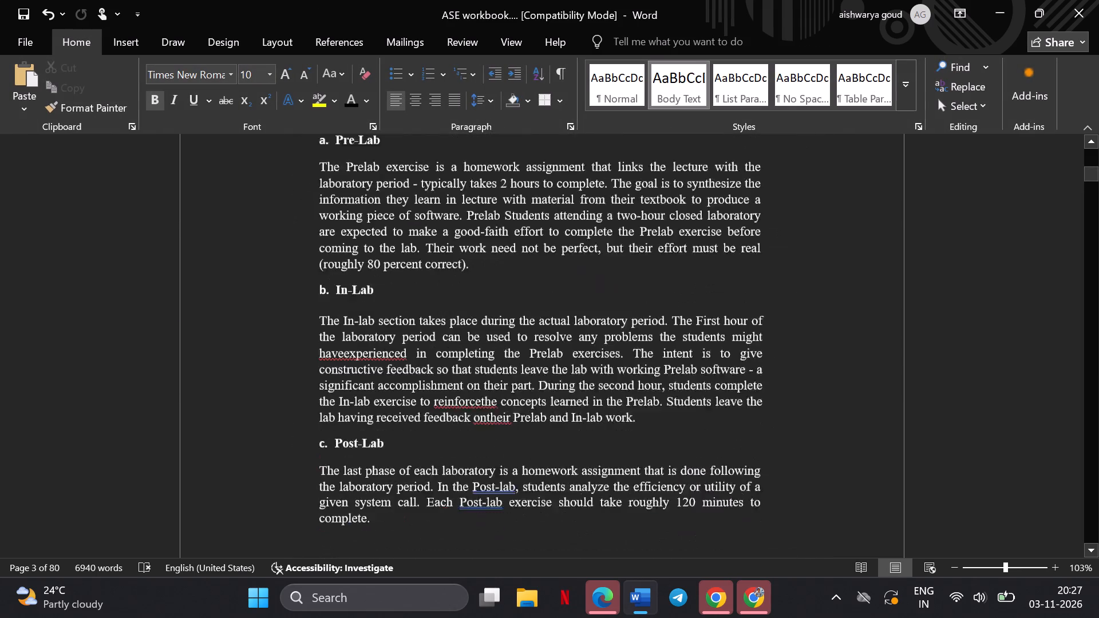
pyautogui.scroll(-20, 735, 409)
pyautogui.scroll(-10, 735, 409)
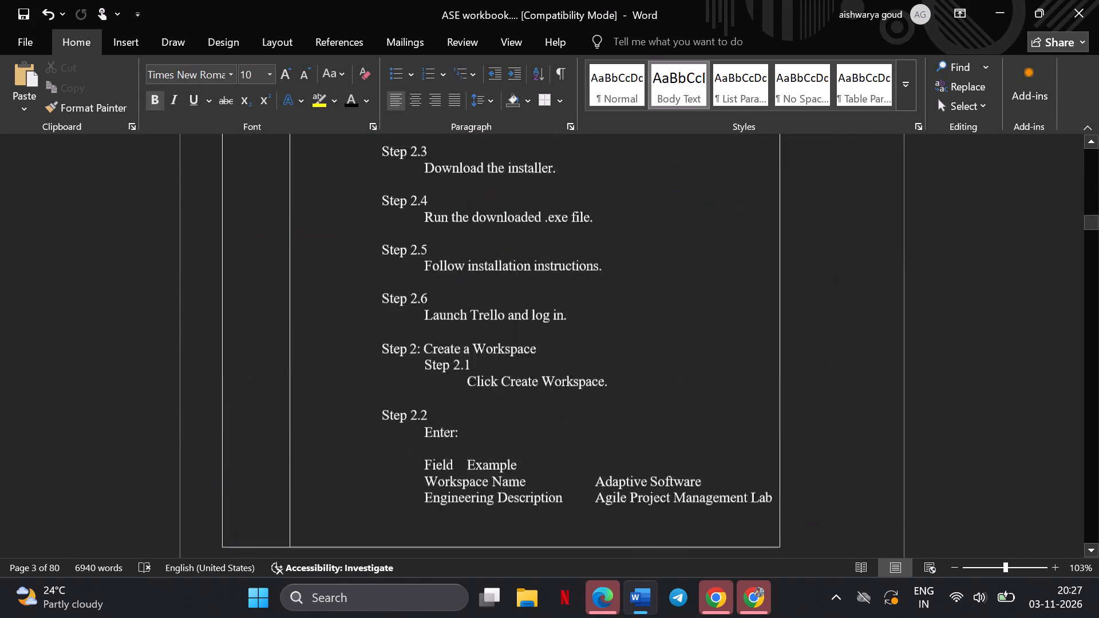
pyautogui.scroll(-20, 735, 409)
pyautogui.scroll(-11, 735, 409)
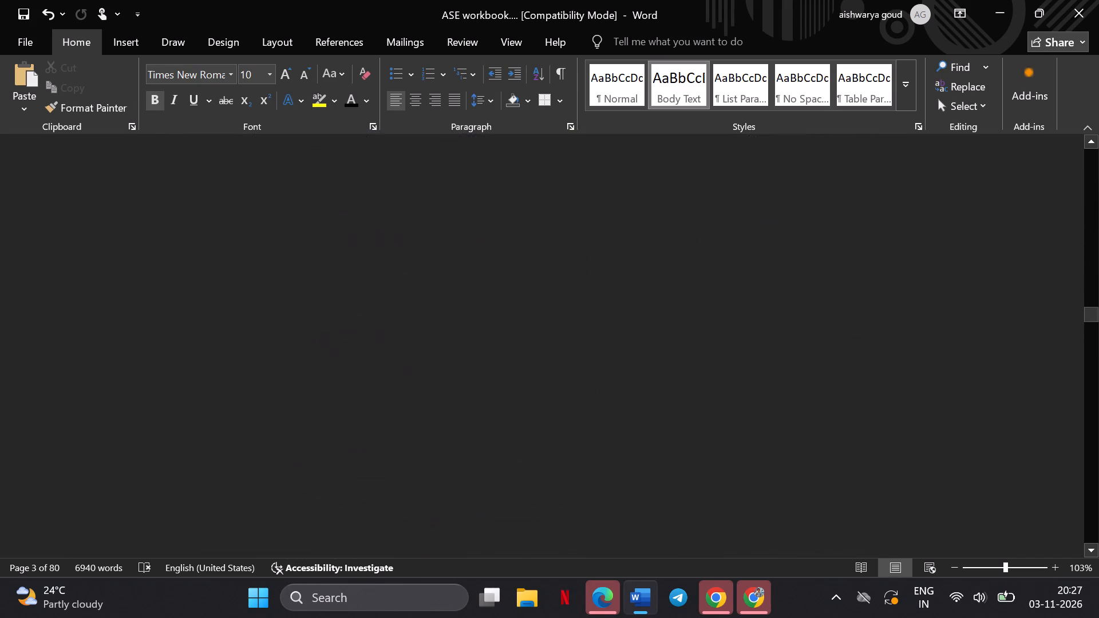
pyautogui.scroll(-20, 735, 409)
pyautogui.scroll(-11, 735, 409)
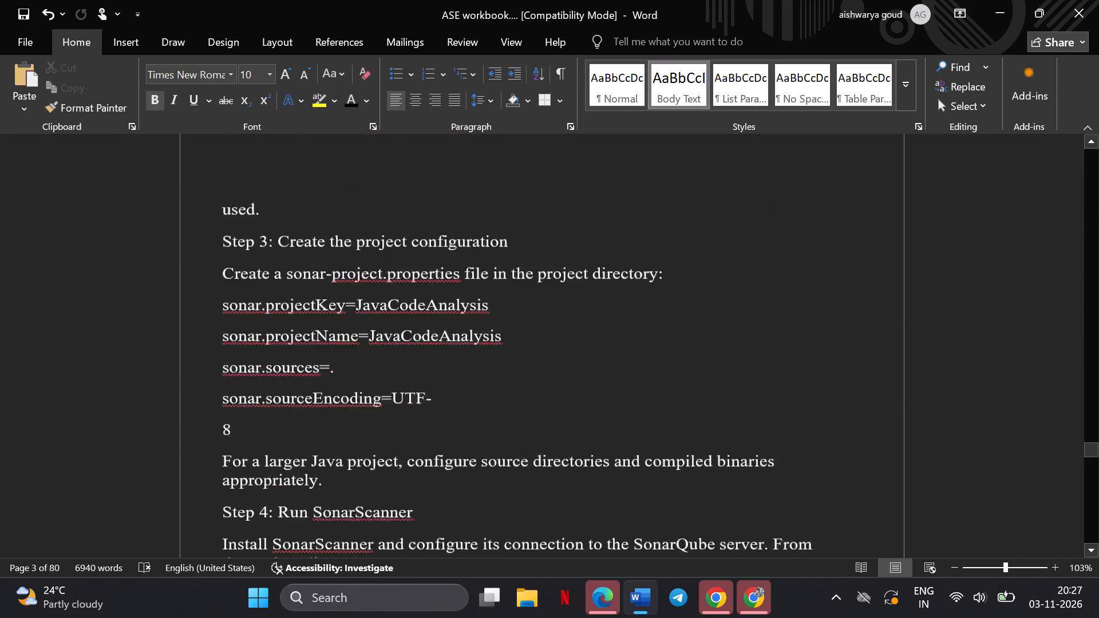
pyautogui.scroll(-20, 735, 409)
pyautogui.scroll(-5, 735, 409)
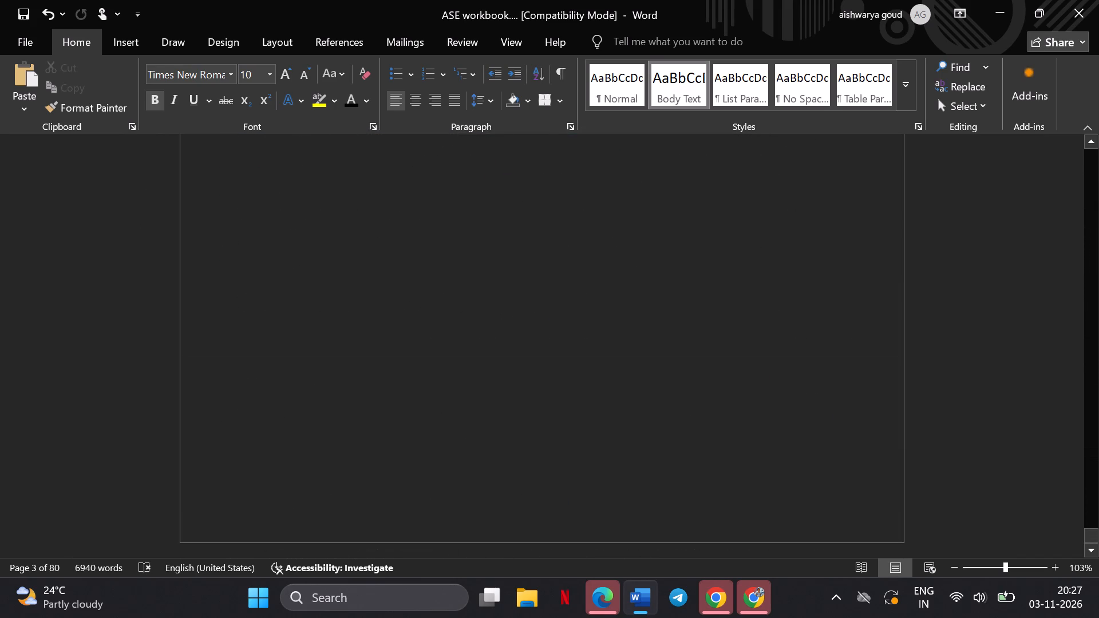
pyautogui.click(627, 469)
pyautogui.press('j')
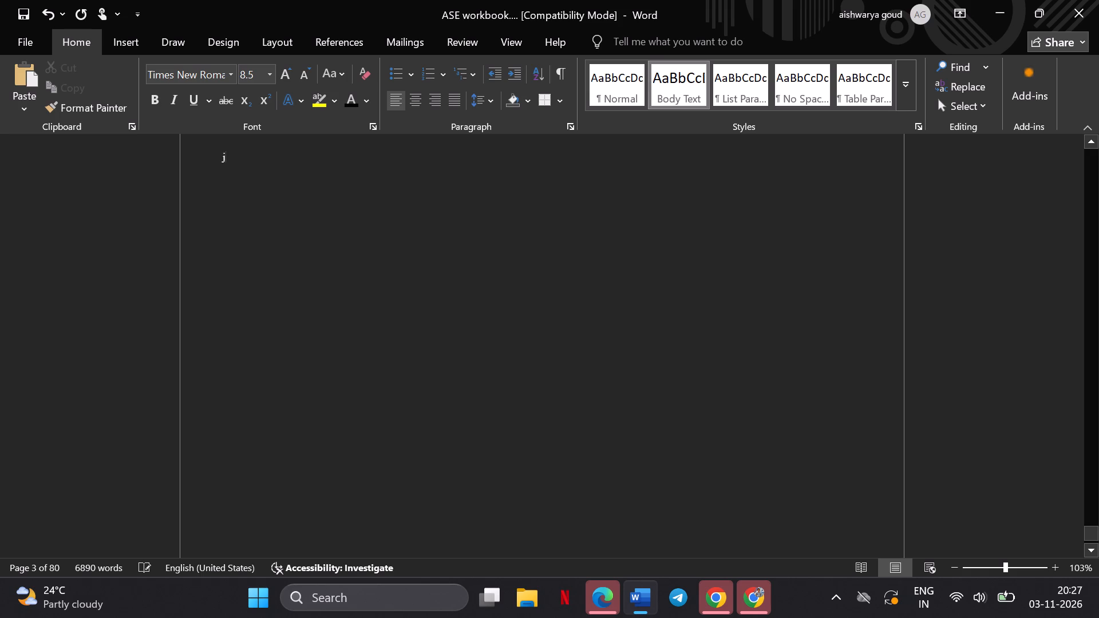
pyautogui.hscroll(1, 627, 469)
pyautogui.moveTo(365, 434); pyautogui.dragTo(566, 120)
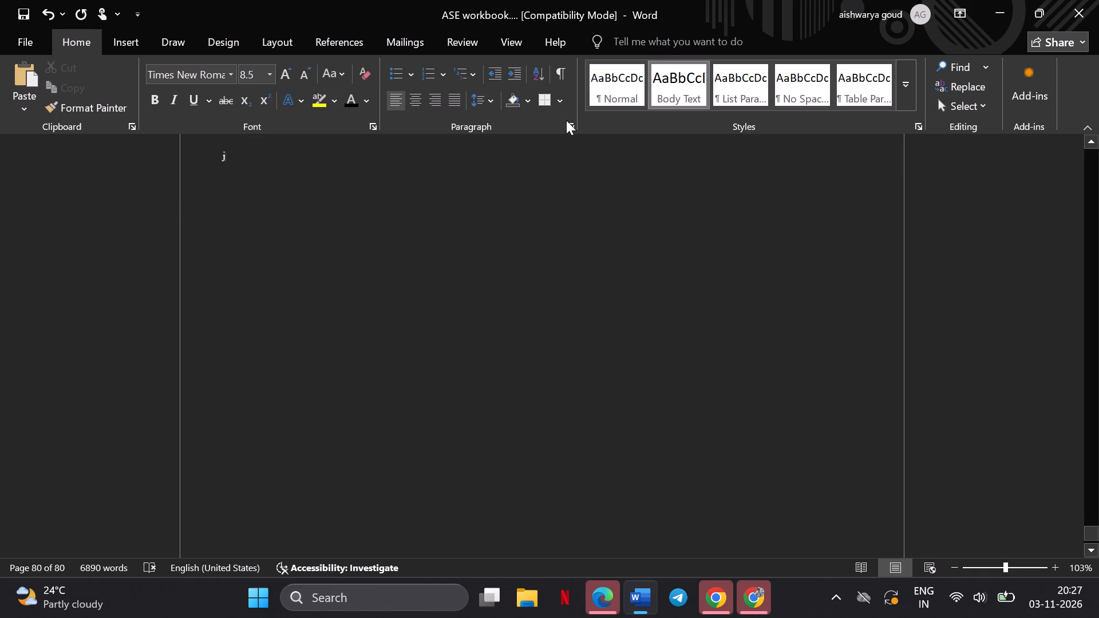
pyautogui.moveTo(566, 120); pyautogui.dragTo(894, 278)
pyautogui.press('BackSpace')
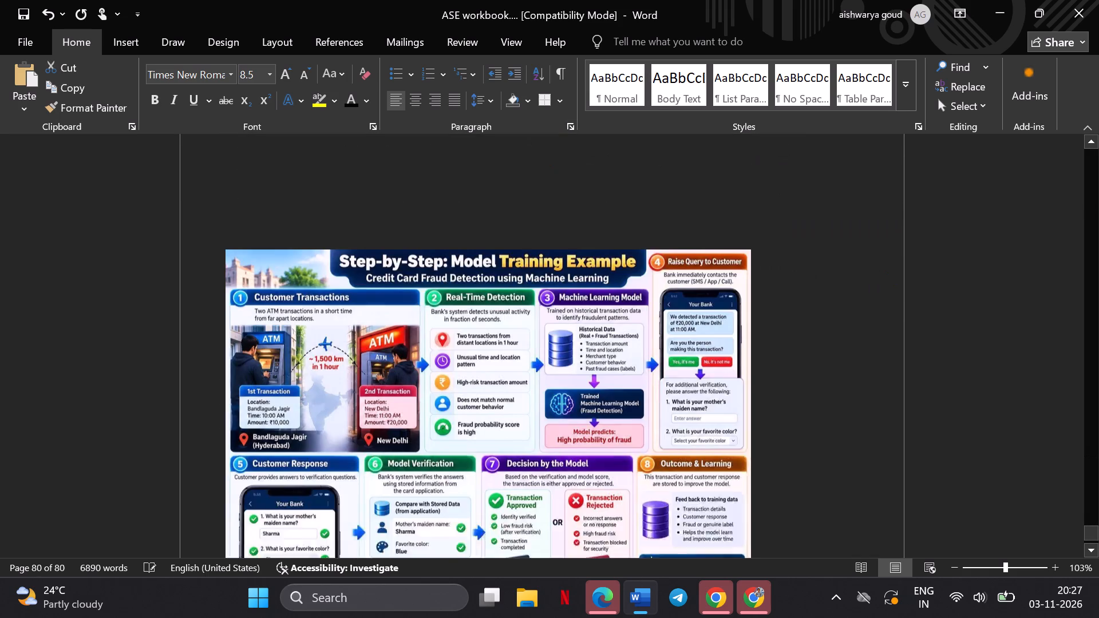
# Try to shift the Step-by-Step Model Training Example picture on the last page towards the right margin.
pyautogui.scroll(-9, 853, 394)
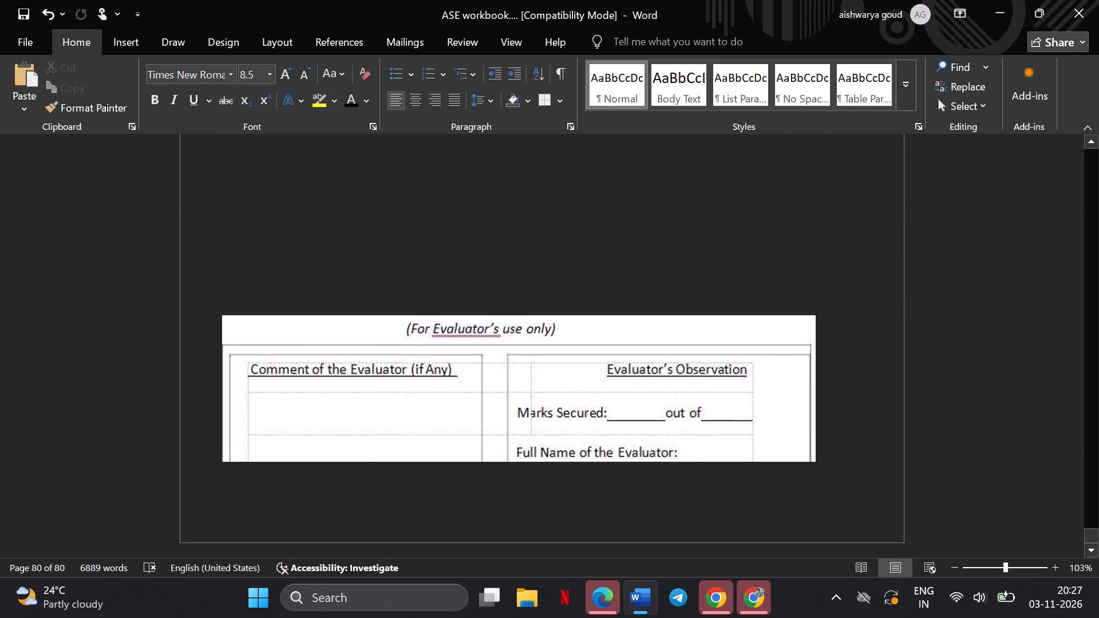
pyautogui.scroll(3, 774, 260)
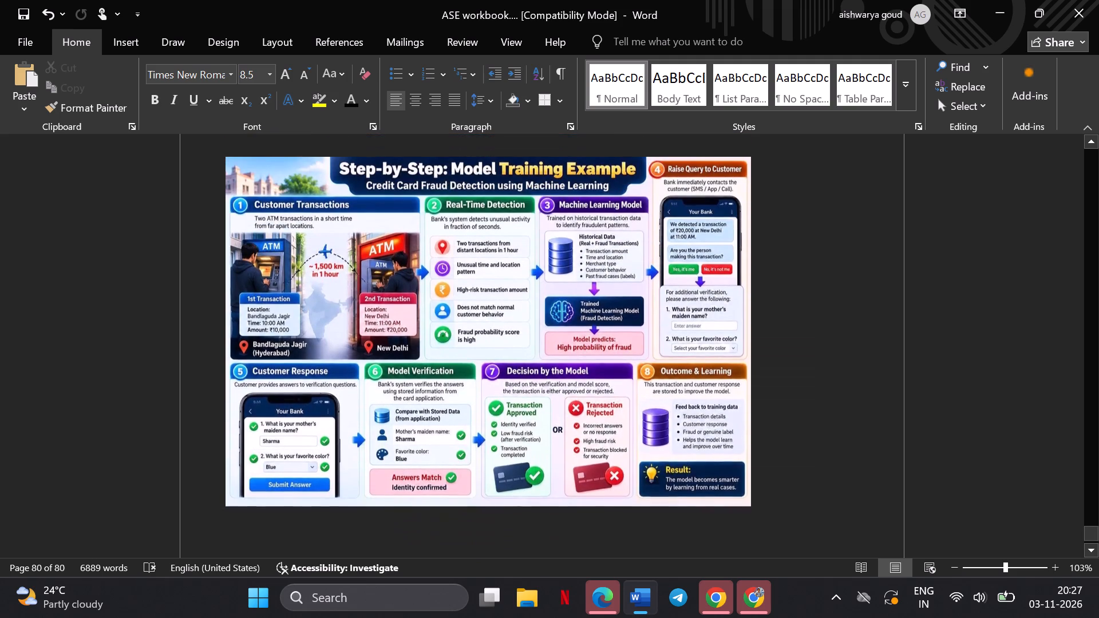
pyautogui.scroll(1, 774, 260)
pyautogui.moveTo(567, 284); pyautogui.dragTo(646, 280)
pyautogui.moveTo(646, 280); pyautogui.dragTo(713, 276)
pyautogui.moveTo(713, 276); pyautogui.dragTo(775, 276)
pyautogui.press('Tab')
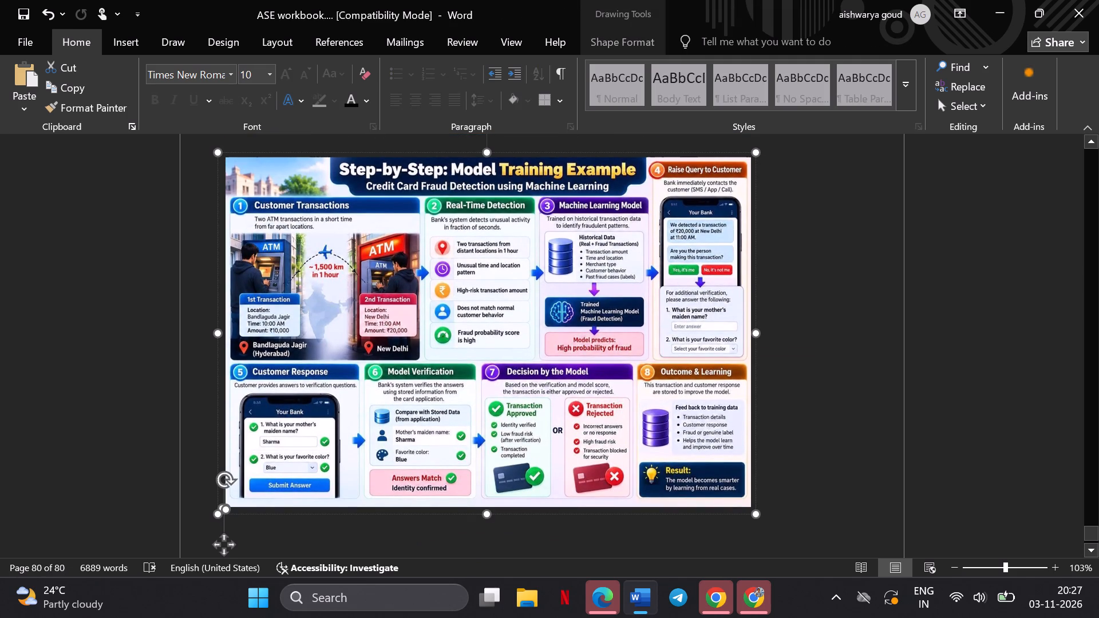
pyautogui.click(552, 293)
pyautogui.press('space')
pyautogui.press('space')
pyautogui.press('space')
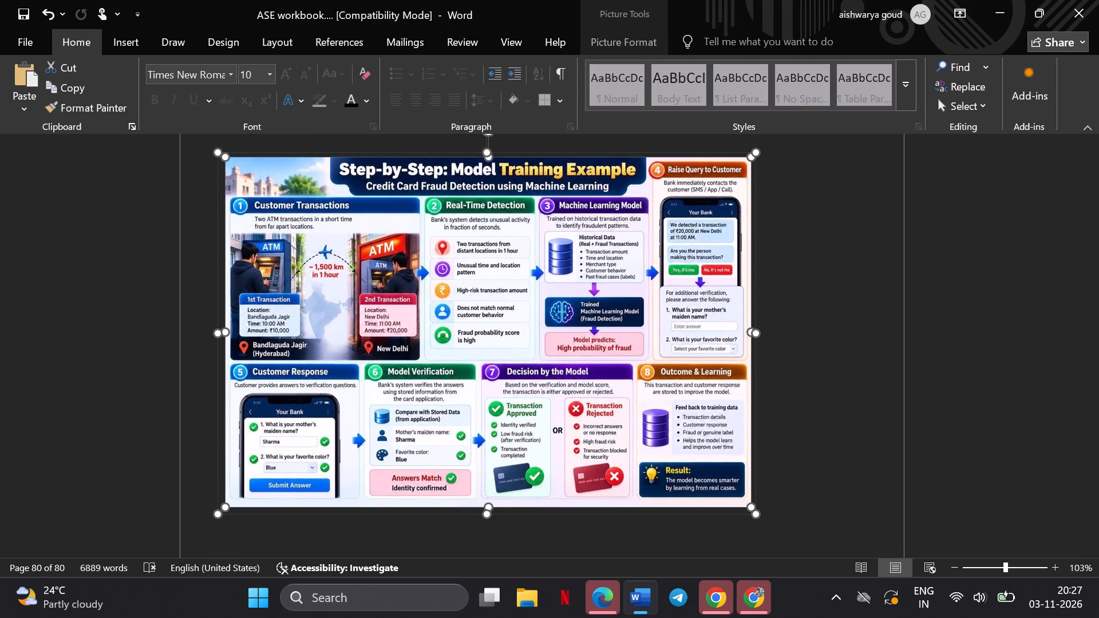
# Enlarge the Step-by-Step Model Training Example picture from its lower corner so it reaches nearly across to the right margin.
pyautogui.click(541, 258)
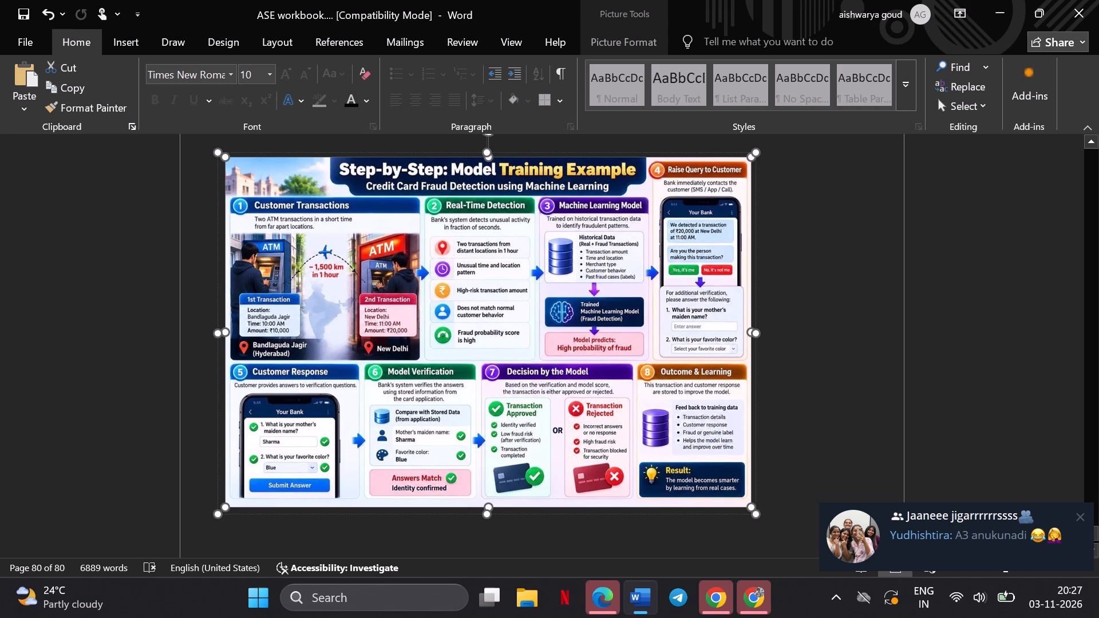
pyautogui.moveTo(758, 512); pyautogui.dragTo(849, 517)
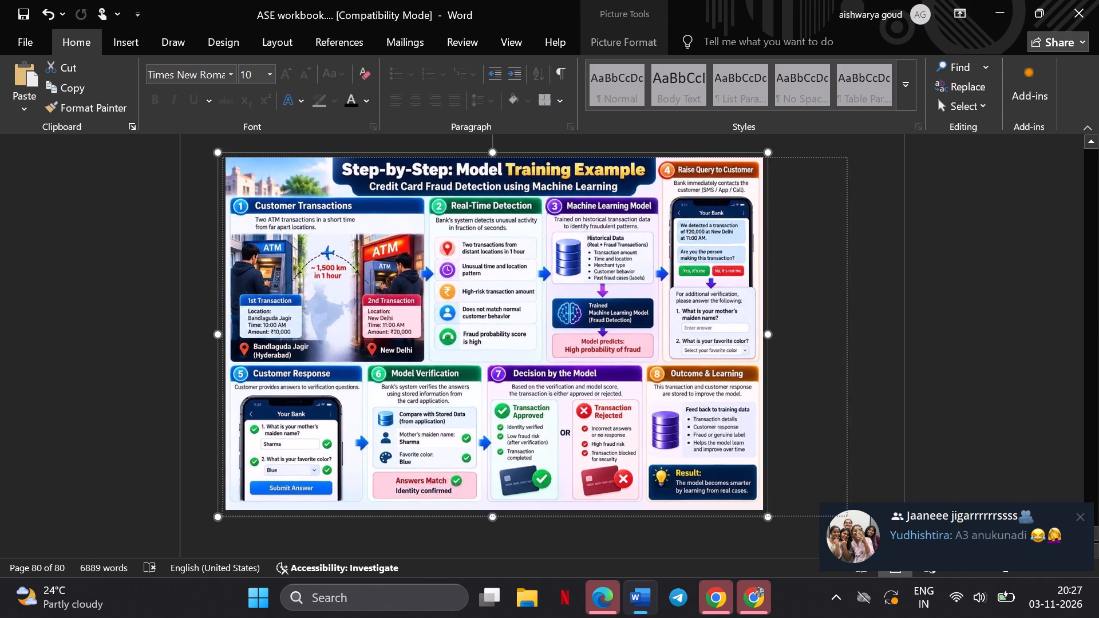
pyautogui.moveTo(849, 517); pyautogui.dragTo(853, 517)
pyautogui.click(954, 356)
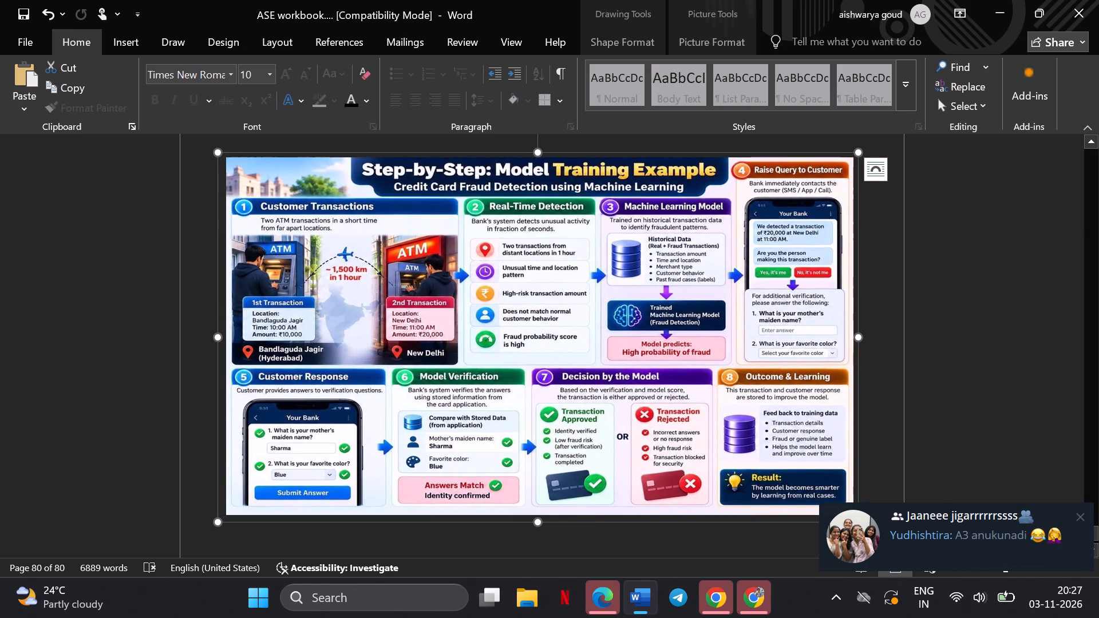
# Check the last page's evaluator box and look back through the experiments to the Trello sprint table for layout problems.
pyautogui.scroll(-8, 774, 408)
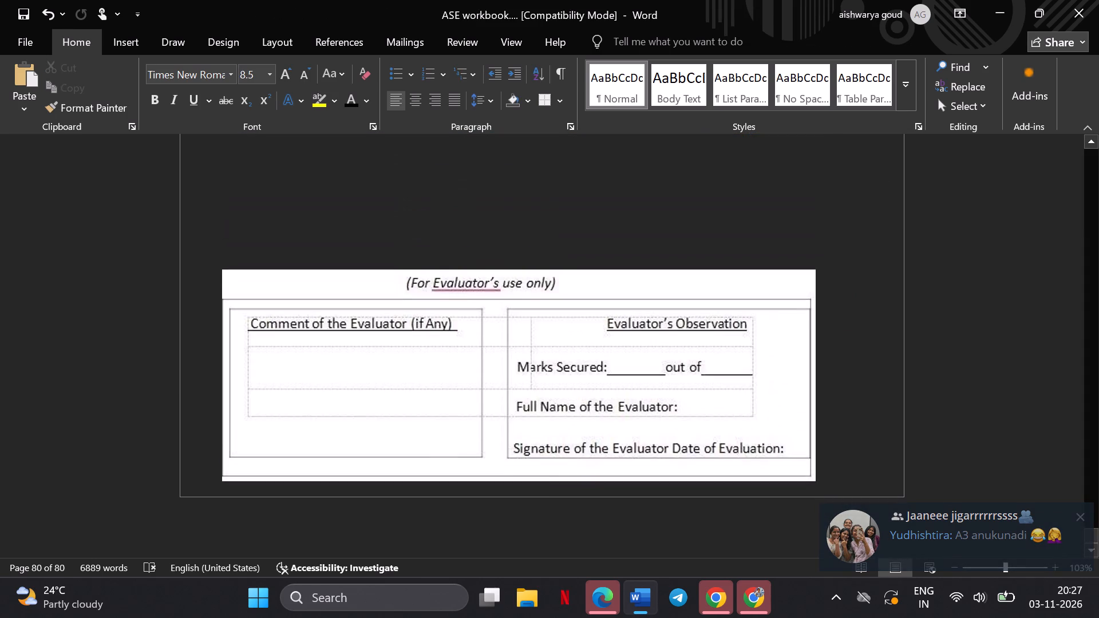
pyautogui.scroll(10, 774, 408)
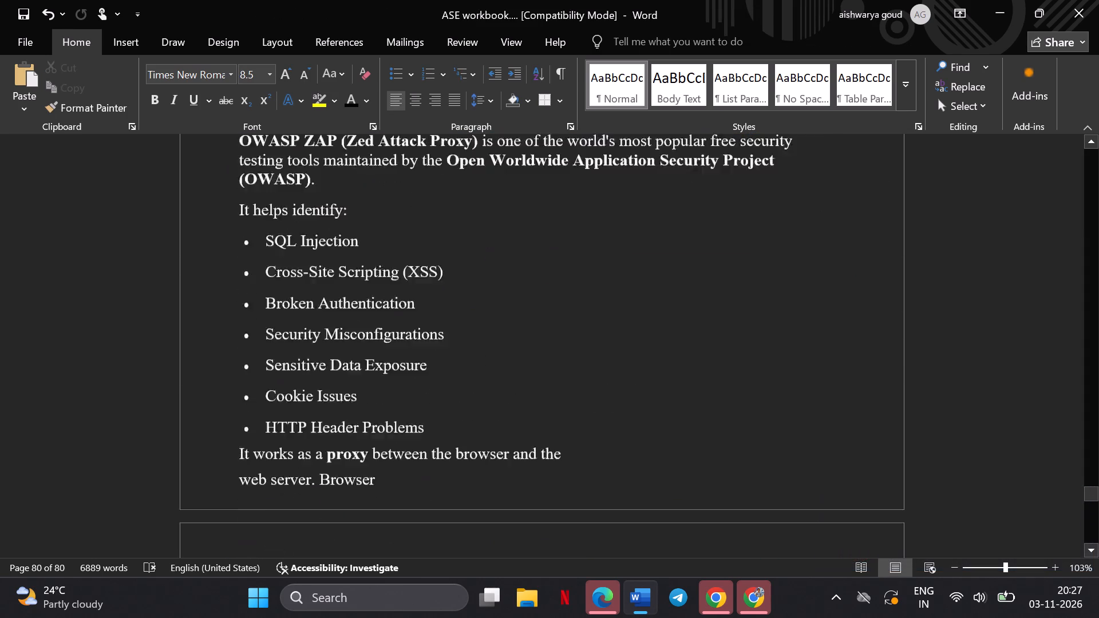
pyautogui.scroll(11, 774, 408)
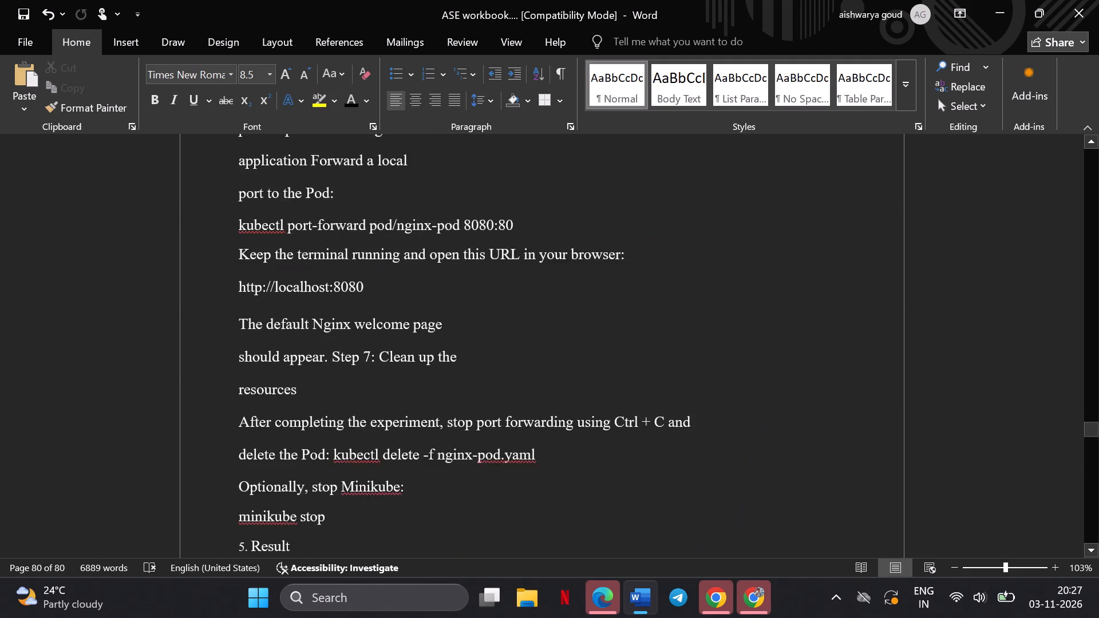
pyautogui.scroll(5, 774, 408)
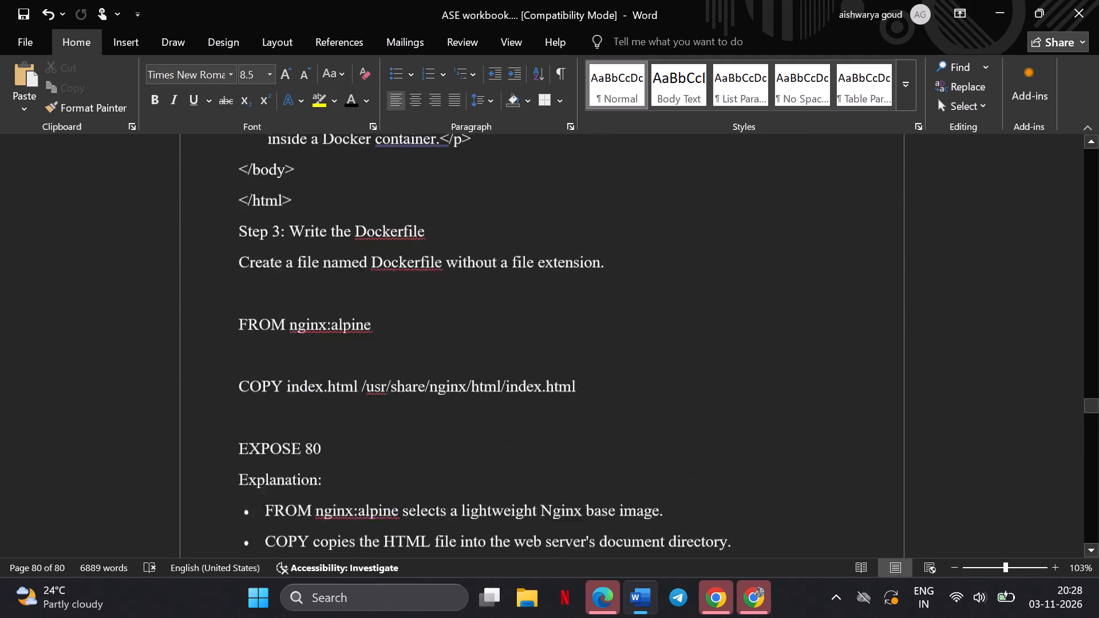
pyautogui.scroll(10, 774, 408)
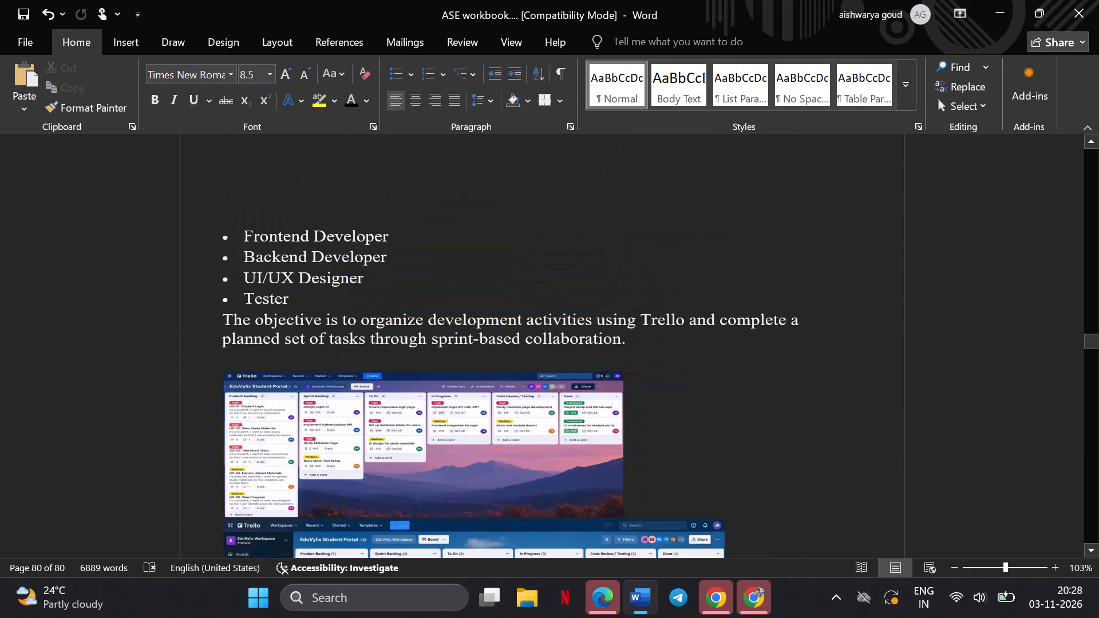
pyautogui.scroll(3, 774, 408)
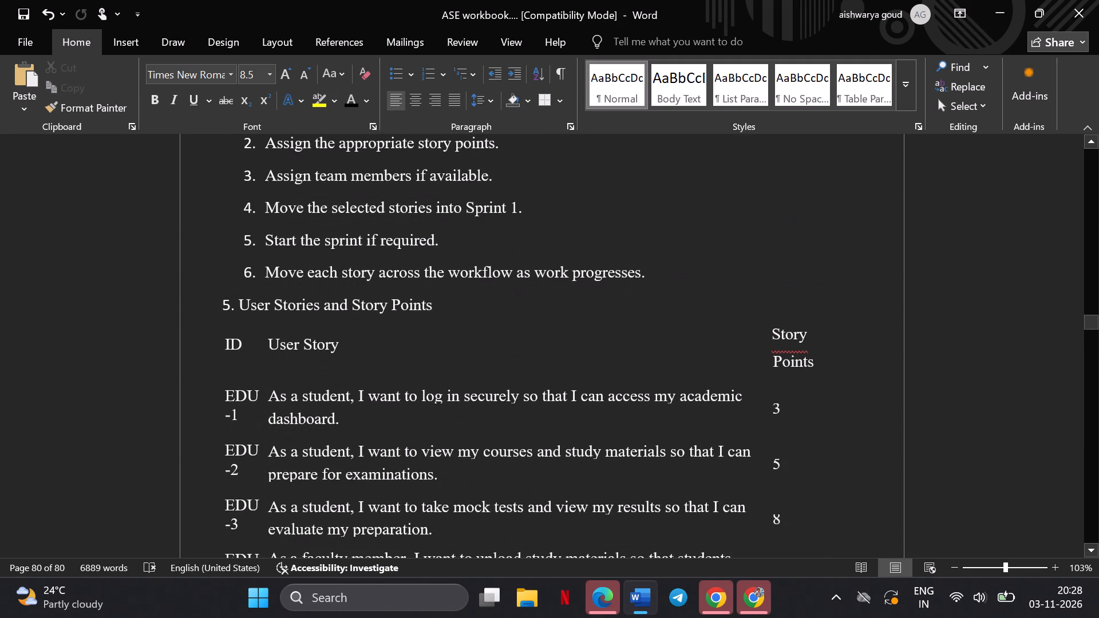
pyautogui.scroll(2, 610, 299)
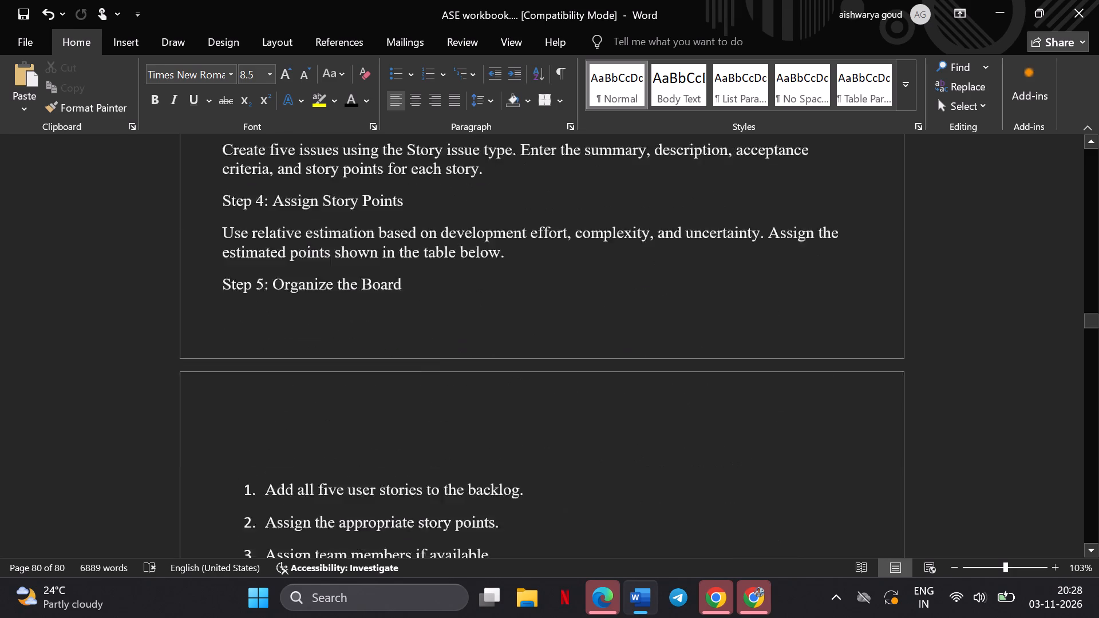
pyautogui.scroll(4, 610, 299)
# Look back through the Trello experiment's table and screenshots to the start of Lab 2 for leftover layout problems.
pyautogui.click(267, 310)
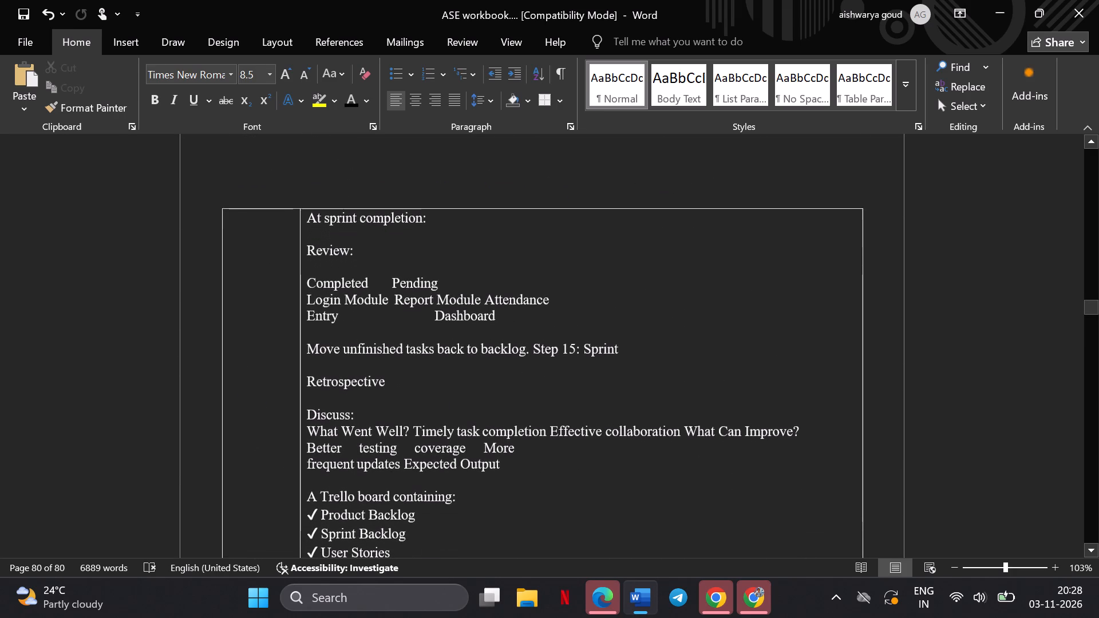
pyautogui.moveTo(272, 362); pyautogui.dragTo(244, 249)
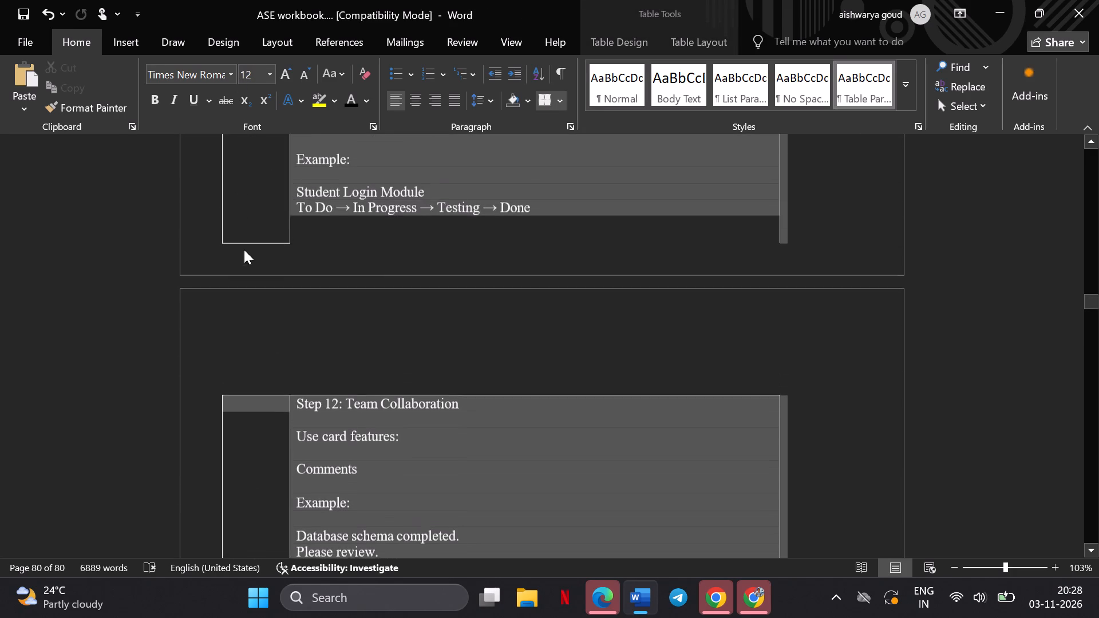
pyautogui.moveTo(244, 249); pyautogui.dragTo(241, 266)
pyautogui.click(183, 221)
pyautogui.scroll(5, 183, 221)
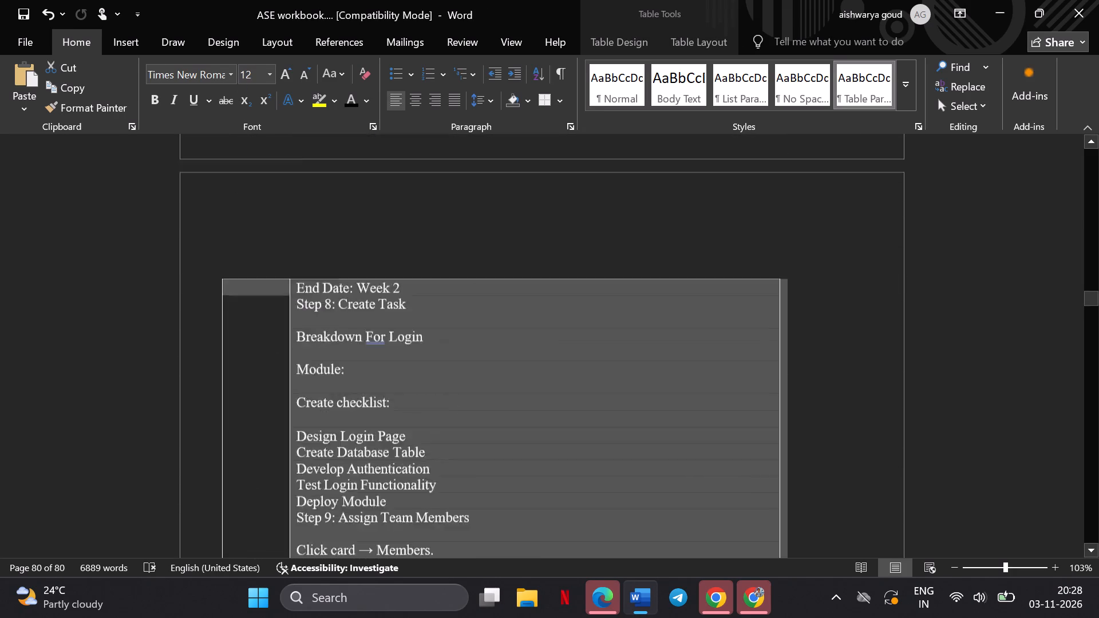
pyautogui.scroll(2, 183, 221)
pyautogui.scroll(-1, 183, 221)
pyautogui.scroll(3, 183, 221)
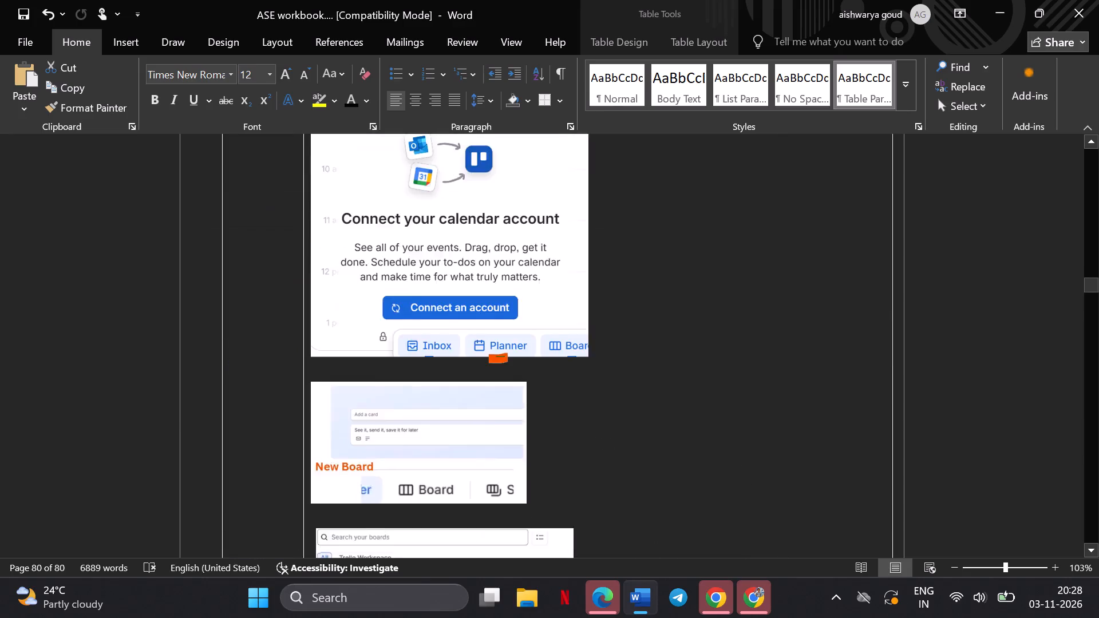
pyautogui.scroll(9, 183, 221)
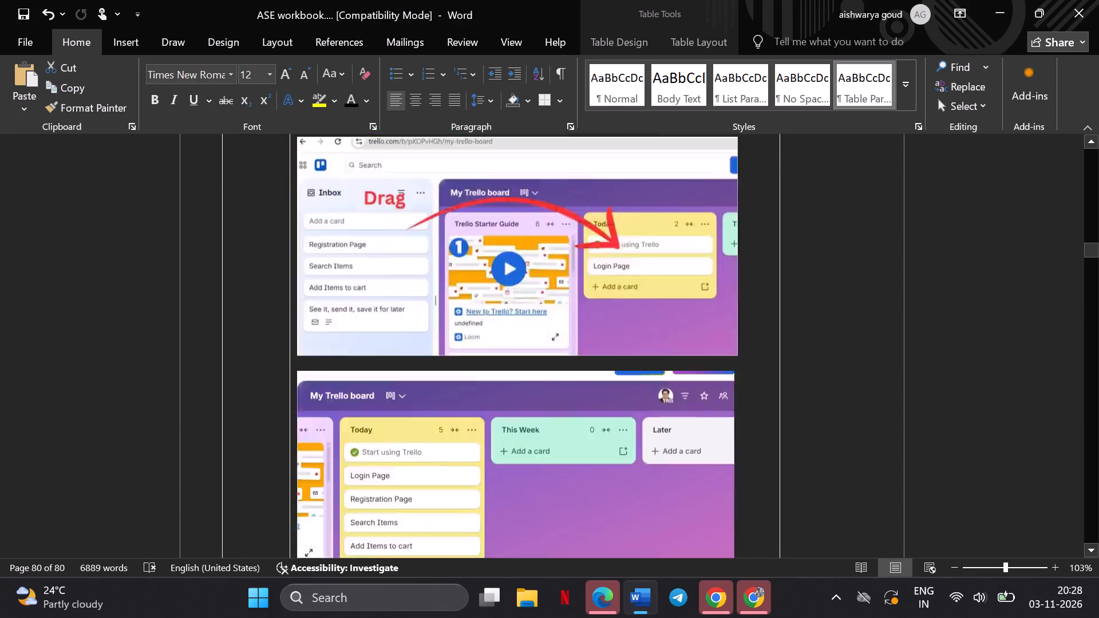
pyautogui.scroll(6, 183, 221)
# Delete the red "NO NEED" note beside Method 2: Install Trello Desktop Application in the Lab 2 table.
pyautogui.scroll(-5, 183, 221)
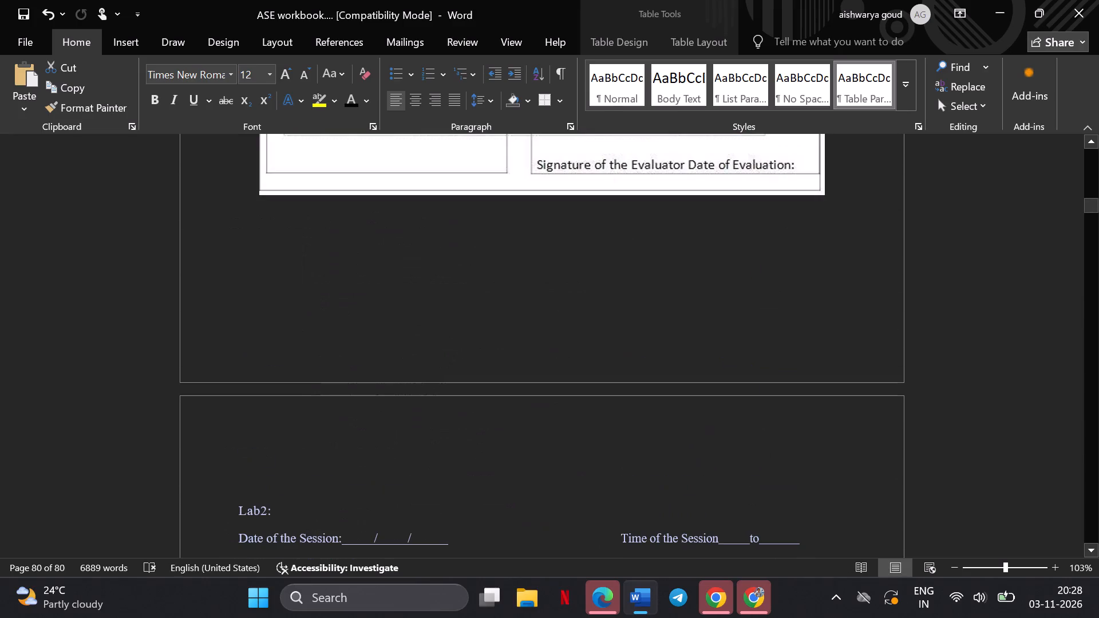
pyautogui.scroll(-2, 183, 221)
pyautogui.scroll(-9, 326, 399)
pyautogui.scroll(5, 326, 399)
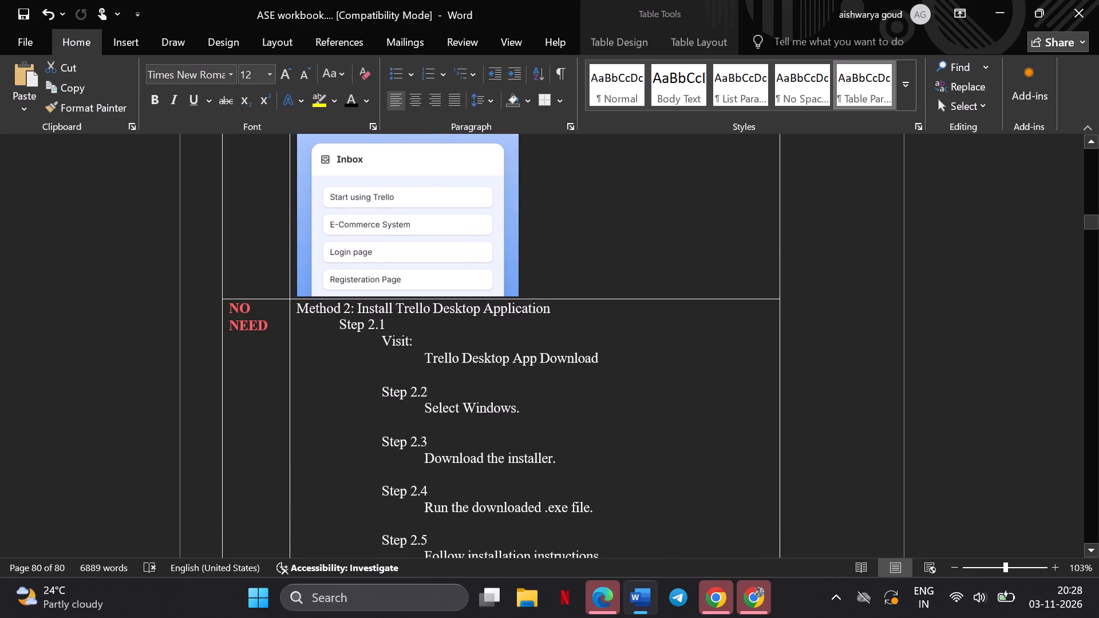
pyautogui.moveTo(280, 323); pyautogui.dragTo(228, 311)
pyautogui.press('BackSpace')
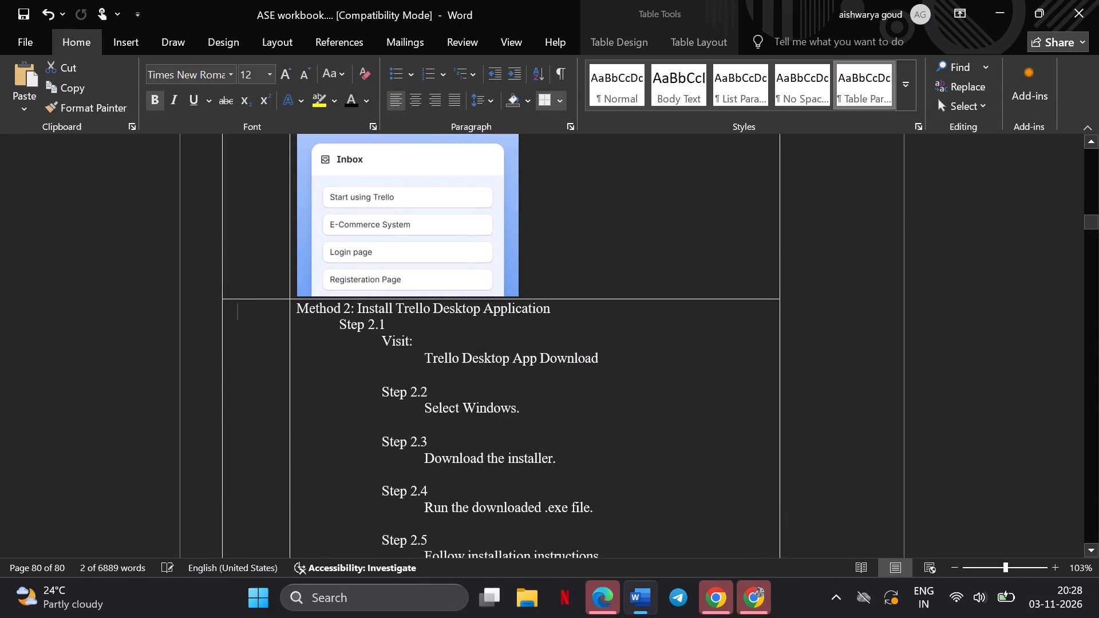
# Start saving a Word Document copy in Documents, named with the student ID number followed by "- ASE workbook Final".
pyautogui.click(16, 37)
pyautogui.click(49, 272)
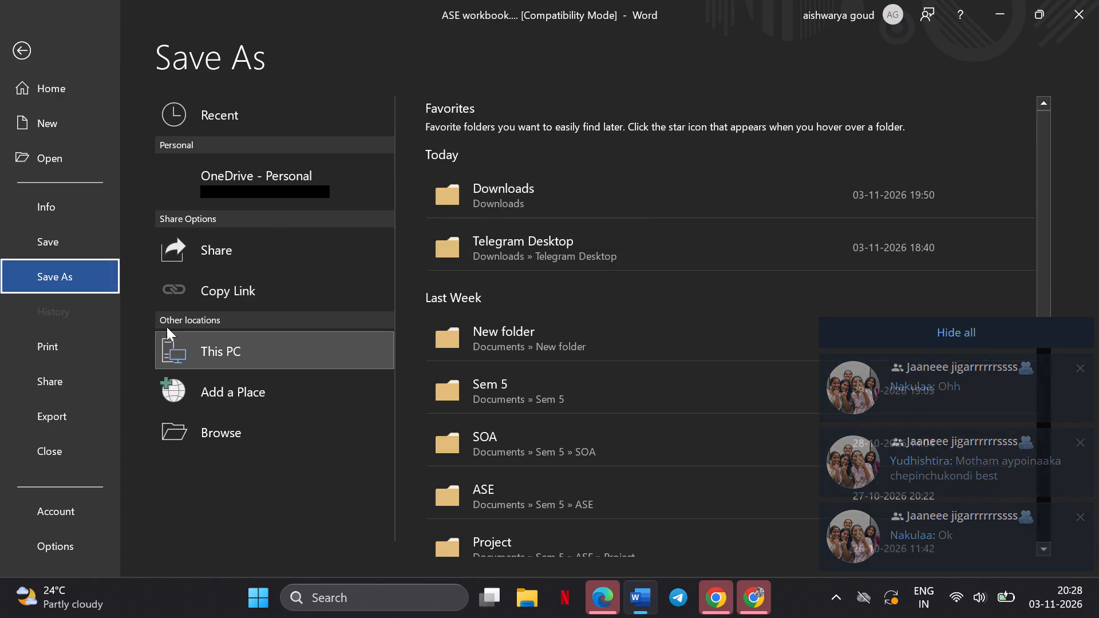
pyautogui.doubleClick(223, 353)
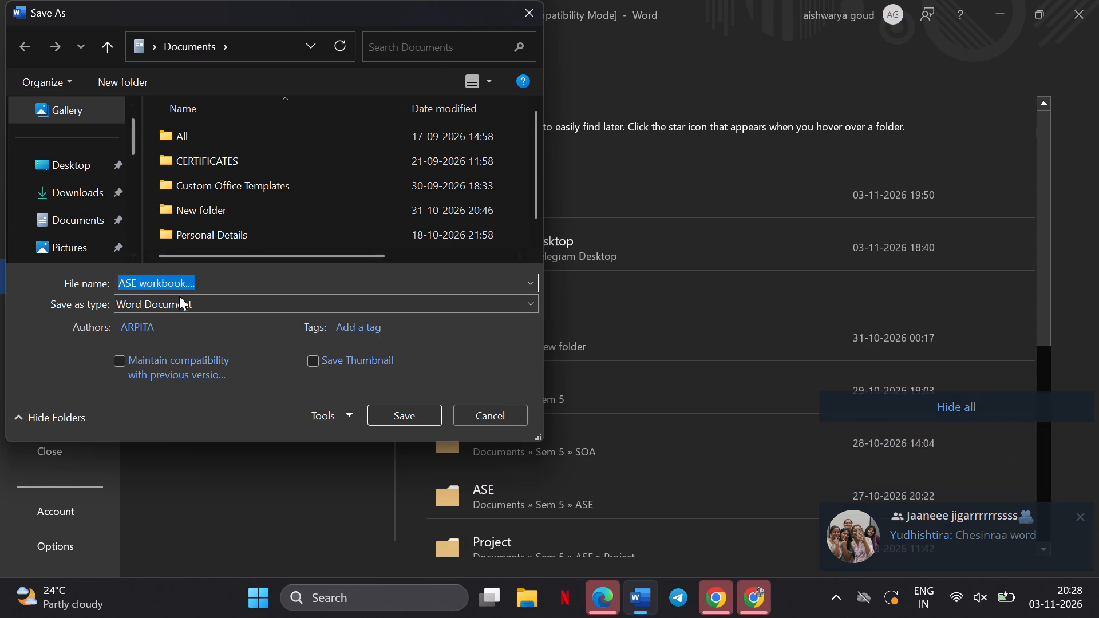
pyautogui.click(220, 281)
pyautogui.press('BackSpace')
pyautogui.press('BackSpace')
pyautogui.press('BackSpace')
pyautogui.press('BackSpace')
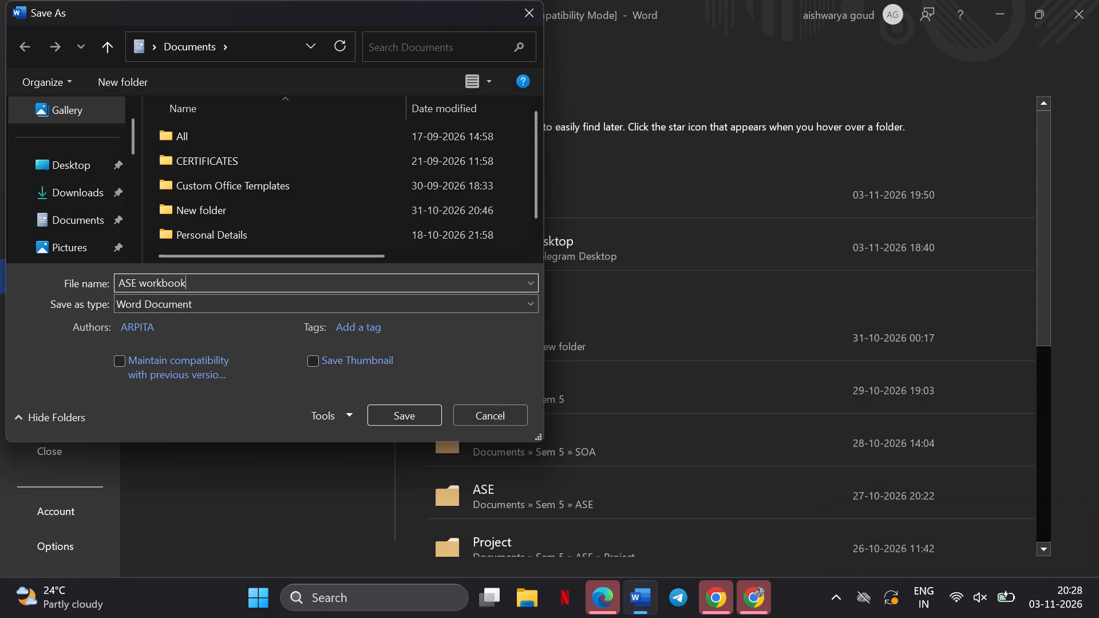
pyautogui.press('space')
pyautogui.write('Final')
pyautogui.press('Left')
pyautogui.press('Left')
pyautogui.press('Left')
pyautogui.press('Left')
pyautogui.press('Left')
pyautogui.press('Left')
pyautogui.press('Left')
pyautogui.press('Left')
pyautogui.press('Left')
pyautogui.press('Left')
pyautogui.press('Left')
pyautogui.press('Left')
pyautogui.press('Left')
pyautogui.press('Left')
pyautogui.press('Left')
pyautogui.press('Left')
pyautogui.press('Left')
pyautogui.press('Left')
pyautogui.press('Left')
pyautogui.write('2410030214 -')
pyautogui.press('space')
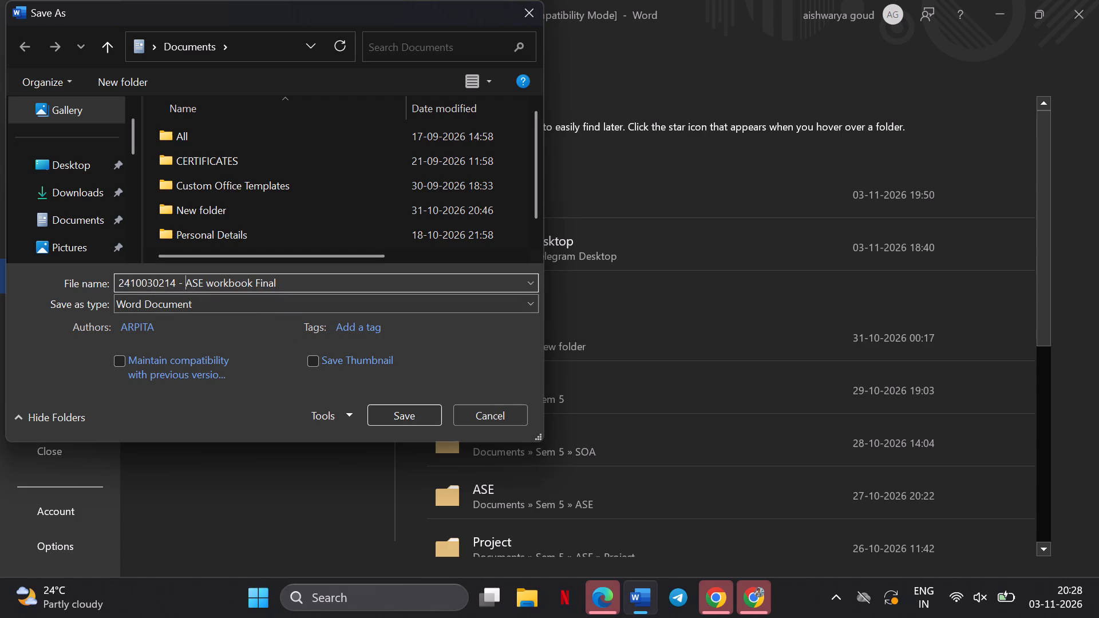
# Replace the copy's author with the student's own name and save it, accepting the upgrade to the newest file format.
pyautogui.click(147, 326)
pyautogui.press('BackSpace')
pyautogui.press('BackSpace')
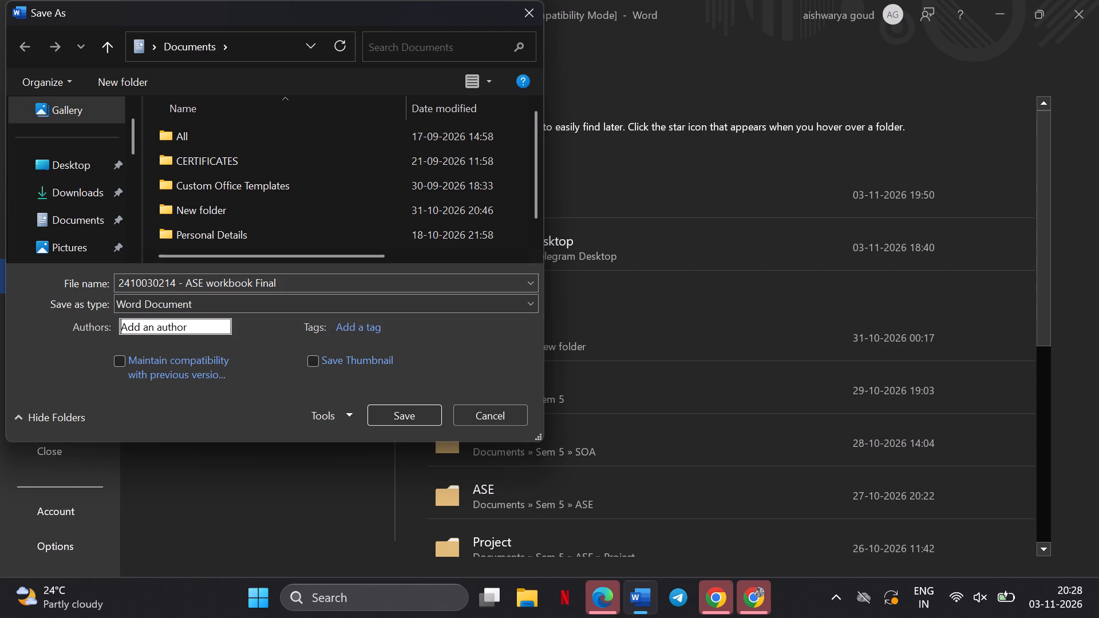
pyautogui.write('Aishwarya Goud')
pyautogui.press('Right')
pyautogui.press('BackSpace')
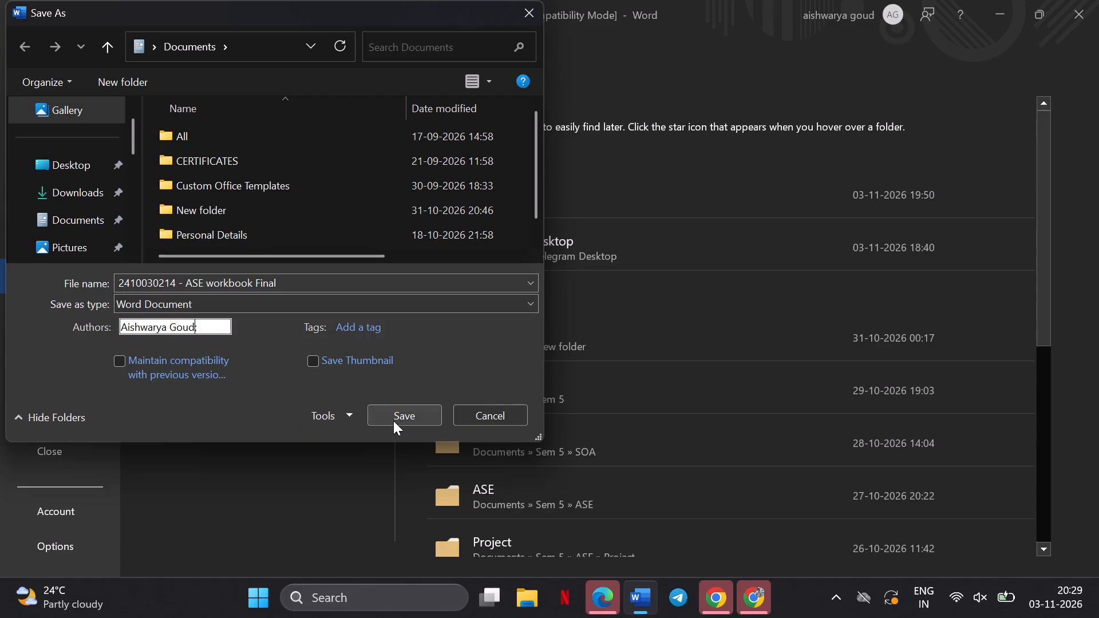
pyautogui.click(390, 421)
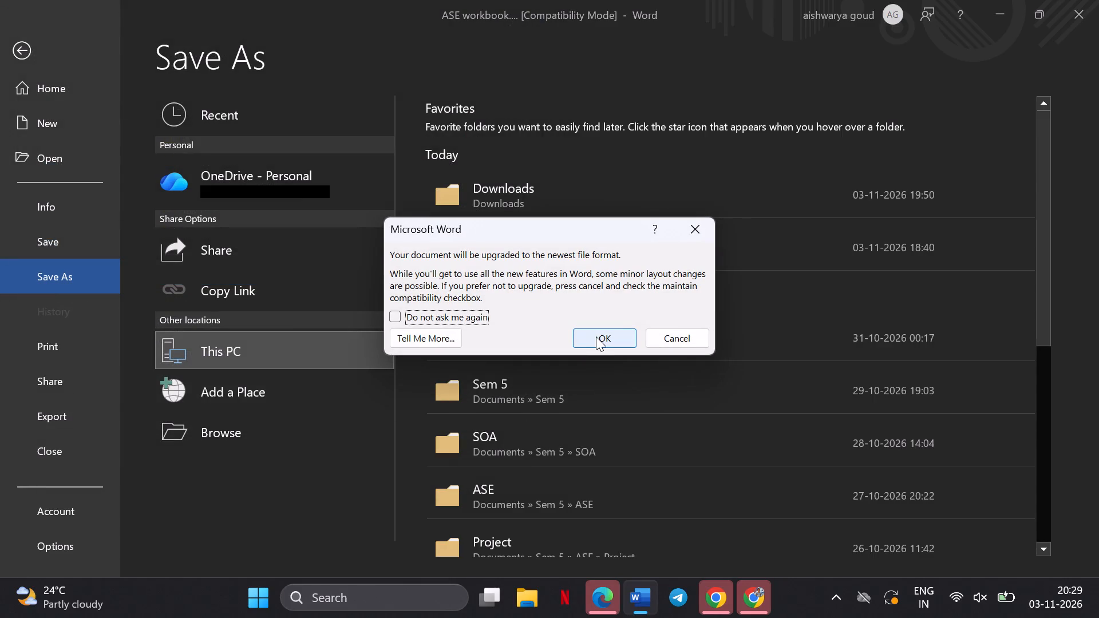
pyautogui.click(596, 336)
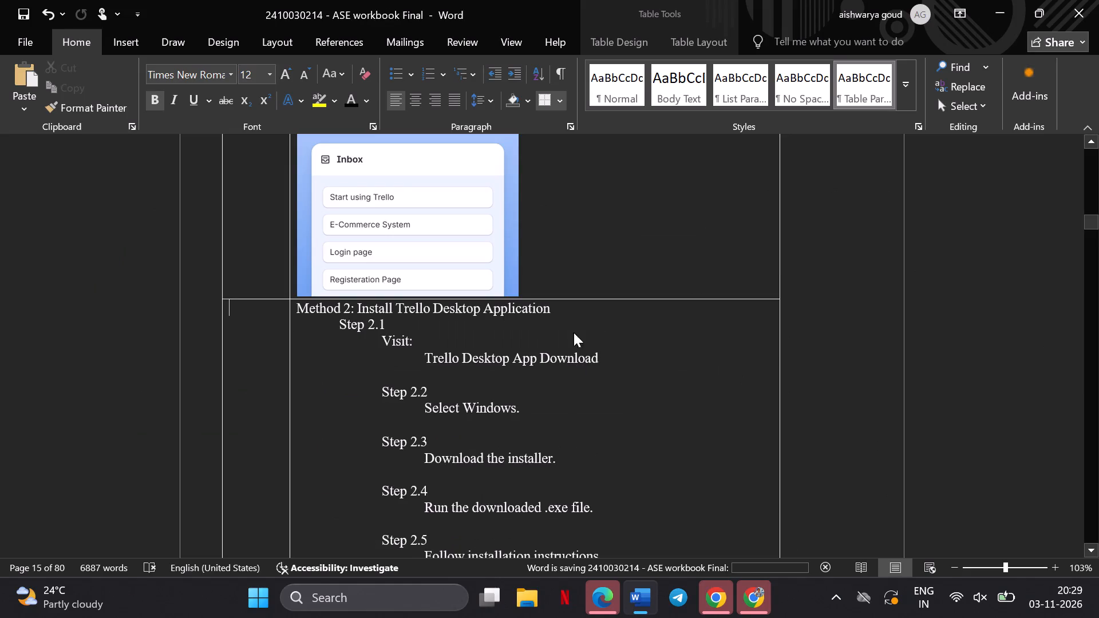
# Set up a PDF copy of the final workbook in Documents under the same file name.
pyautogui.click(10, 46)
pyautogui.click(58, 272)
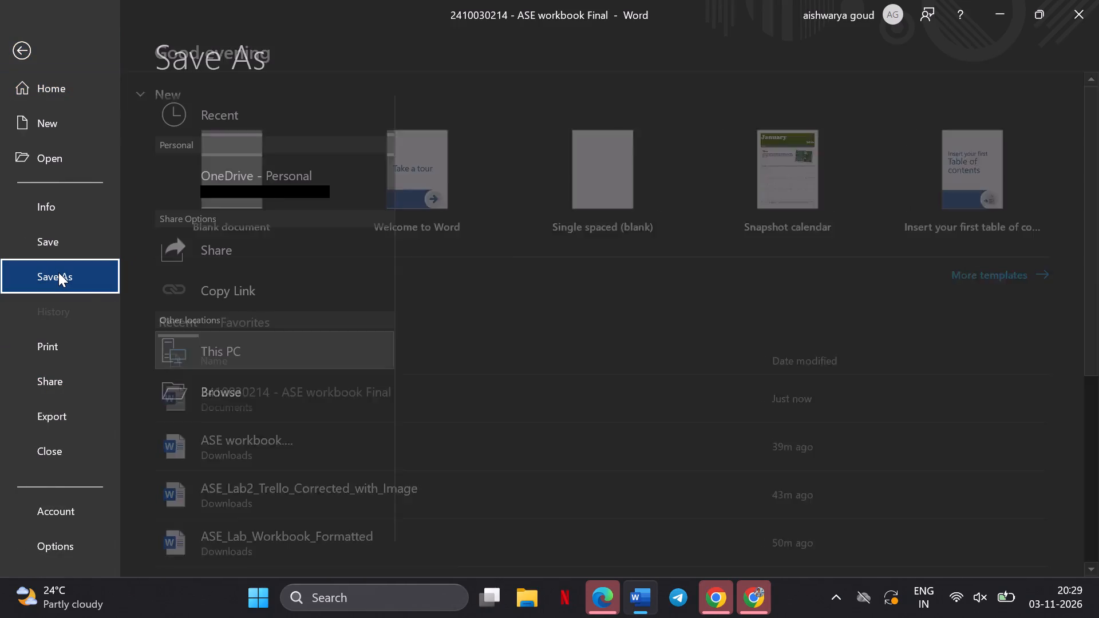
pyautogui.doubleClick(183, 347)
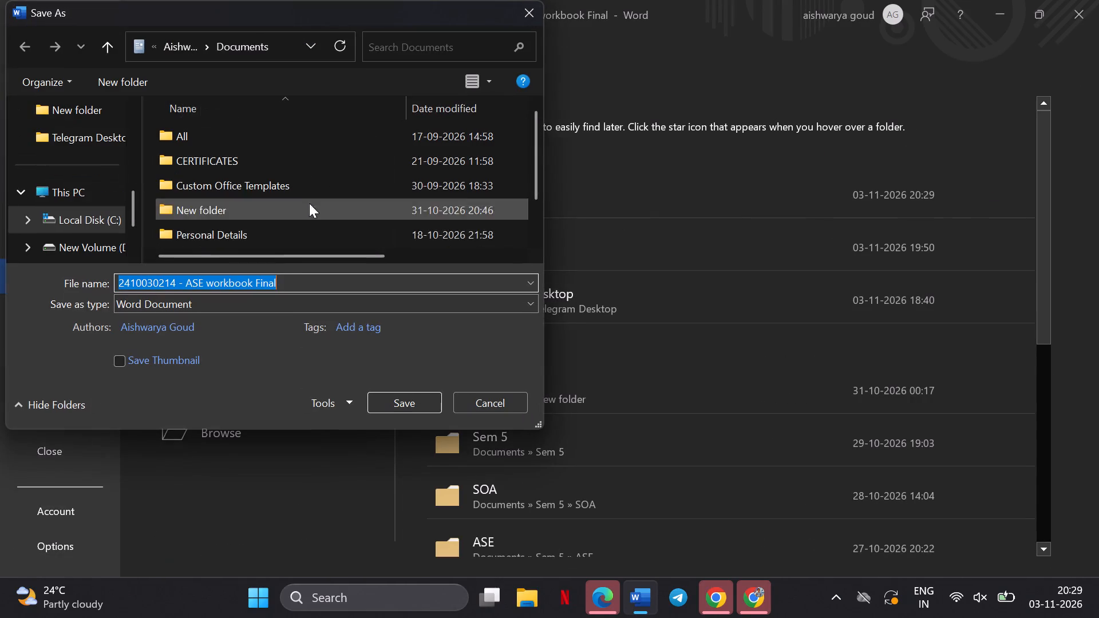
pyautogui.click(283, 308)
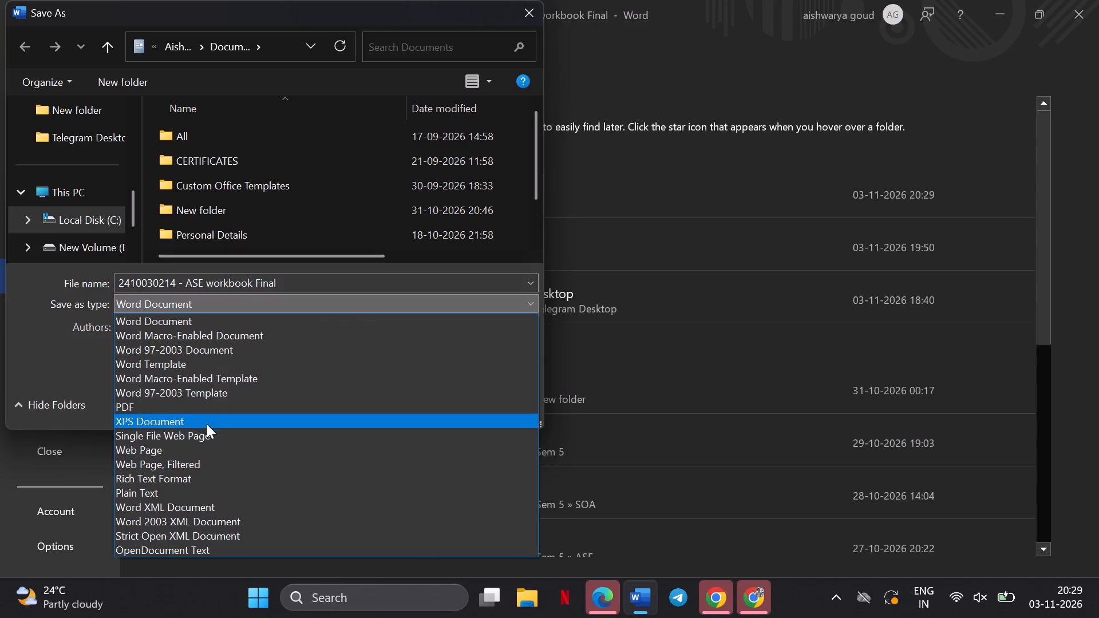
pyautogui.click(189, 406)
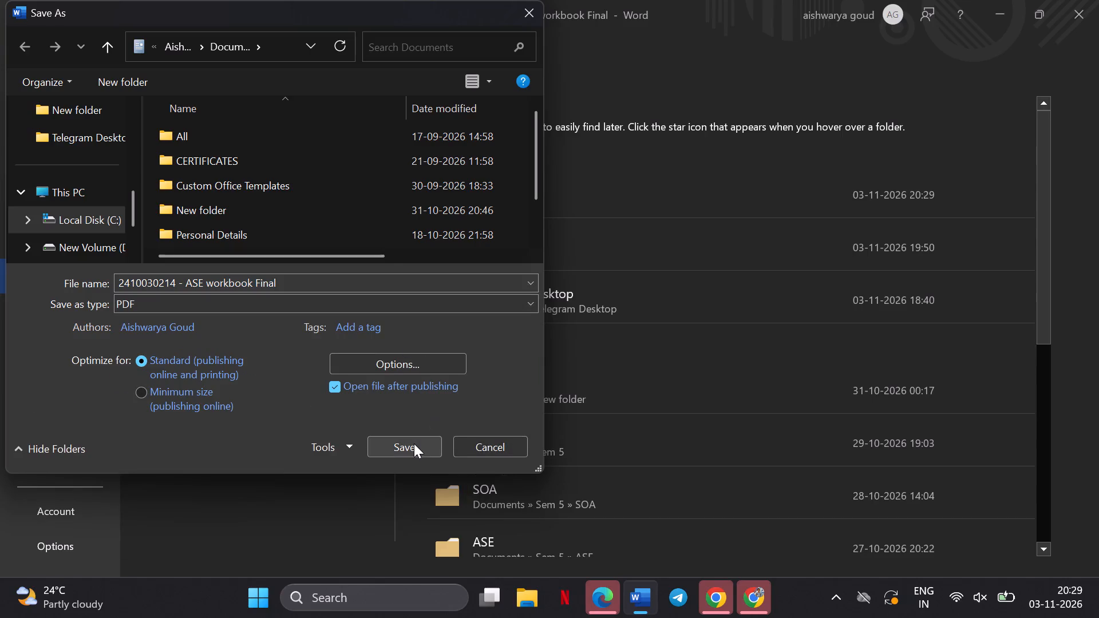
# Save the final workbook as a PDF in Documents, with standard optimization and opening after publishing.
pyautogui.click(414, 443)
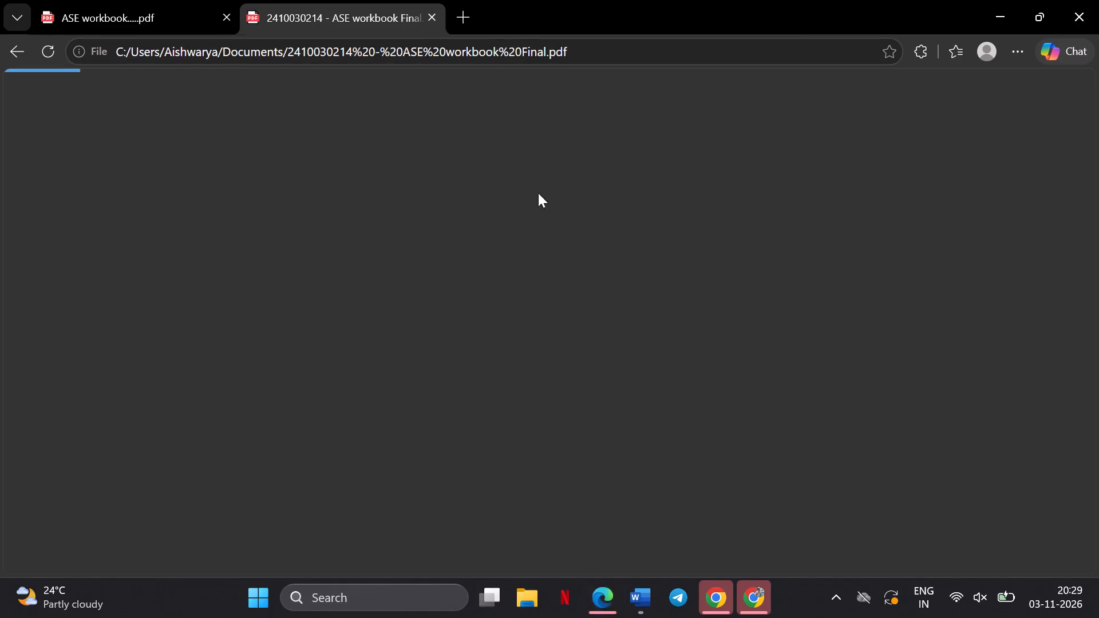
pyautogui.scroll(-6, 539, 191)
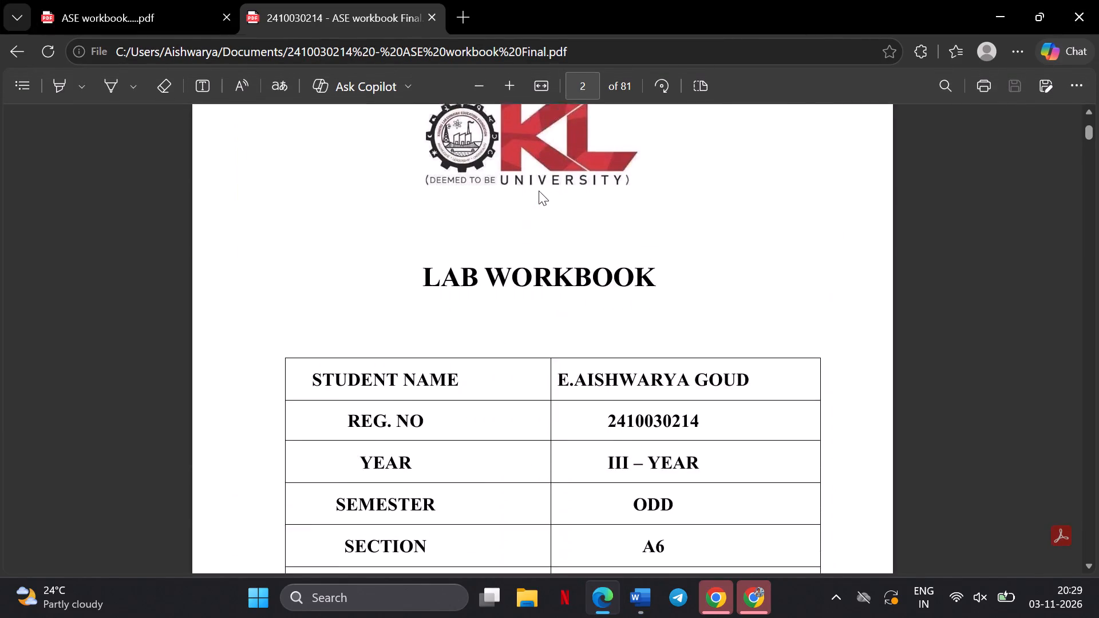
pyautogui.scroll(-3, 539, 191)
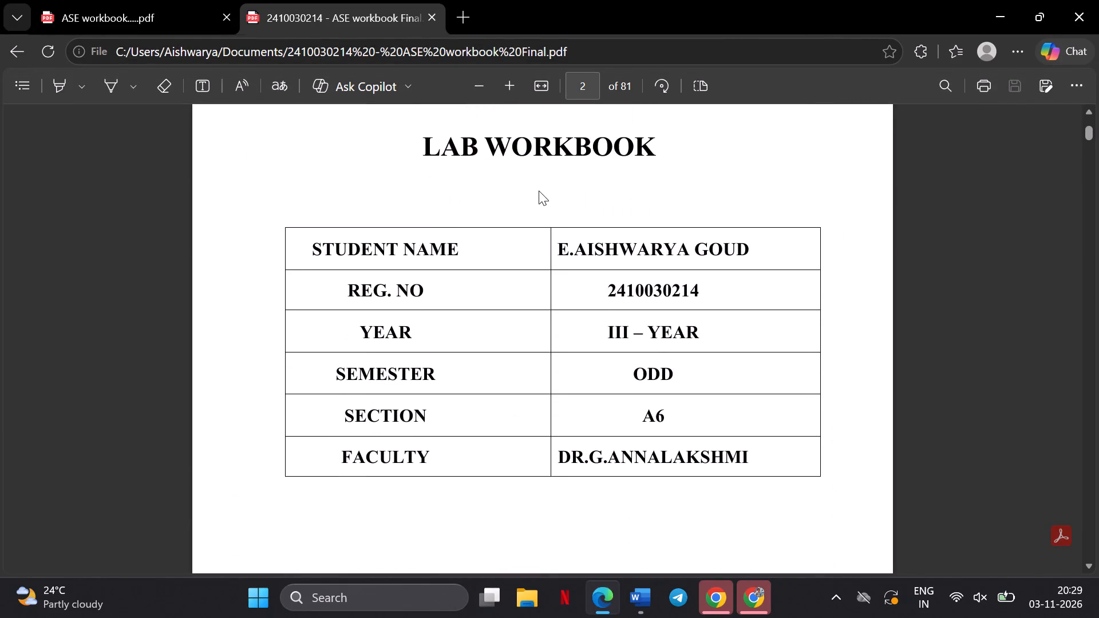
pyautogui.scroll(-11, 539, 191)
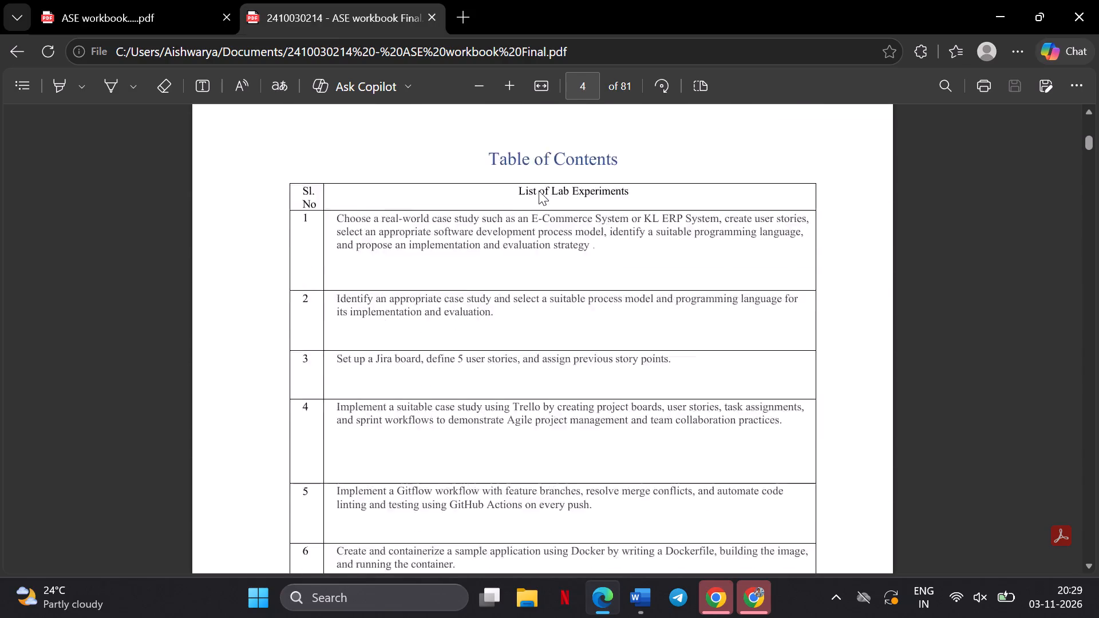
pyautogui.scroll(-17, 539, 191)
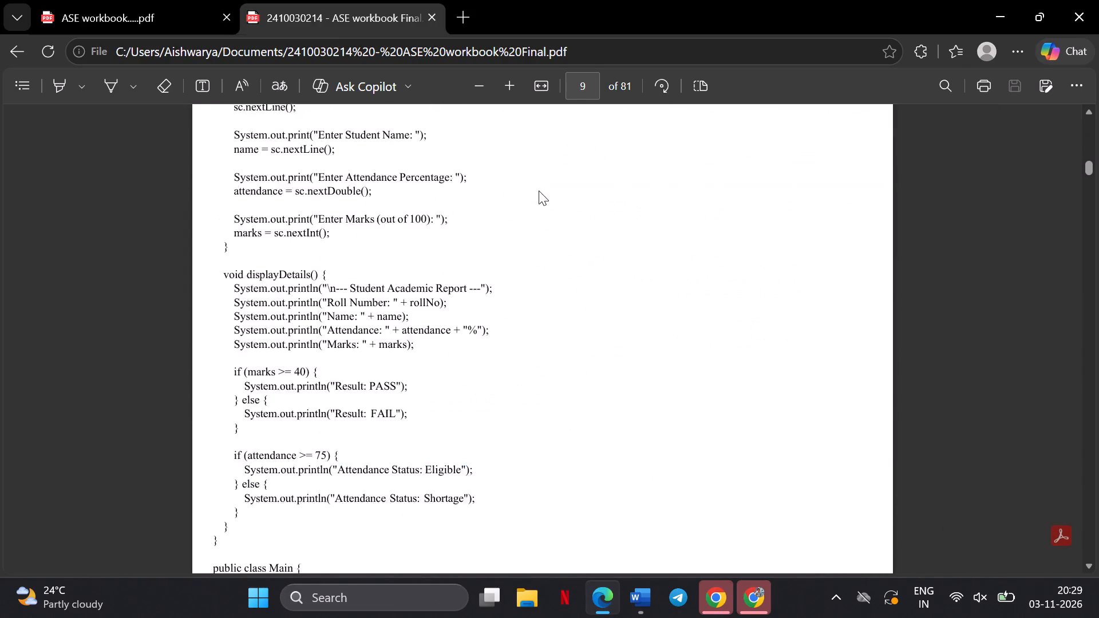
pyautogui.scroll(-11, 539, 191)
pyautogui.scroll(1, 539, 191)
pyautogui.scroll(-11, 539, 191)
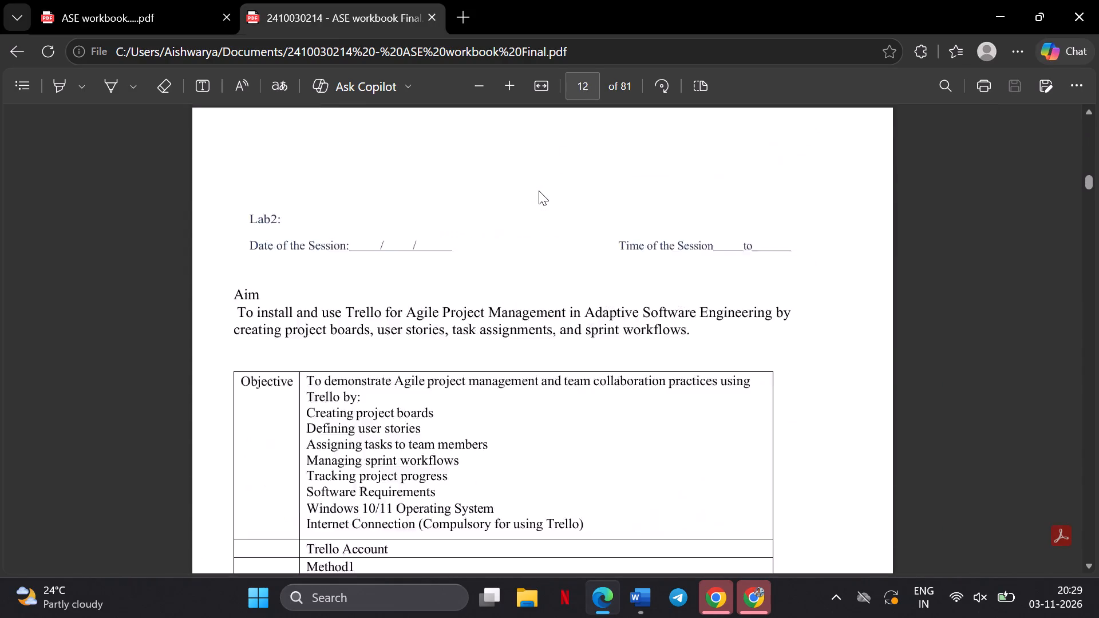
pyautogui.scroll(-20, 539, 191)
pyautogui.scroll(-16, 539, 191)
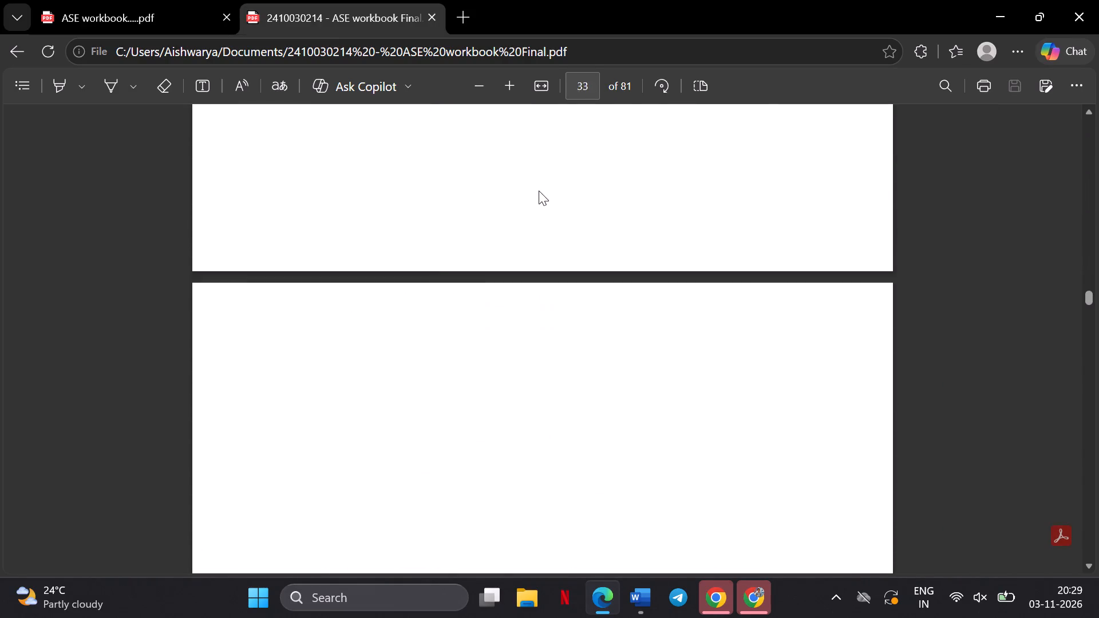
pyautogui.scroll(-20, 539, 191)
pyautogui.scroll(-16, 539, 191)
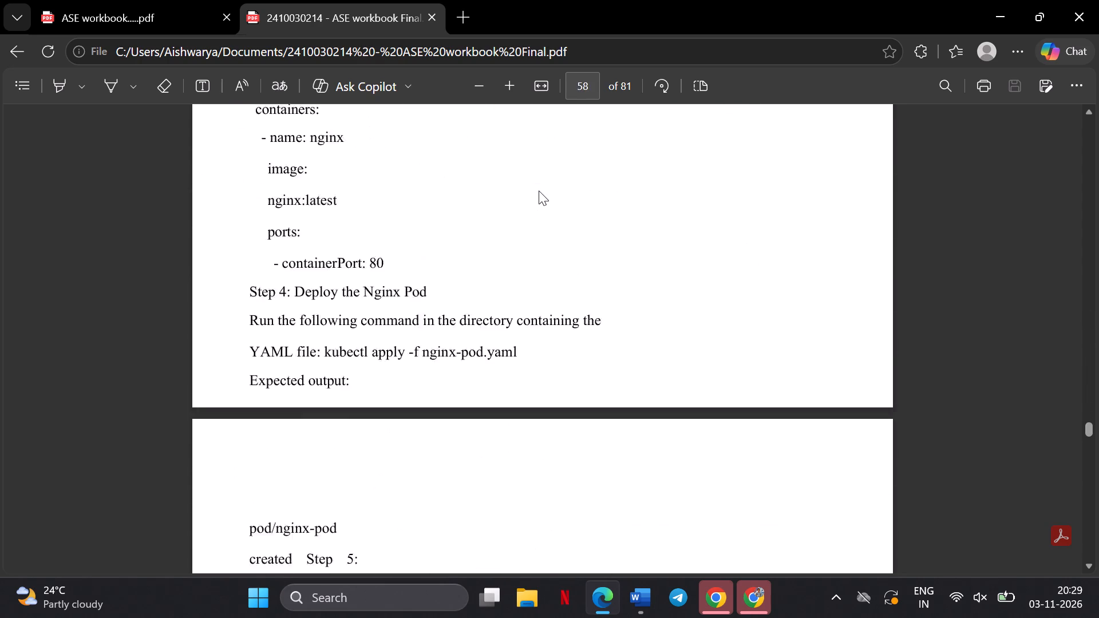
pyautogui.scroll(-20, 539, 191)
pyautogui.scroll(-16, 539, 191)
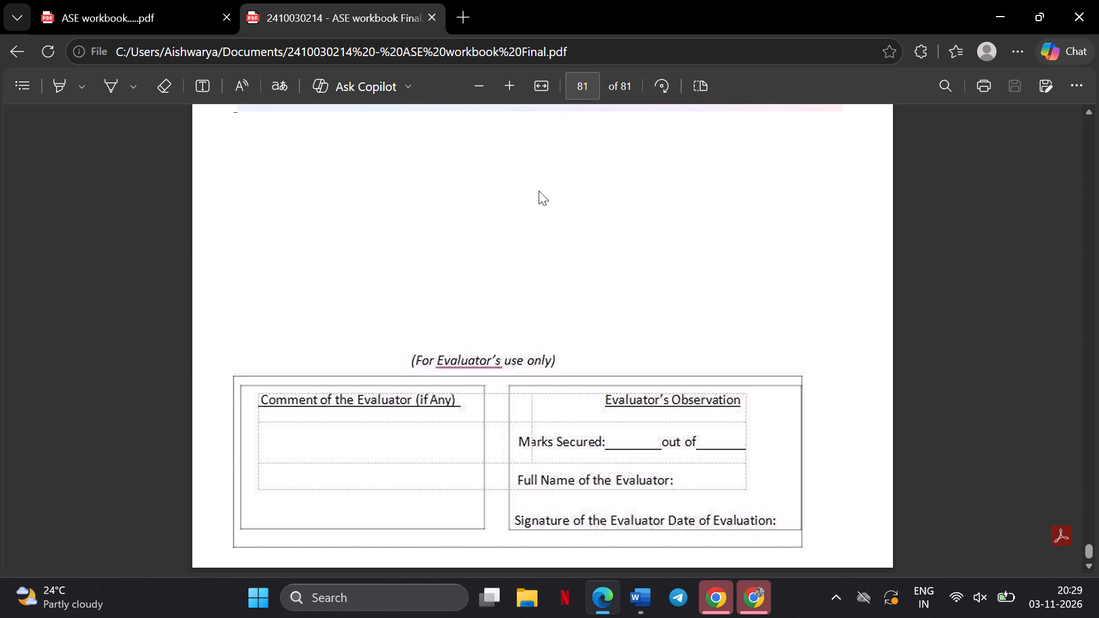
pyautogui.scroll(-3, 539, 191)
pyautogui.scroll(9, 539, 191)
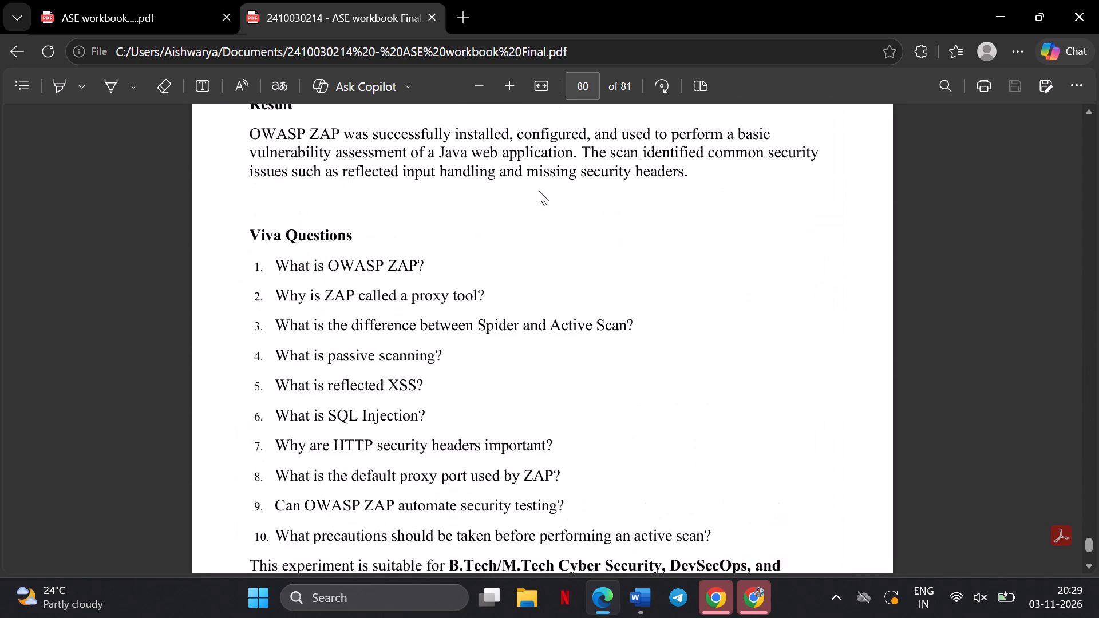